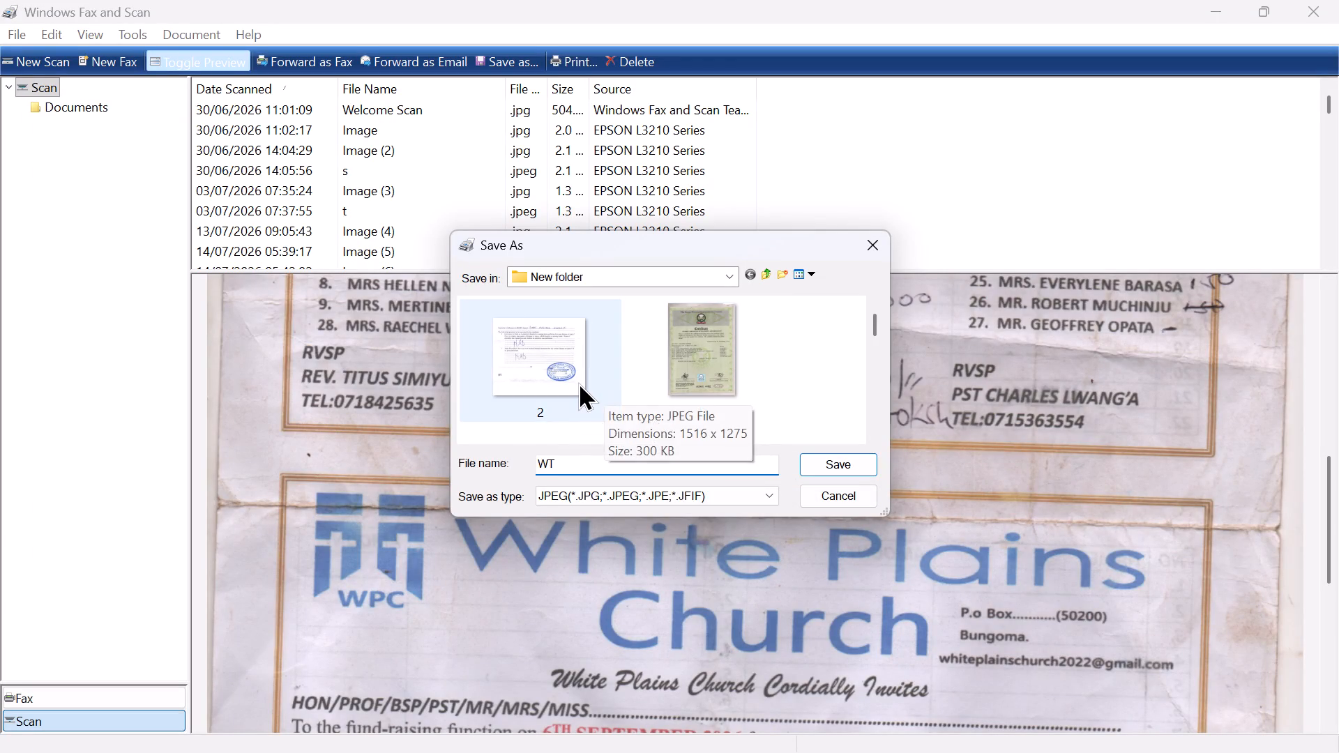
Save the scanned White Plains Church invitation as a JPEG named WT in the White Plains folder.
scroll(578, 381, up, 5)
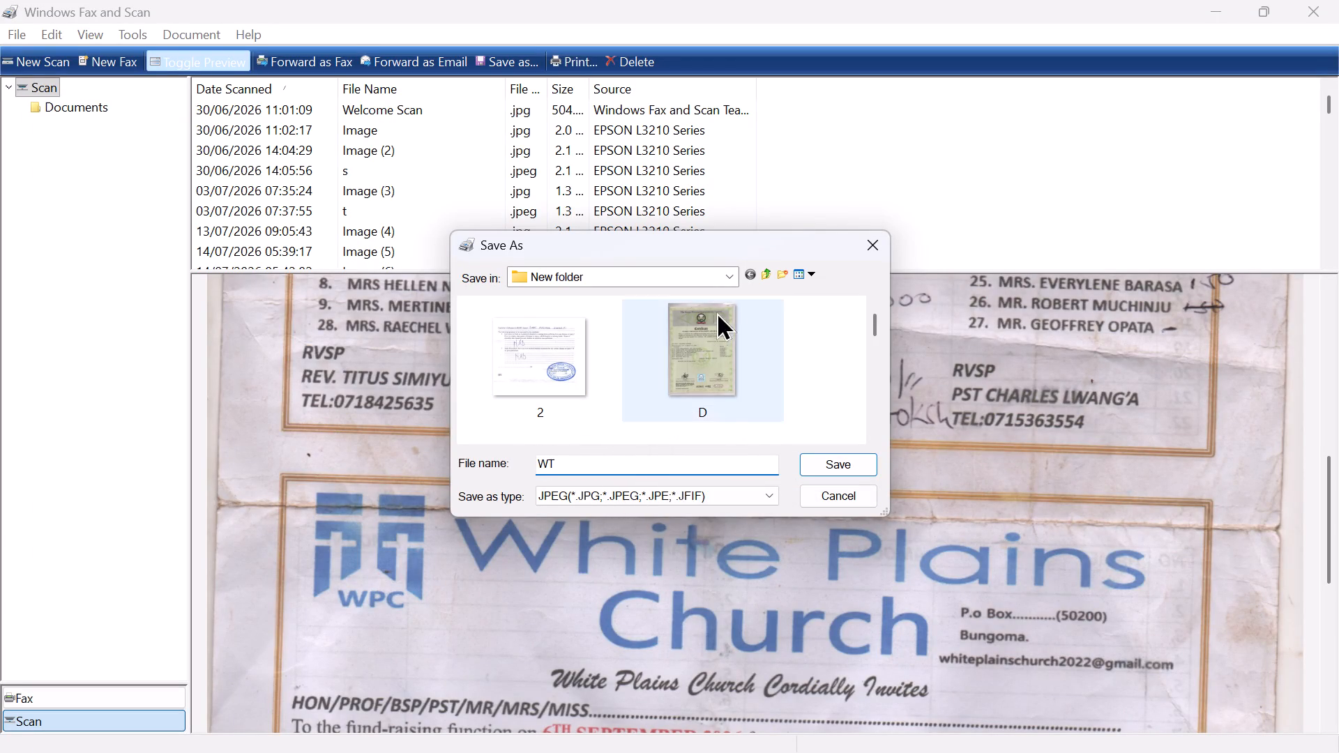
click(727, 272)
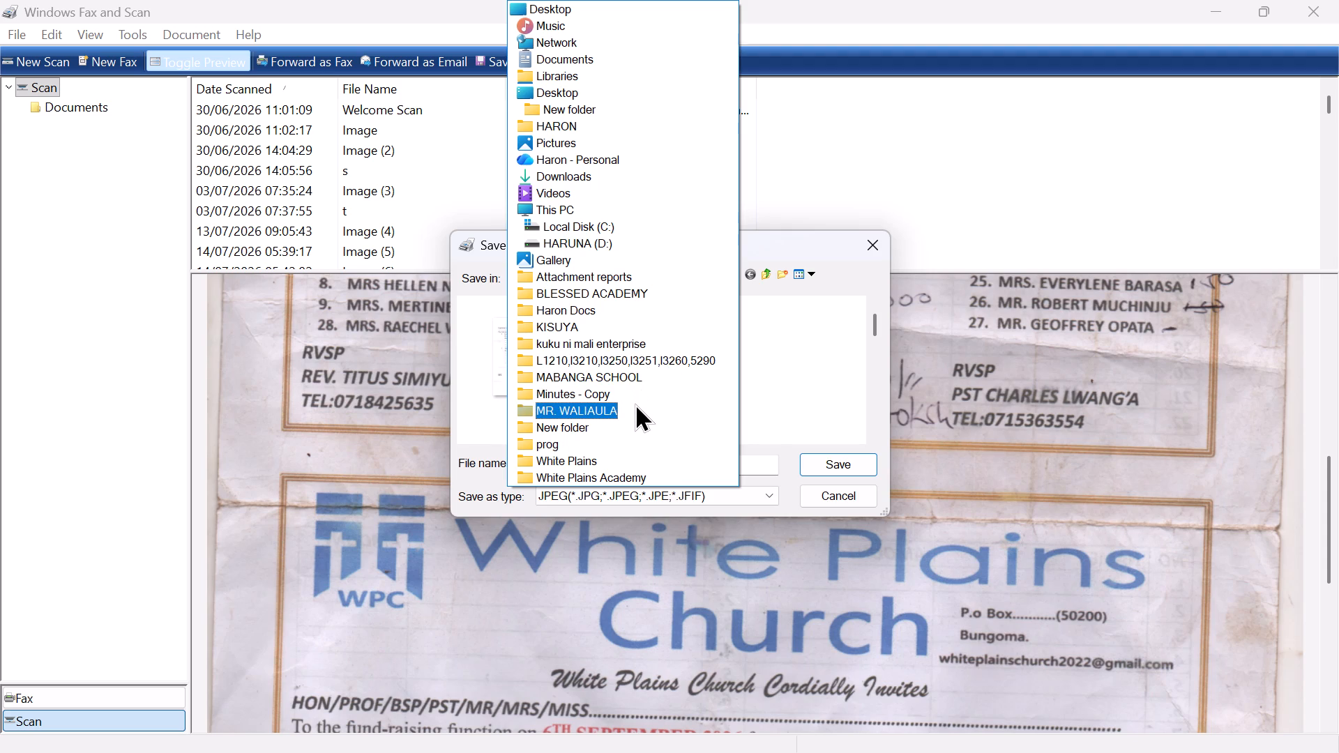
click(580, 454)
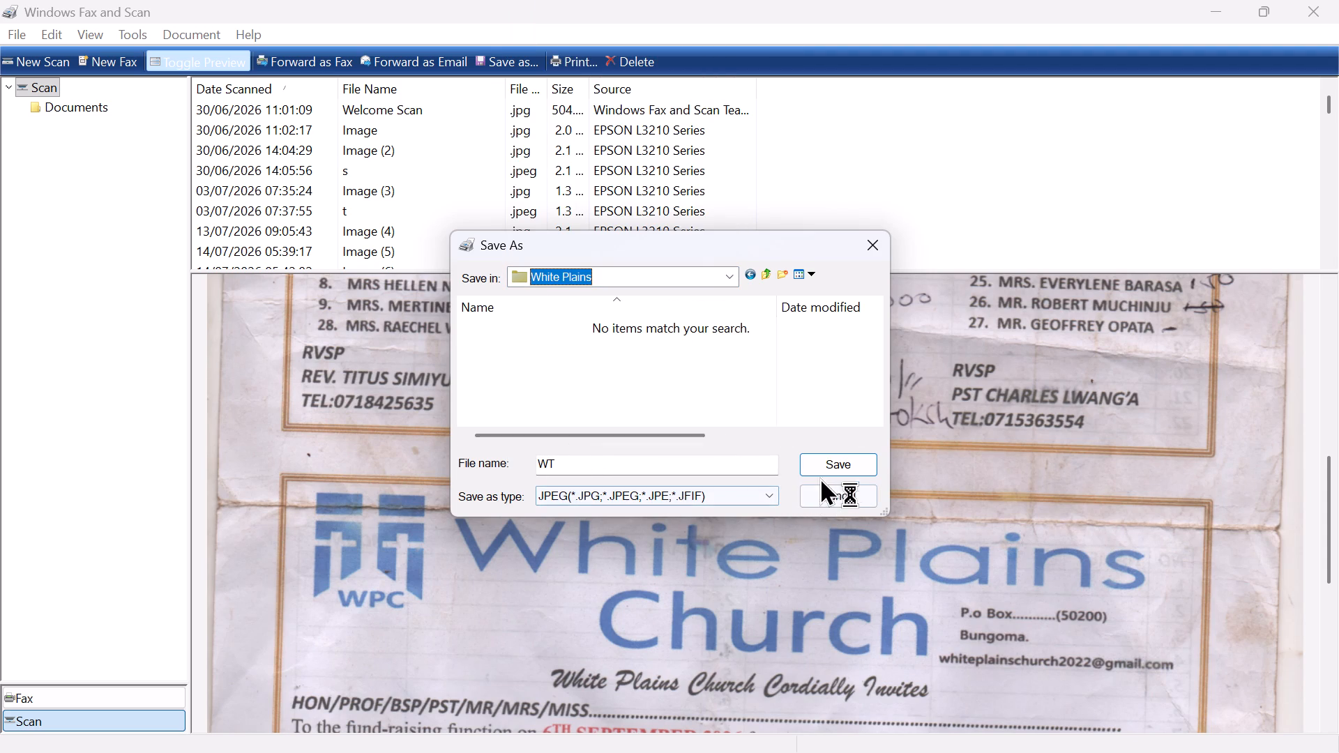
click(830, 454)
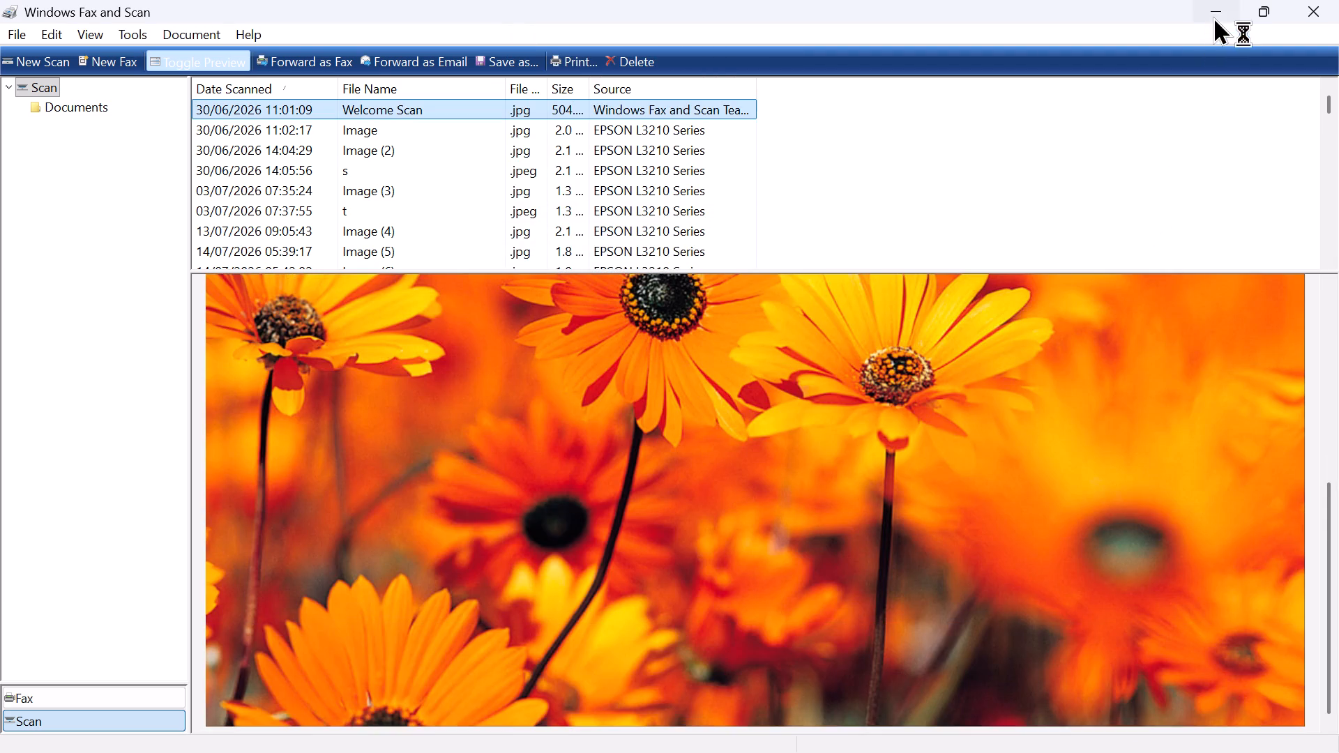
Minimize the scanning window and the open Word document windows, starting with the invoice.
click(1225, 6)
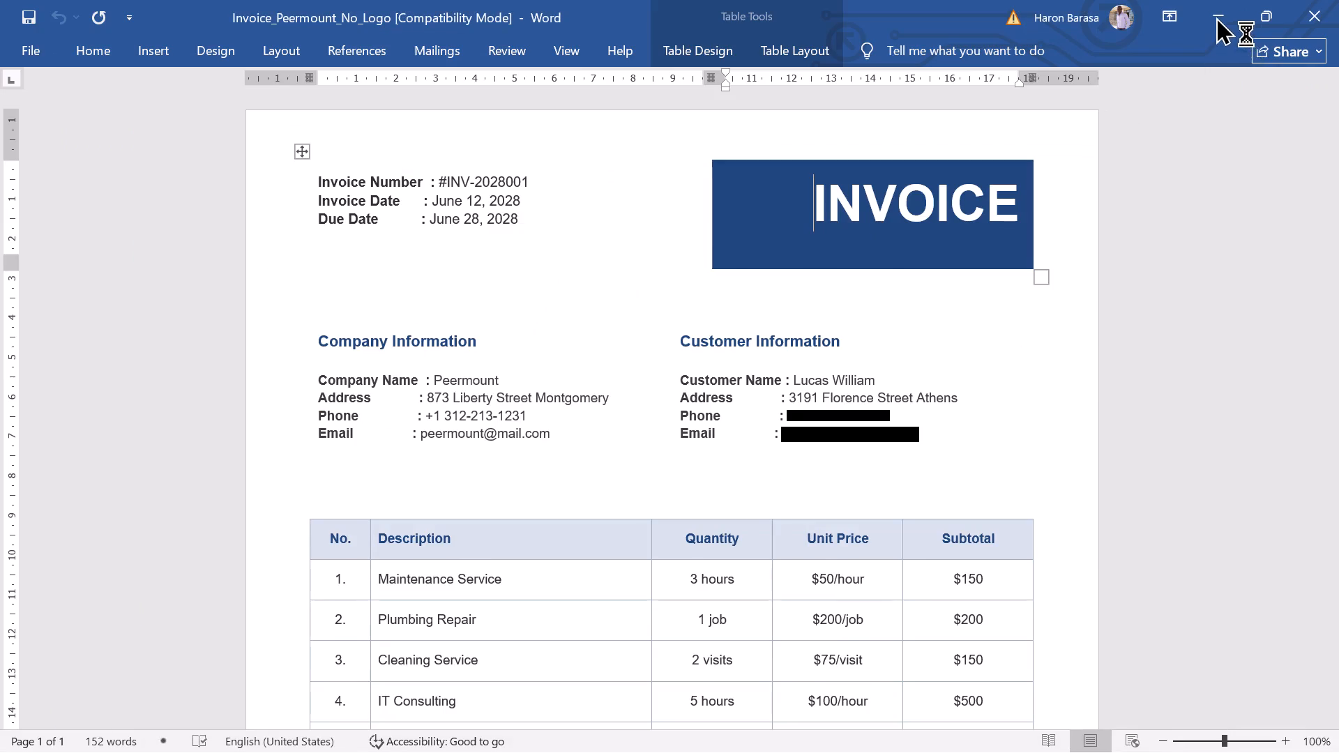
click(1216, 16)
click(1217, 11)
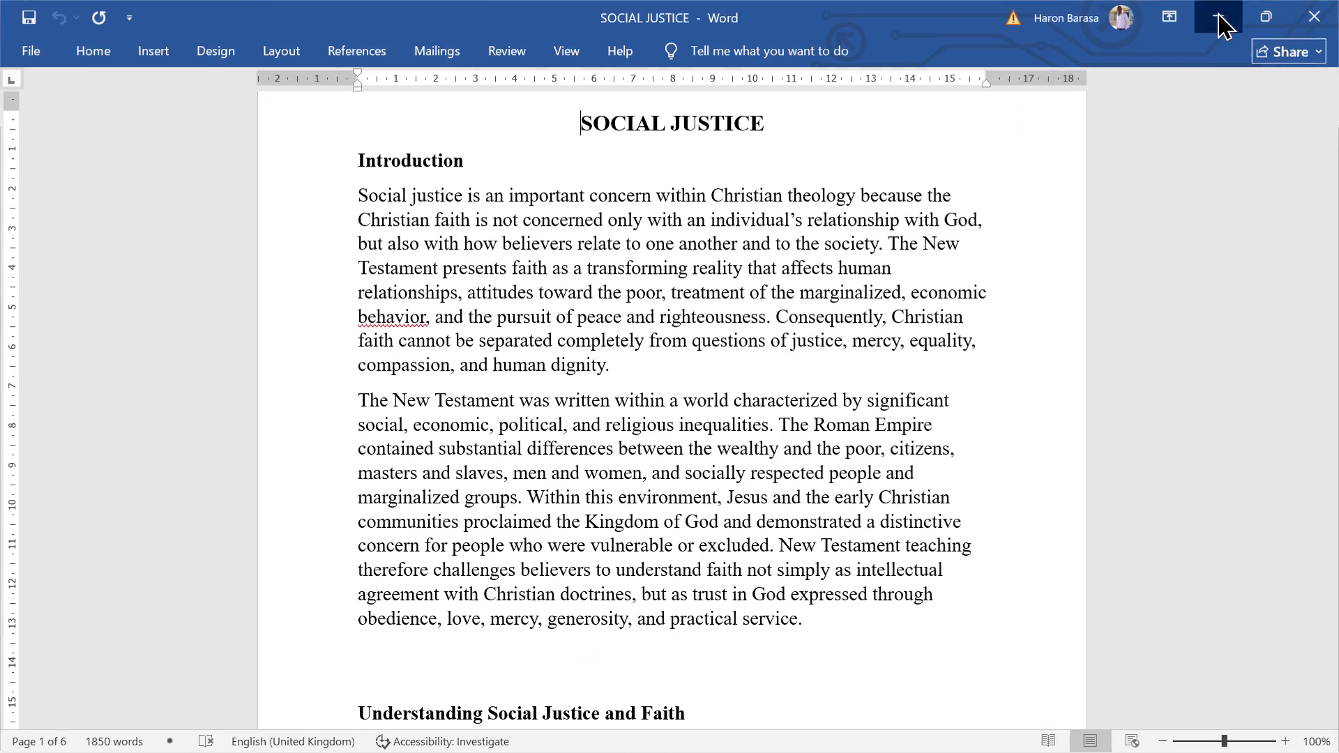
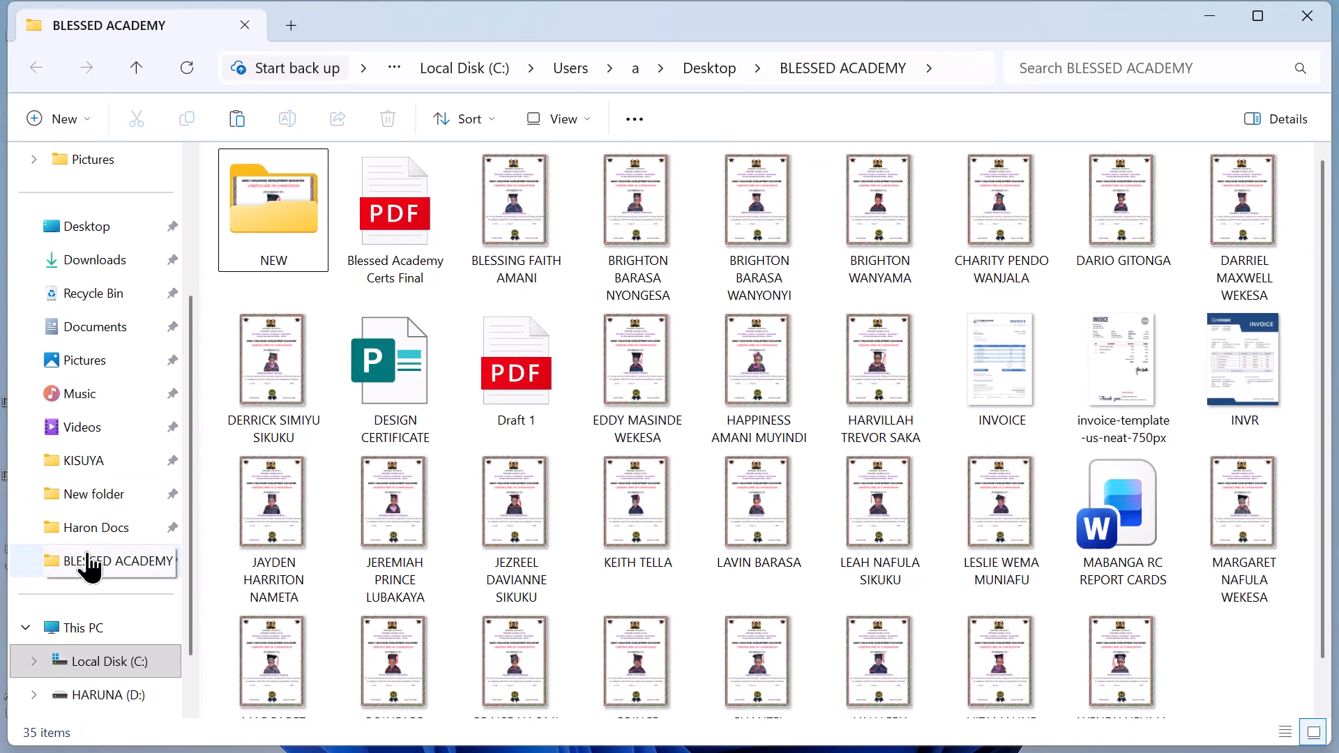
Open the pinned BLESSED ACADEMY folder and look over the available folders and drives.
click(86, 551)
scroll(111, 524, down, 3)
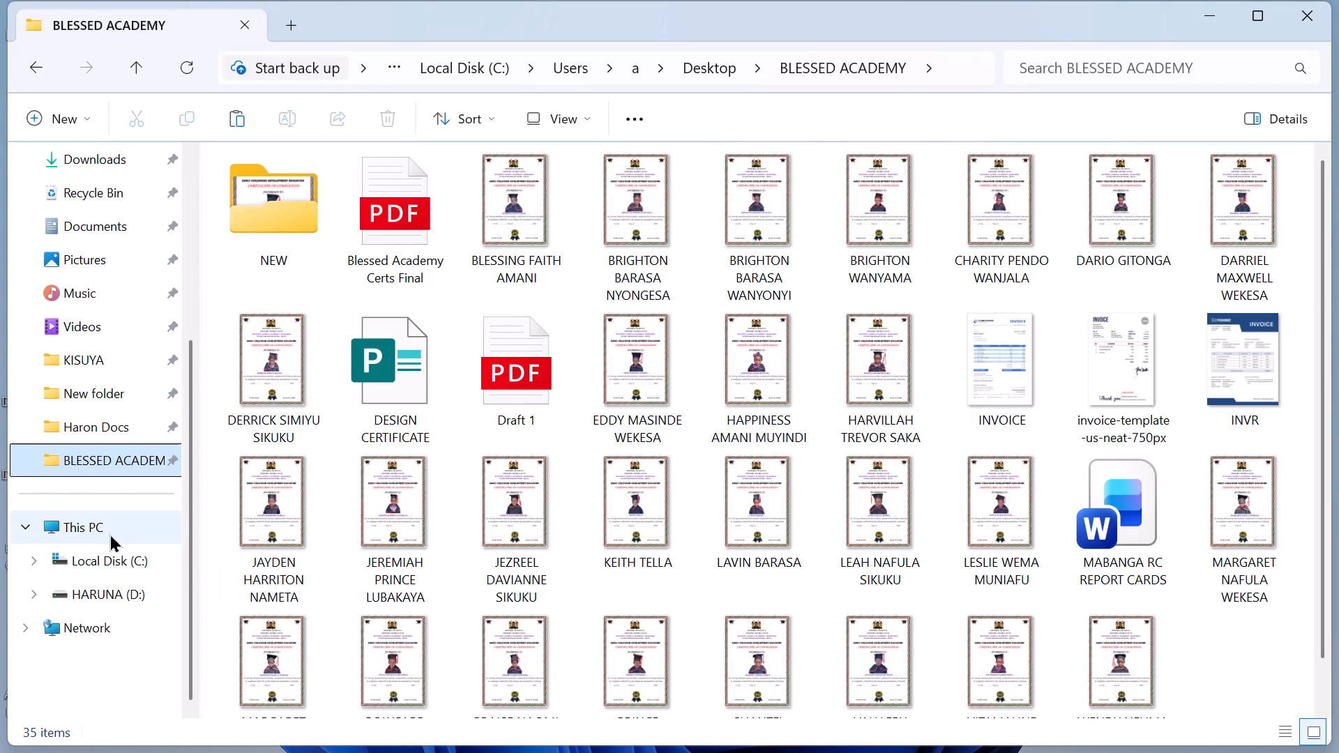
scroll(728, 123, up, 2)
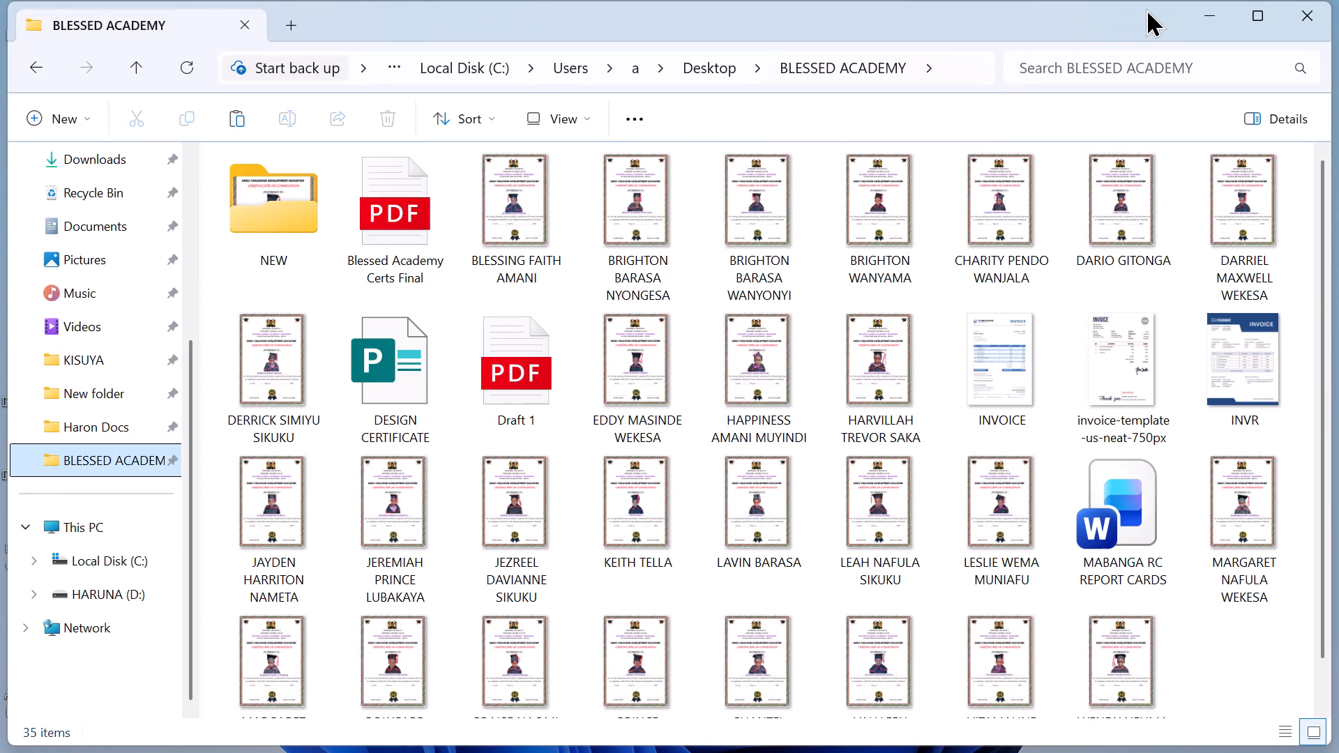
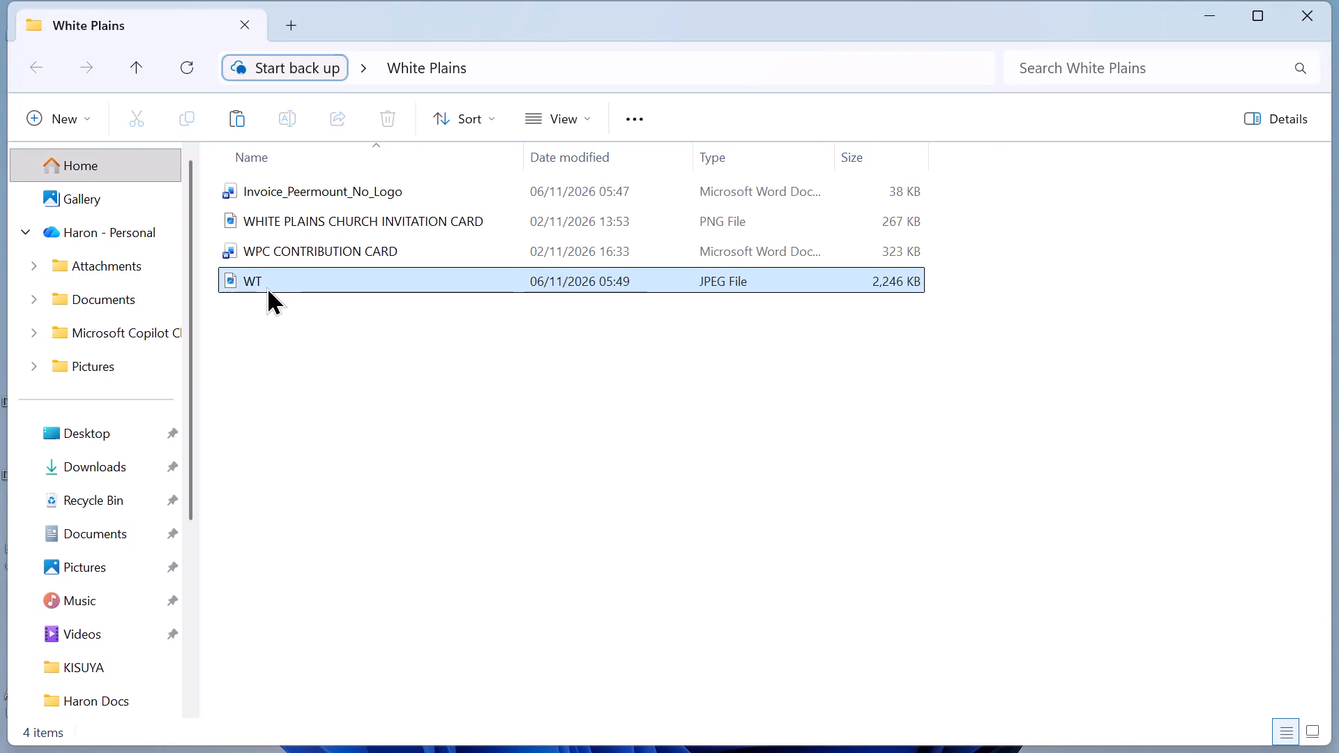
Open the WT JPEG from the White Plains folder for editing in Photos, with the window maximized.
double_click(266, 287)
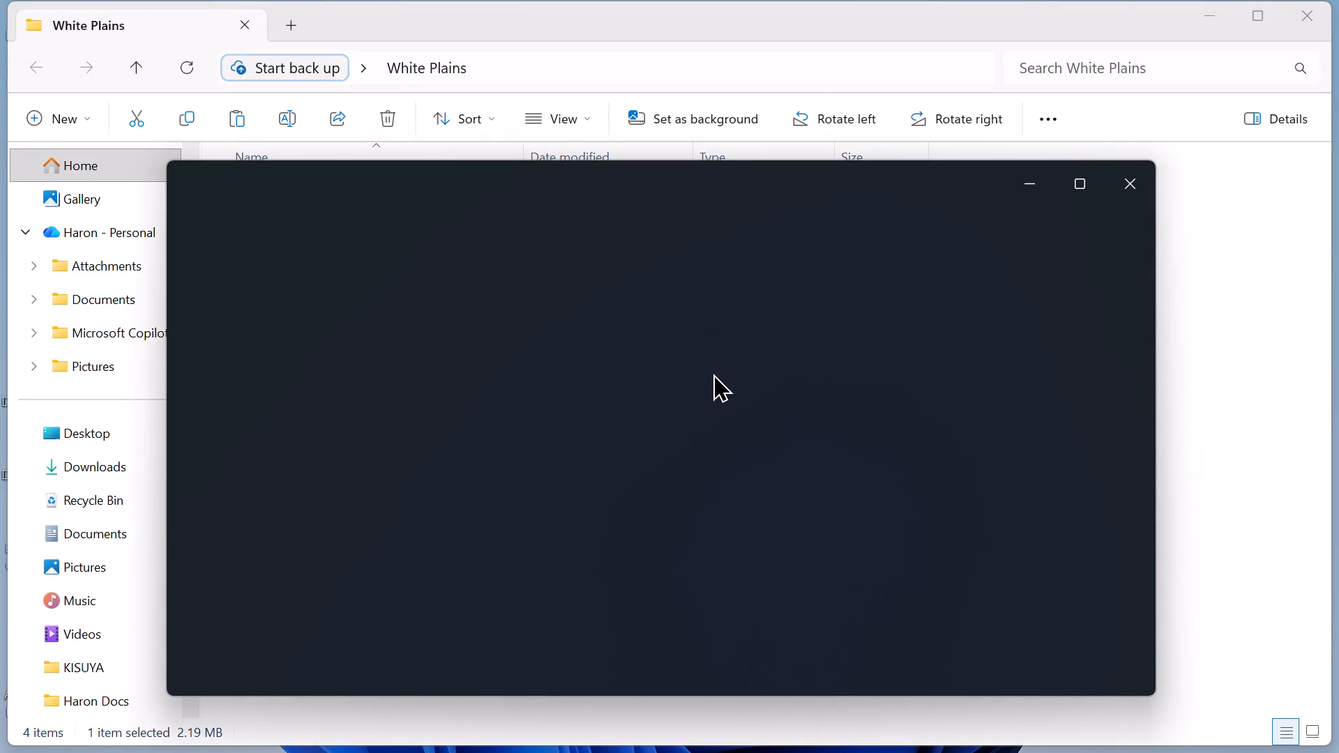
right_click(704, 406)
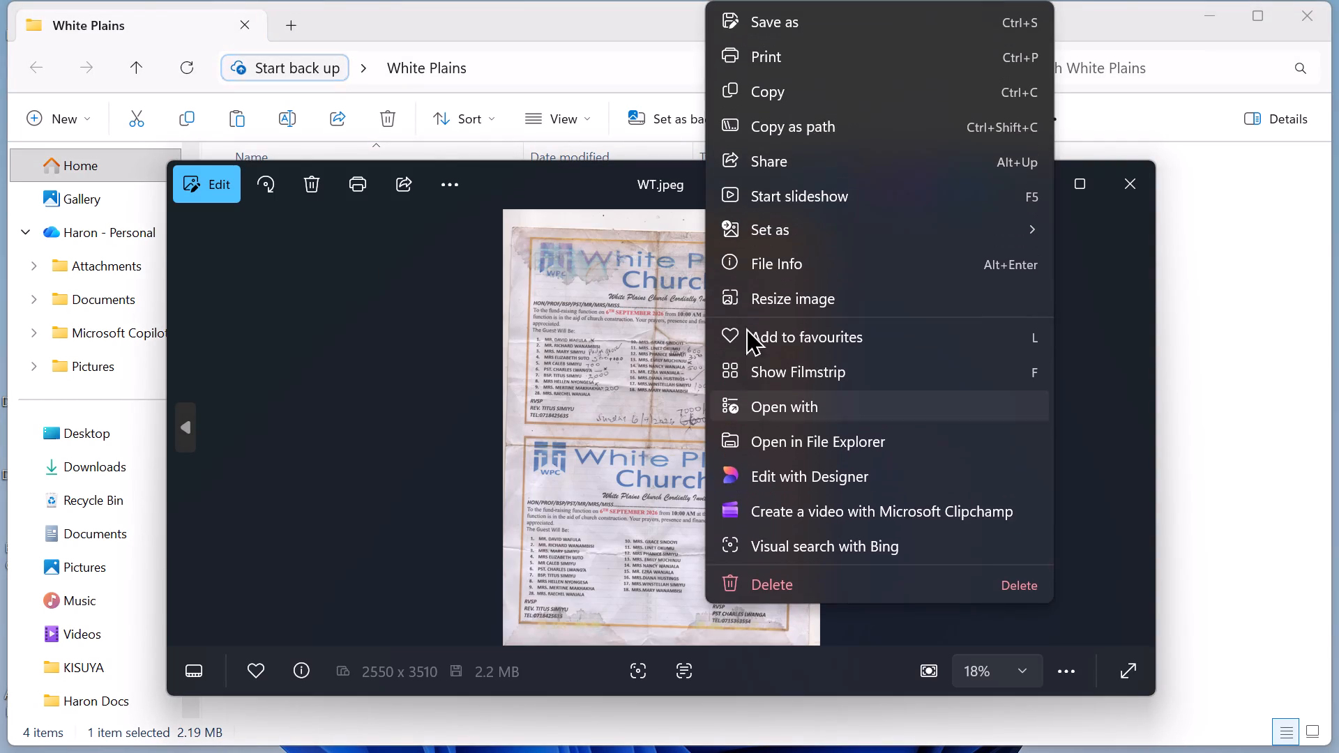
click(215, 196)
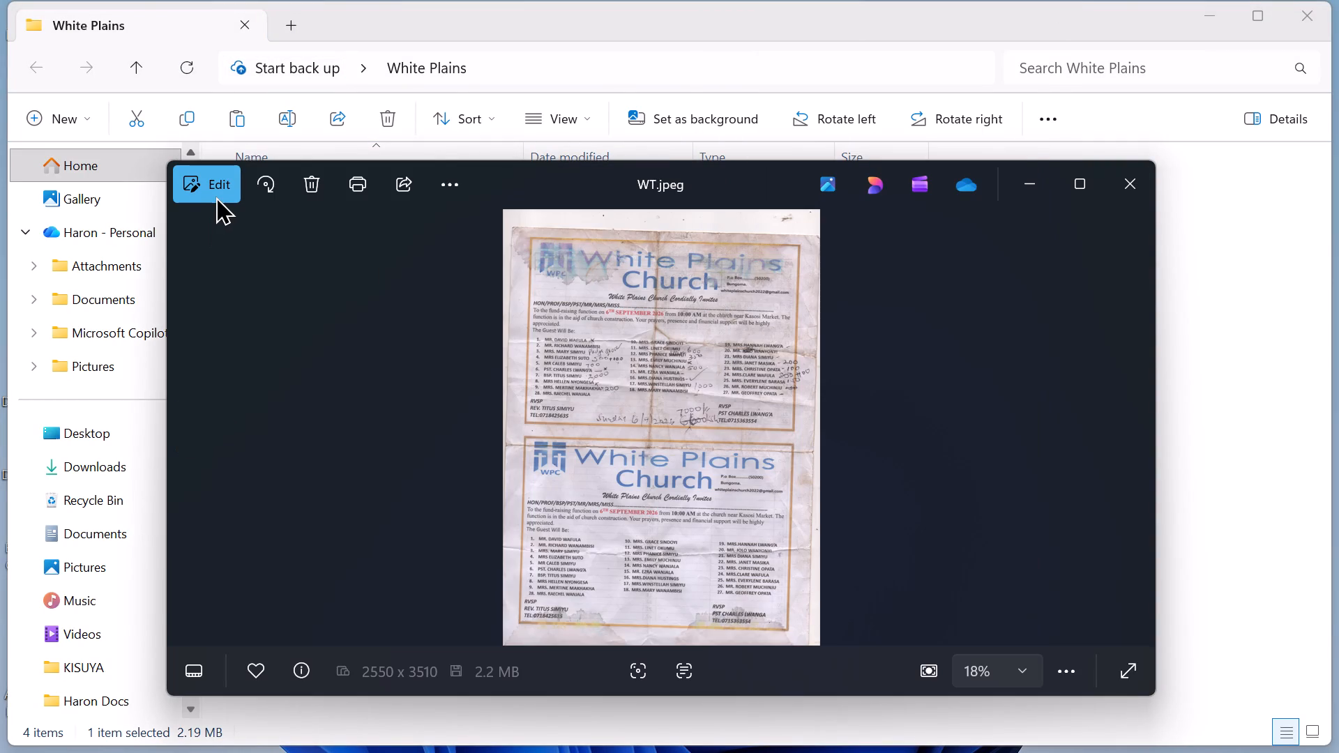
click(217, 190)
click(1085, 181)
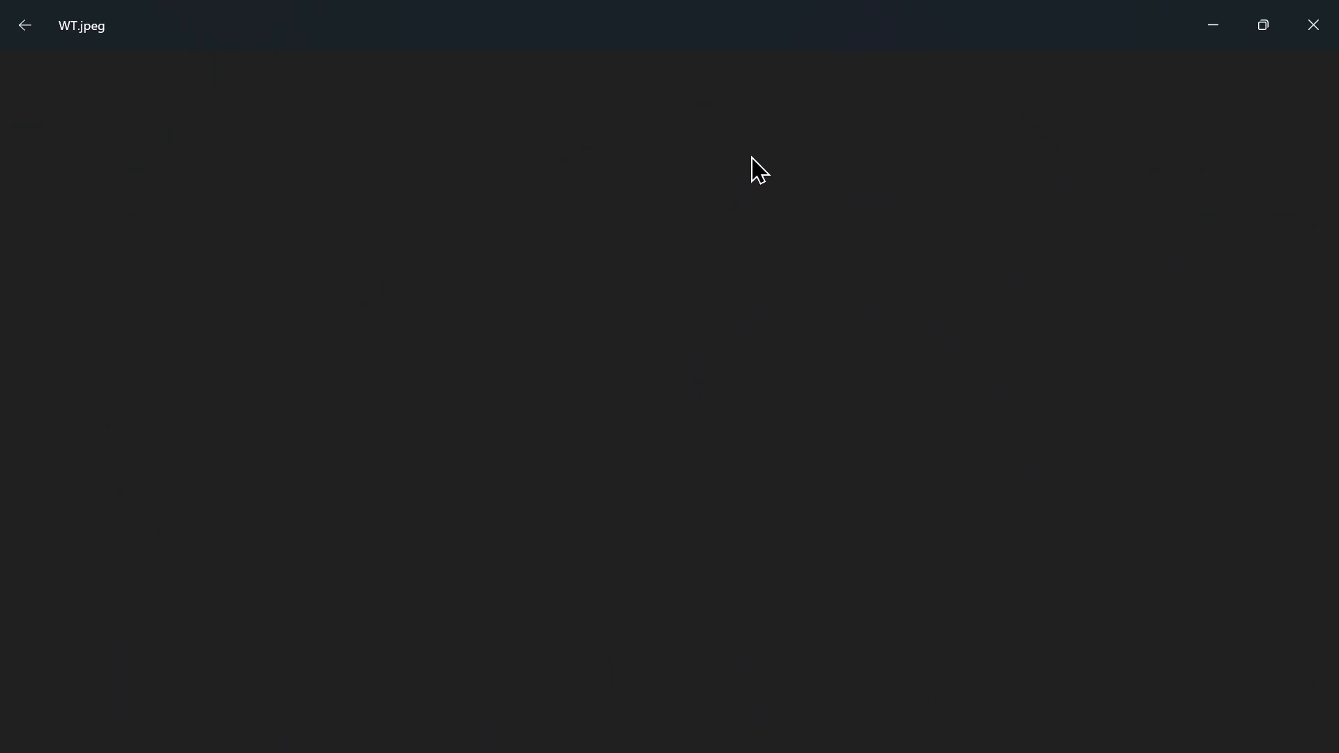
Crop the scan vertically to the White Plains Church header of the lower invitation, about 440 pixels high.
drag(665, 176, 661, 208)
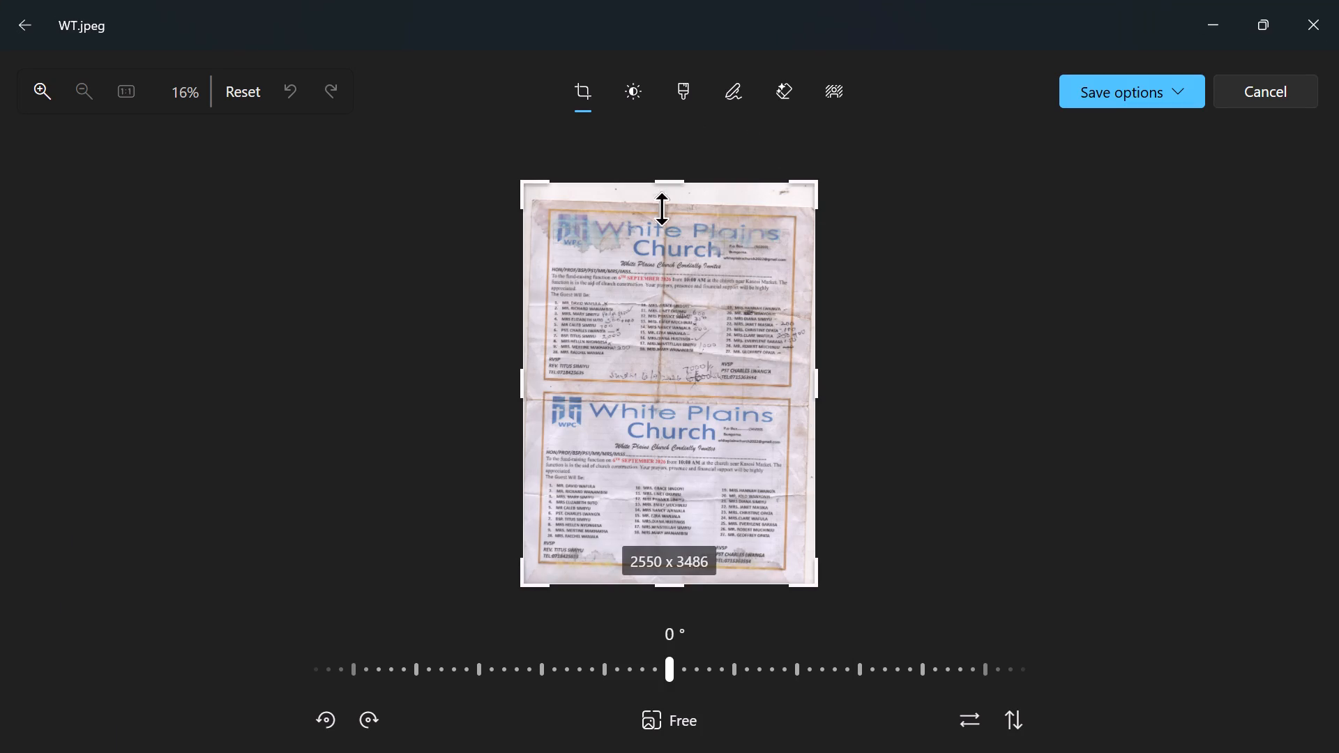
drag(661, 208, 630, 386)
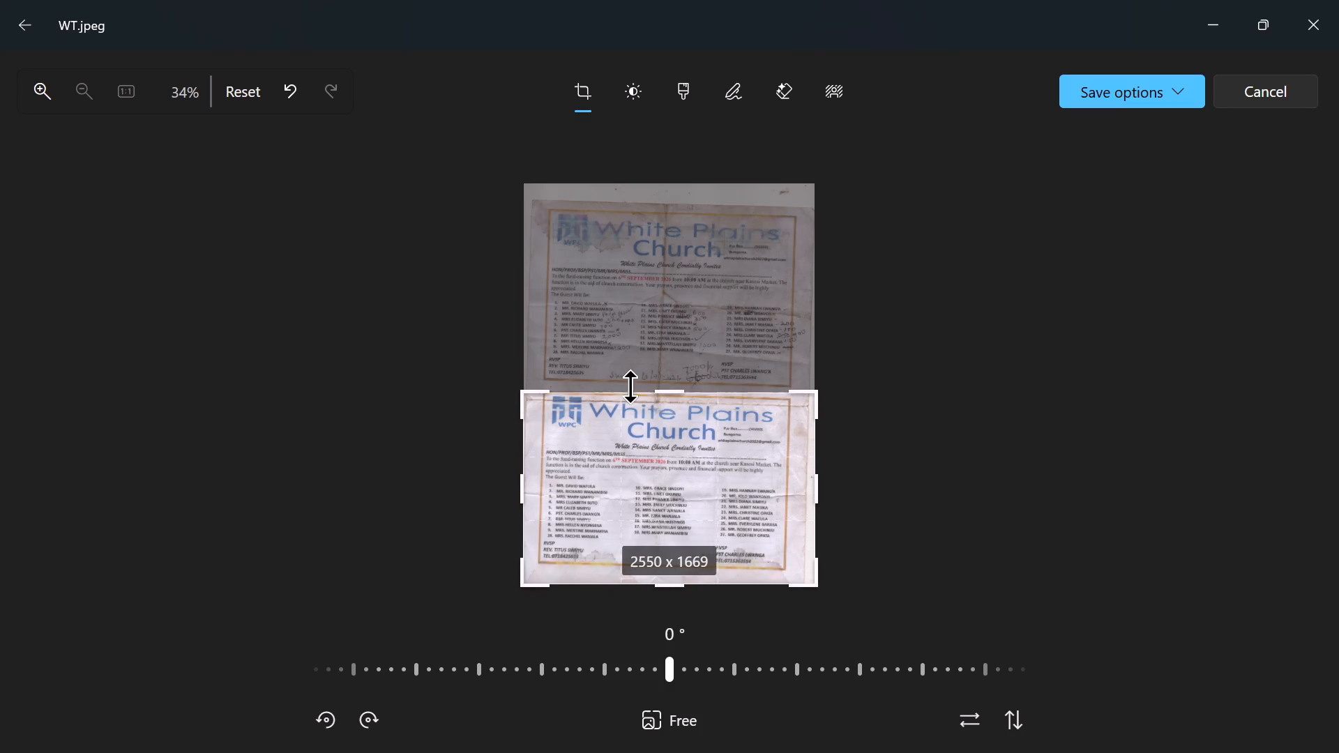
click(651, 578)
drag(651, 578, 663, 487)
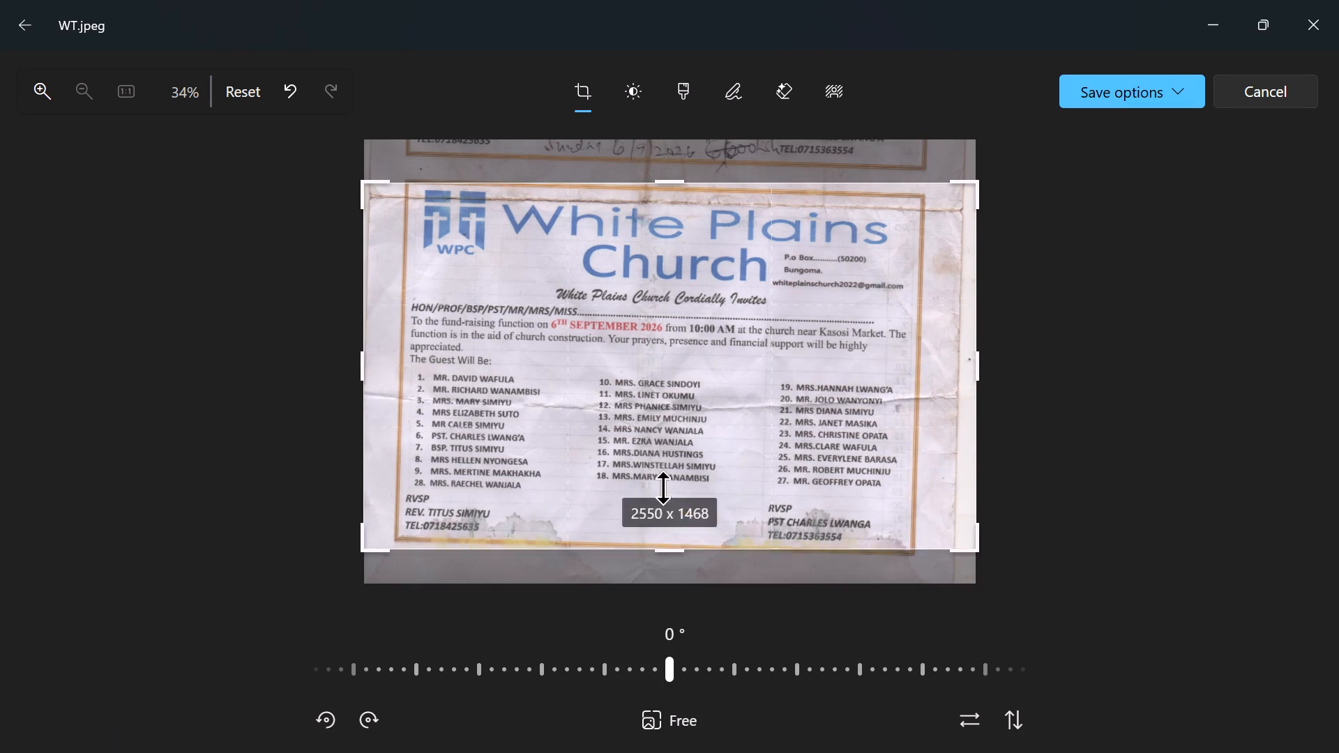
drag(663, 487, 683, 303)
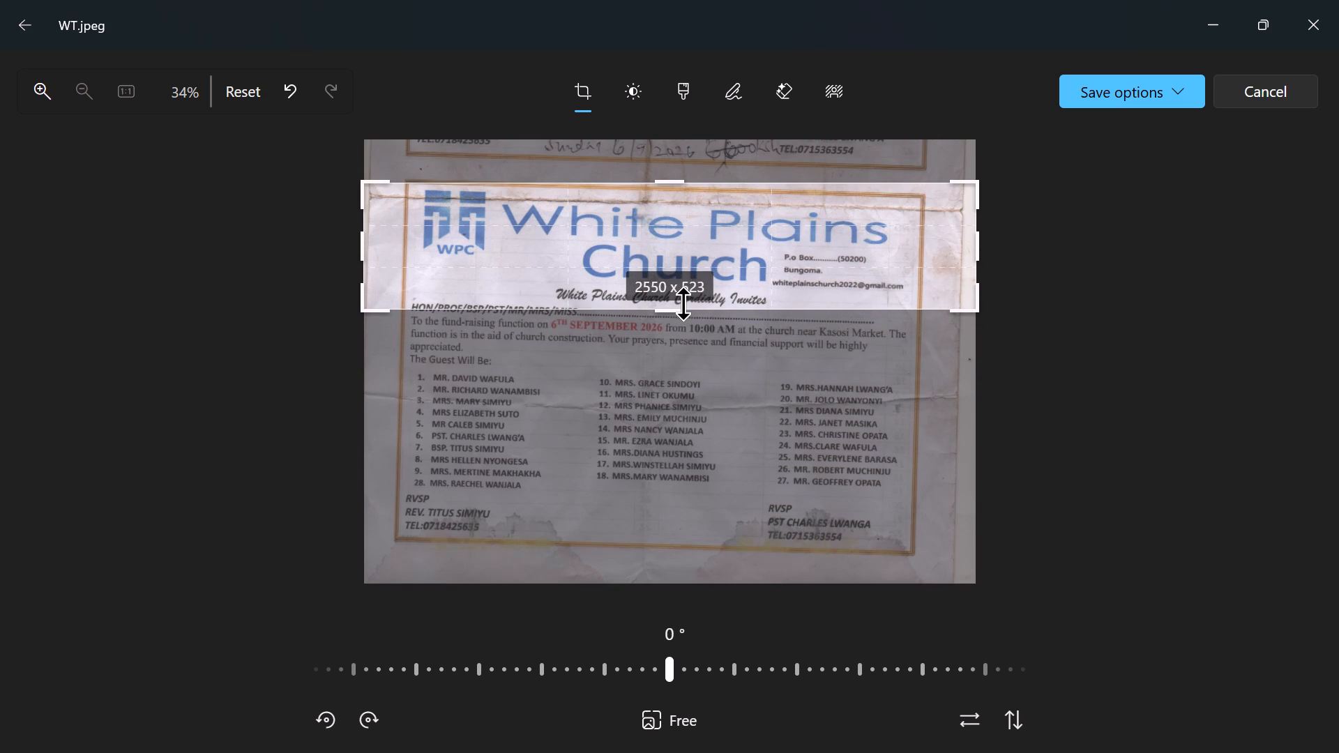
drag(683, 303, 686, 285)
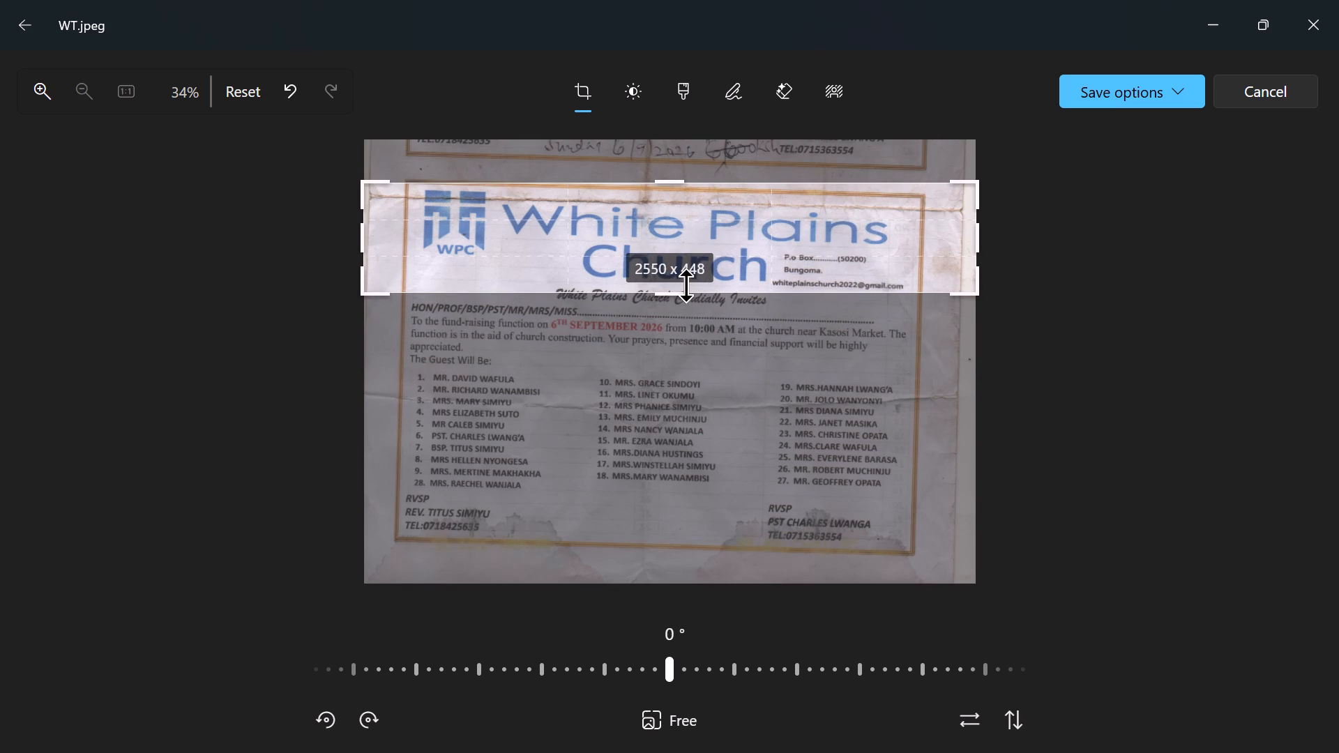
drag(686, 285, 686, 283)
Trim all four crop edges closely around the WPC logo, church name and contact lines, to about 2068 x 397 pixels.
drag(44, 380, 153, 380)
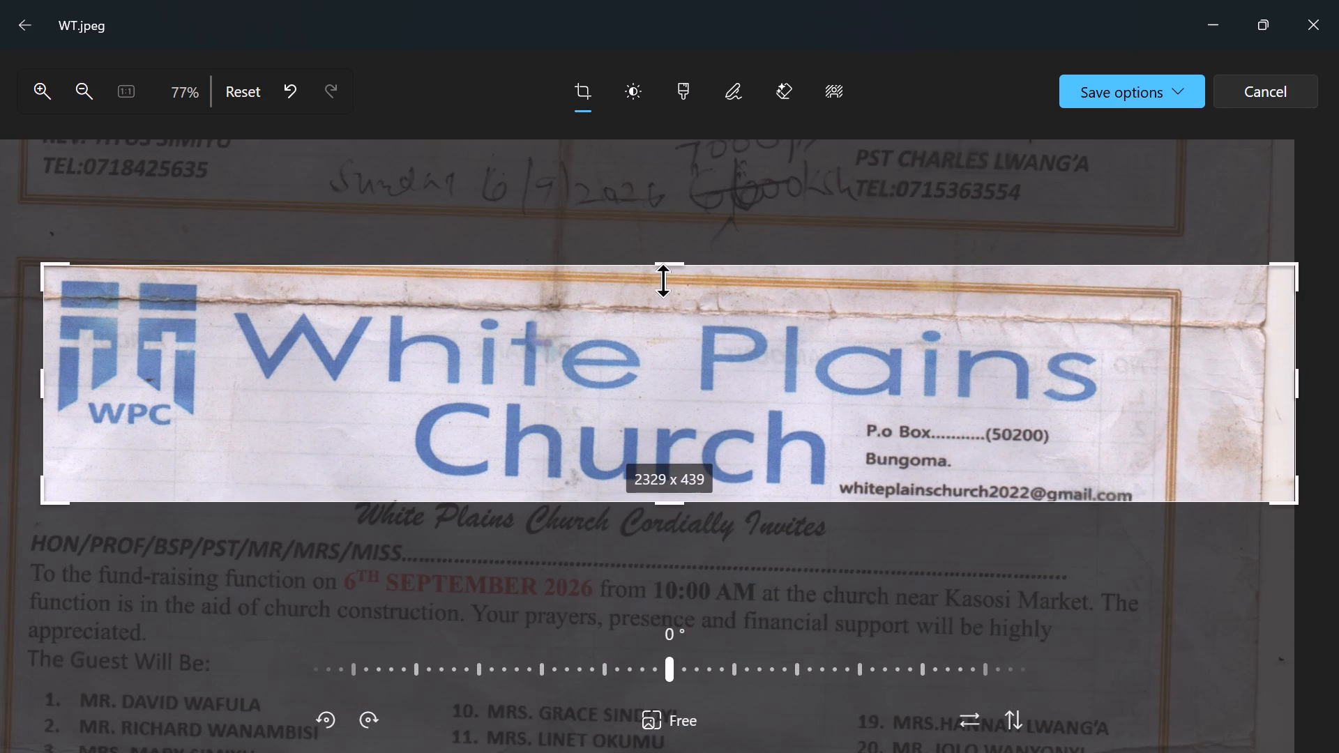
drag(669, 261, 668, 274)
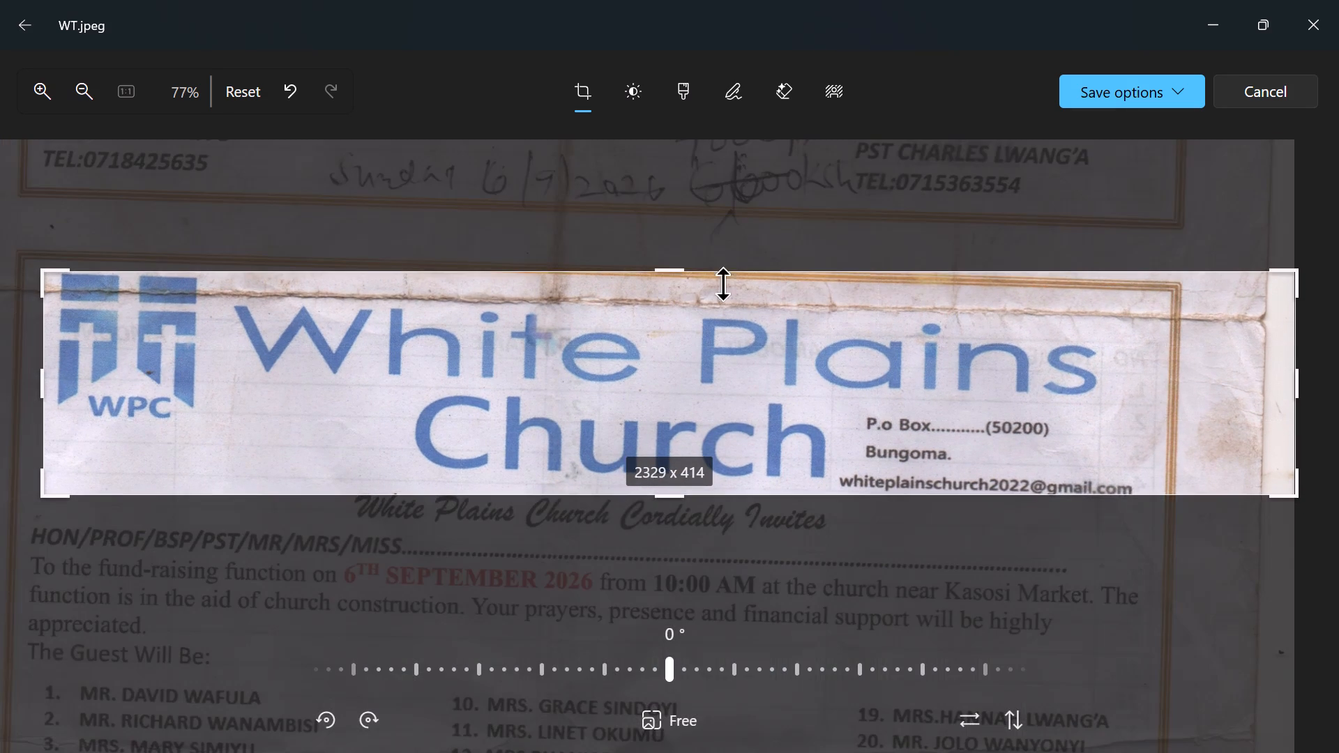
drag(1288, 379, 1162, 375)
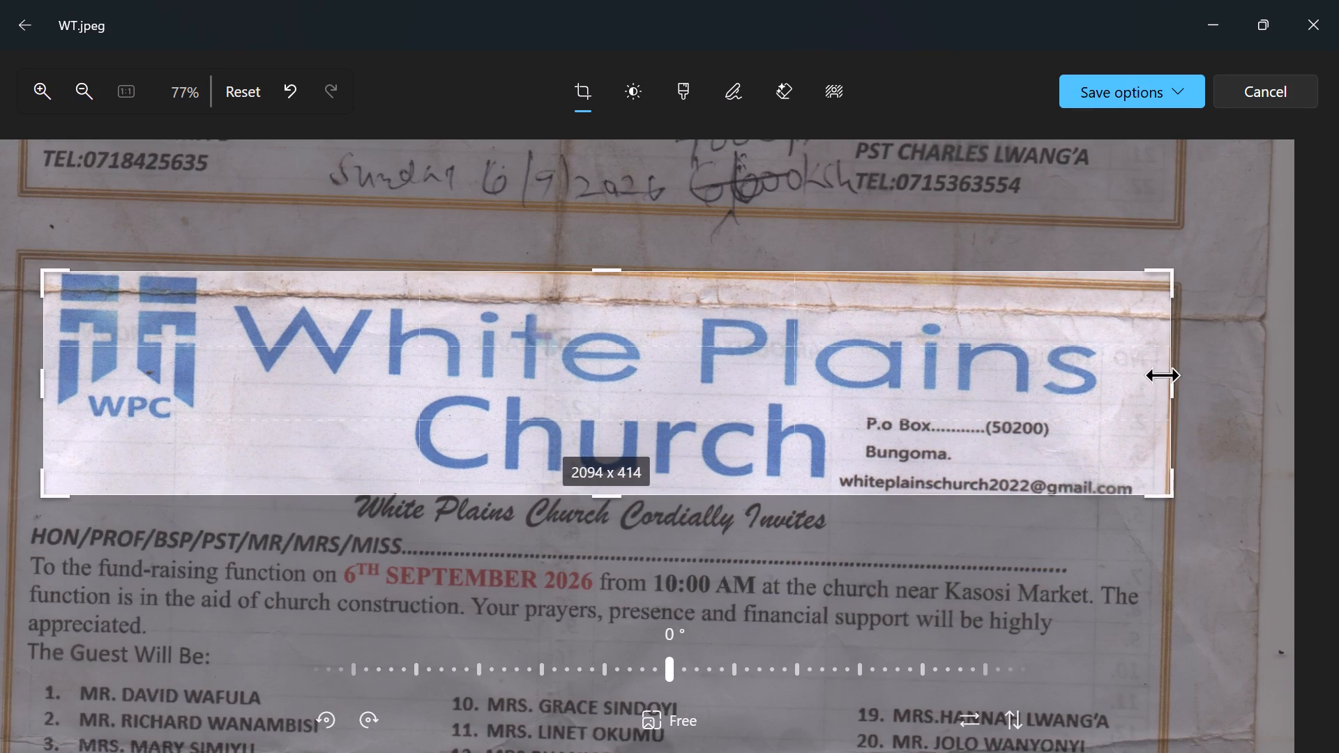
drag(1162, 375, 1149, 374)
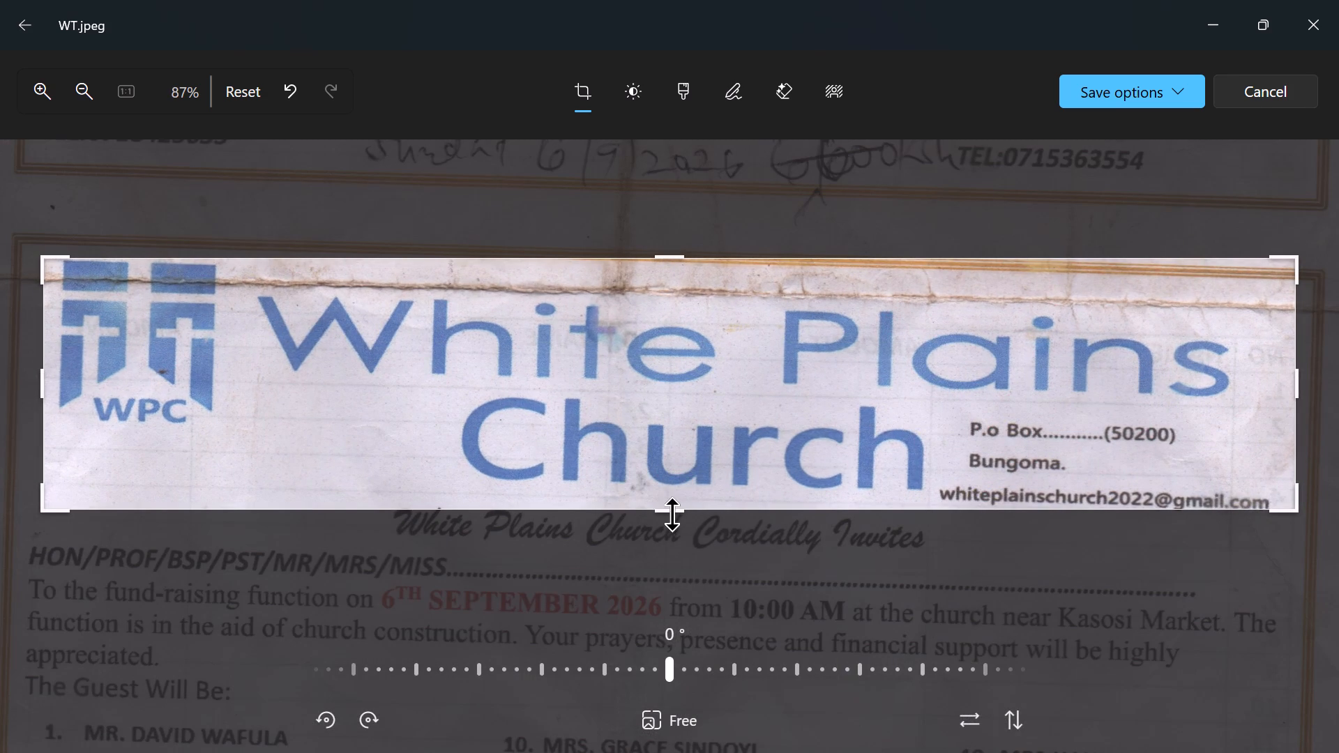
drag(660, 506, 660, 494)
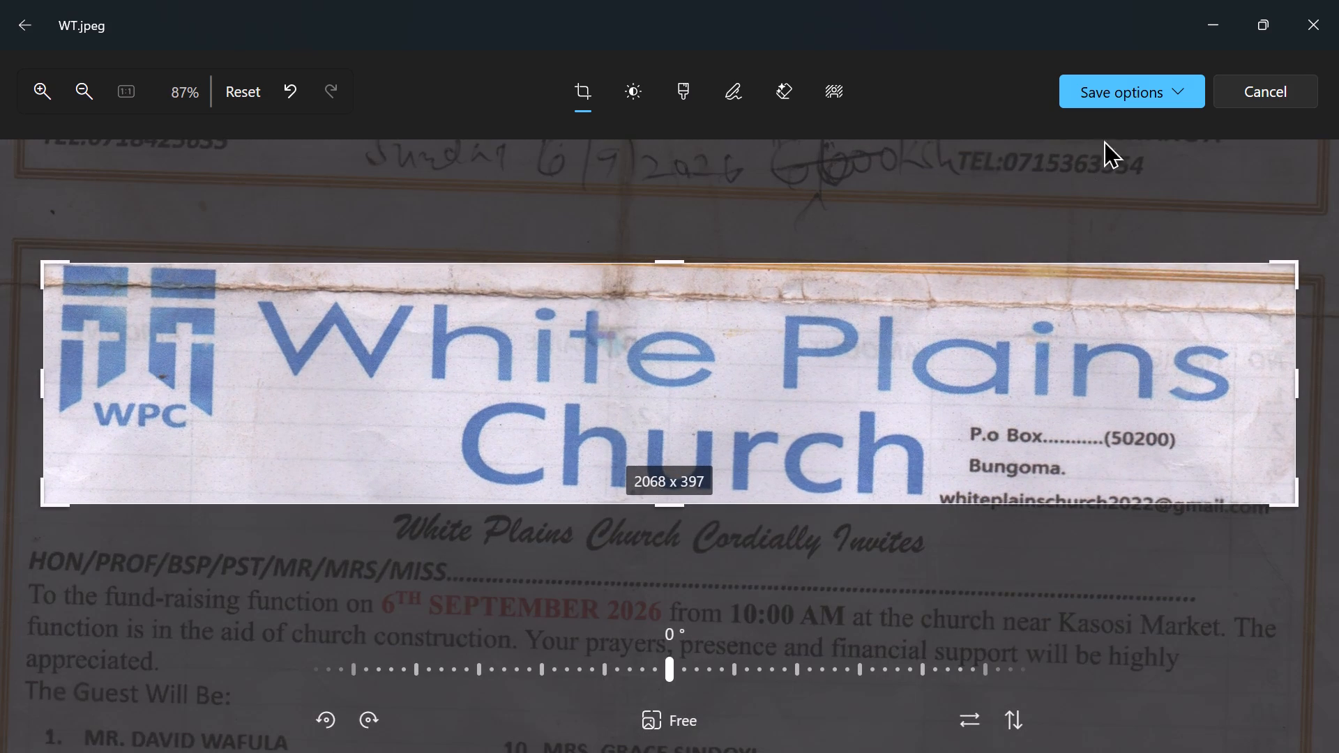
click(1114, 96)
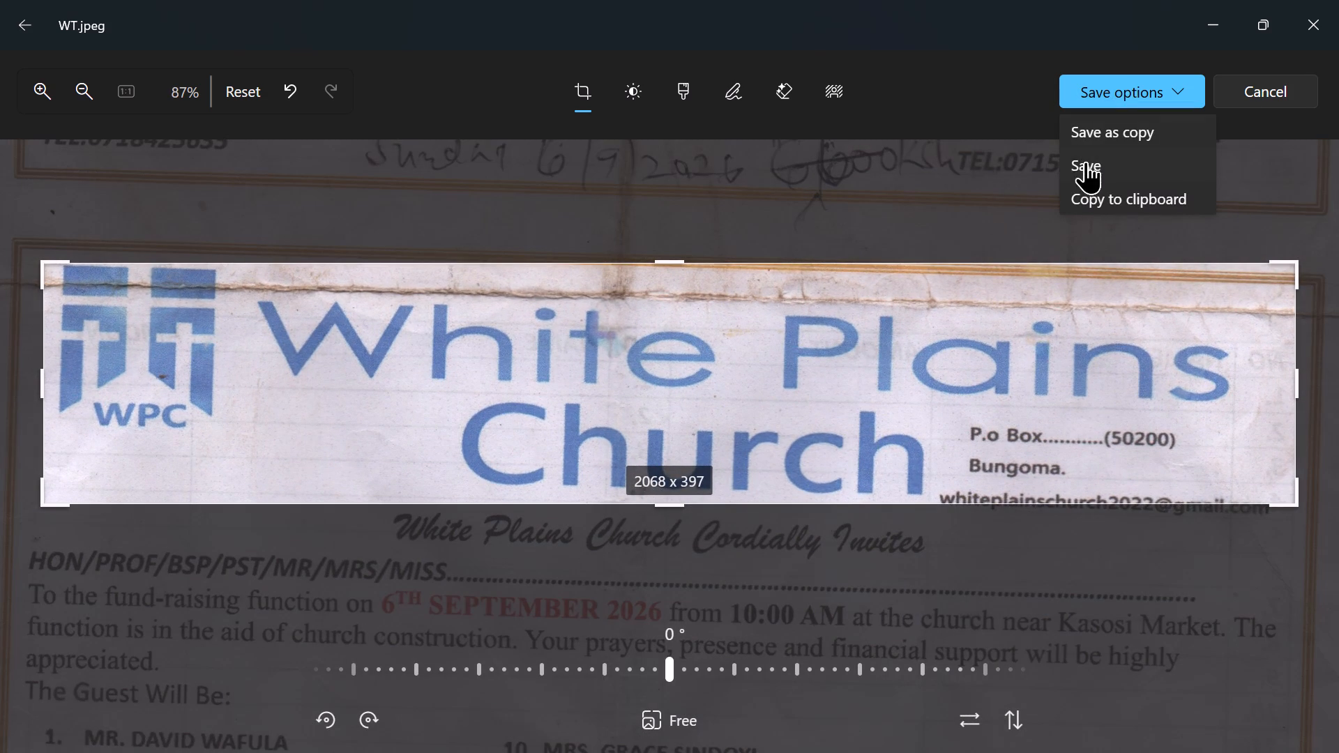
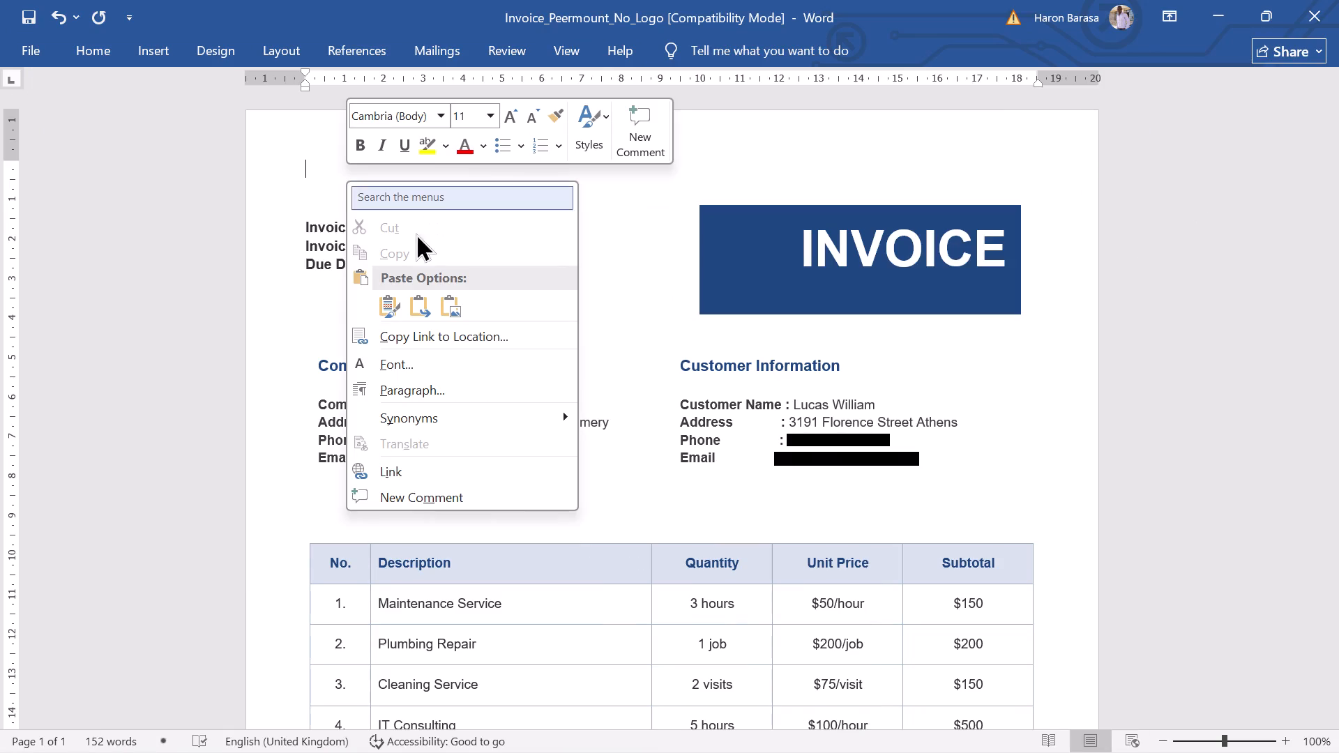
click(446, 295)
Scale the pasted White Plains Church header picture down to about 16 cm wide so it fits on the page.
click(560, 433)
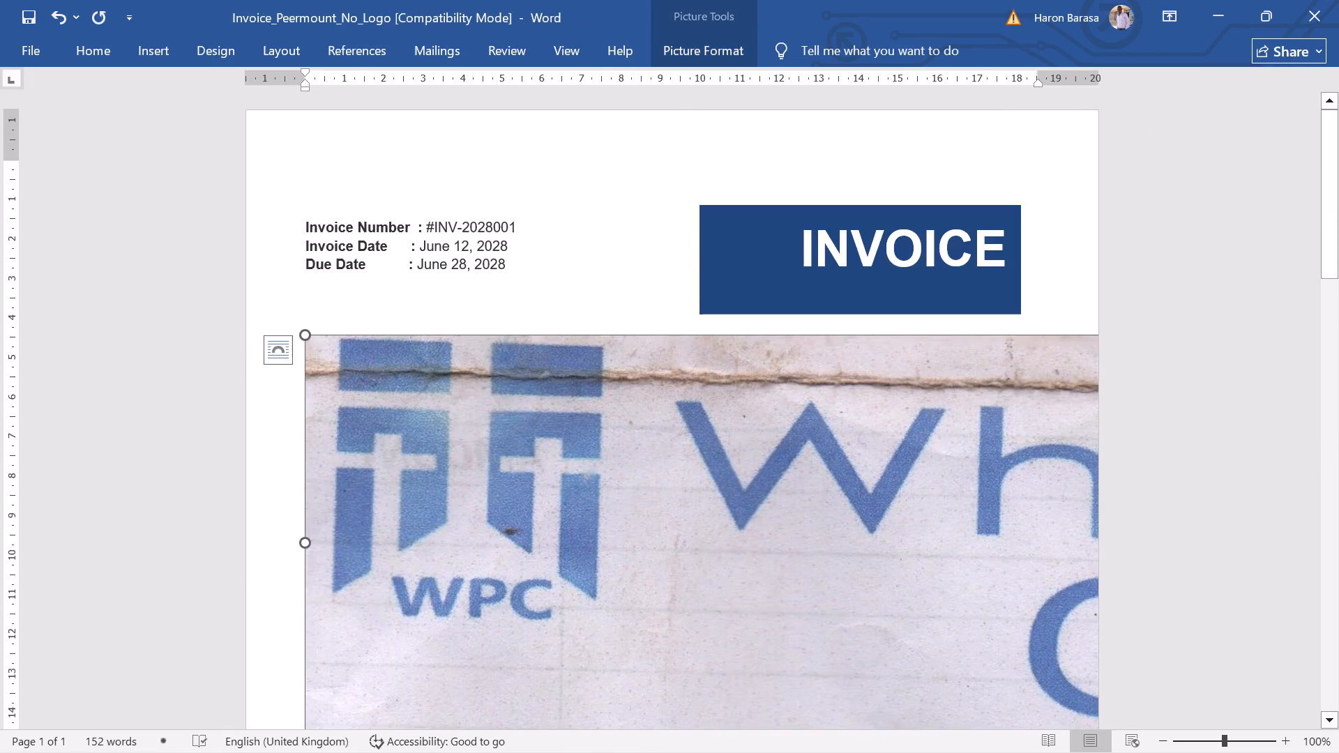
drag(308, 335, 826, 685)
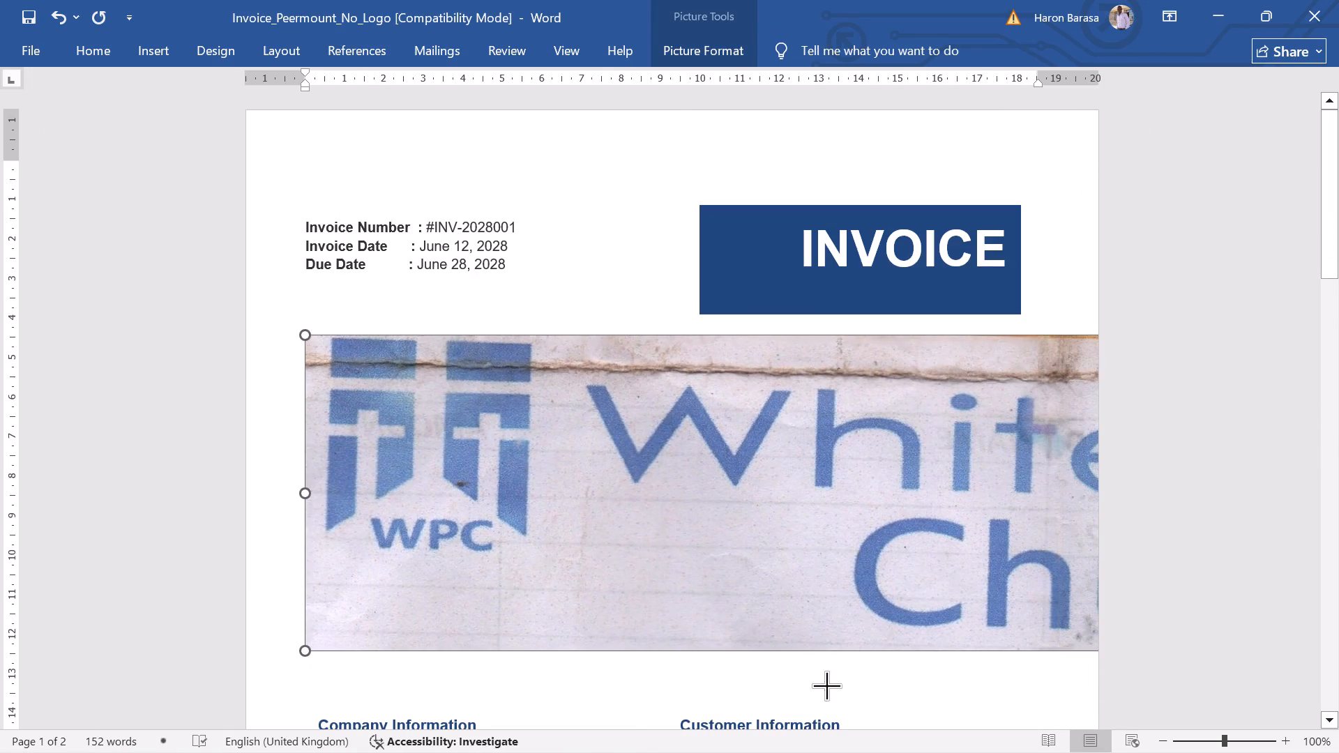
drag(826, 685, 824, 684)
drag(305, 648, 510, 439)
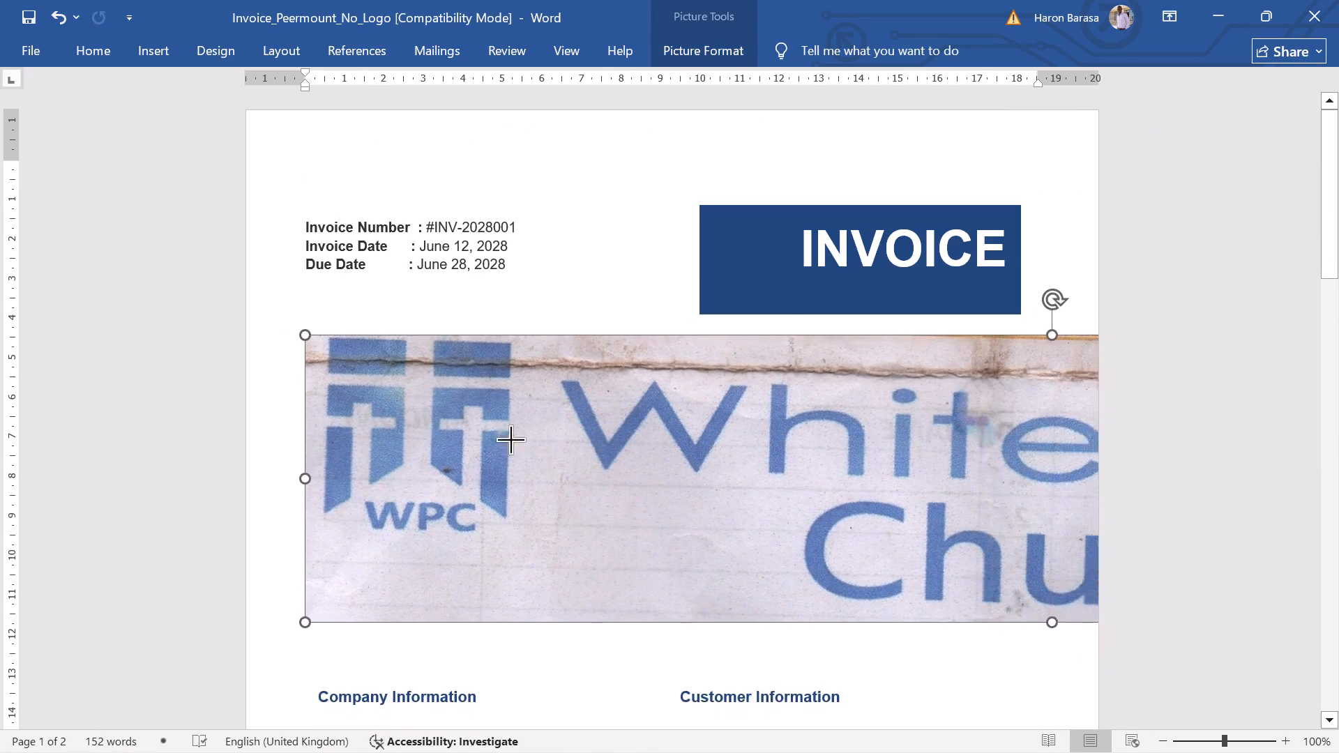
drag(510, 439, 594, 383)
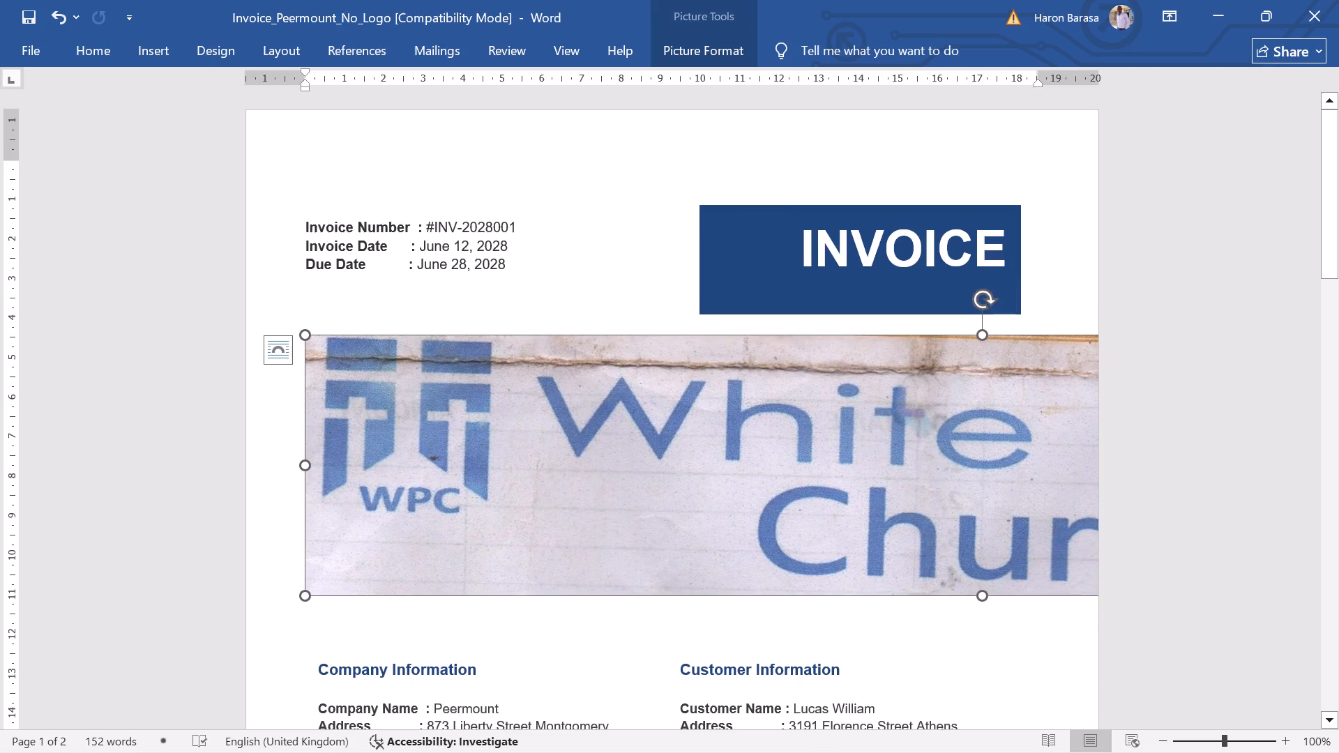
drag(305, 334, 682, 685)
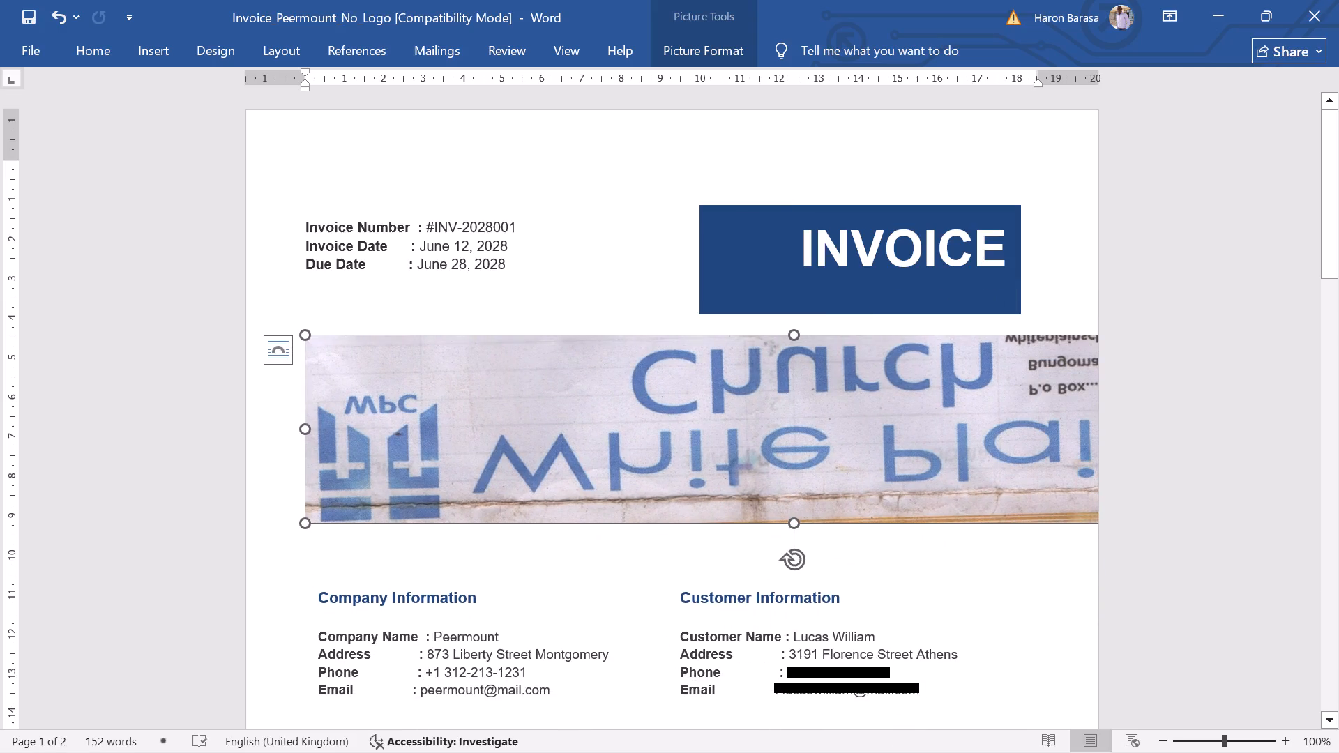
key(ctrl+z)
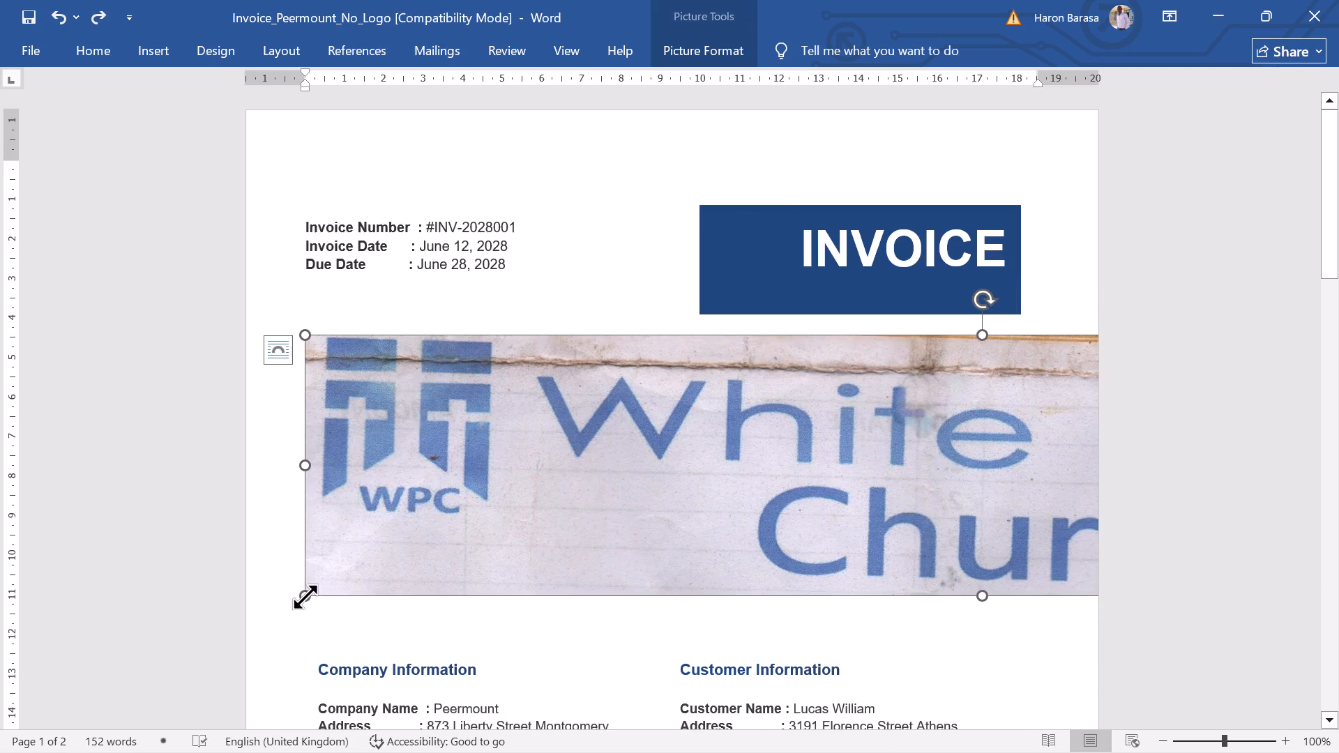
drag(305, 596, 375, 469)
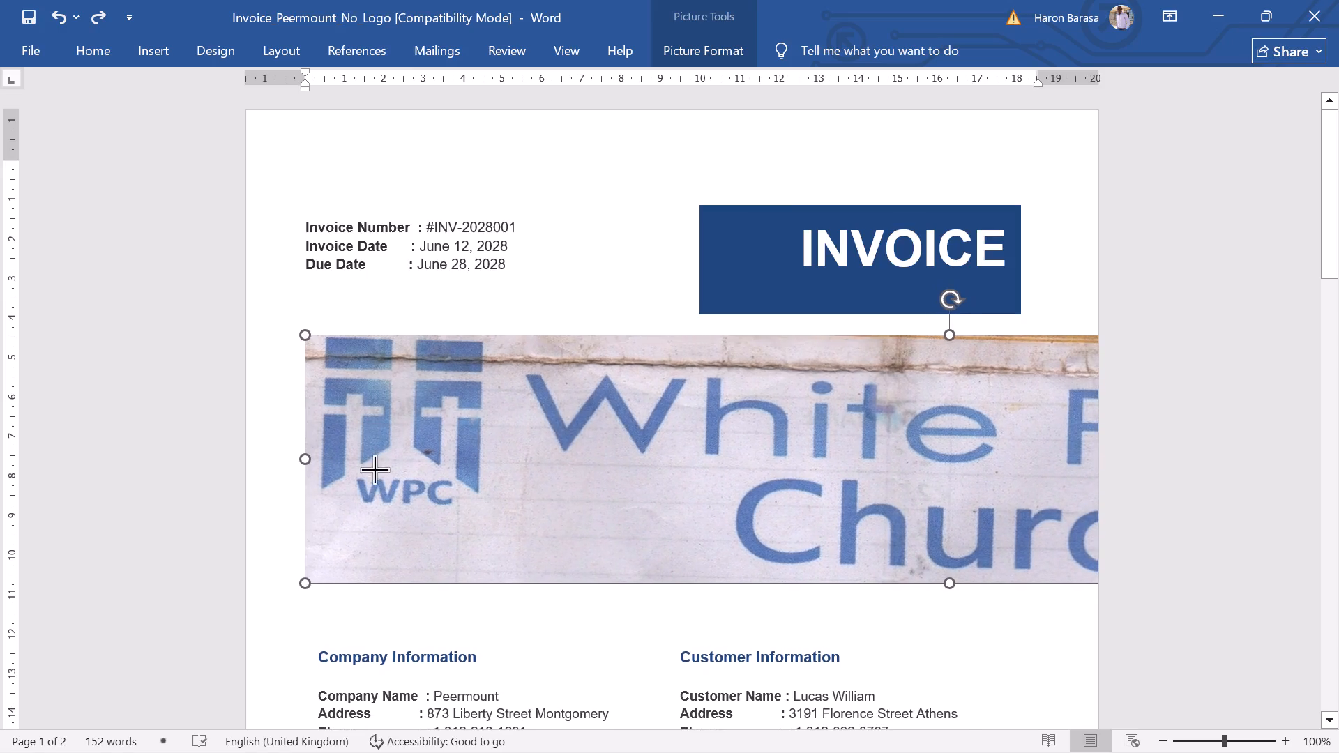
drag(375, 469, 953, 351)
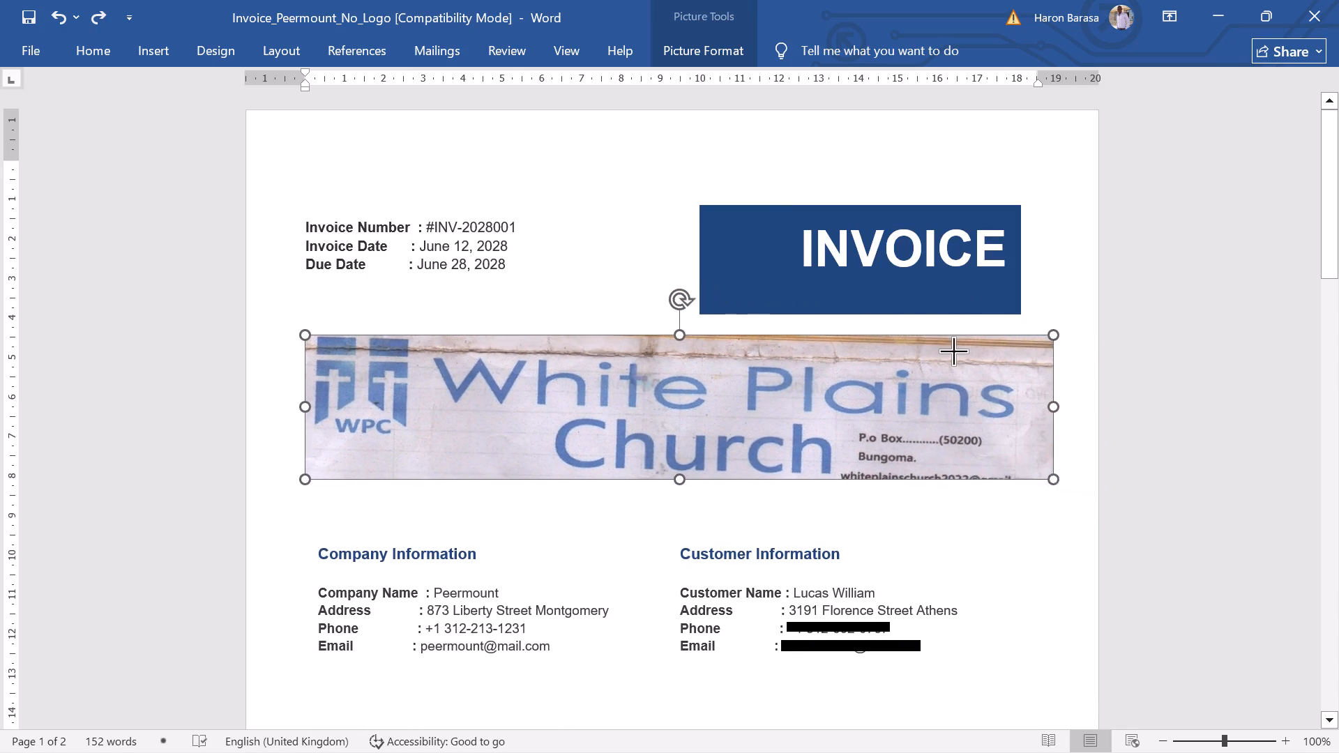
drag(953, 351, 986, 344)
drag(991, 472, 953, 454)
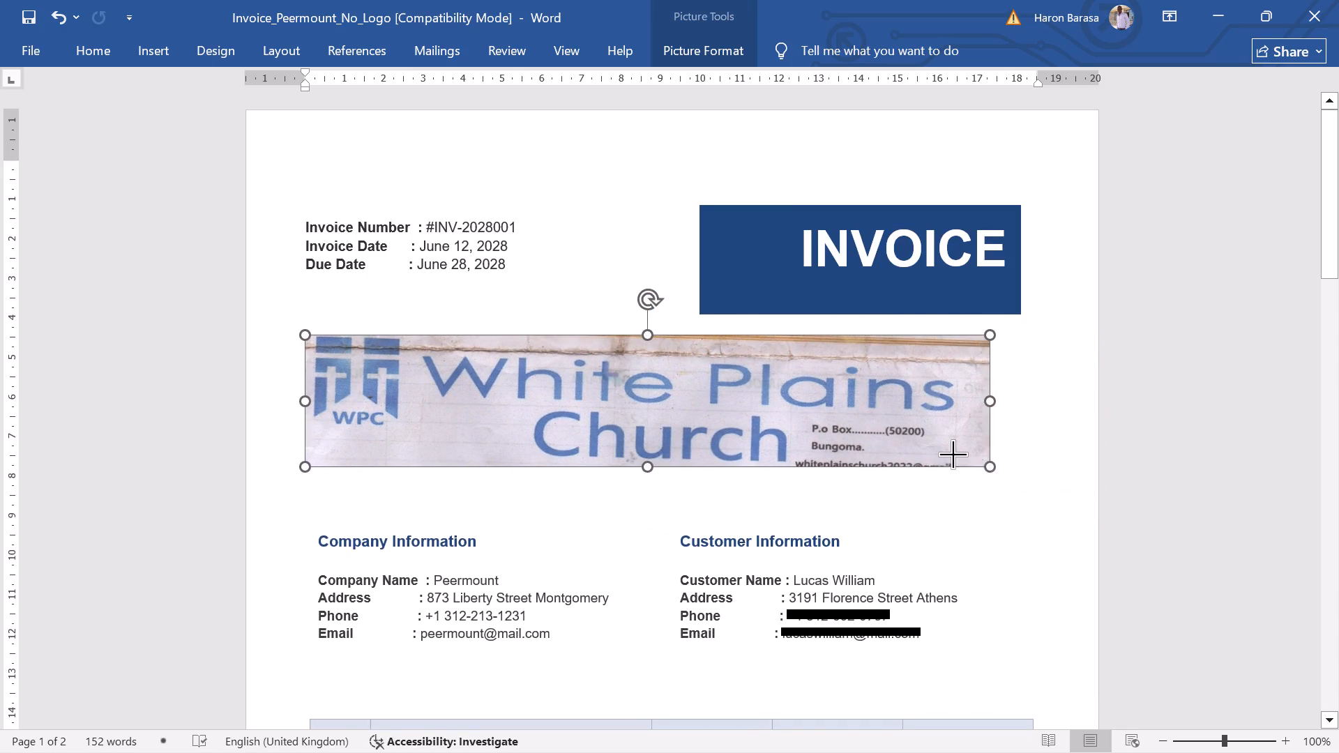
drag(953, 454, 936, 447)
Crop the header picture to just the WPC logo, removing the church name, address and excess space beneath the logo.
right_click(545, 426)
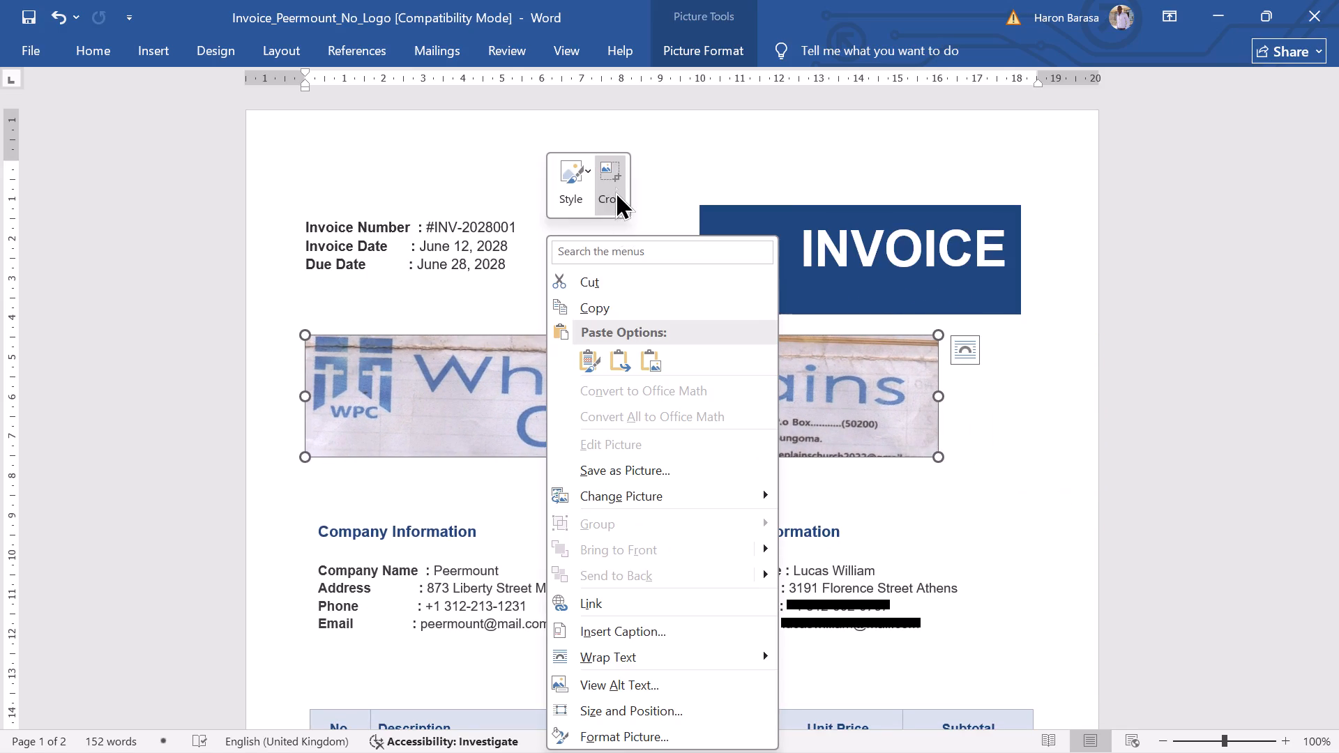
click(615, 186)
drag(932, 392, 893, 393)
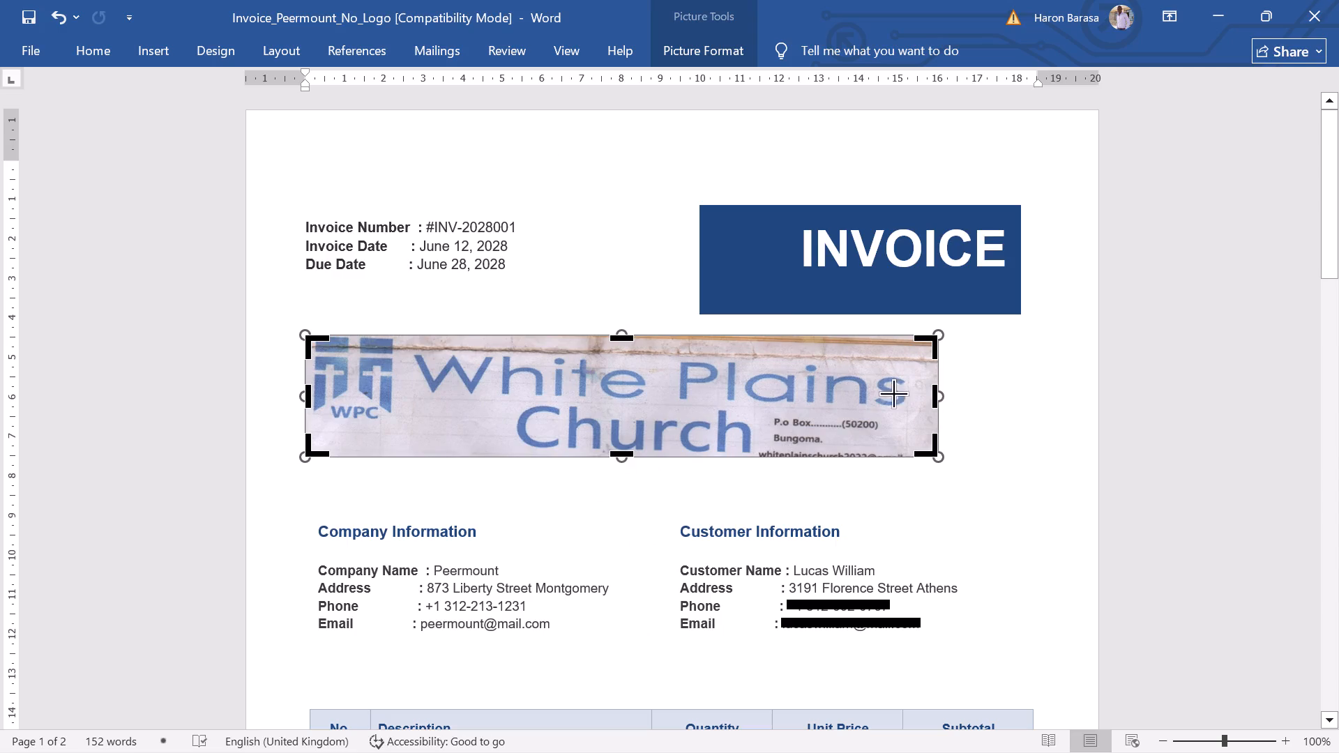
drag(893, 393, 410, 363)
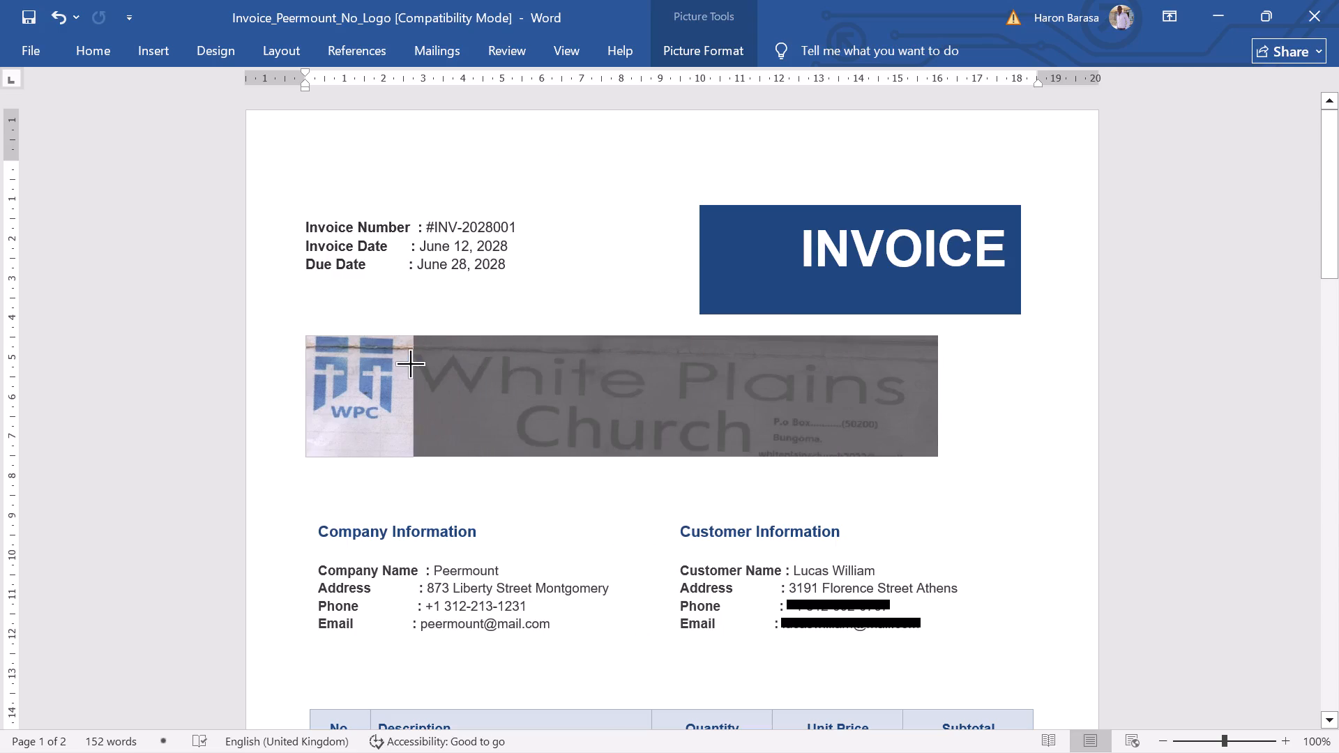
drag(410, 363, 409, 365)
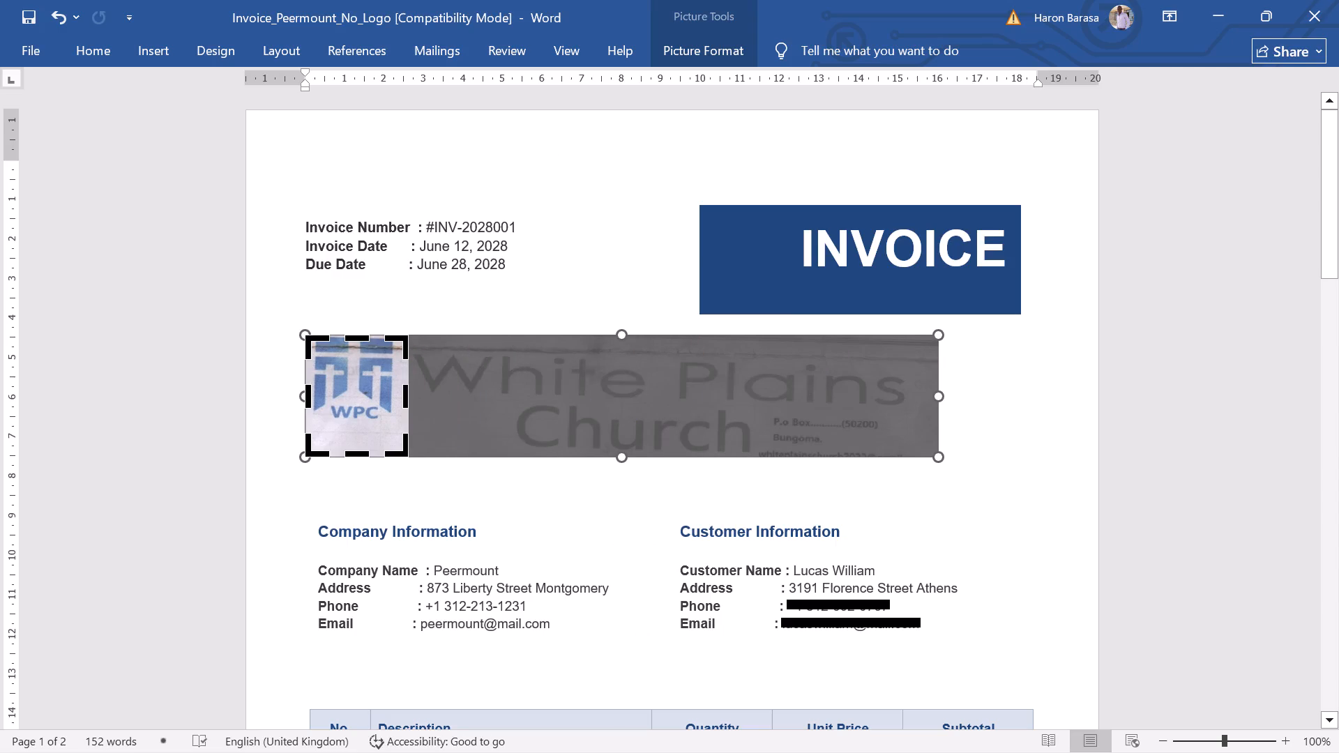
drag(355, 453, 351, 430)
click(980, 391)
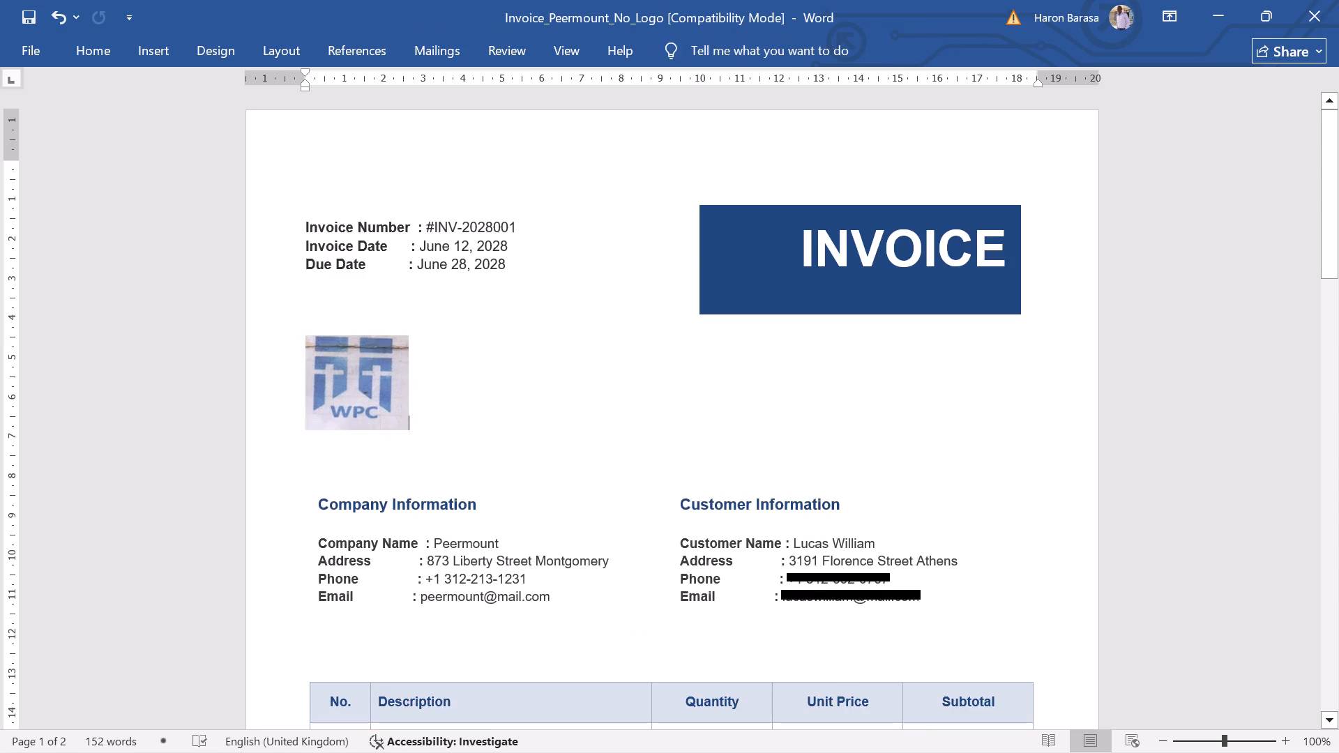
Set the WPC logo's wrapping to In Front of Text and fit it, slightly reduced, above the Invoice Number line.
click(352, 377)
click(432, 348)
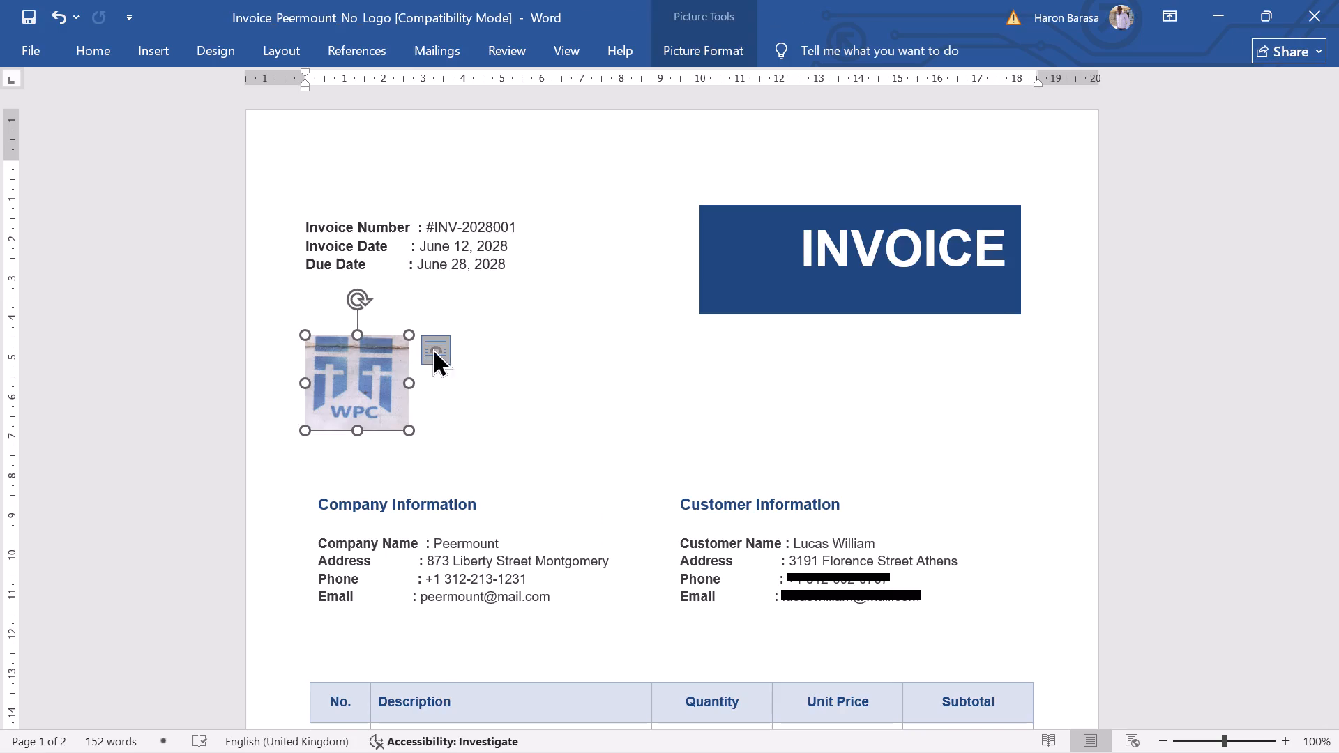
click(580, 555)
drag(373, 404, 373, 404)
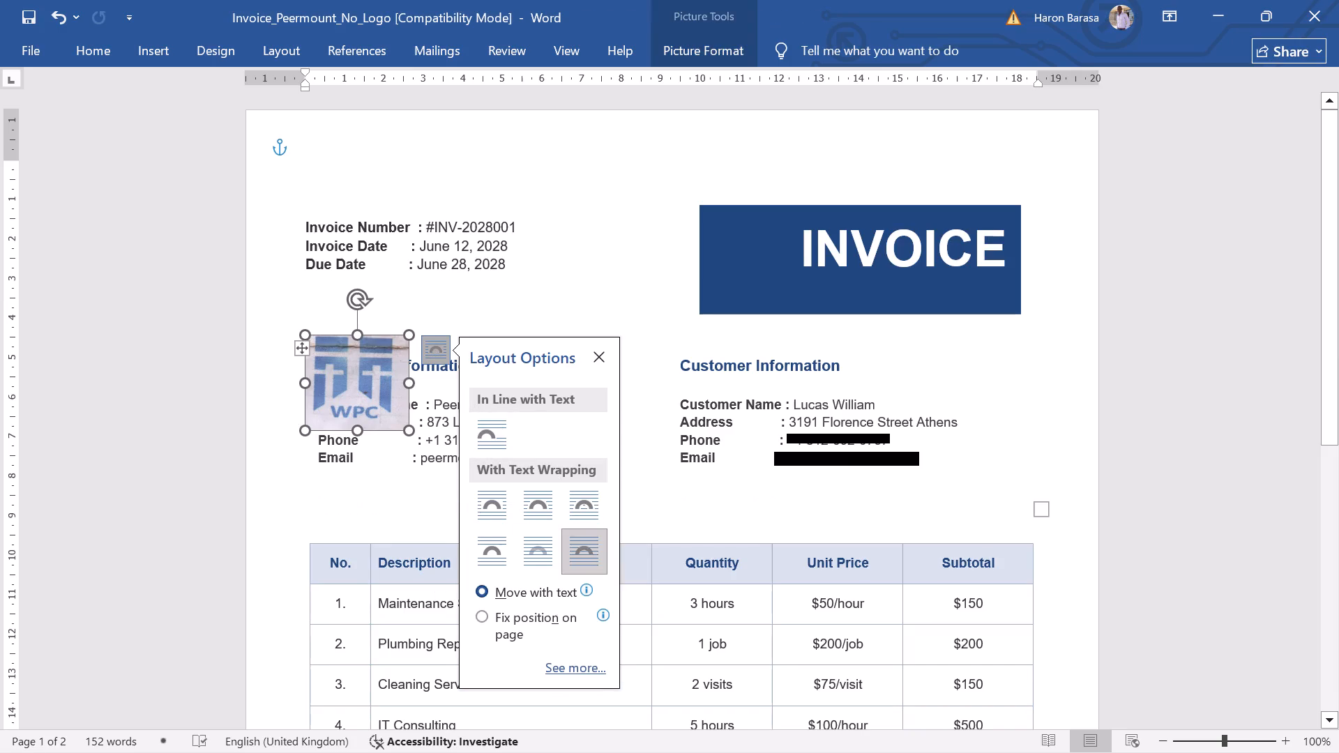
drag(373, 404, 362, 201)
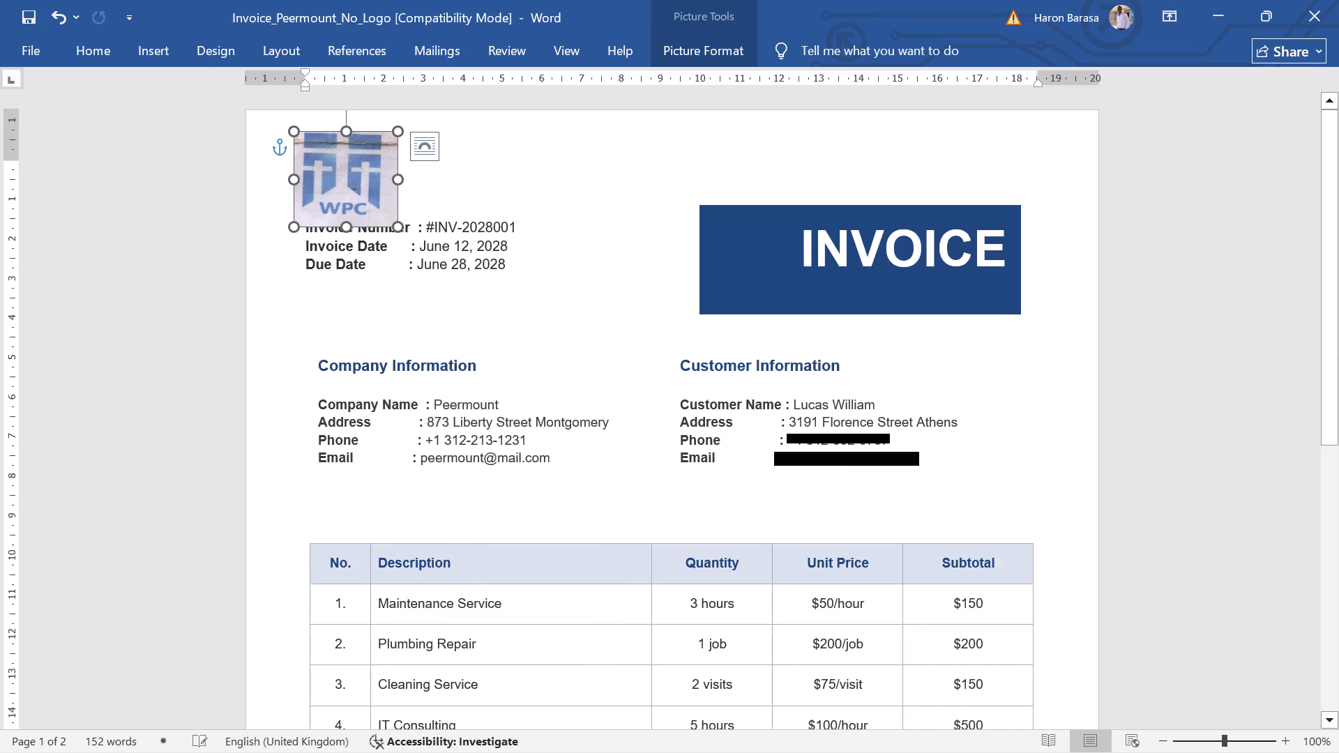
drag(397, 226, 379, 218)
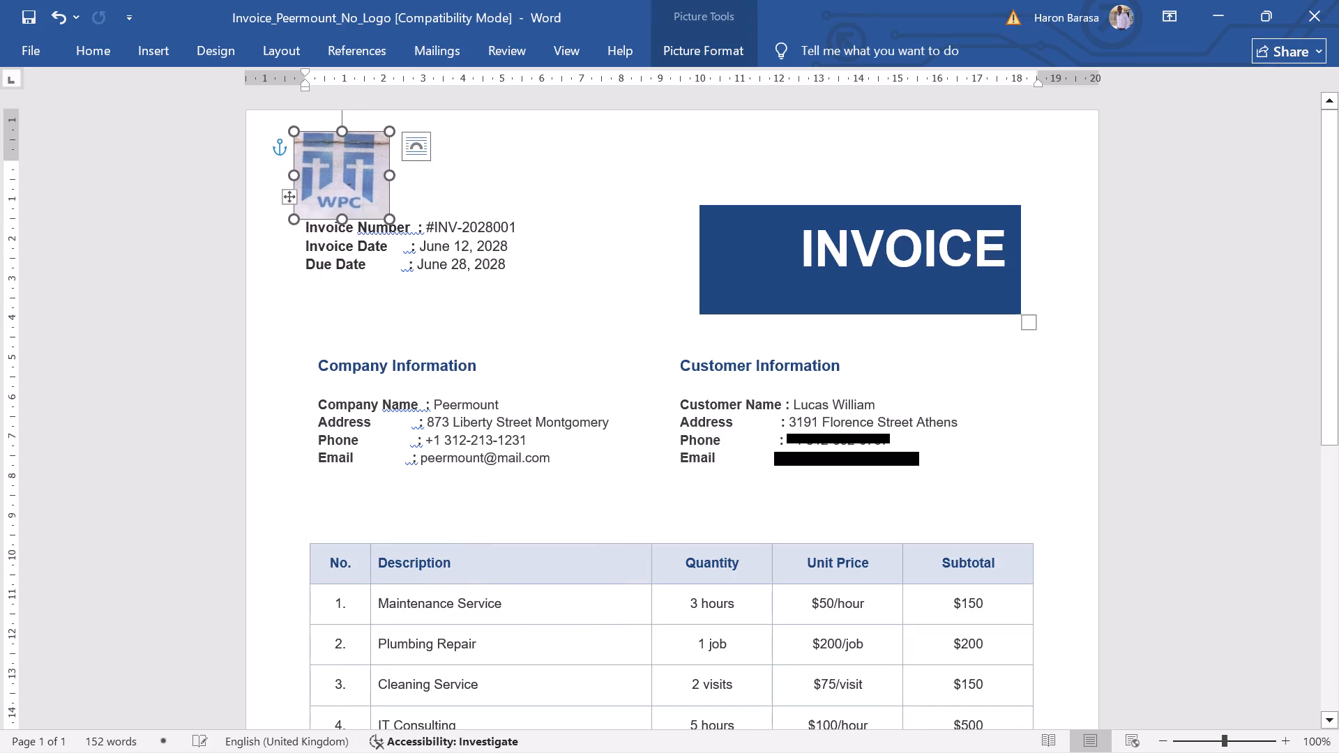
Nudge the WPC logo horizontally so its left edge lines up with the Invoice Number text.
click(418, 207)
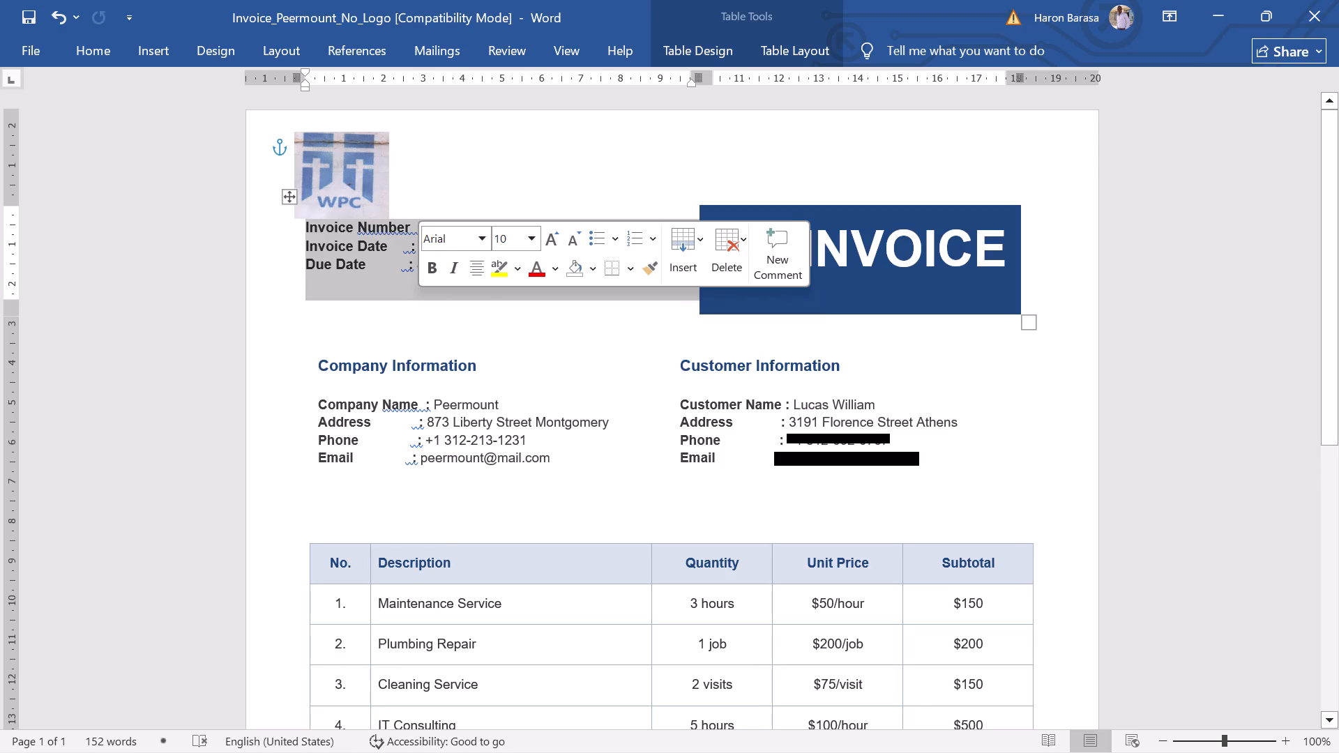
click(439, 170)
click(364, 171)
key(Right)
key(Right)
key(Right)
key(Right)
key(Right)
key(Right)
key(Right)
key(Right)
key(Right)
key(Right)
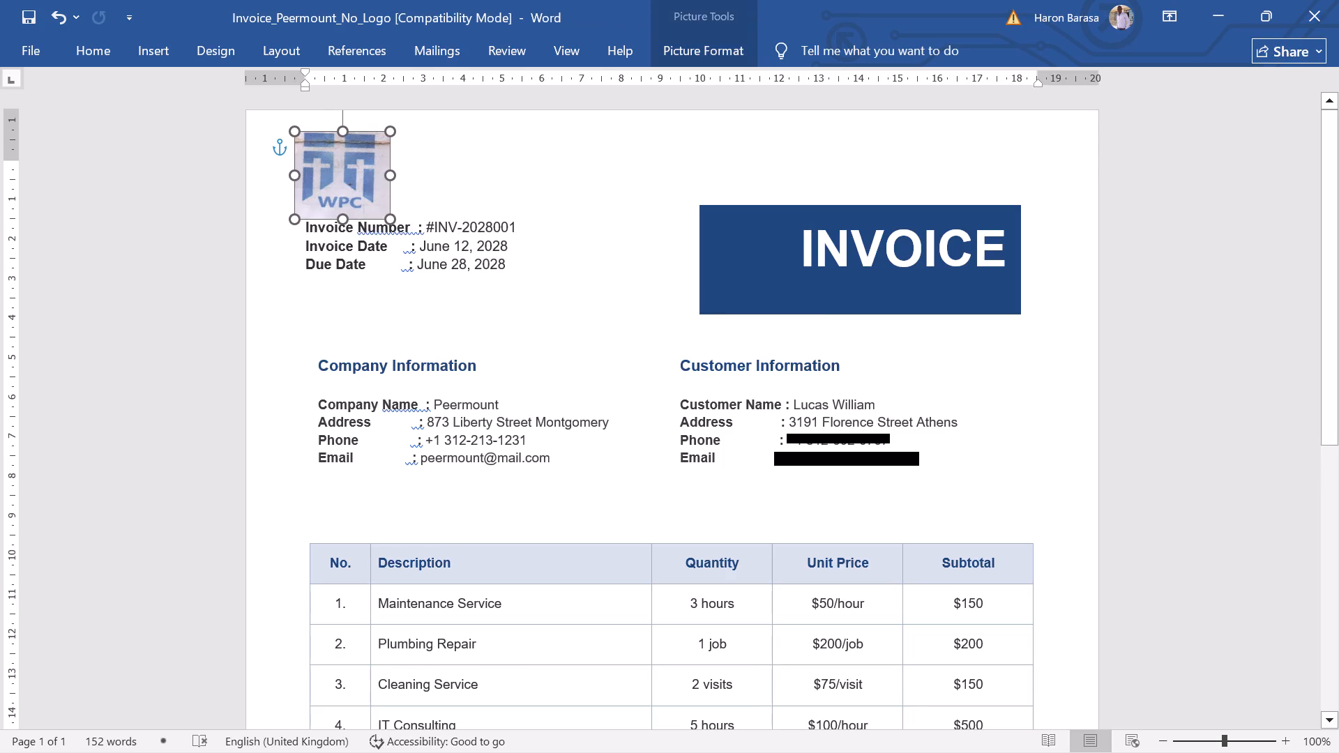
key(Right)
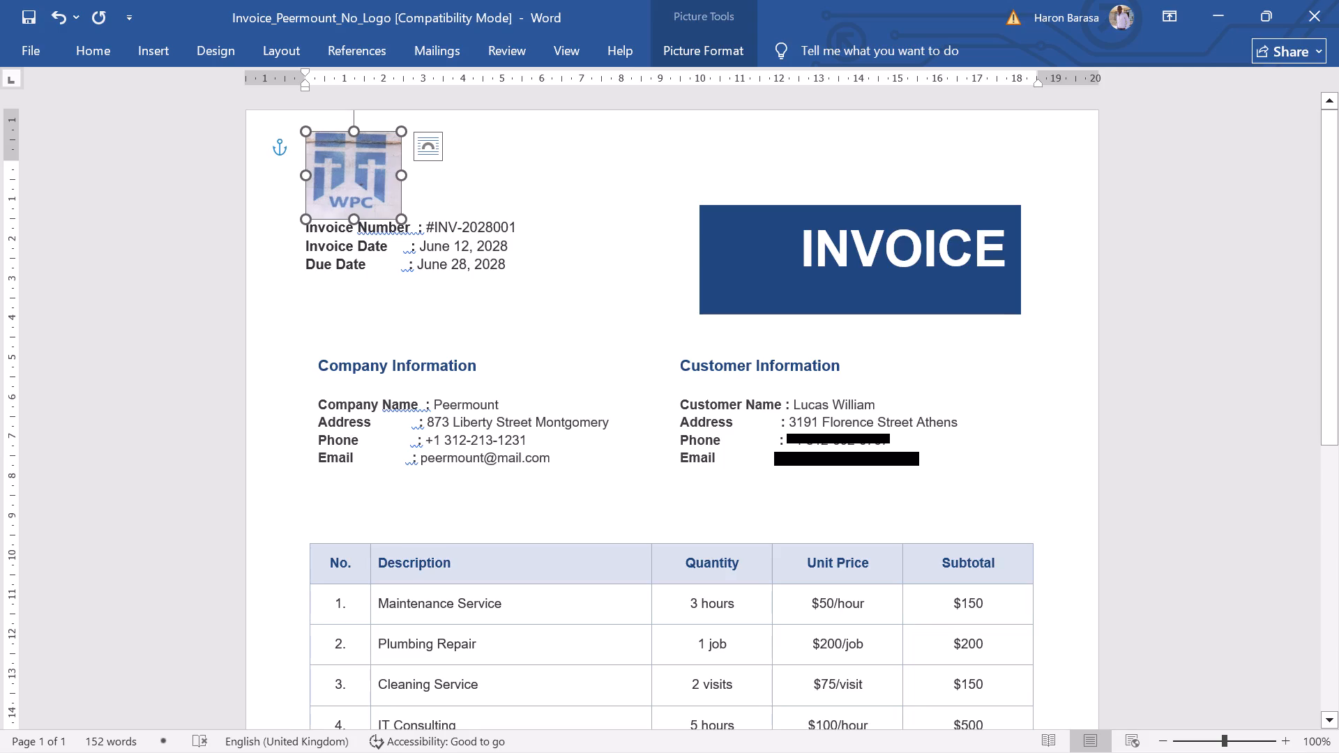
Apply the normal-brightness, highest-contrast correction preset to the WPC logo.
click(705, 46)
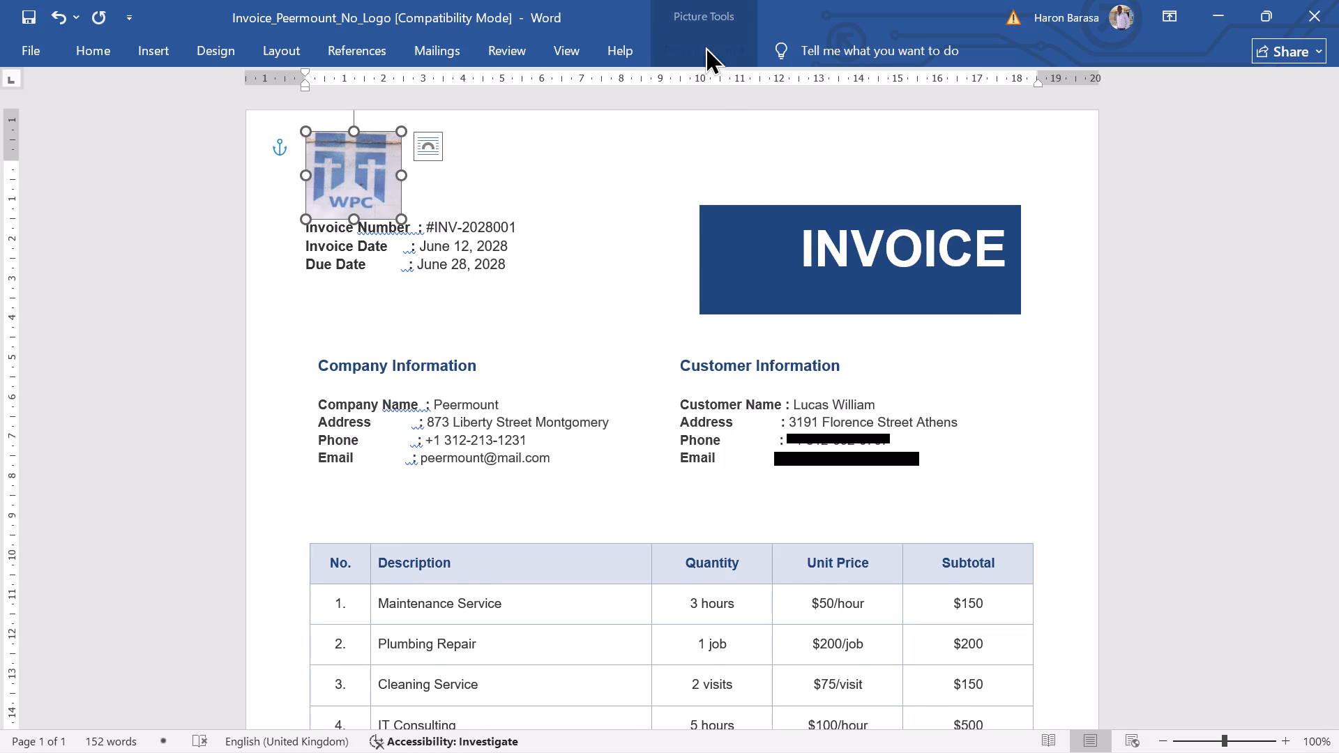
click(137, 119)
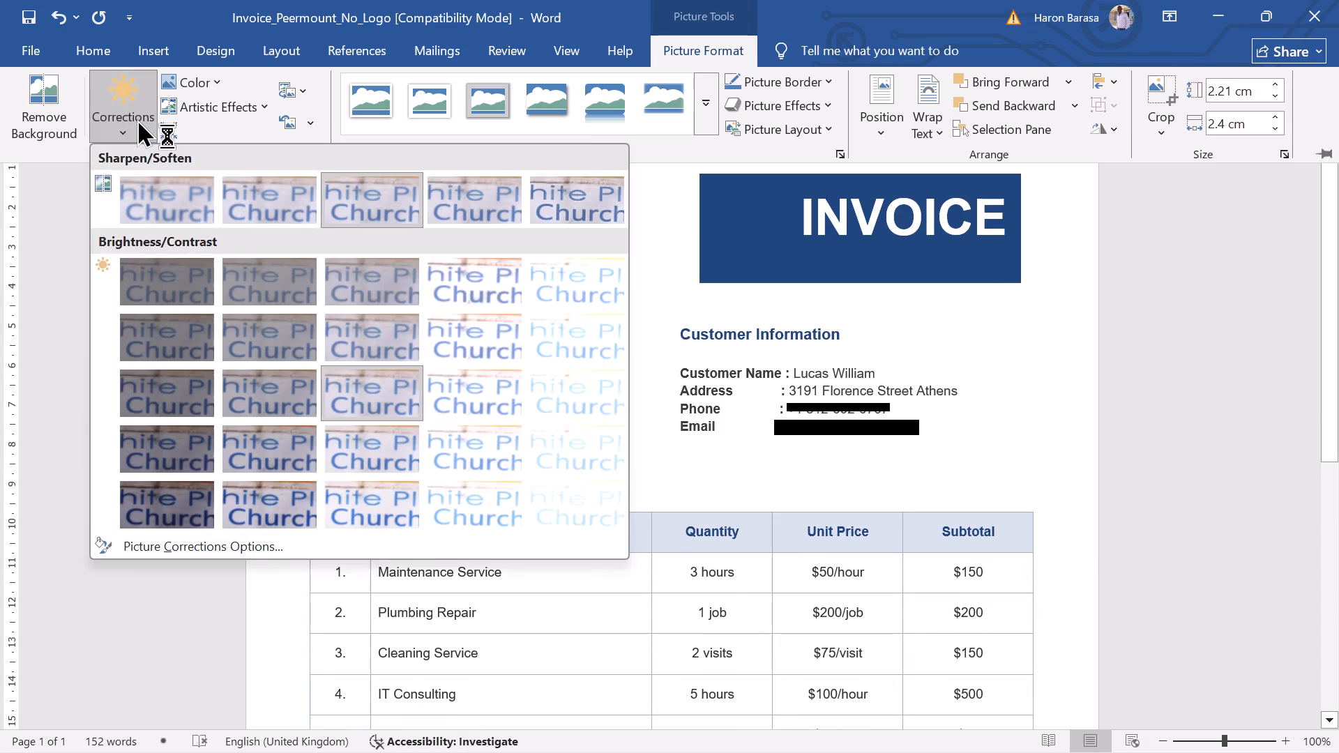
click(354, 501)
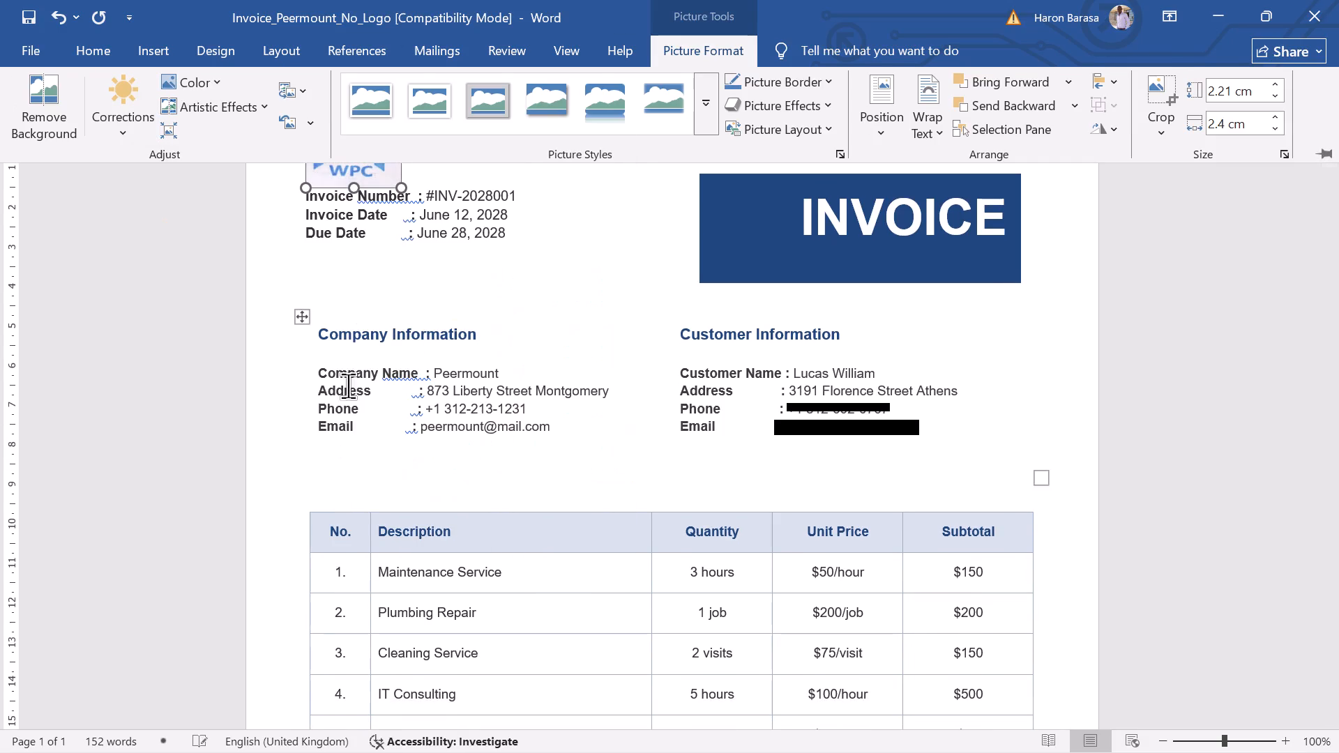
click(379, 282)
scroll(391, 308, up, 5)
click(475, 207)
click(363, 172)
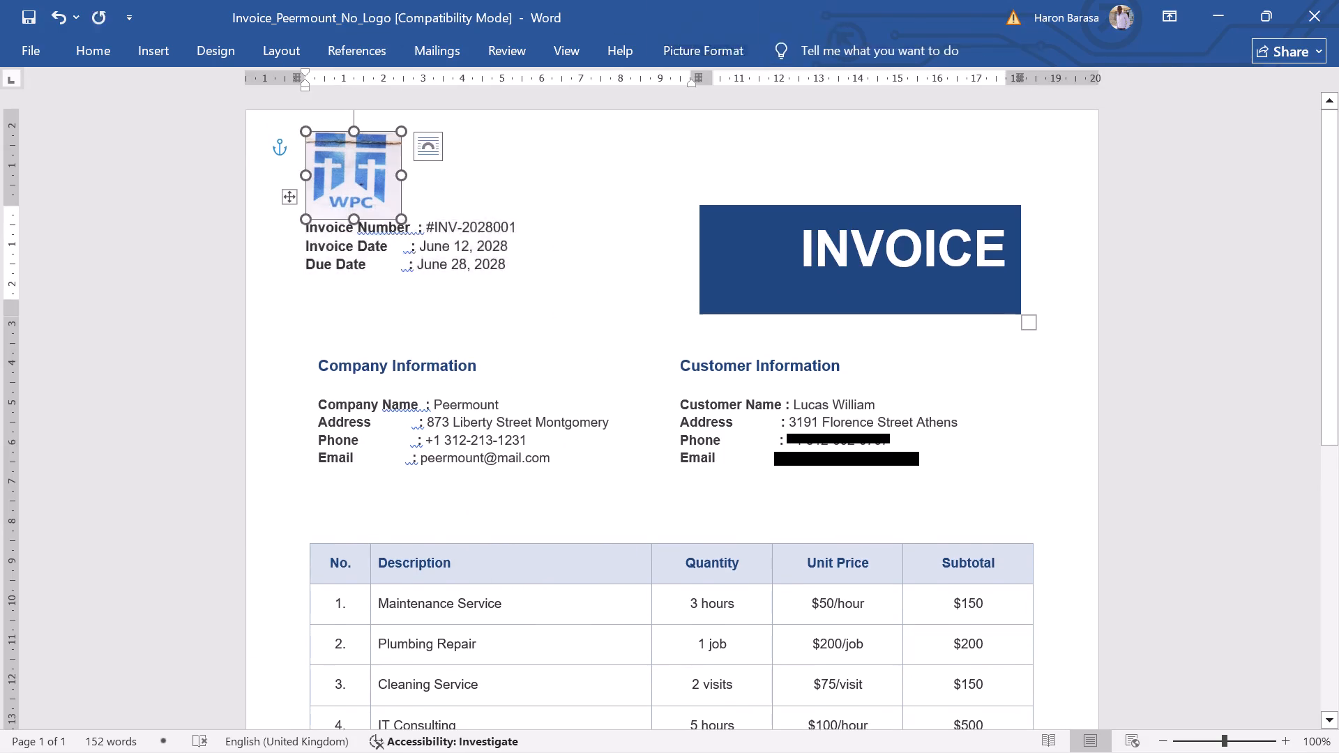
Set the WPC logo's pale background as the picture's transparent colour.
click(690, 46)
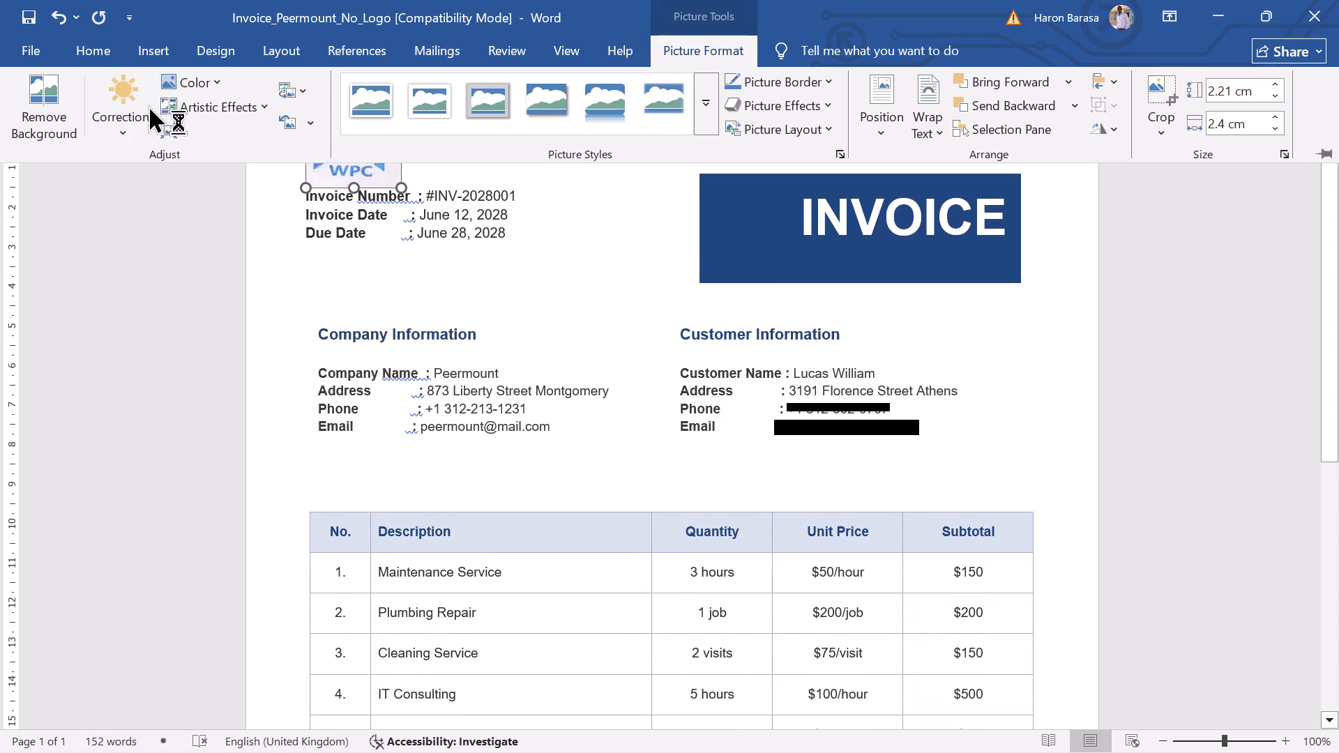
click(130, 115)
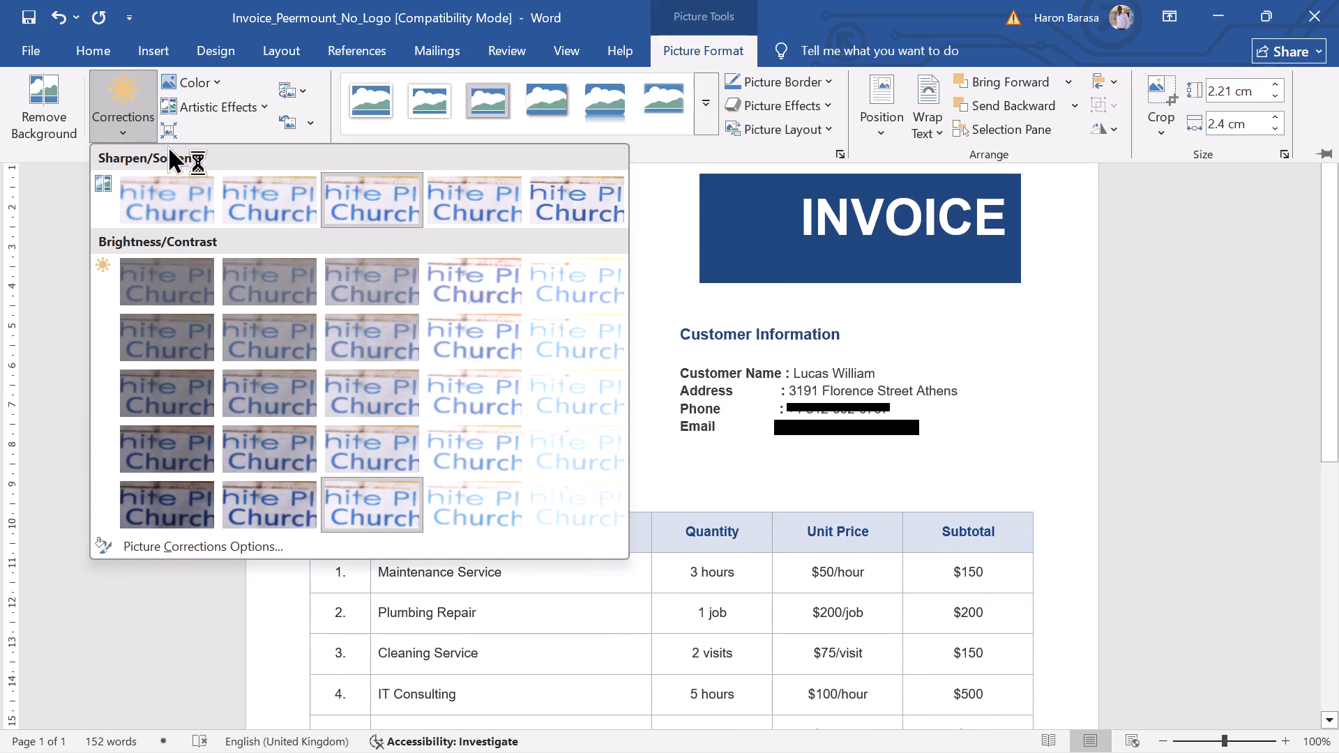
click(200, 79)
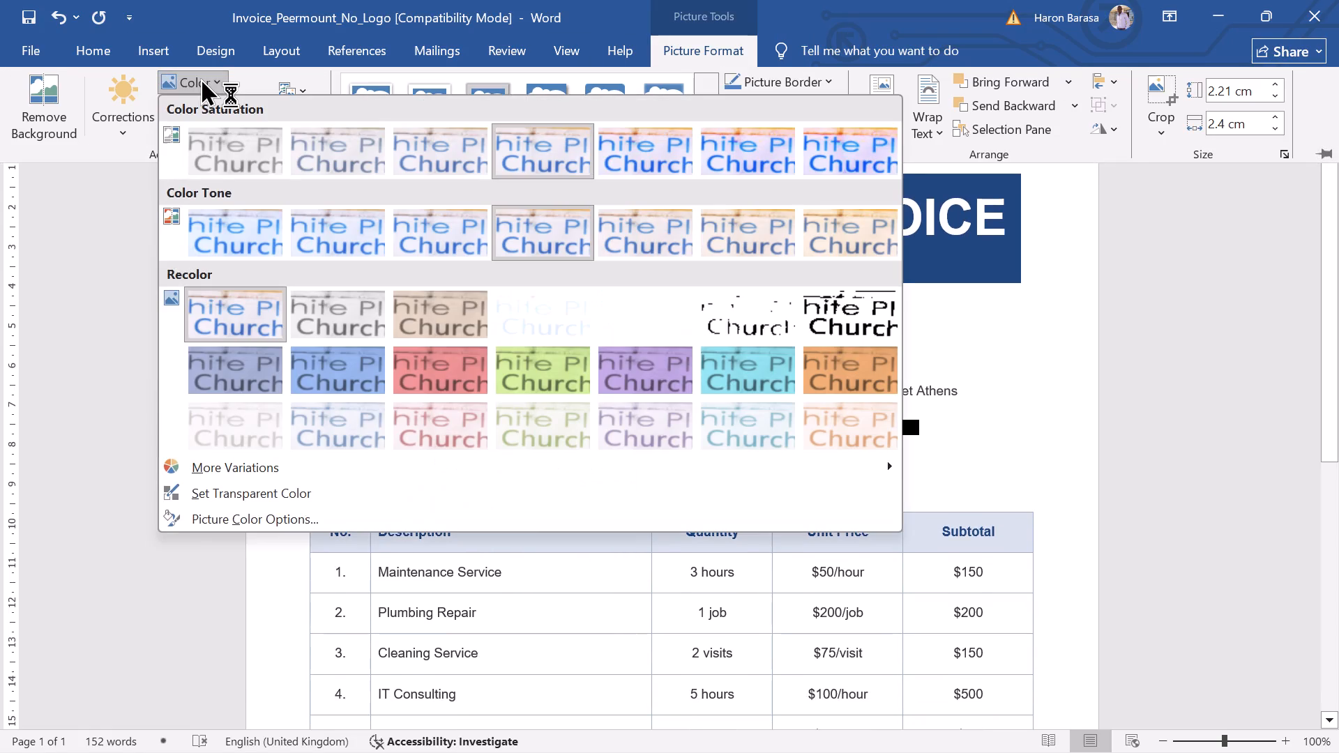
click(248, 492)
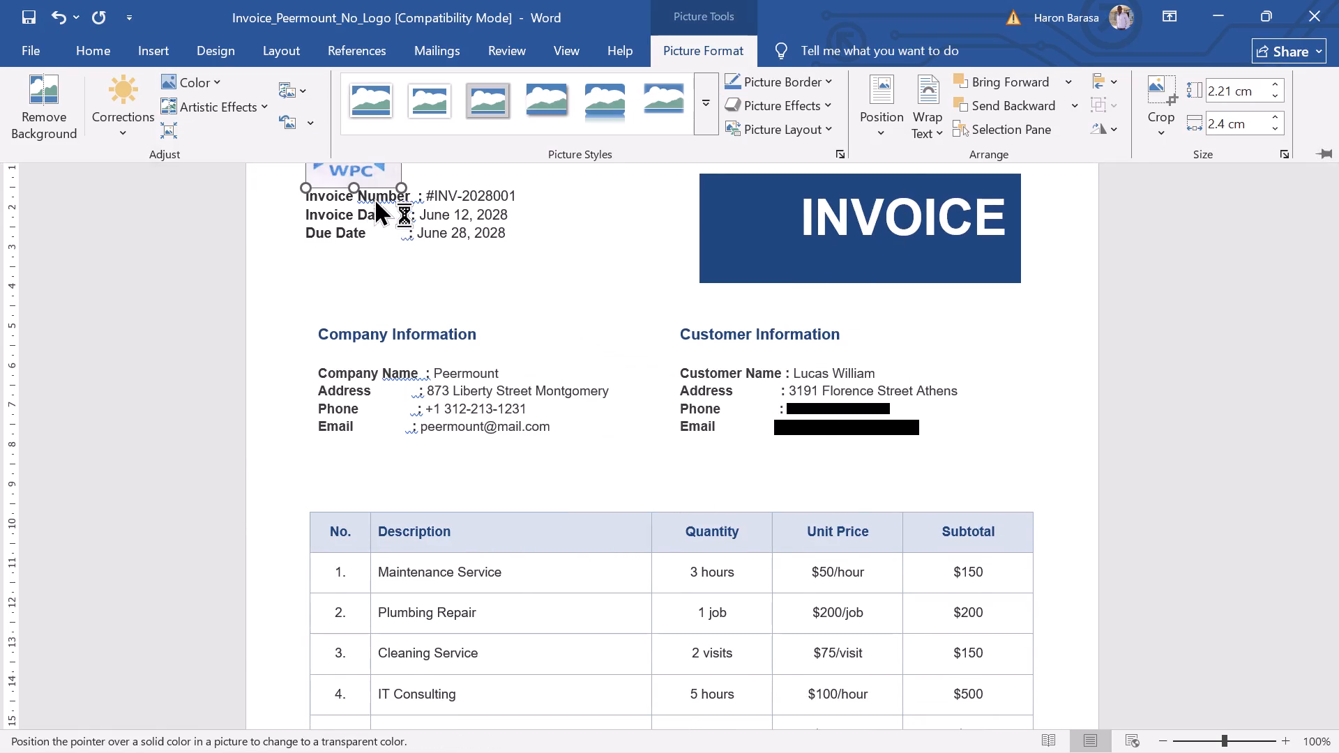
click(381, 185)
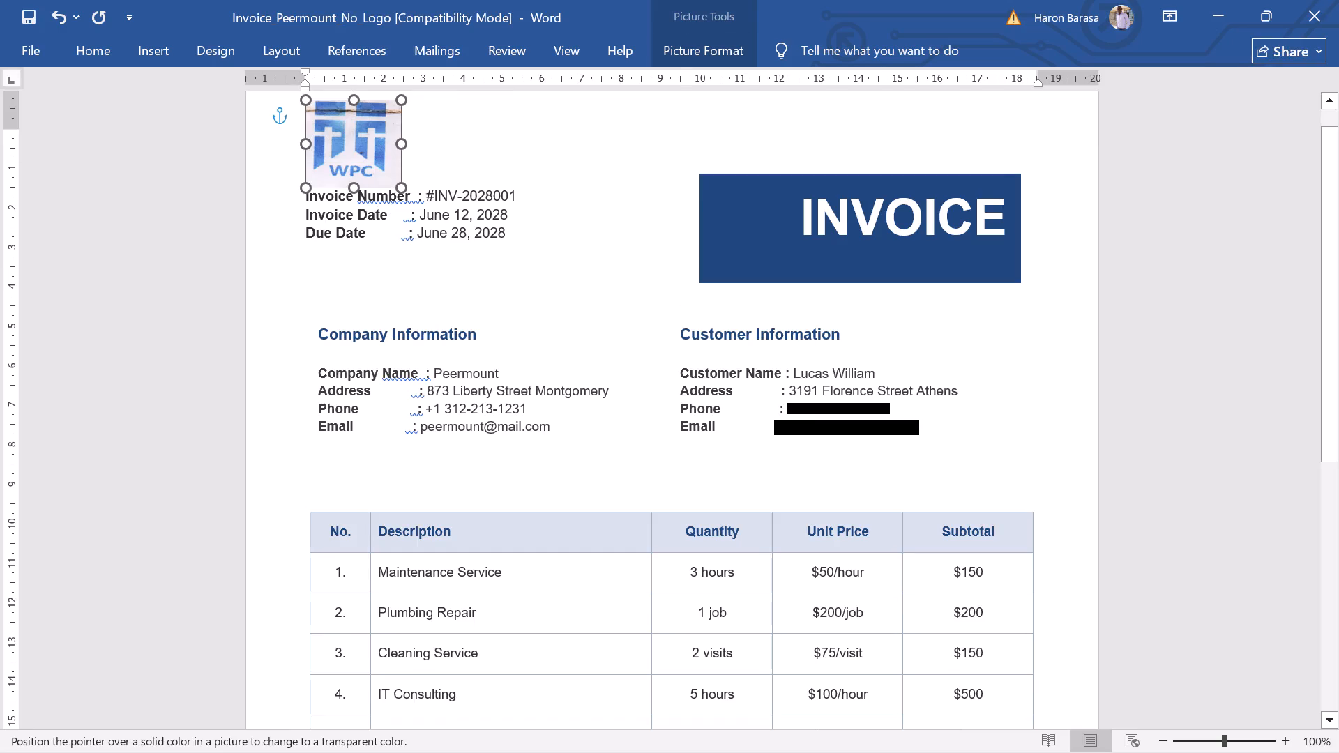
click(391, 176)
click(392, 161)
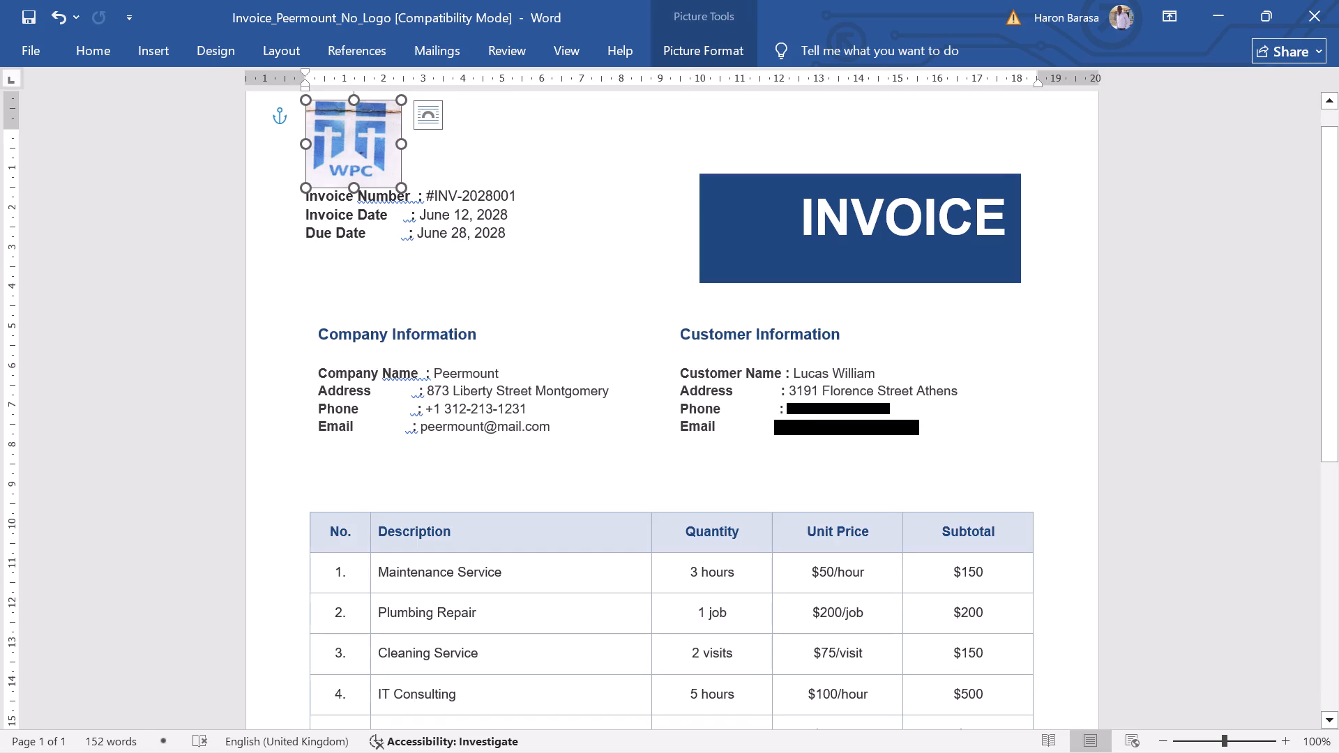
click(461, 146)
scroll(409, 224, up, 3)
scroll(418, 257, down, 5)
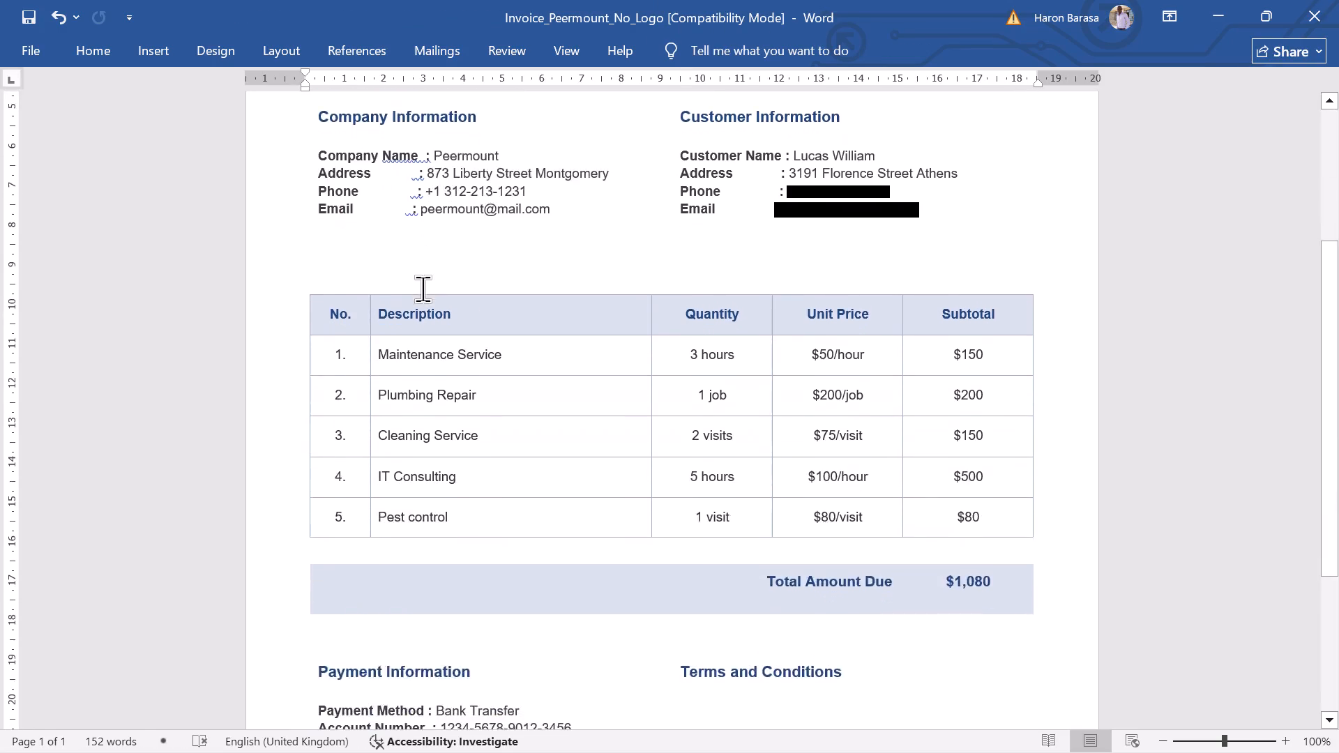
scroll(423, 289, down, 6)
scroll(474, 337, up, 20)
scroll(474, 337, up, 1)
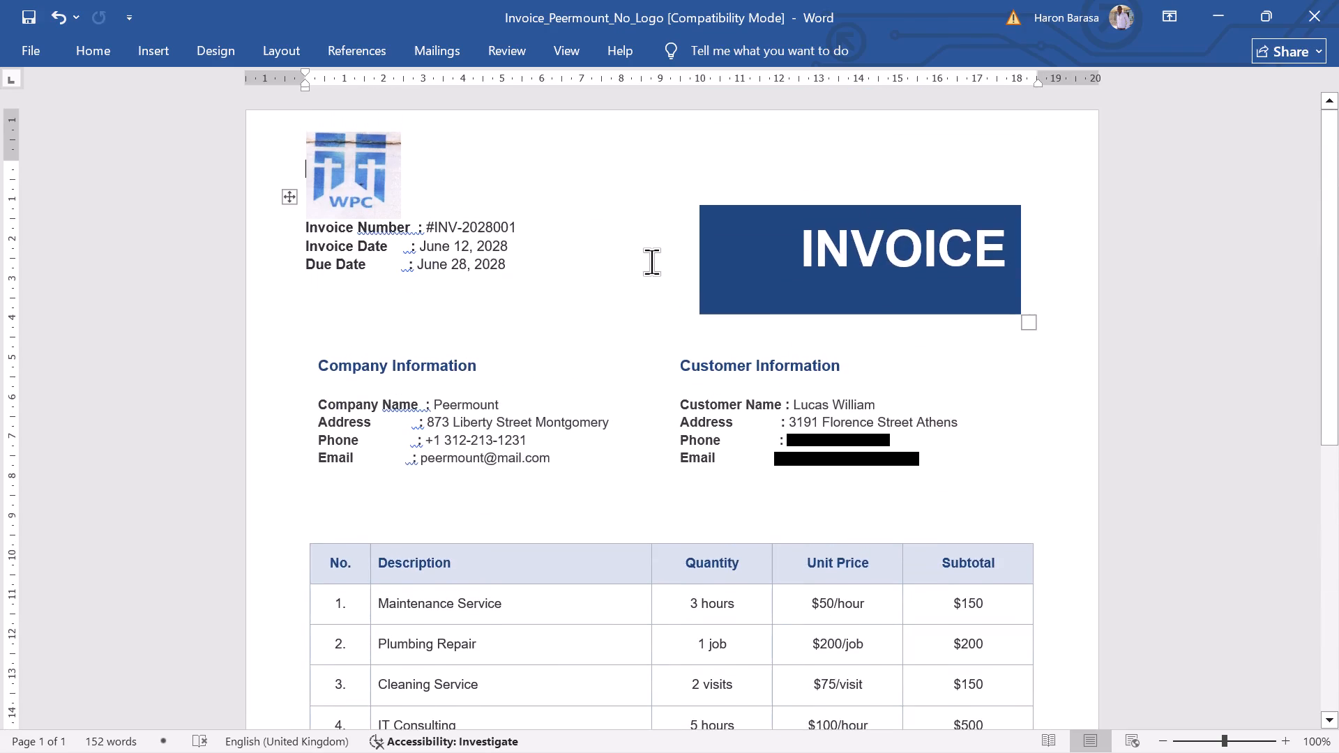
click(1111, 273)
scroll(495, 351, up, 2)
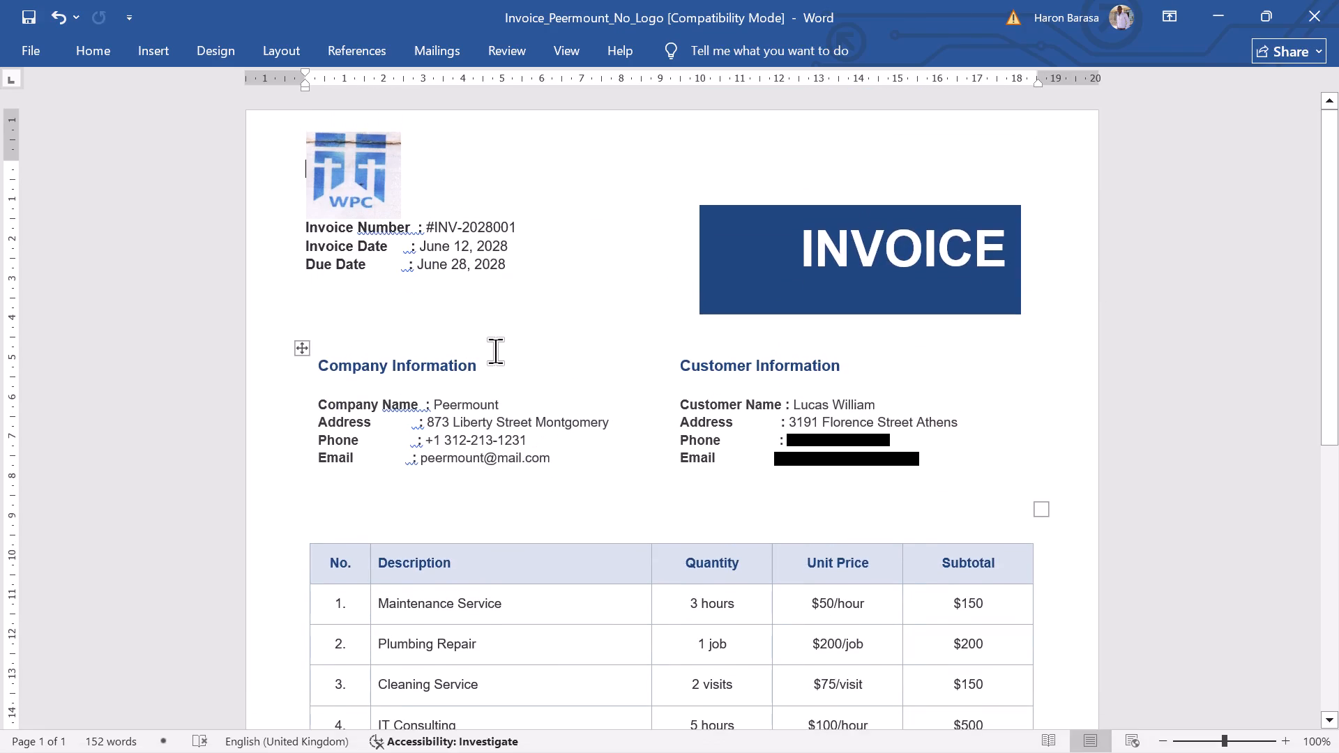
scroll(495, 351, up, 6)
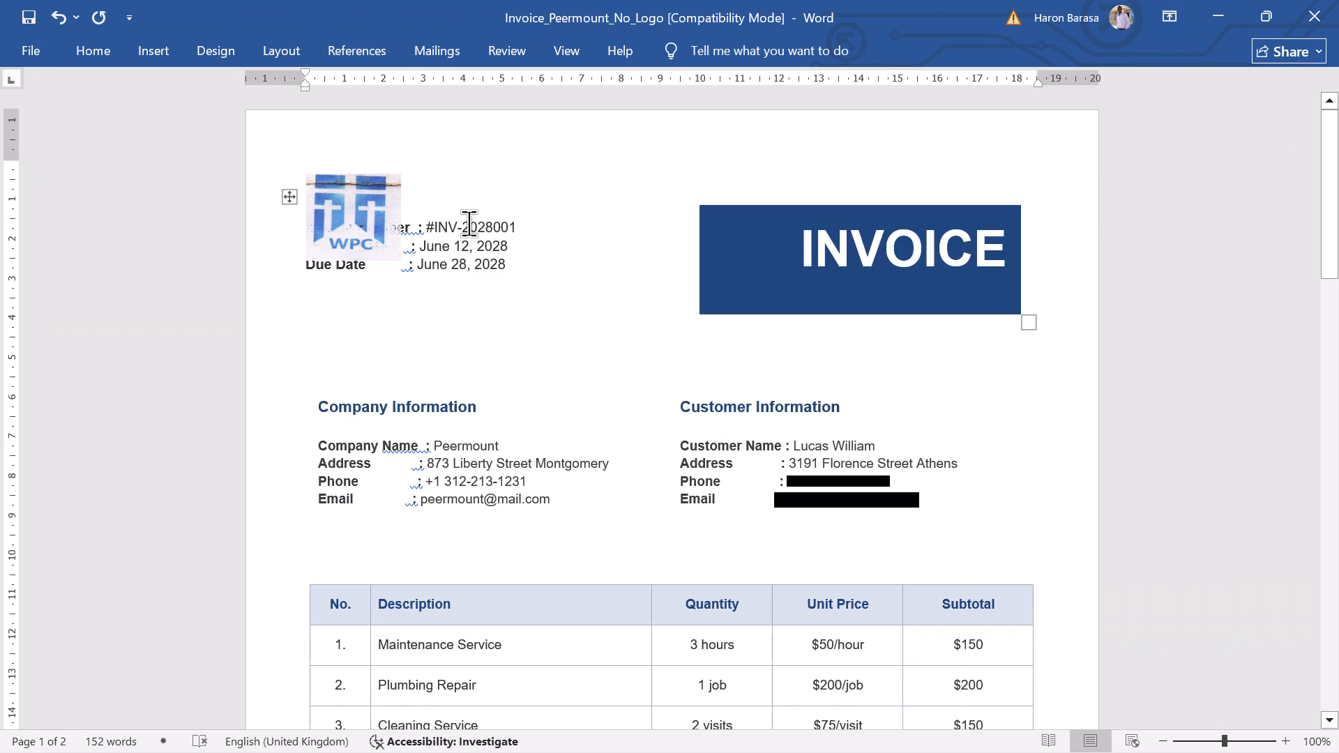
click(474, 196)
drag(284, 196, 285, 243)
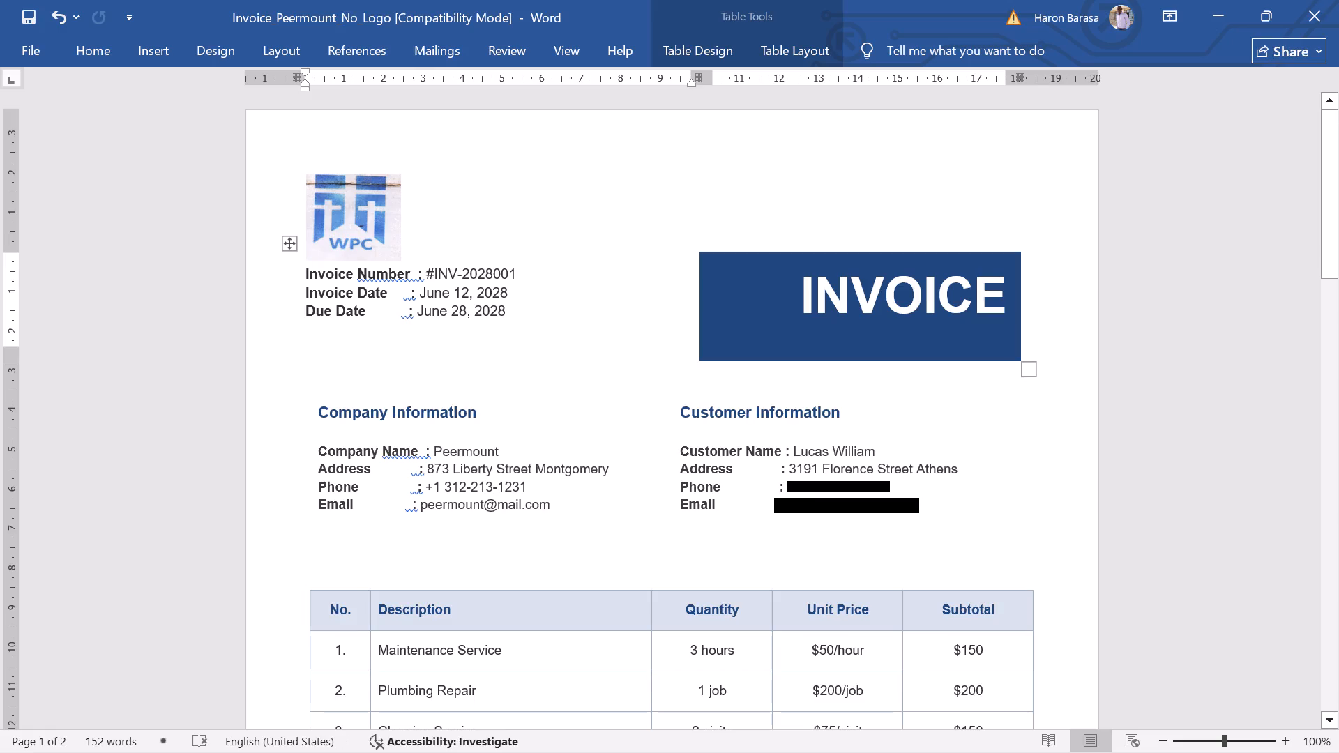
click(375, 356)
click(349, 382)
Enlarge the WPC logo proportionally to about 3 cm wide, filling the space above the Invoice Number line.
click(369, 208)
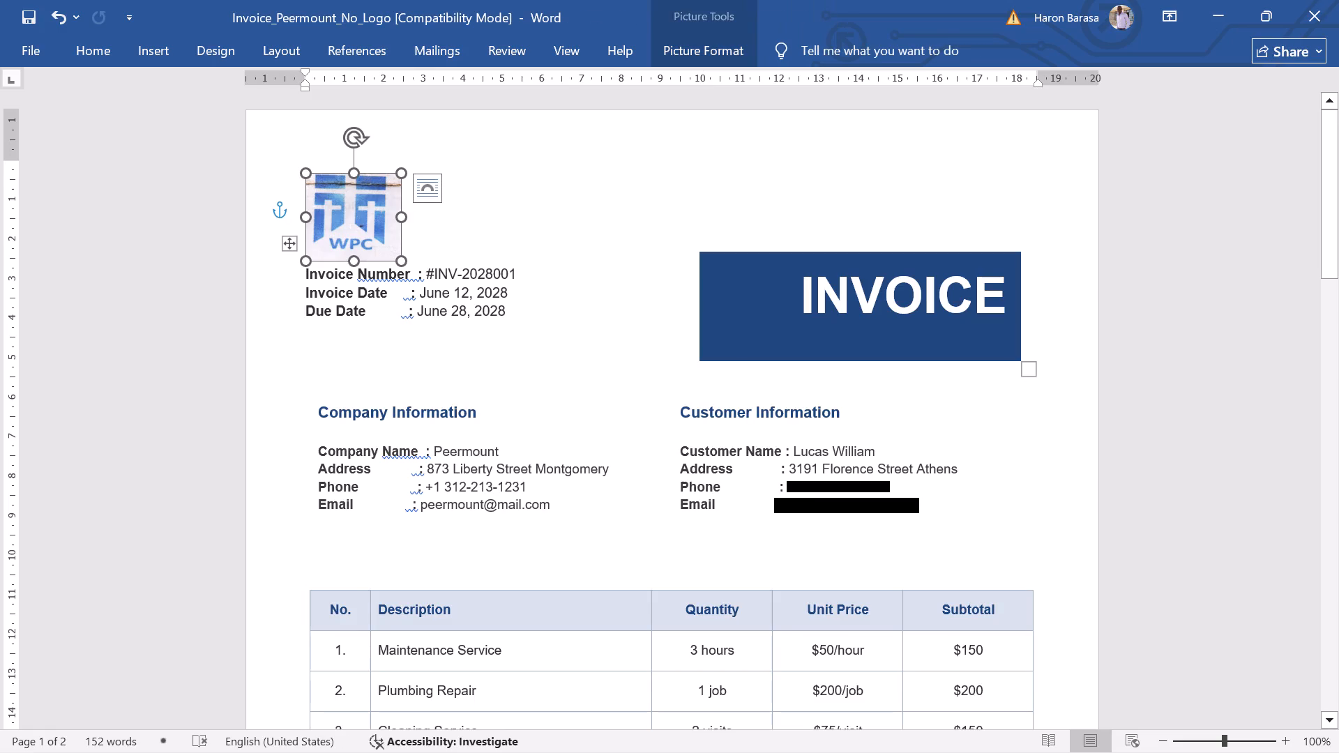
drag(400, 174, 431, 151)
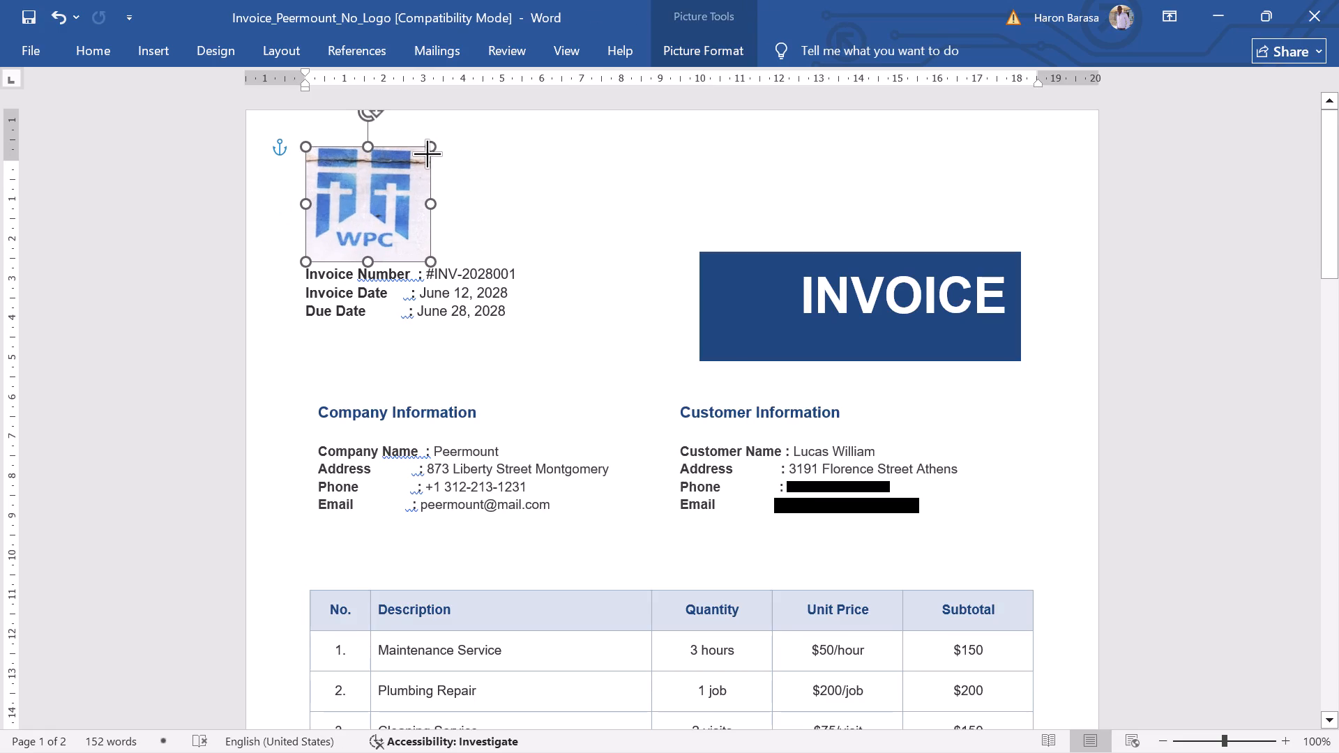
click(486, 210)
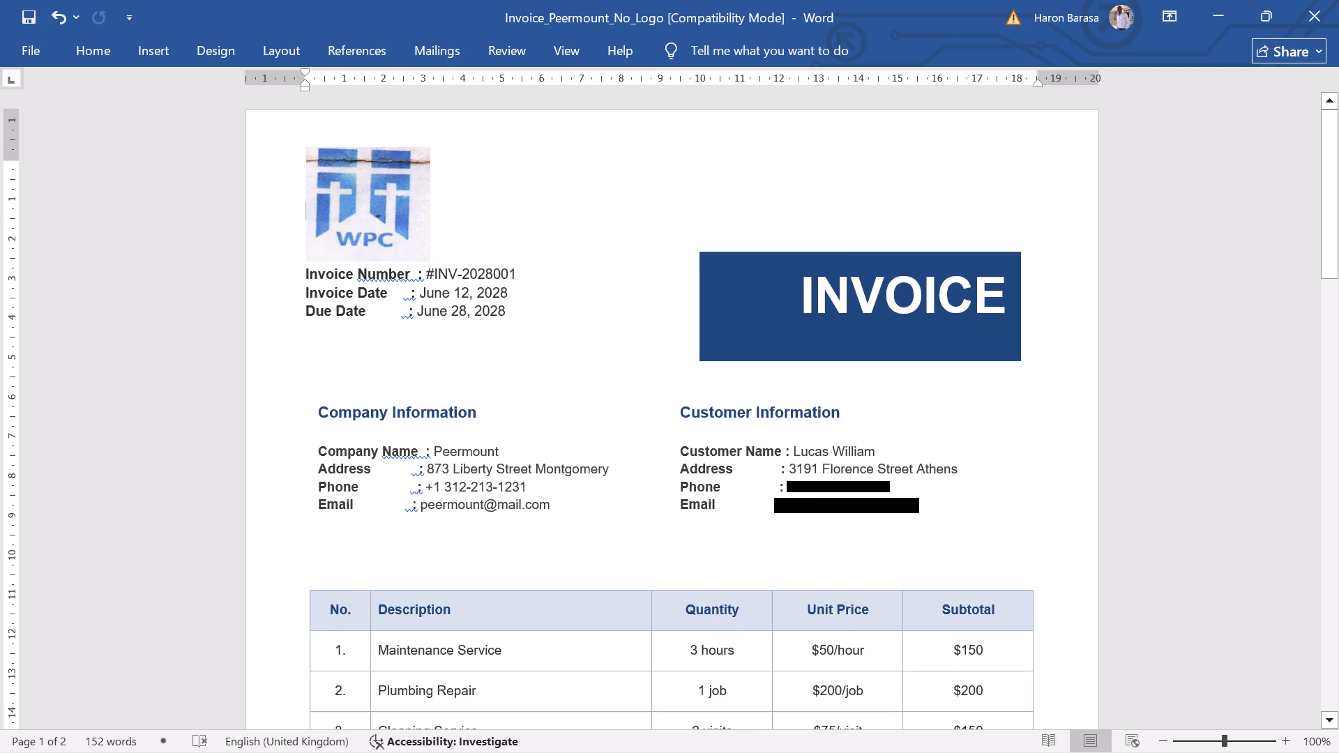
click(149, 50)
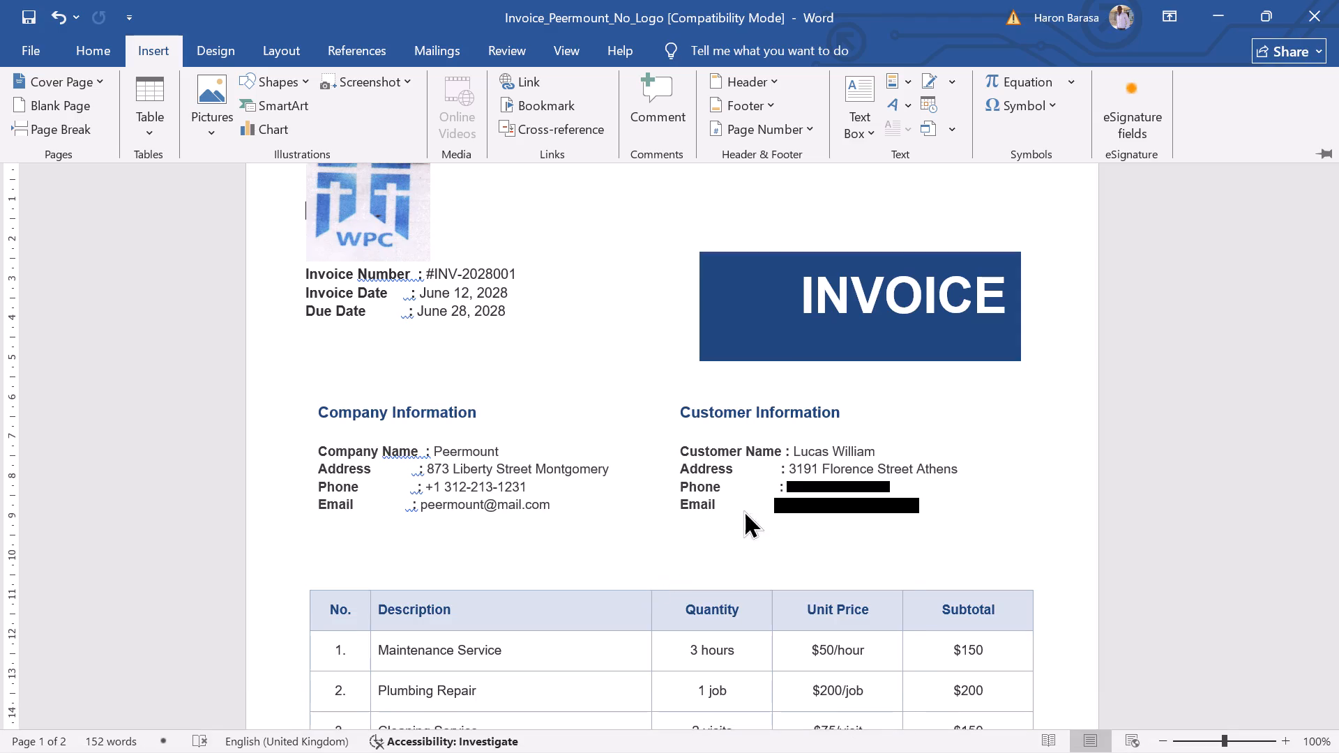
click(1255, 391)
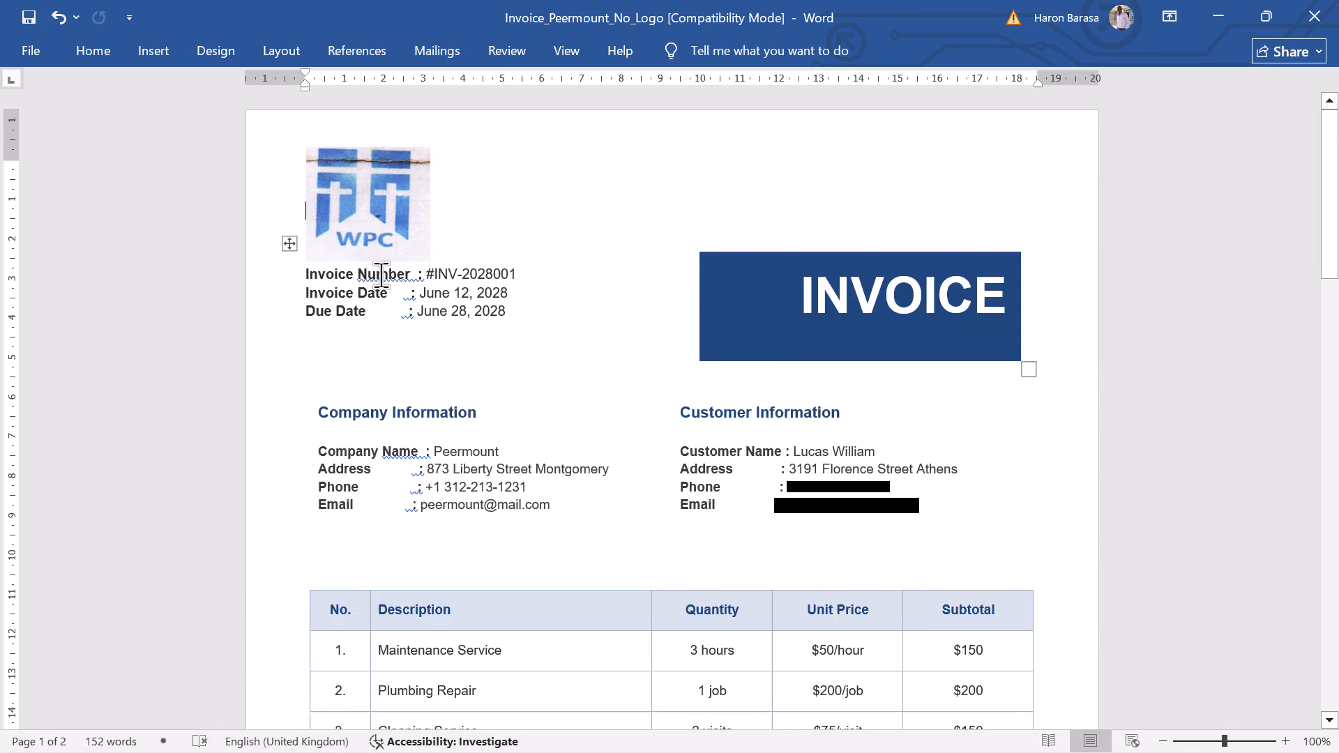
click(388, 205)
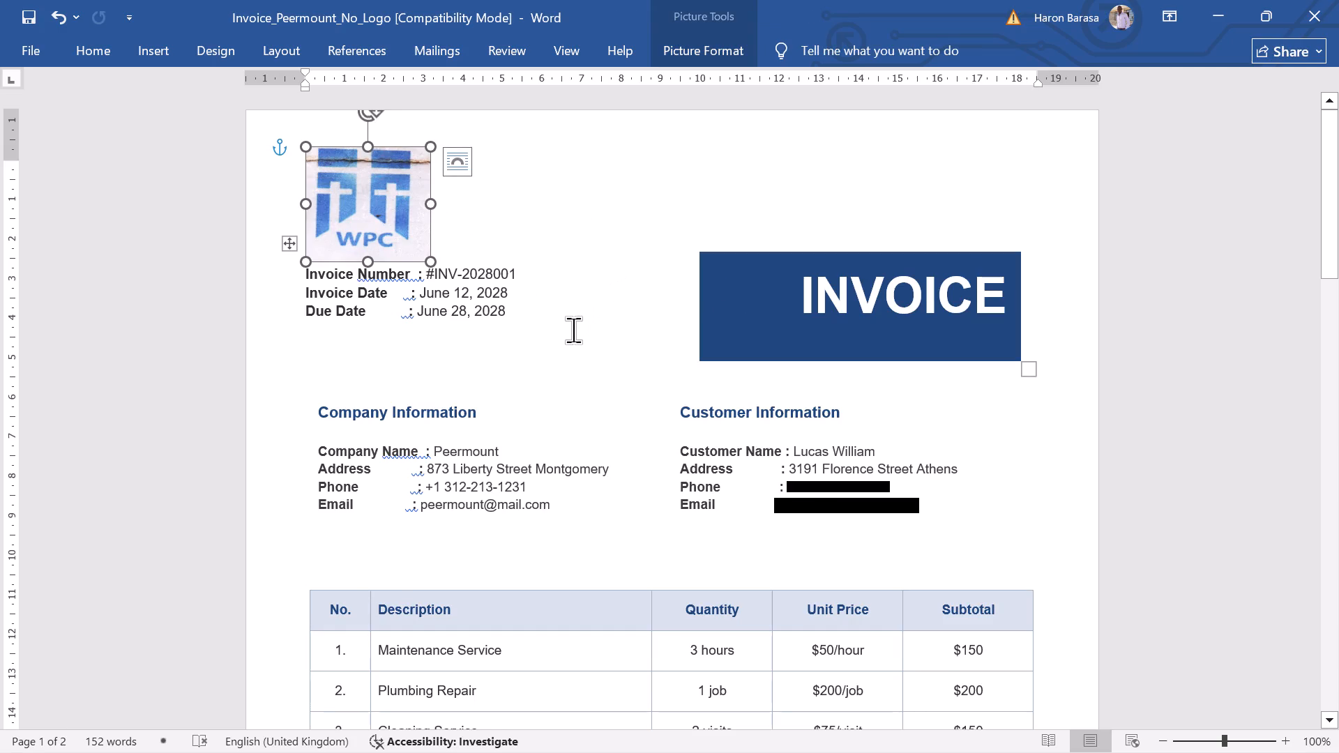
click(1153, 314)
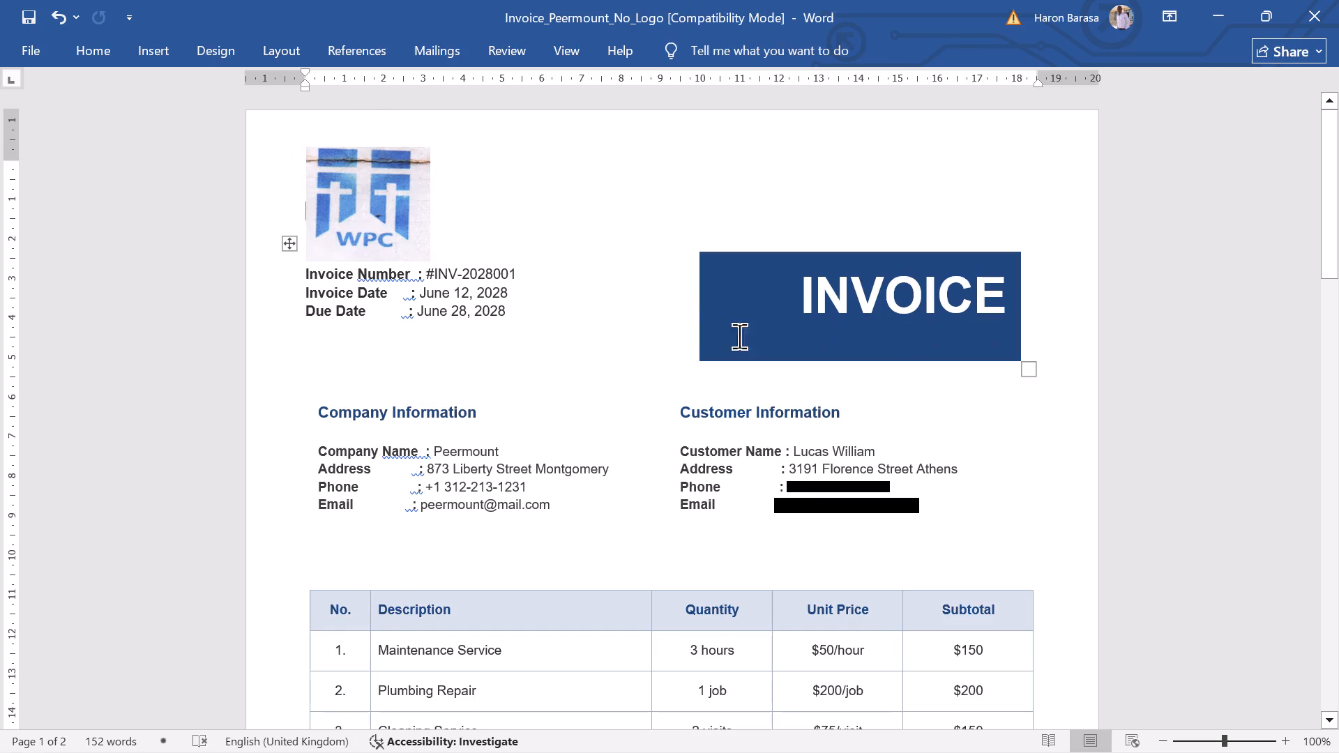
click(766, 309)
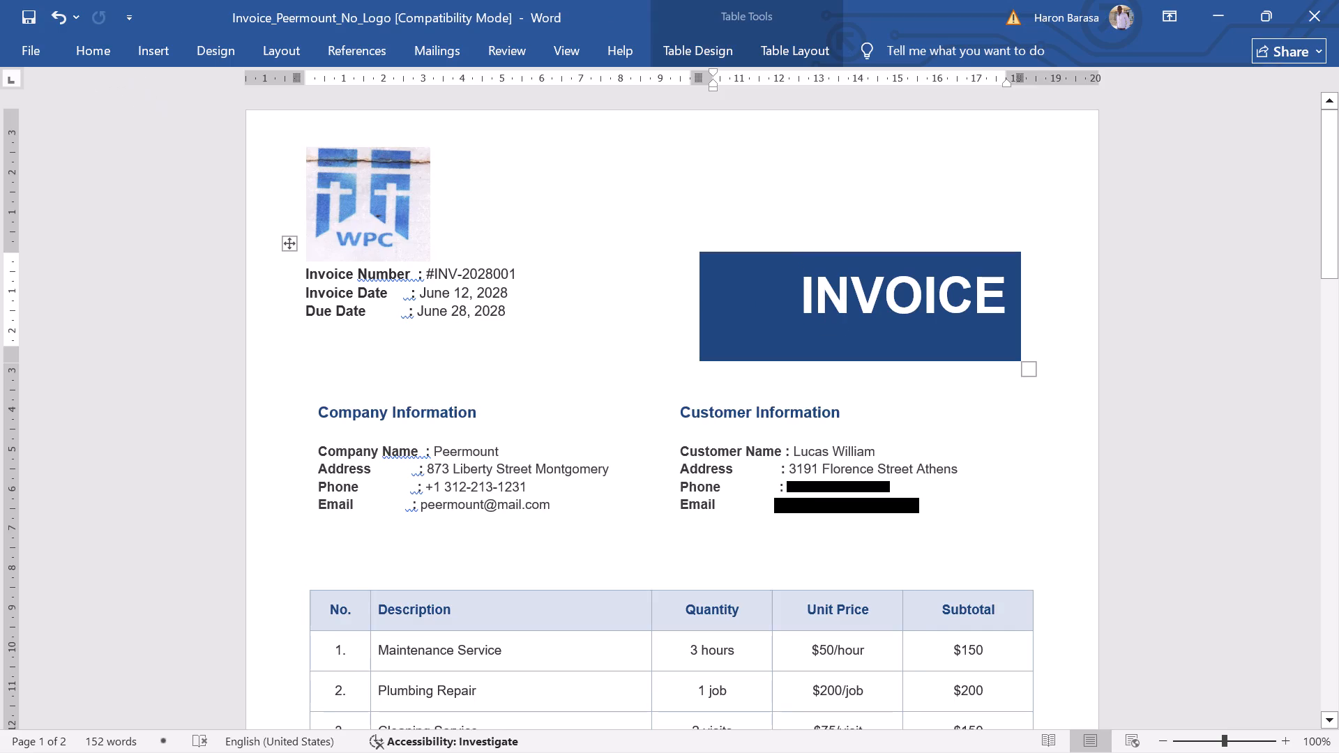
Draw a text box about 12.4 cm wide beside the WPC logo and enter WHITE PLAINS CHURCH in it.
click(471, 180)
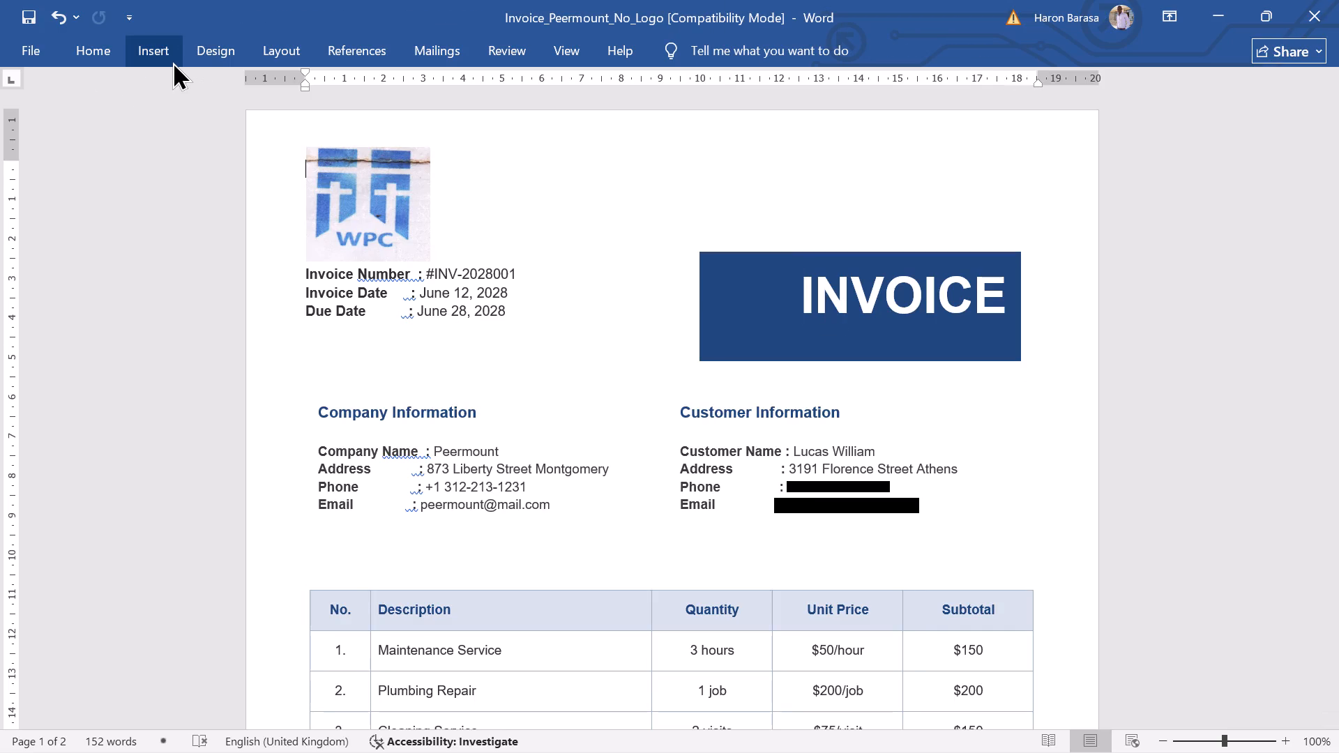
click(172, 61)
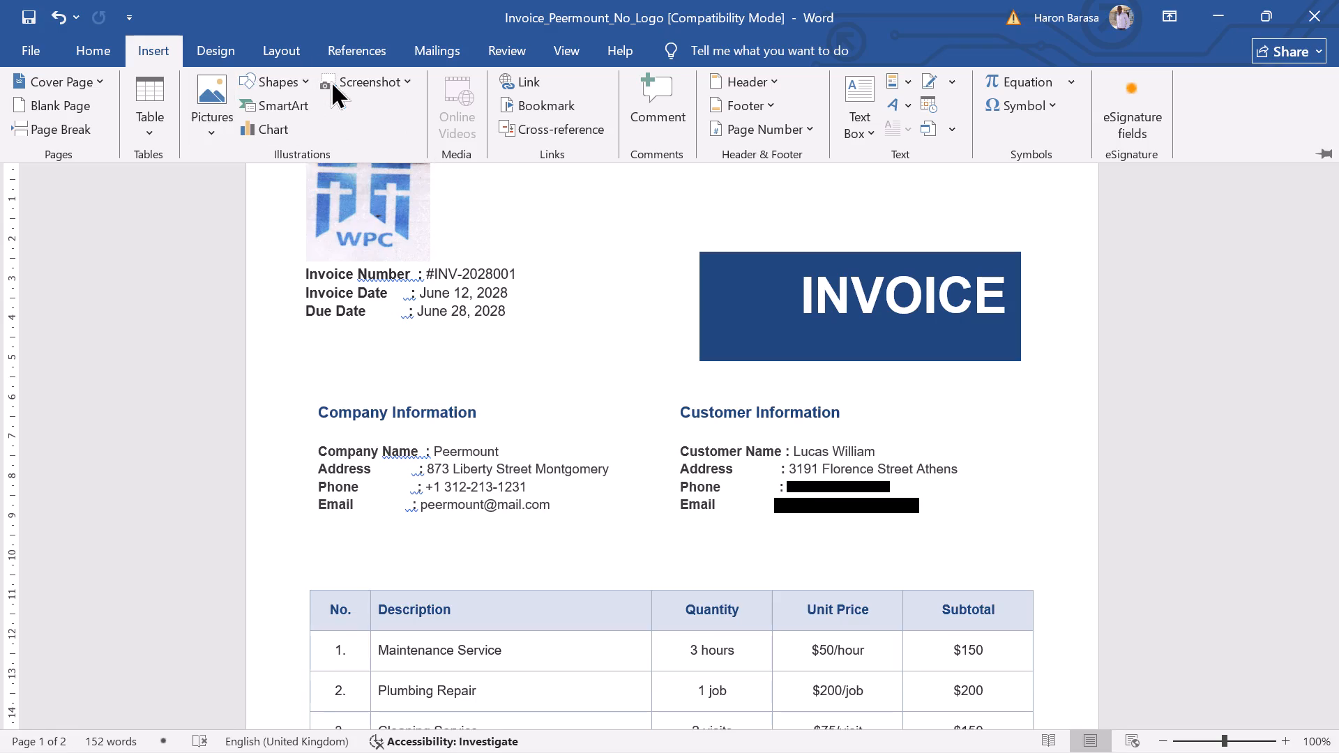
click(873, 102)
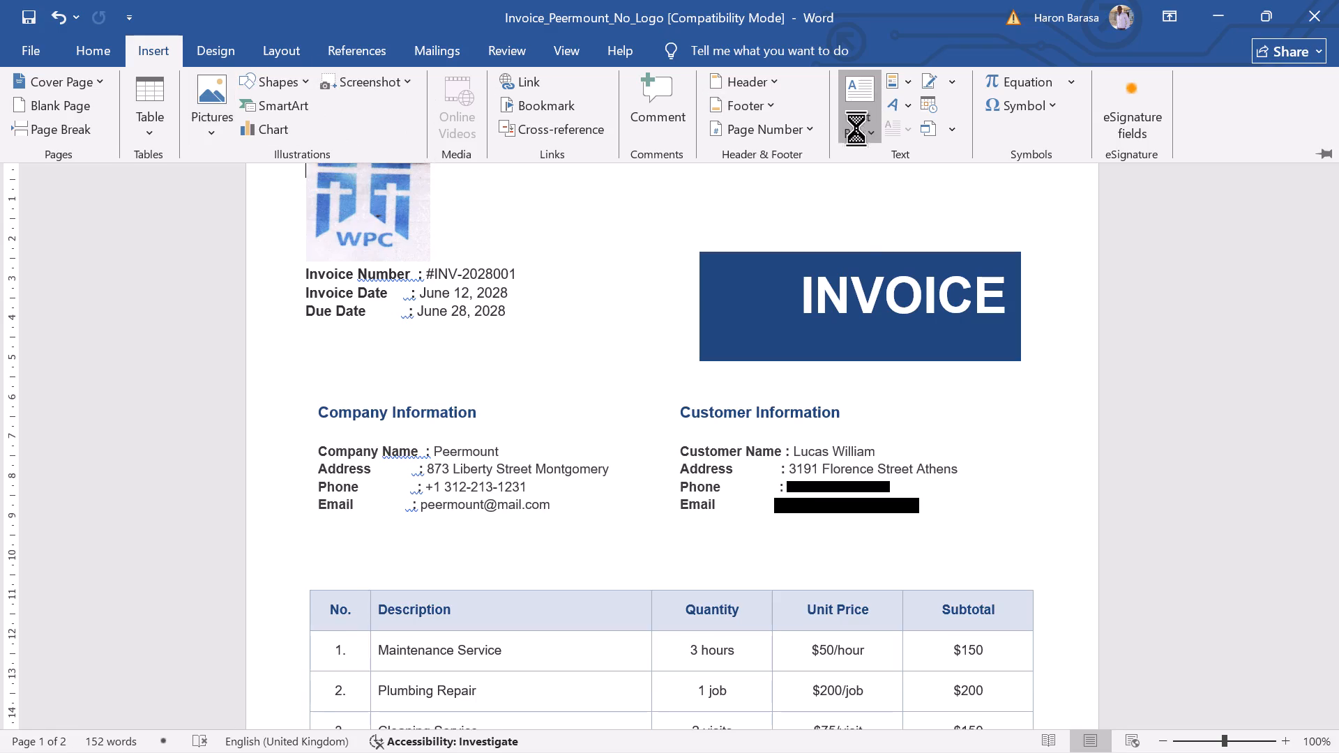
click(481, 200)
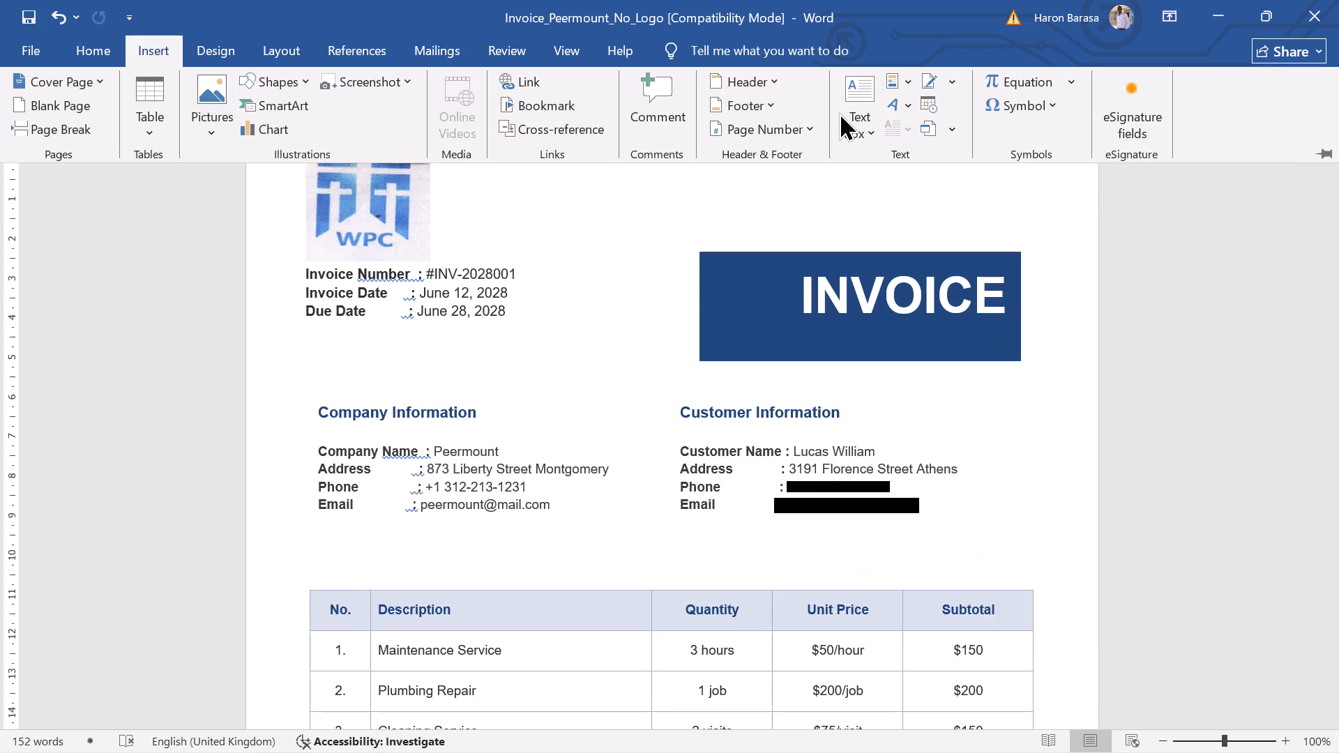
click(841, 112)
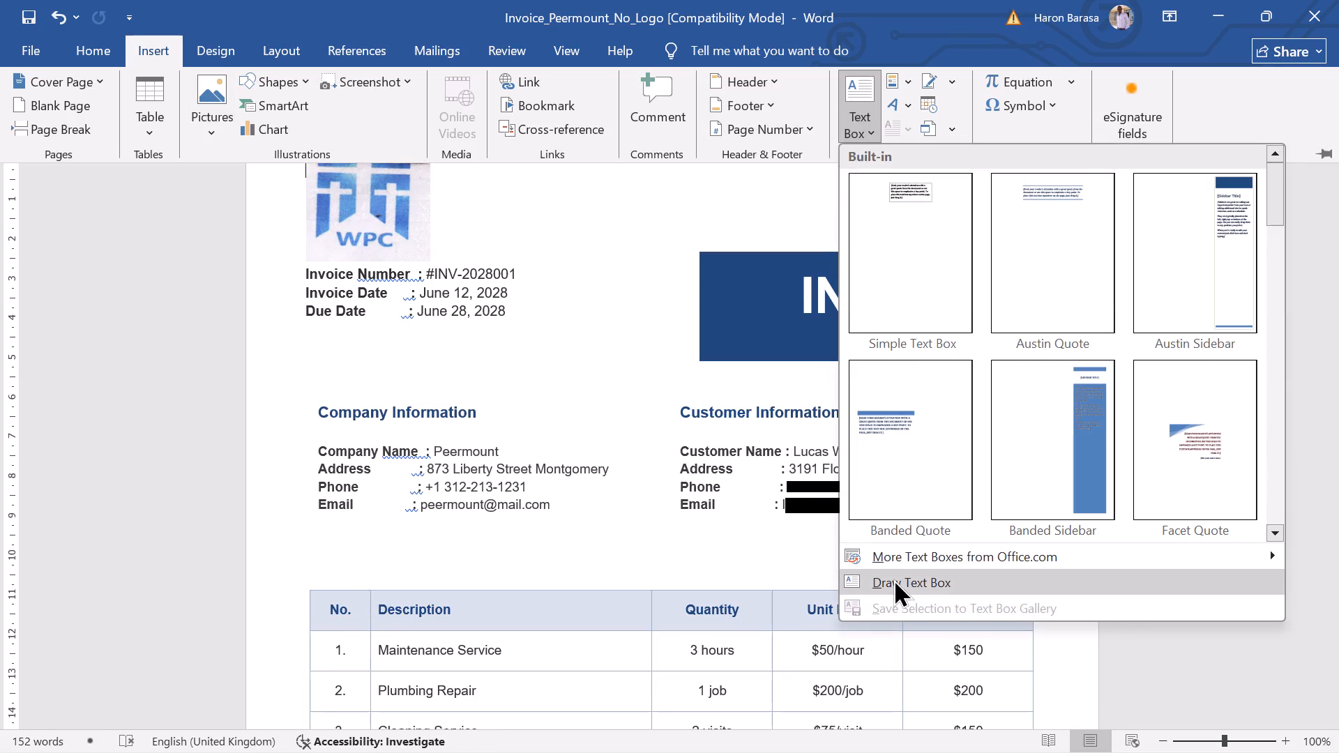
click(893, 579)
drag(481, 156, 939, 211)
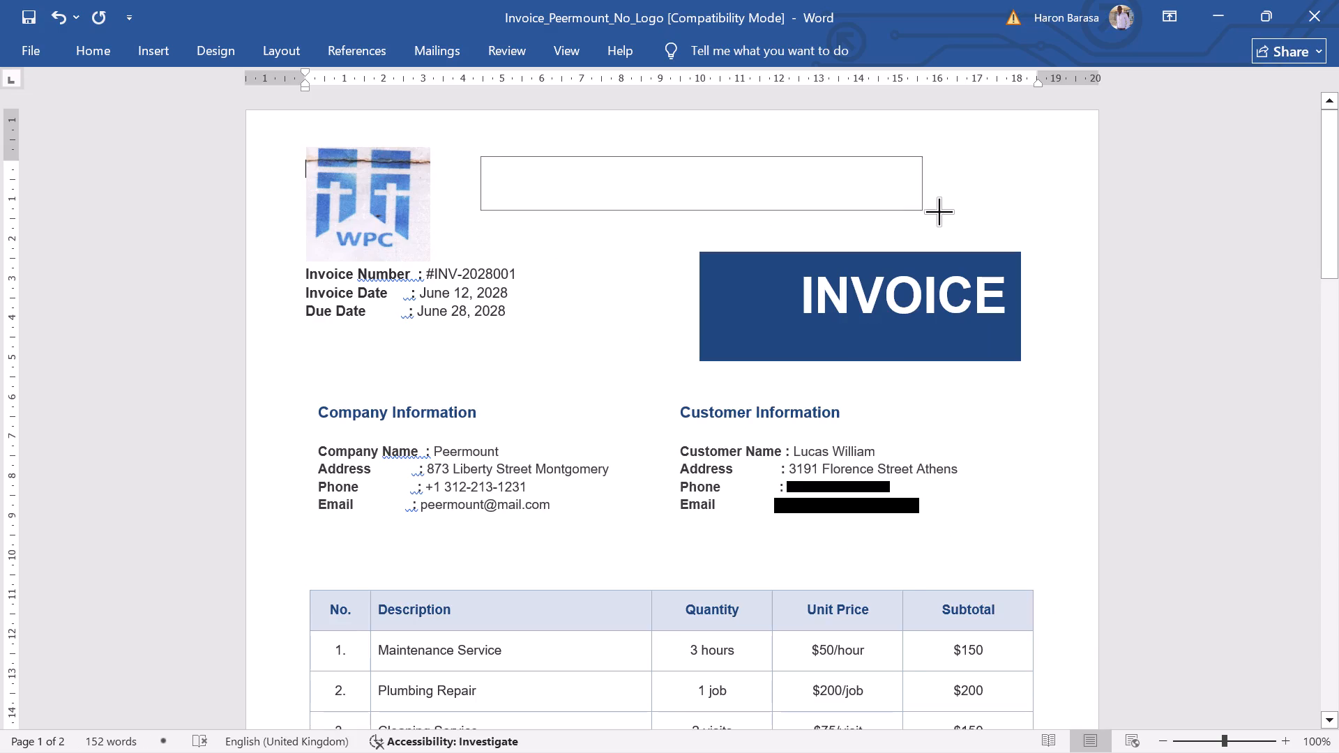
drag(939, 211, 973, 217)
text(WHITE PLAINS CHURCH)
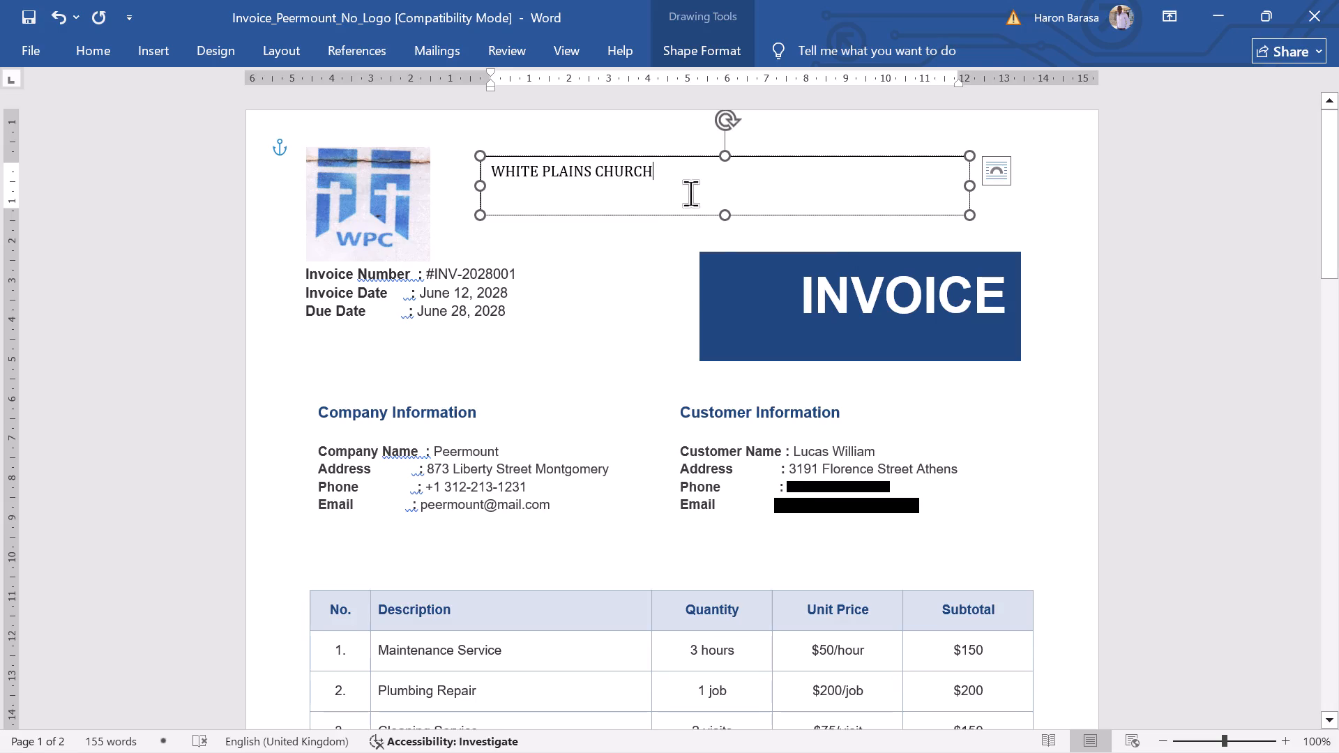
Enlarge the WHITE PLAINS CHURCH text to 24 pt, making its text box slightly taller to fit.
drag(671, 176, 505, 172)
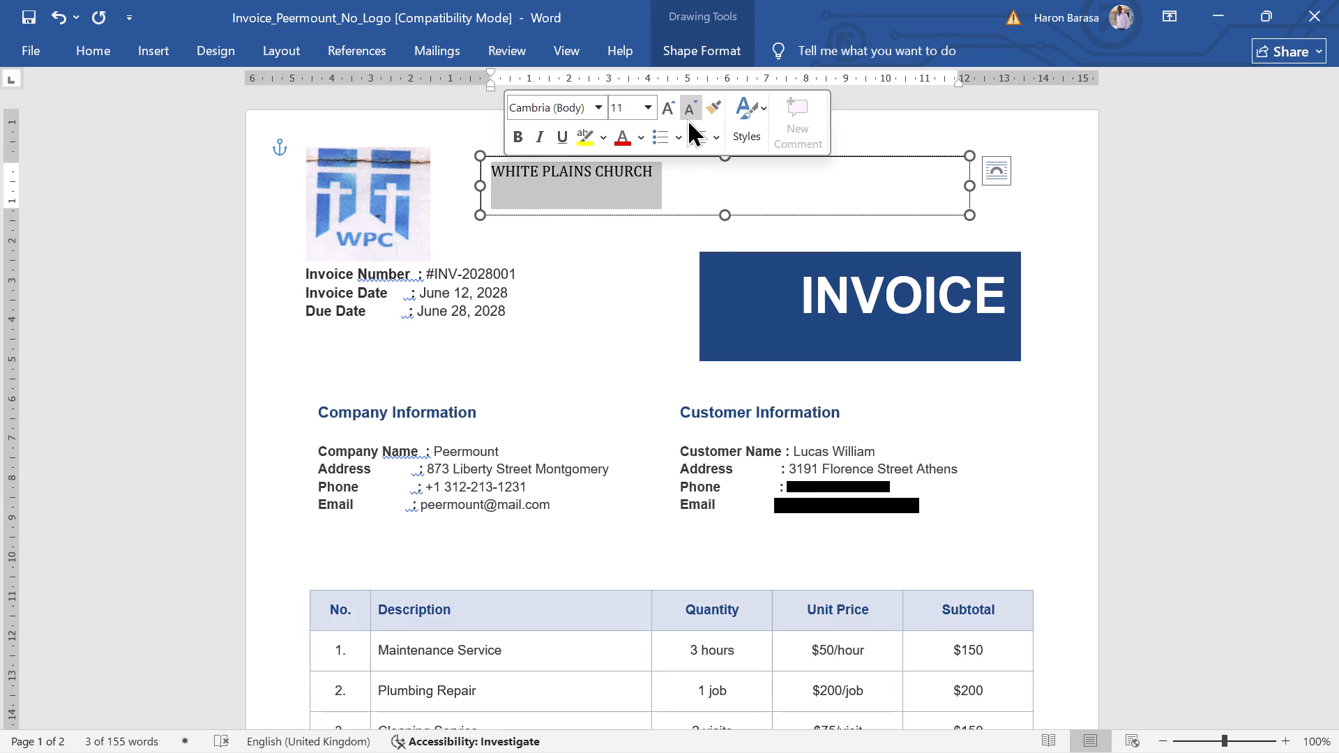
triple_click(667, 111)
click(664, 109)
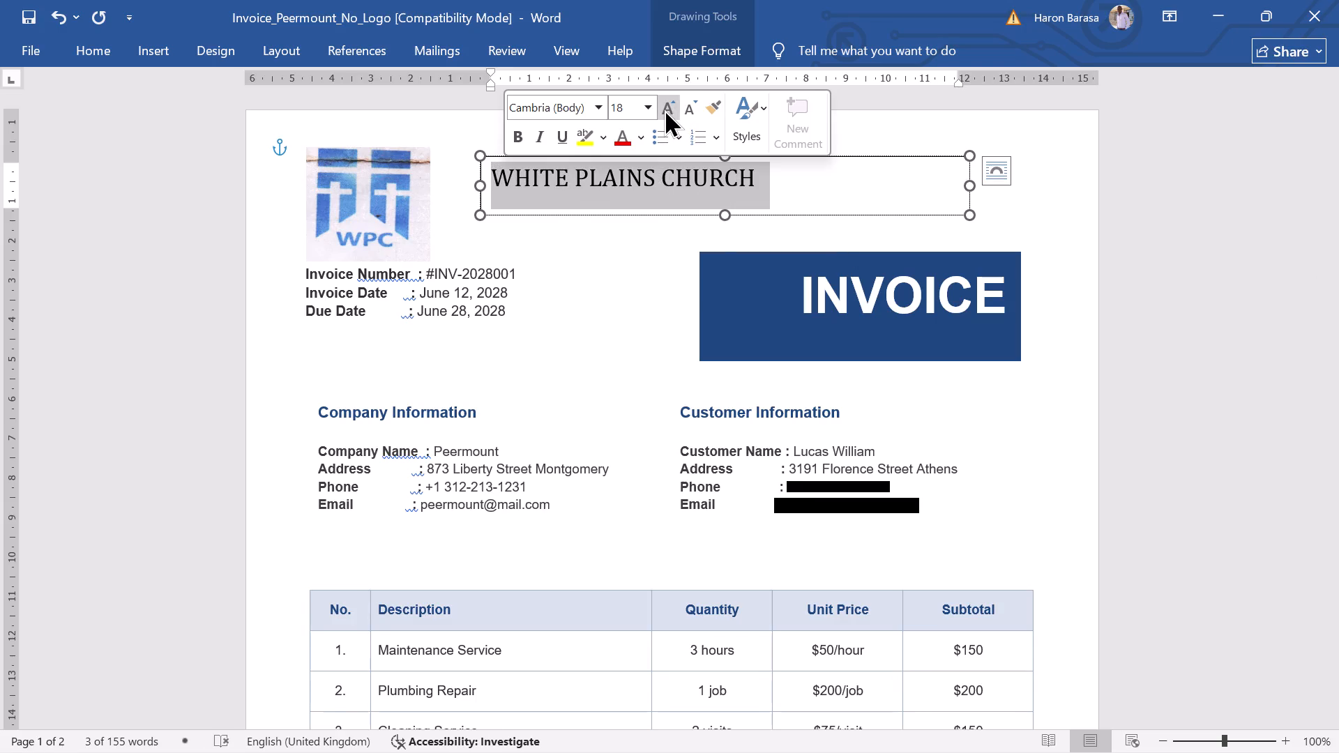
drag(724, 211, 727, 231)
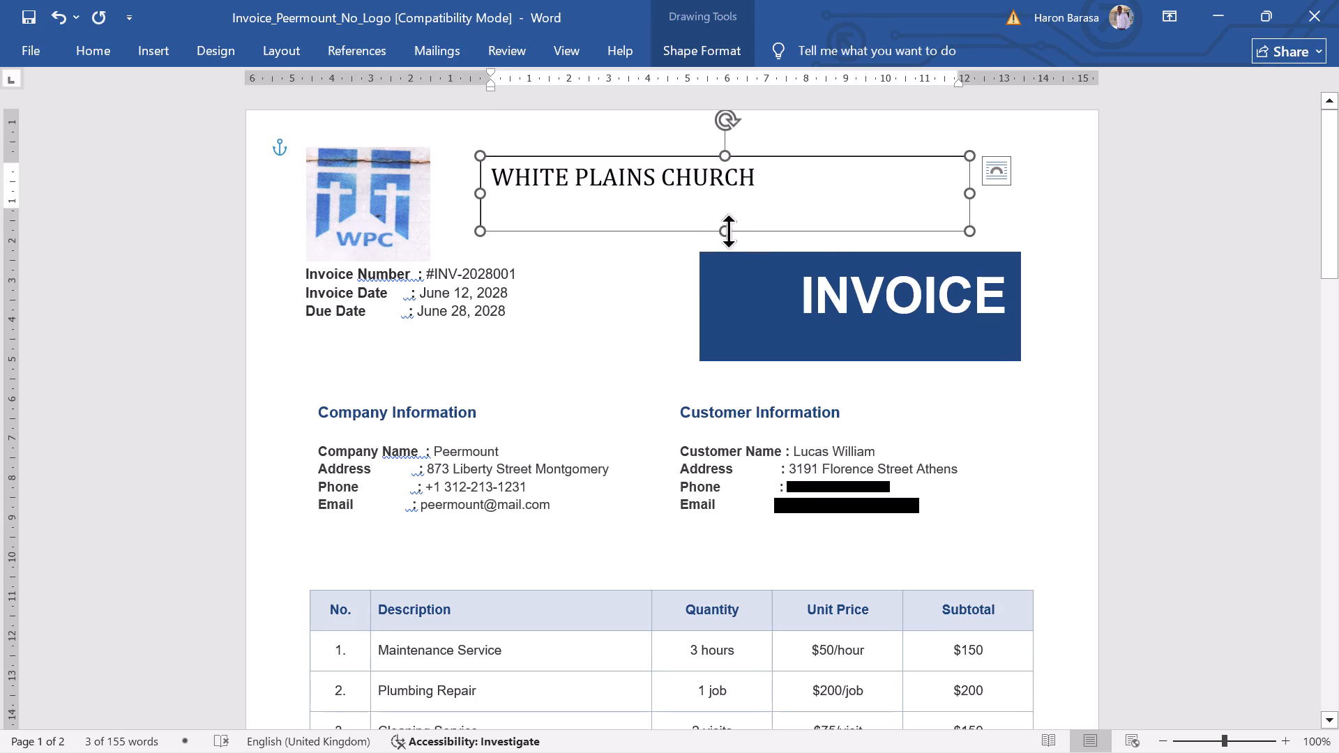
click(787, 182)
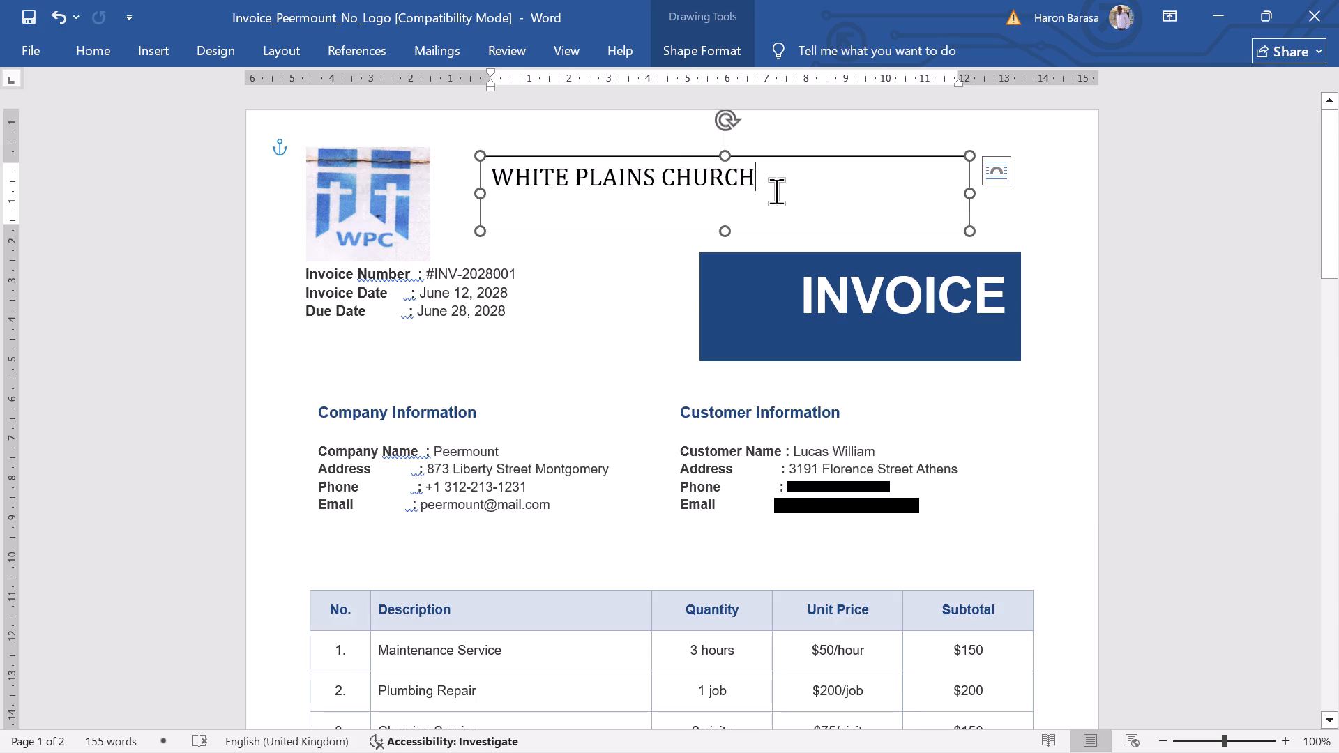
drag(779, 192, 517, 184)
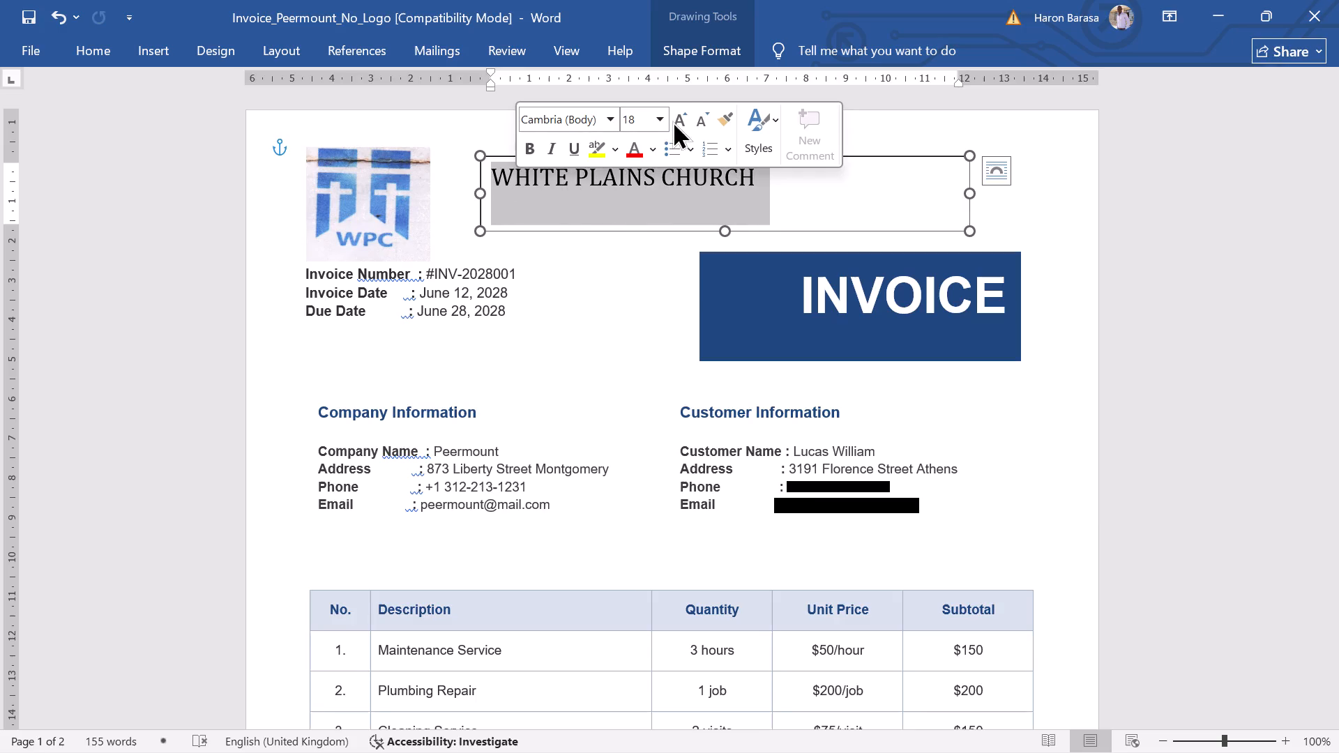
click(672, 121)
click(677, 122)
click(677, 122)
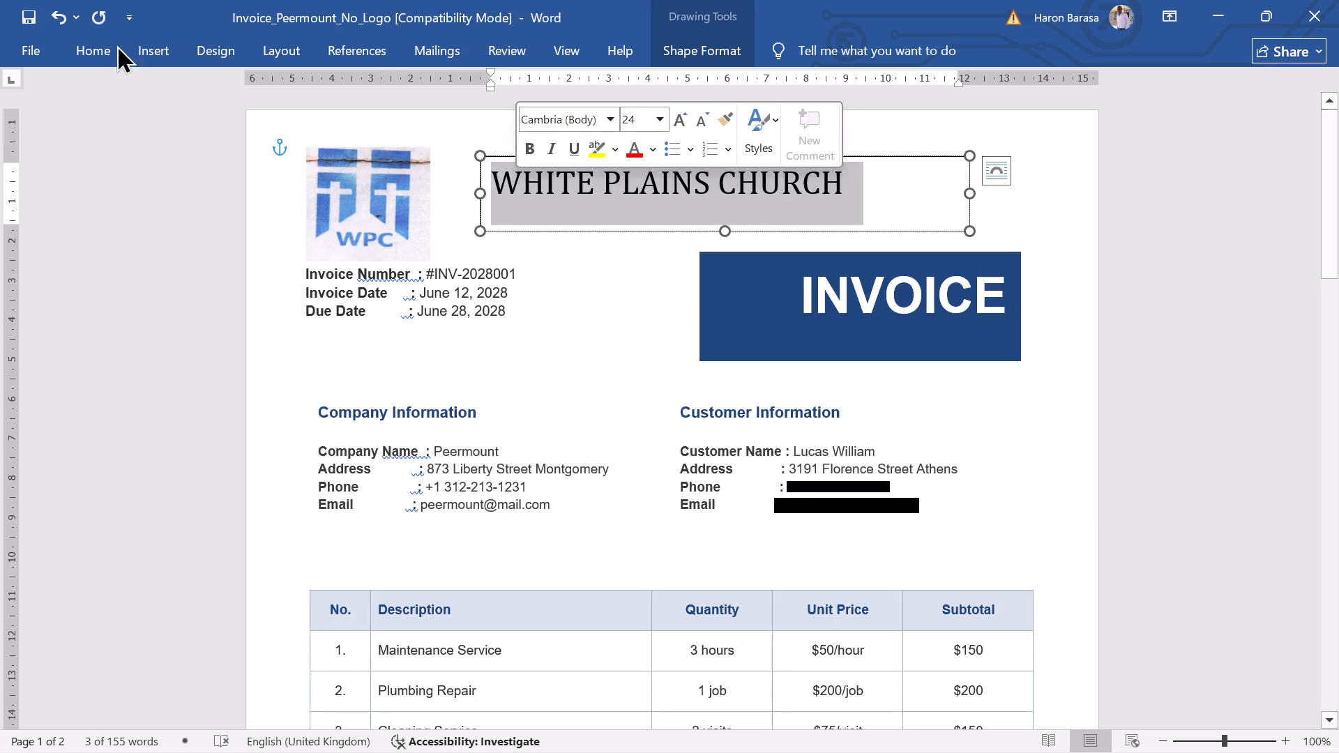
Browse the available fonts and set the WHITE PLAINS CHURCH text in Arial Black.
click(119, 41)
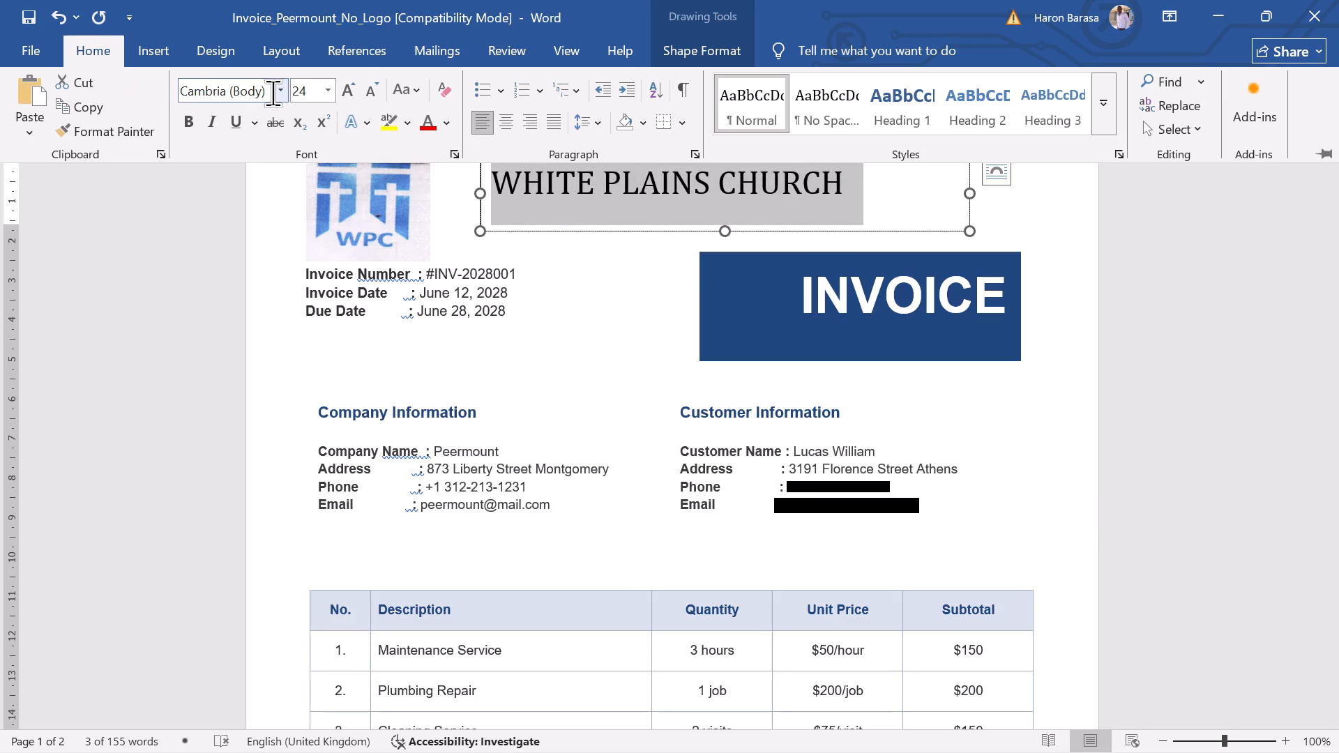
click(279, 80)
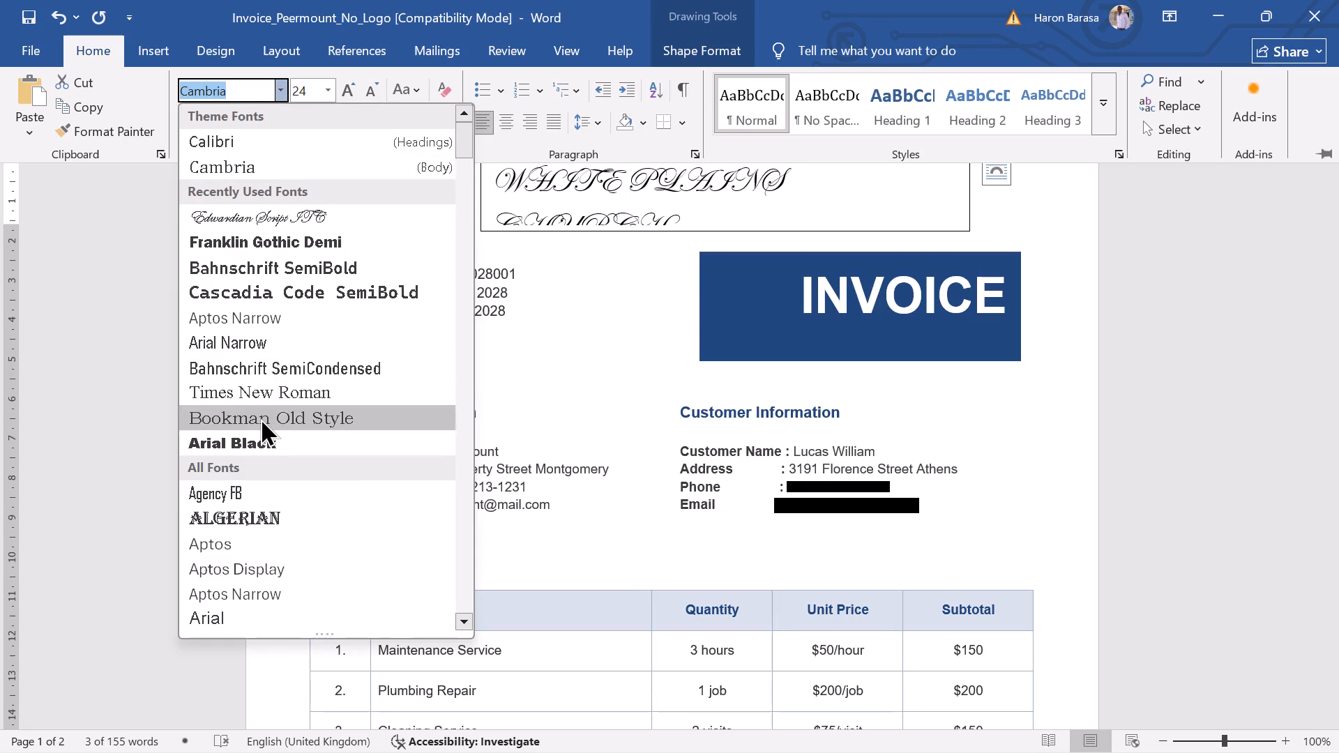
scroll(259, 418, down, 3)
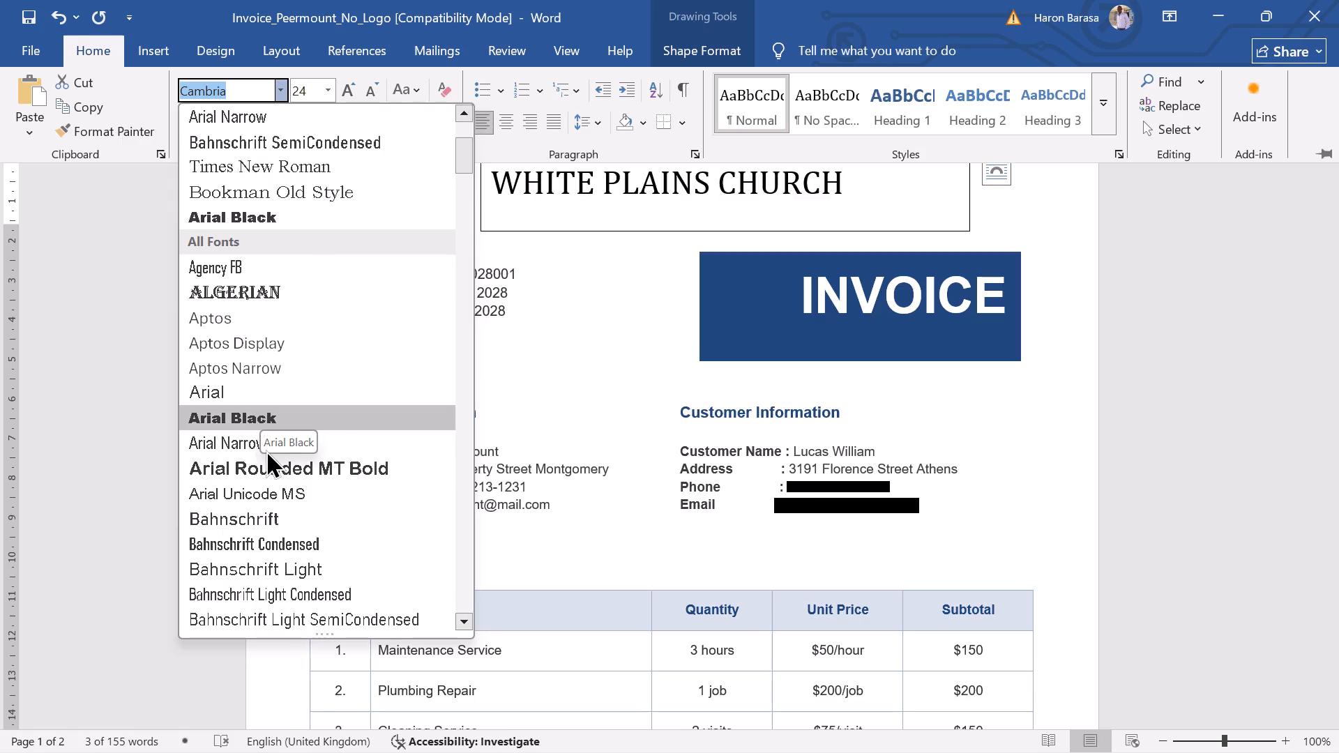
scroll(254, 516, down, 4)
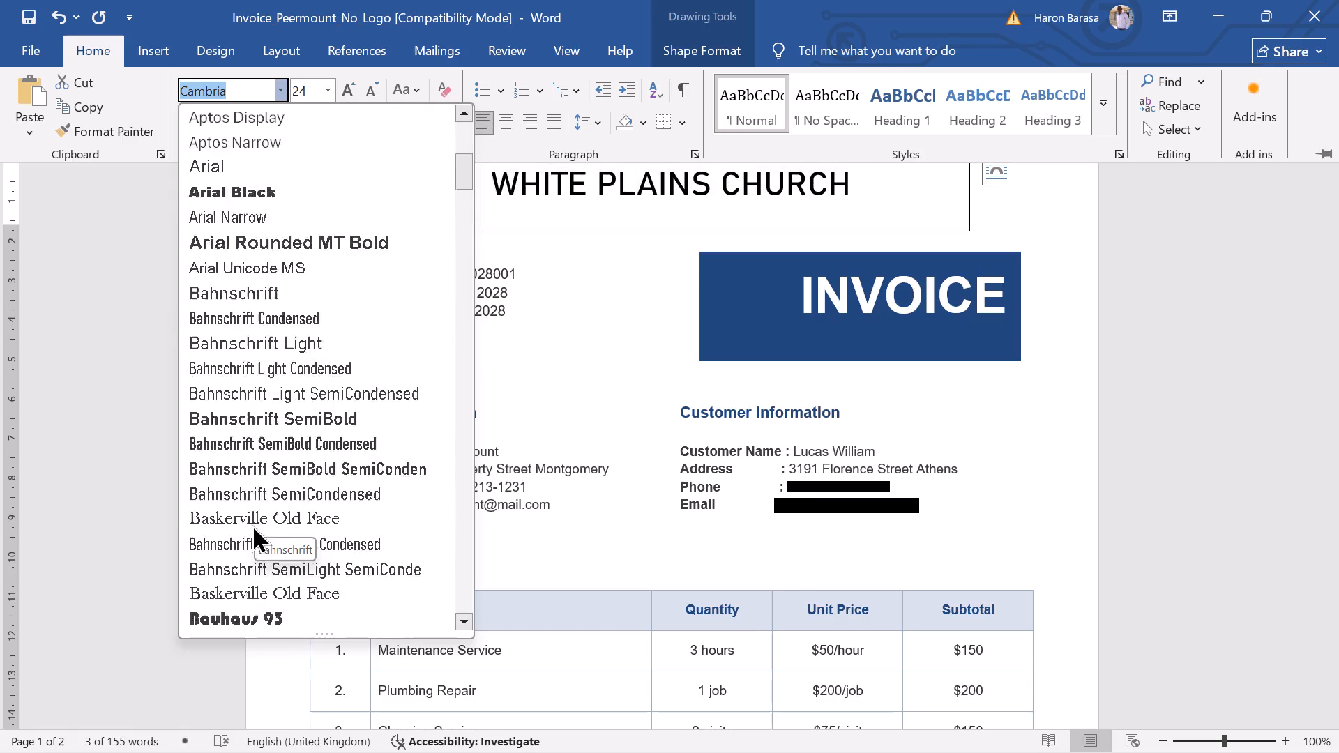
scroll(252, 524, down, 1)
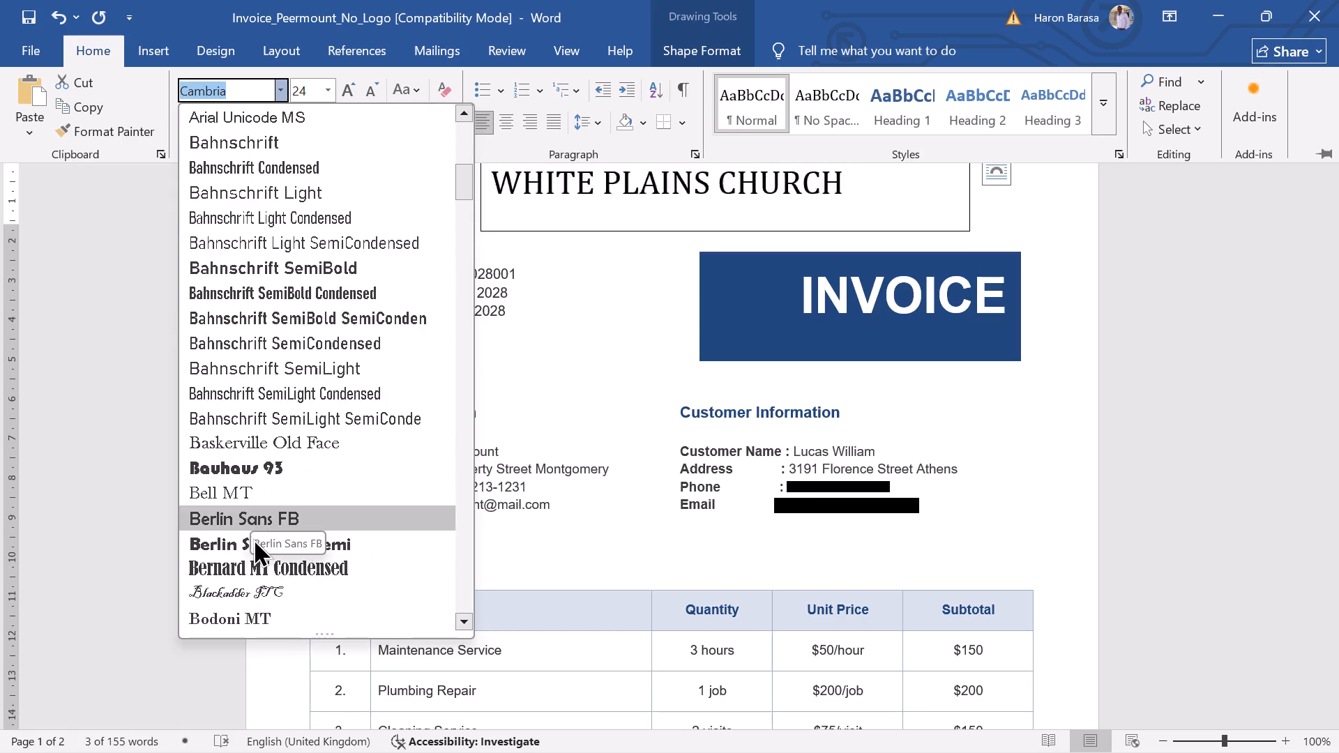
scroll(241, 555, down, 4)
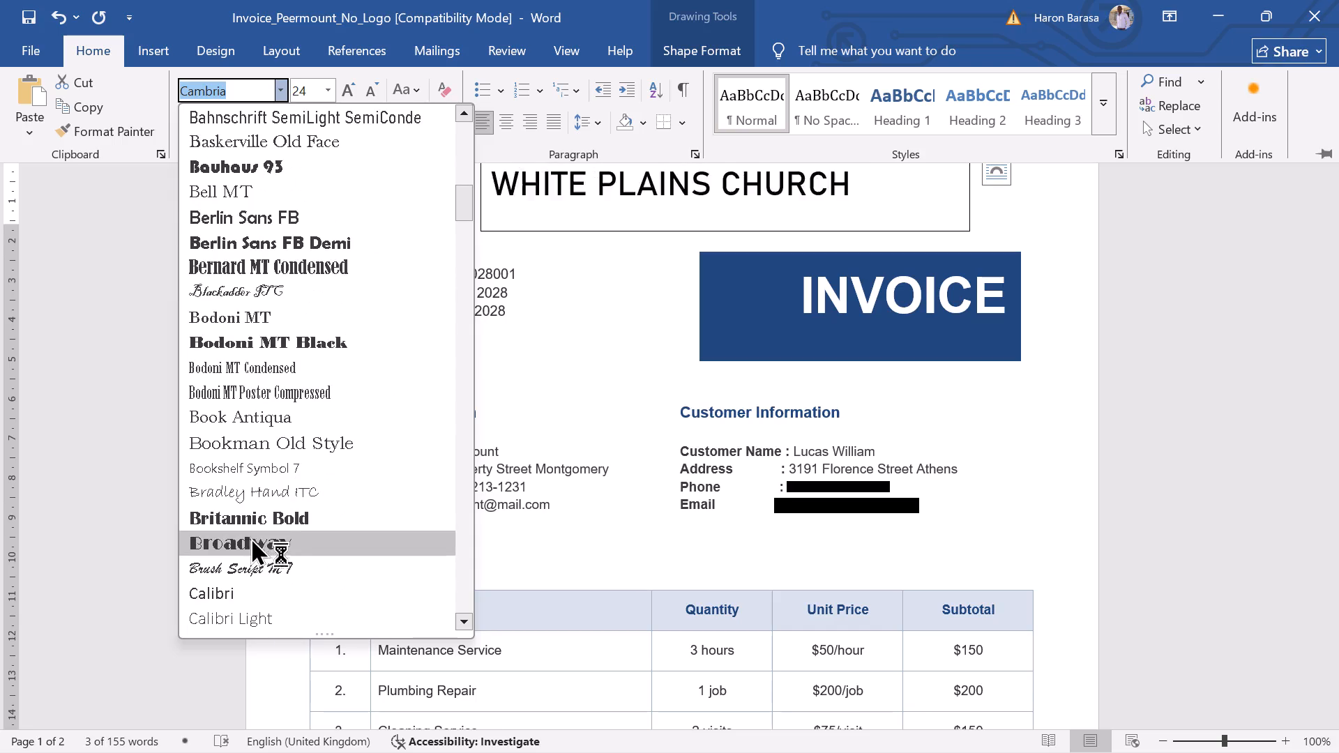
scroll(255, 519, down, 3)
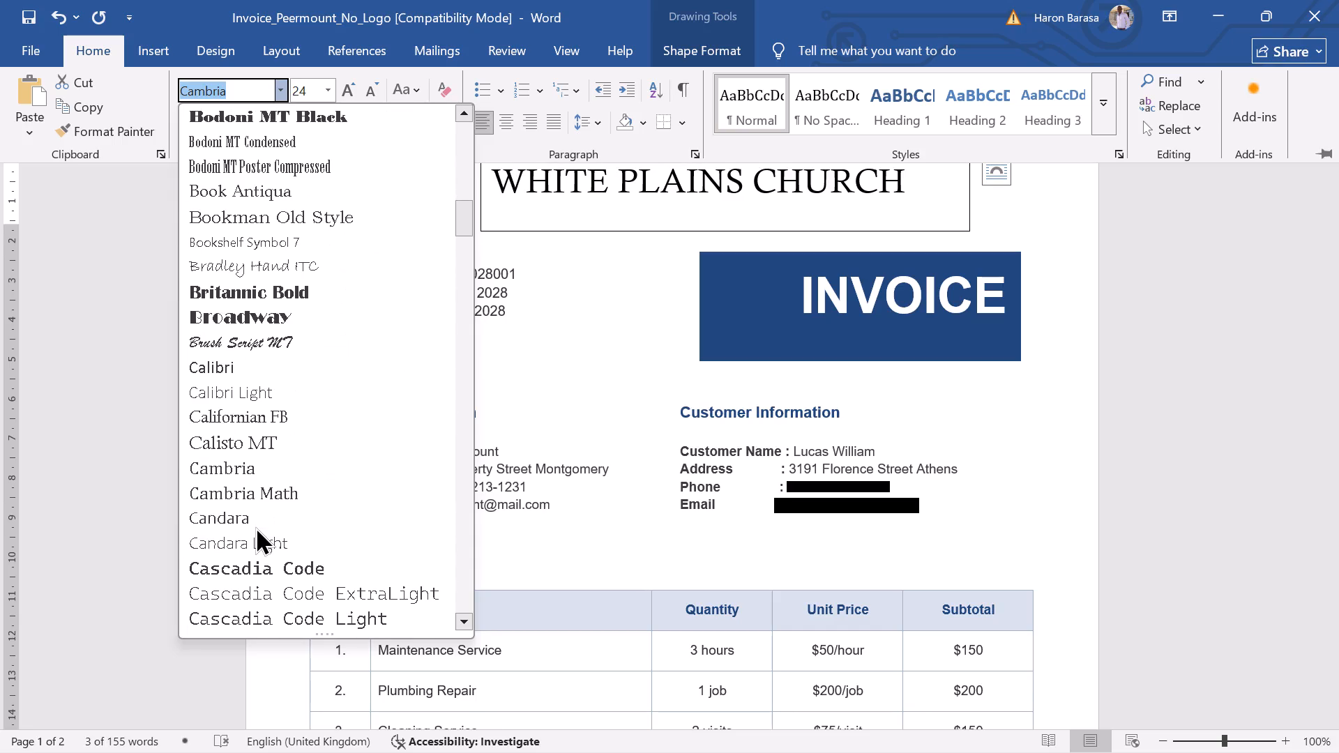
scroll(255, 522, down, 4)
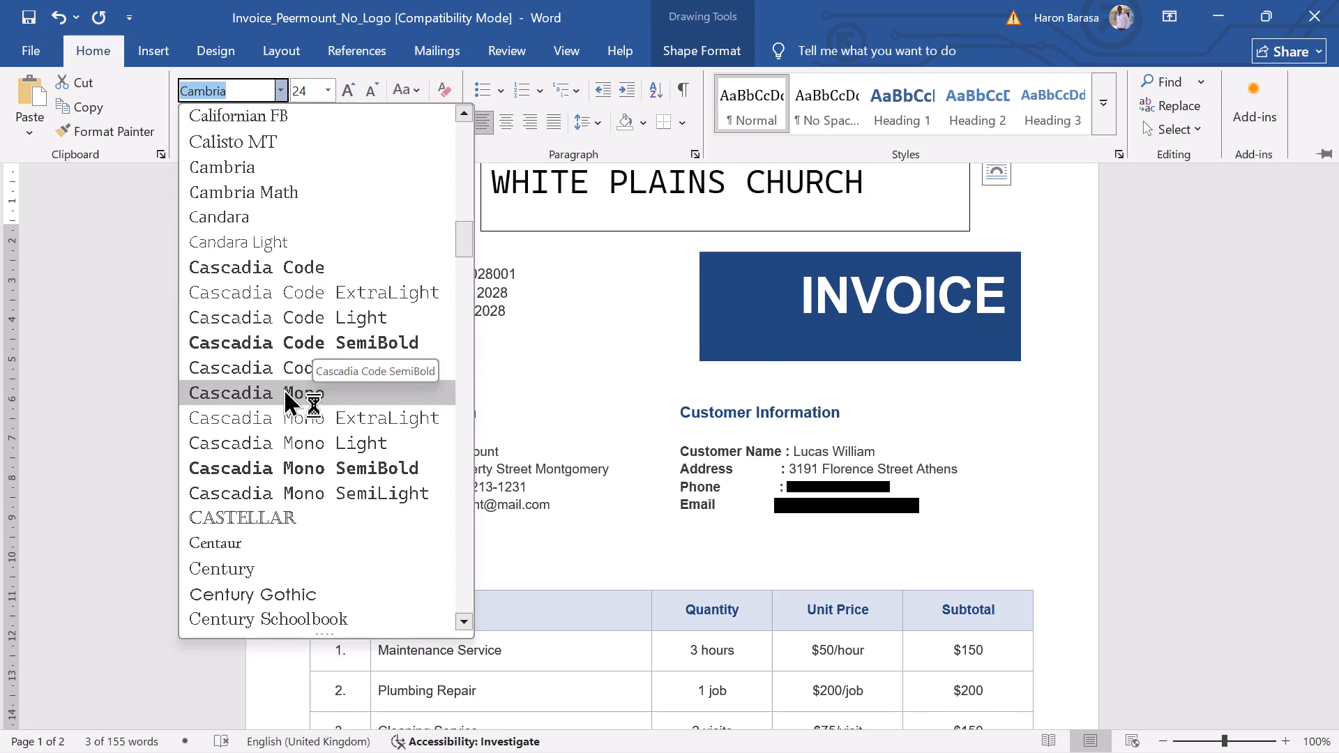
scroll(283, 388, down, 7)
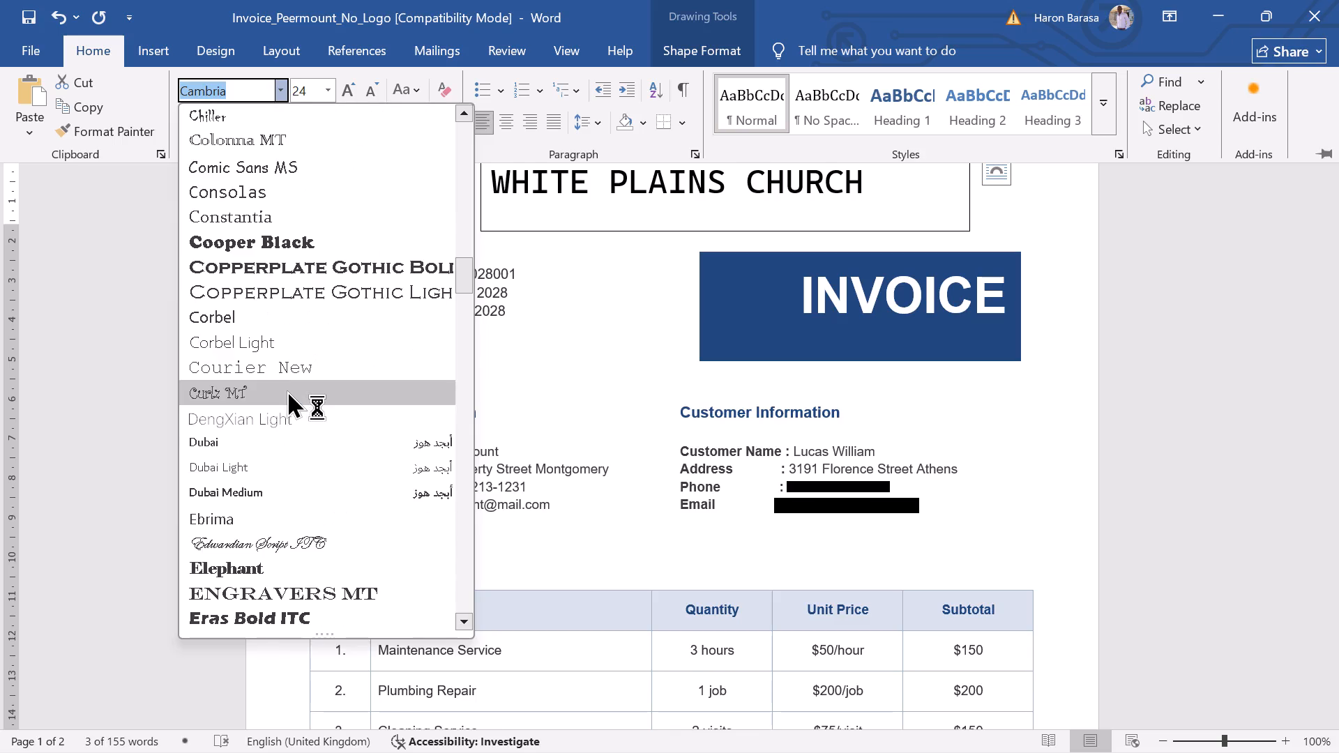
scroll(287, 411, down, 3)
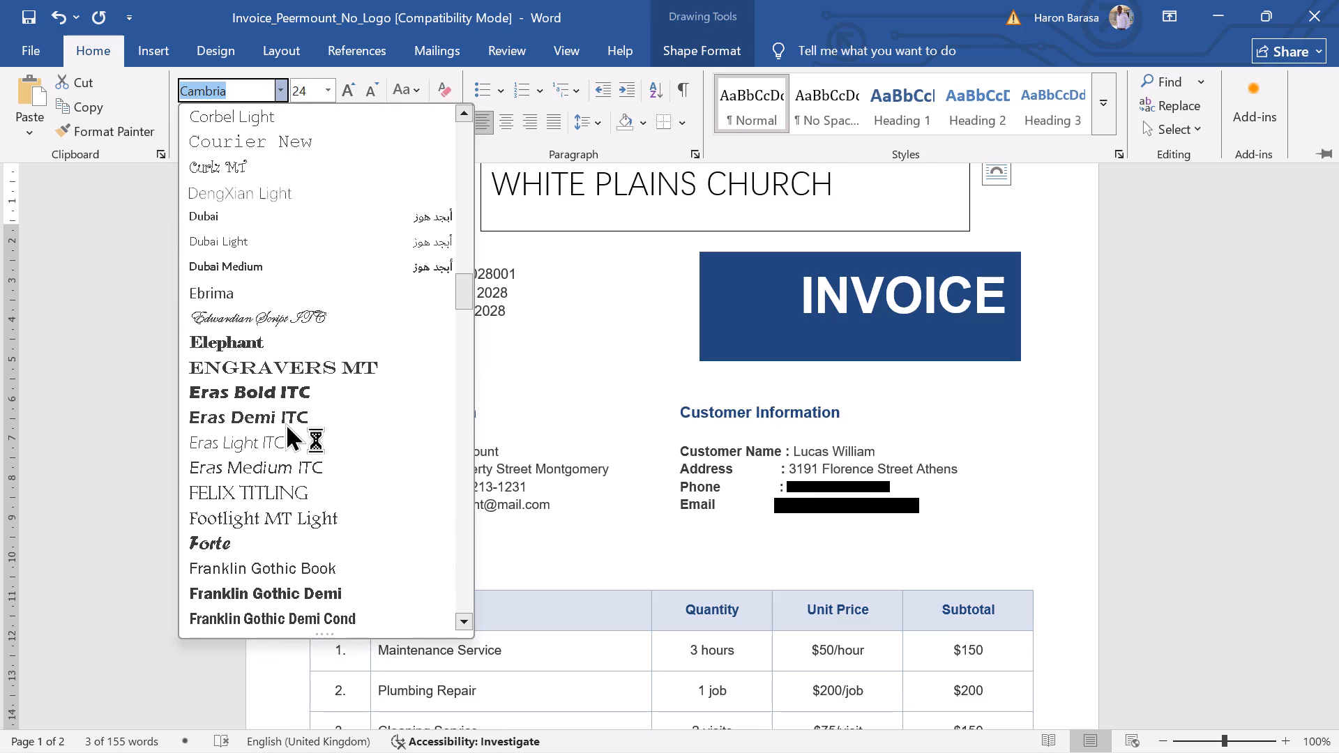
scroll(285, 424, down, 7)
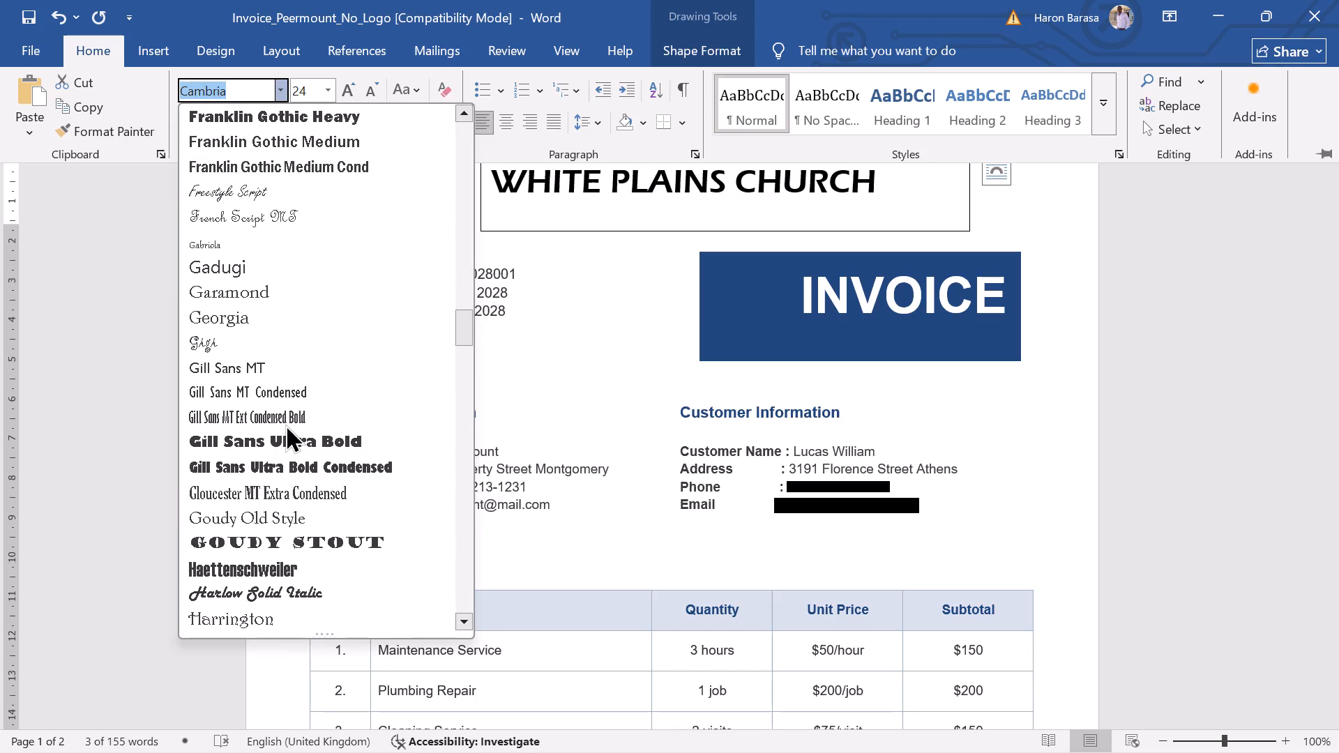
scroll(285, 424, down, 13)
scroll(285, 424, up, 4)
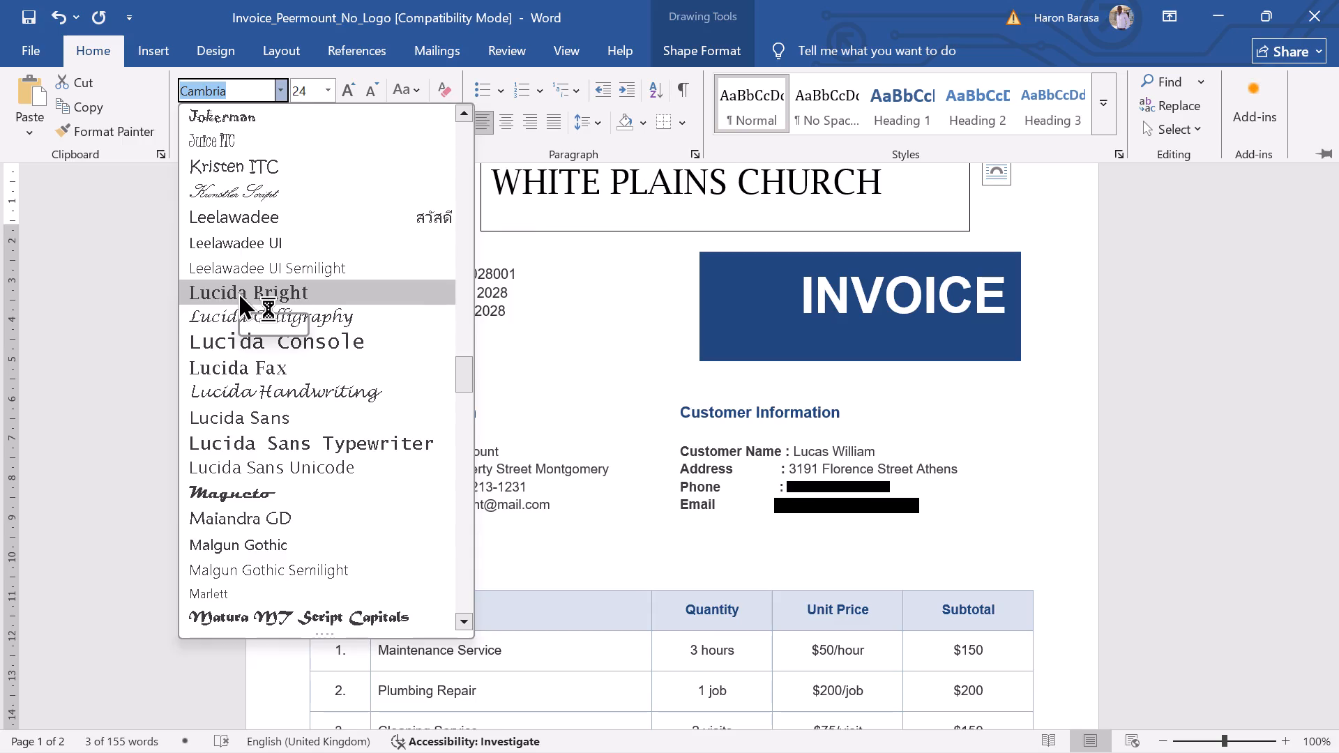
scroll(238, 291, up, 20)
scroll(238, 291, up, 16)
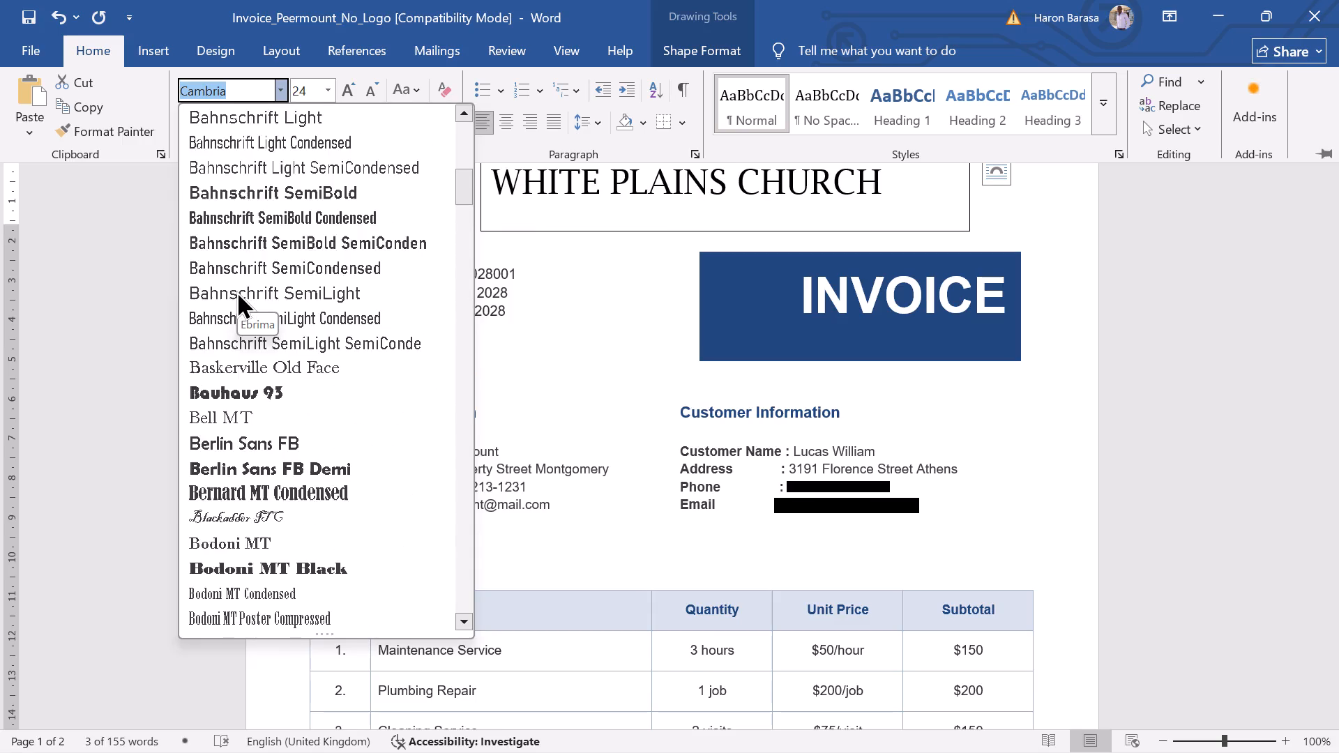
scroll(236, 291, up, 15)
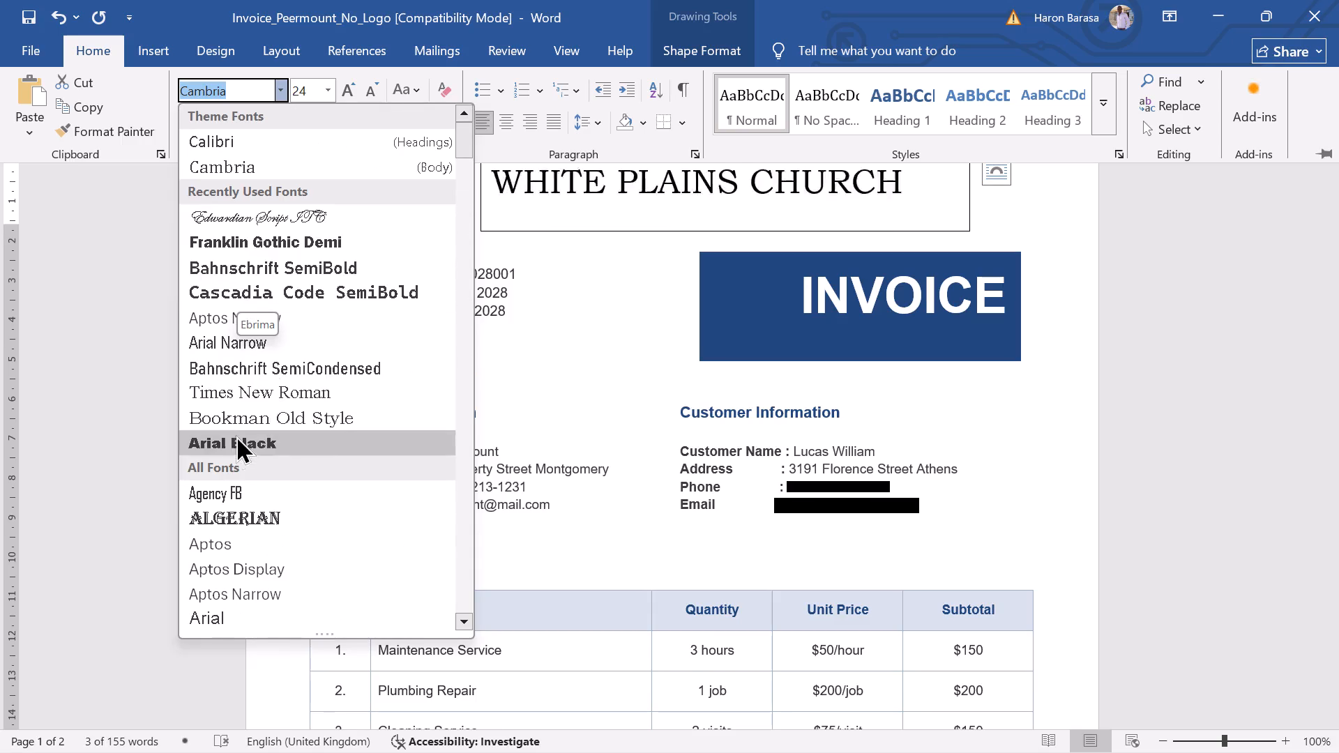
click(232, 440)
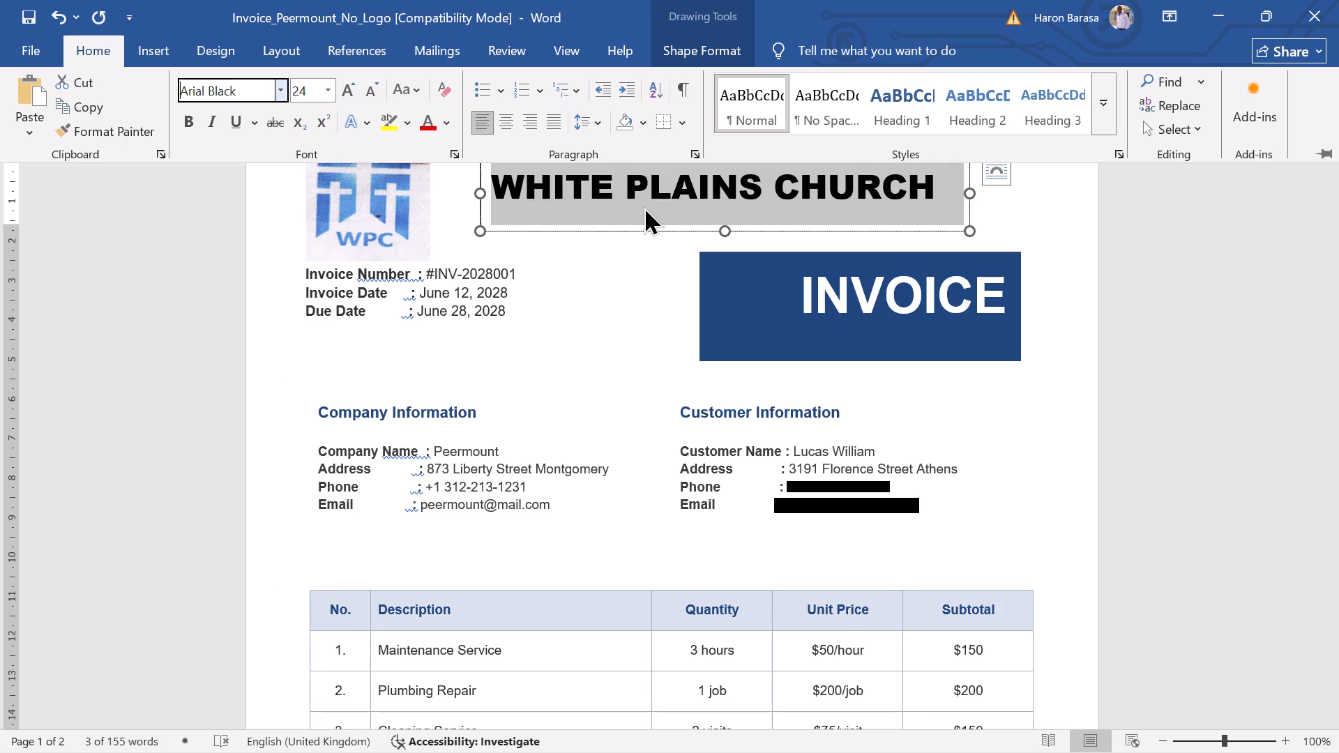
Widen the church name text box on both sides to about 15.6 cm, bringing it closer to the logo.
click(644, 206)
drag(659, 201, 665, 205)
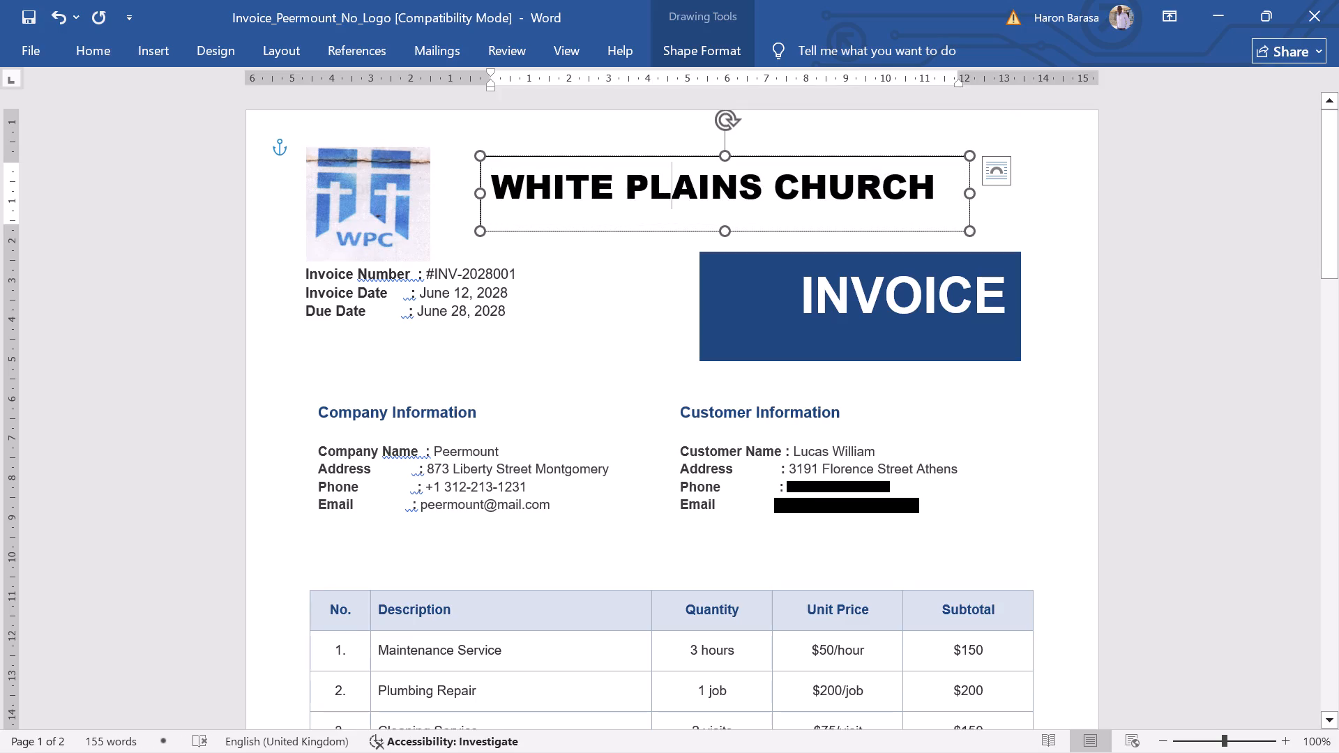
drag(967, 191, 1068, 191)
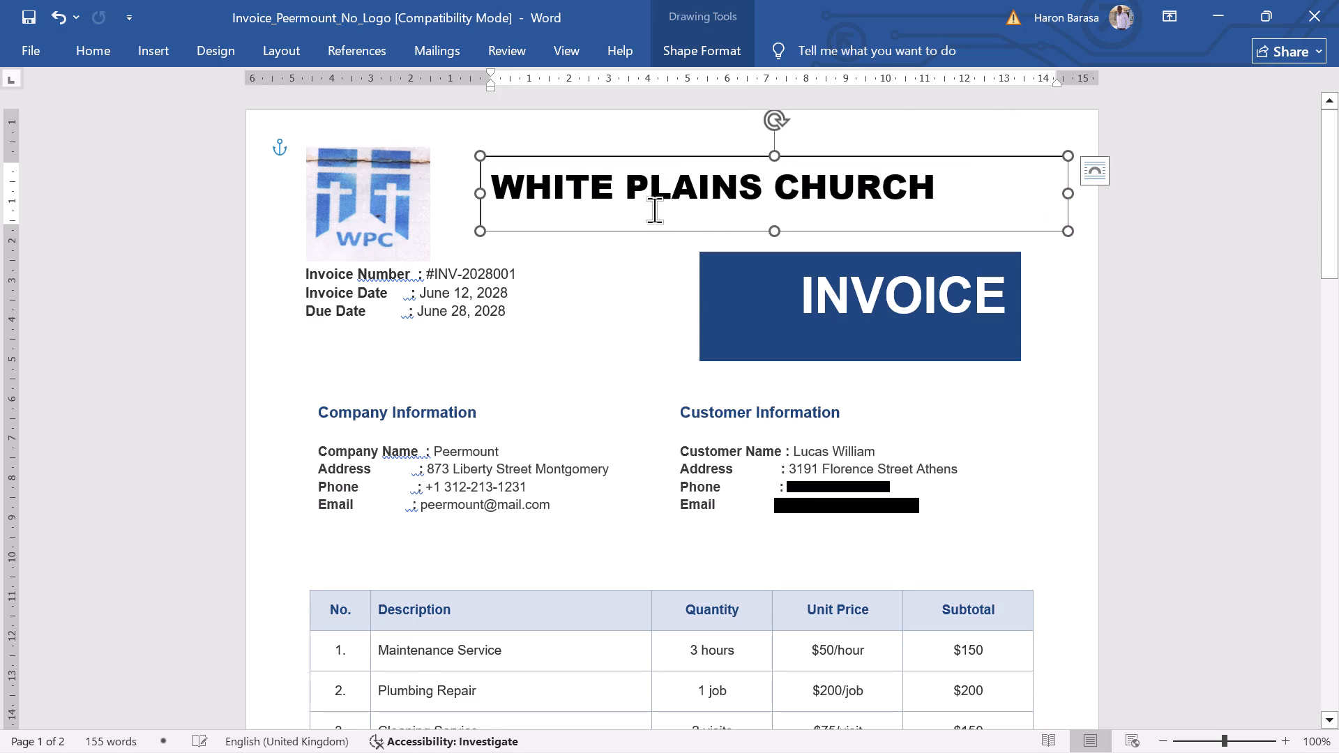
drag(484, 195, 452, 203)
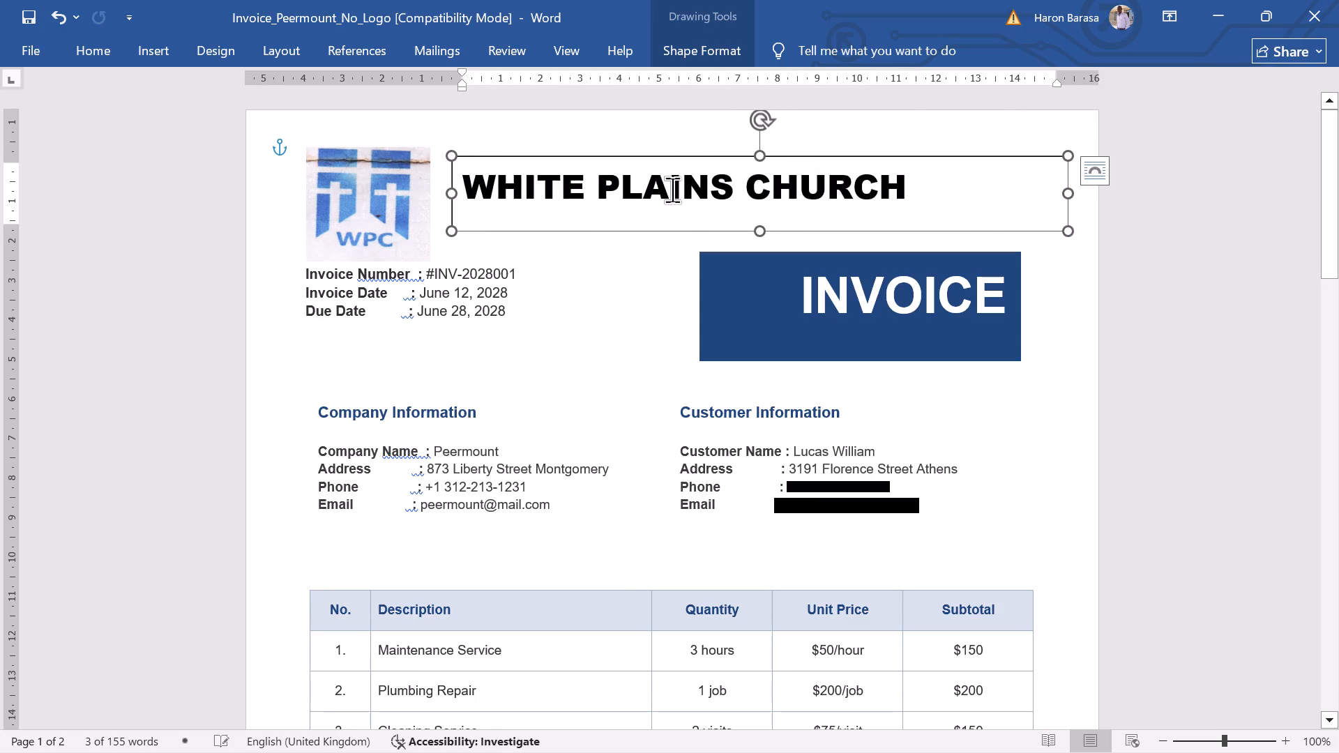
Select the WHITE PLAINS CHURCH text and open its font colour choices.
drag(937, 192, 480, 186)
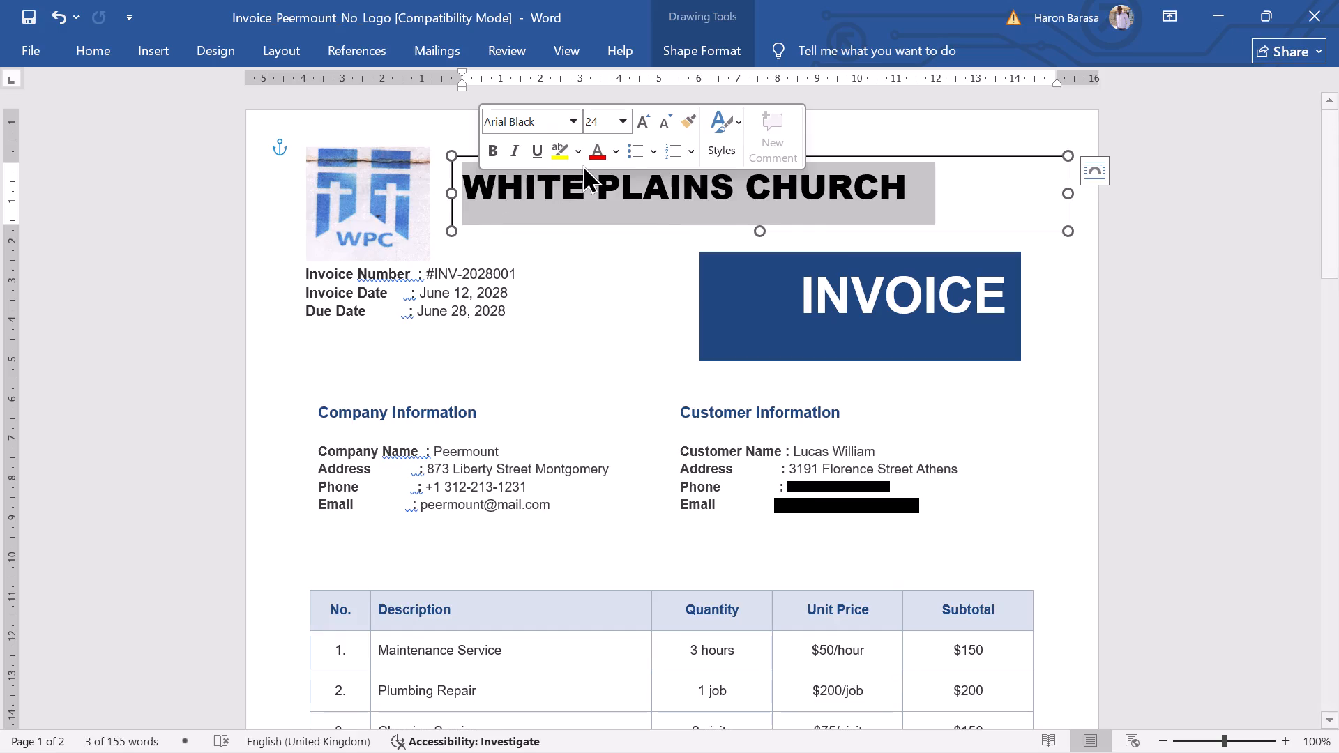
click(619, 151)
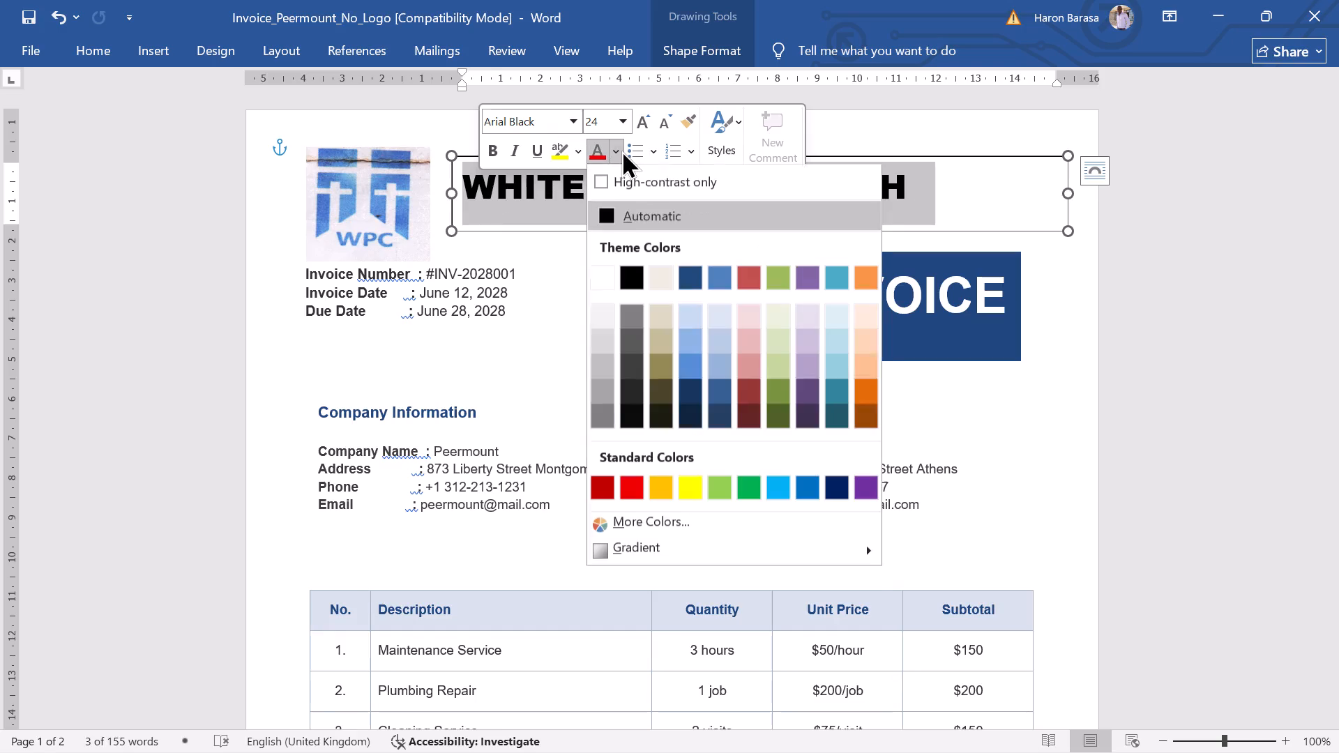
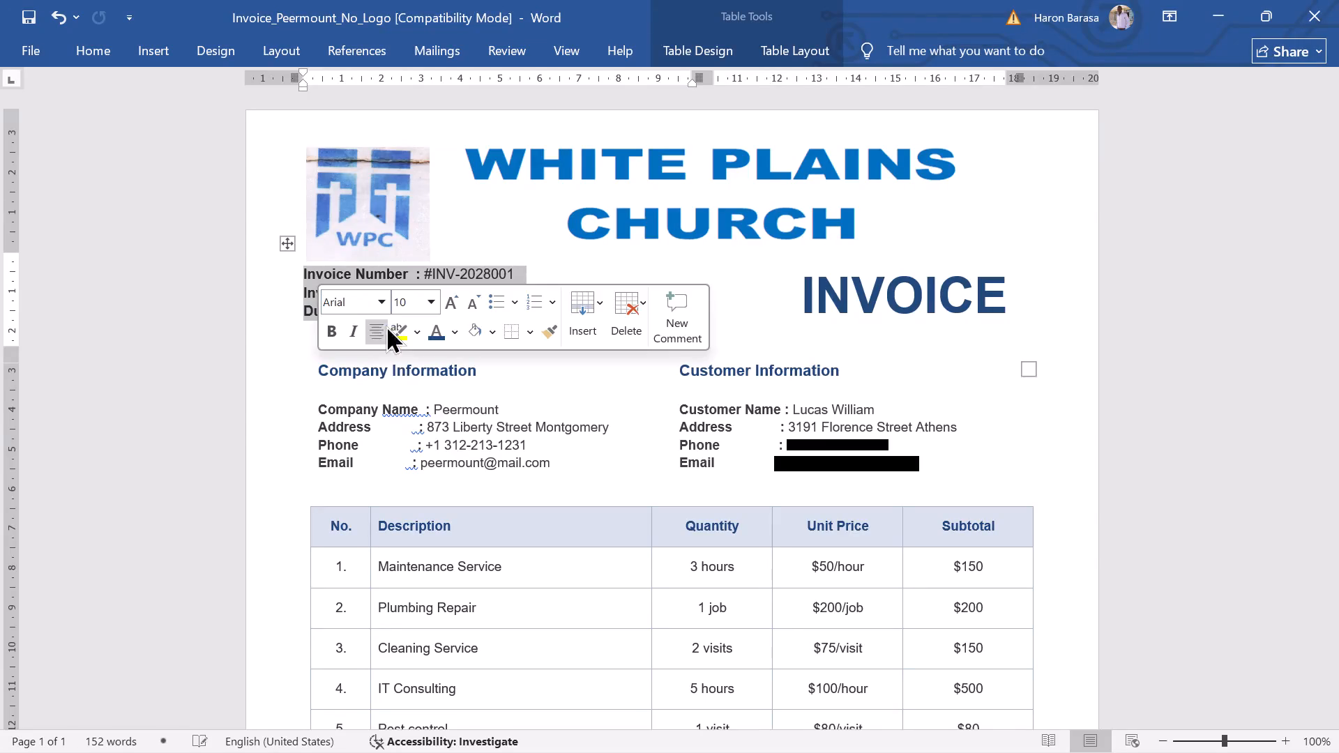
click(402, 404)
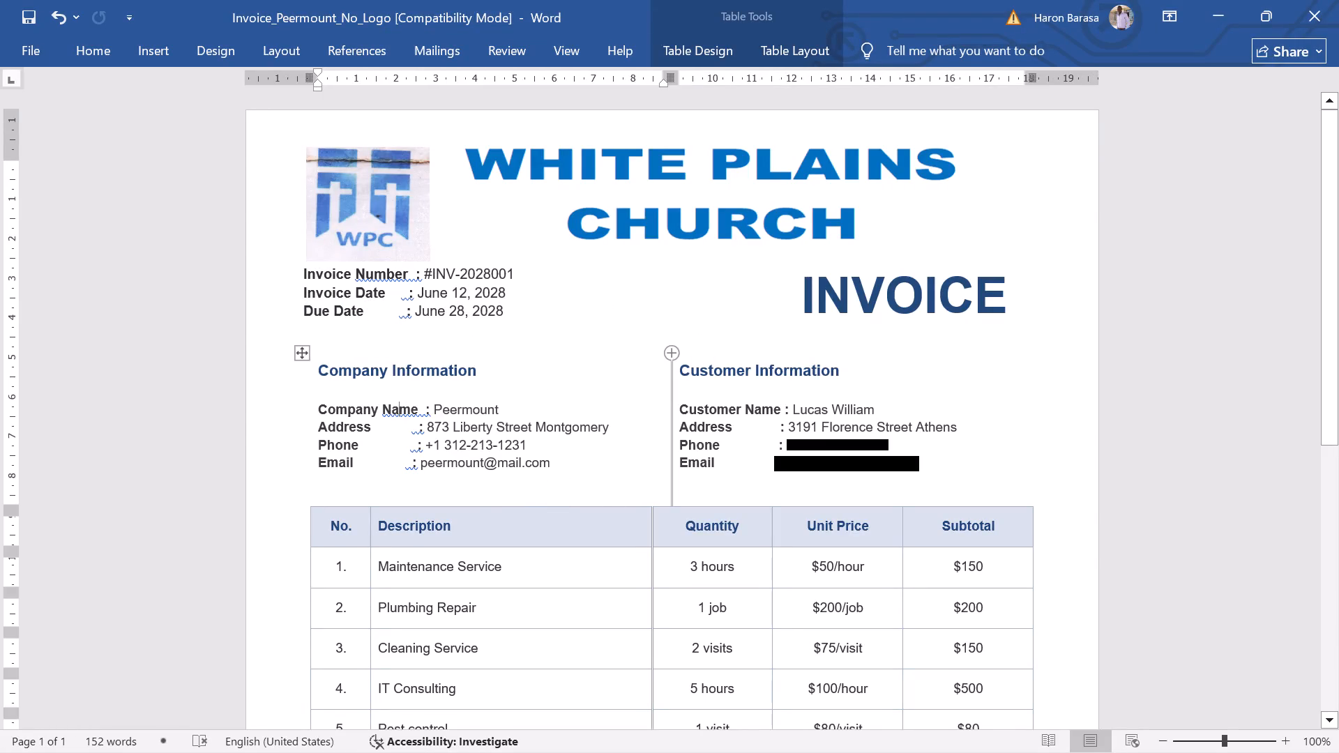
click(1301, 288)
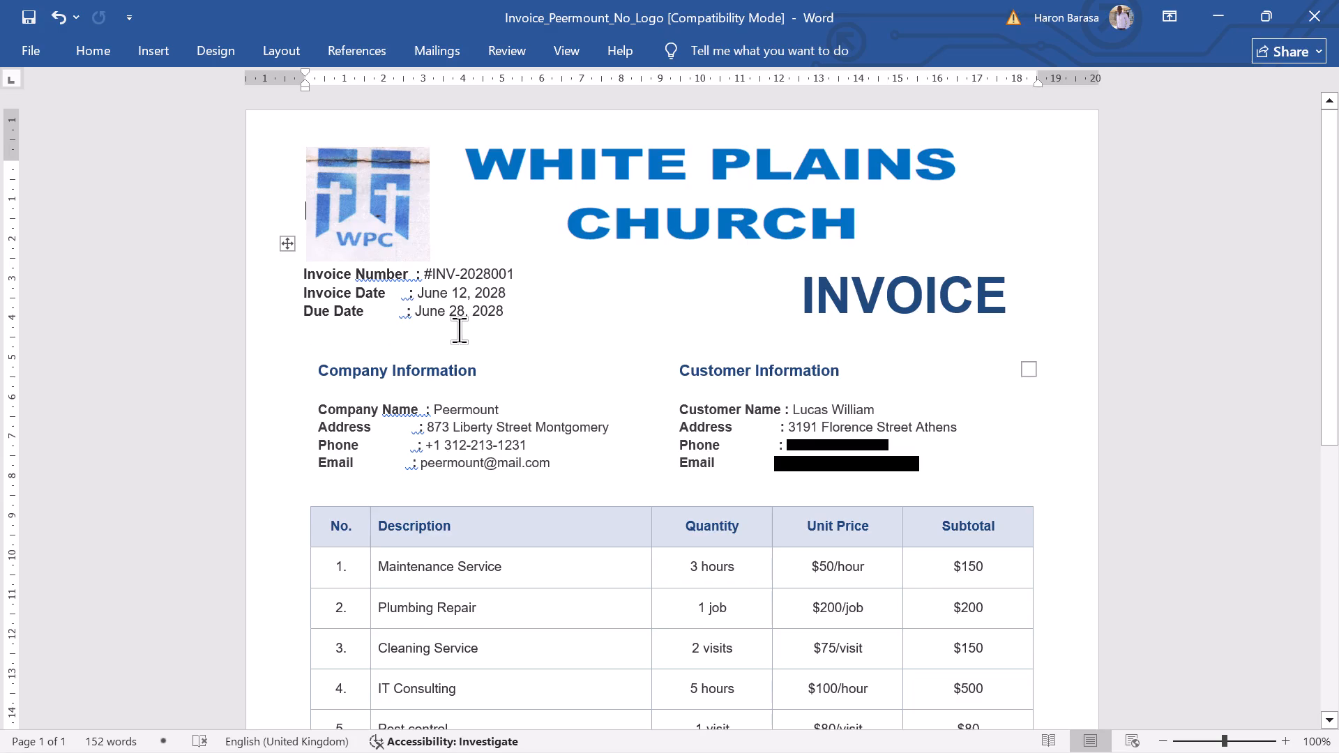
Change the month and day of the invoice date to November 6.
click(446, 293)
key(BackSpace)
key(BackSpace)
key(BackSpace)
key(BackSpace)
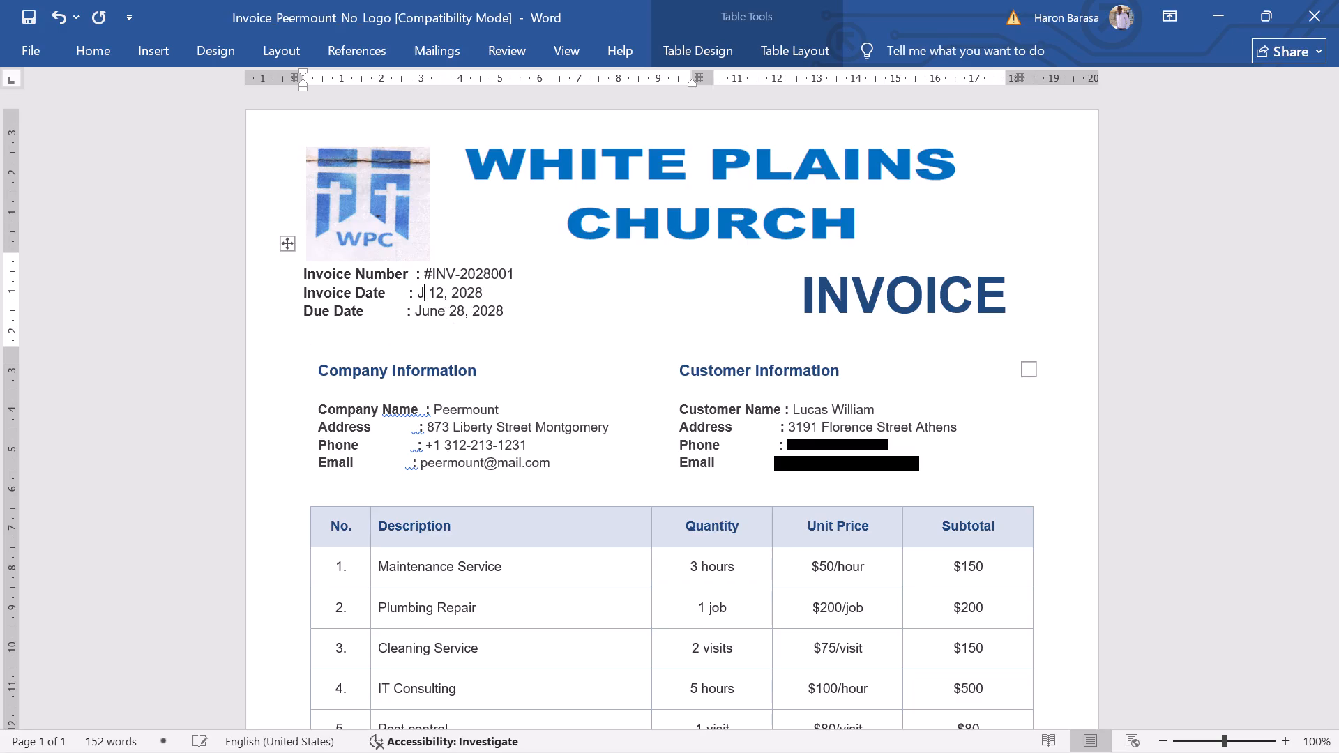
key(n)
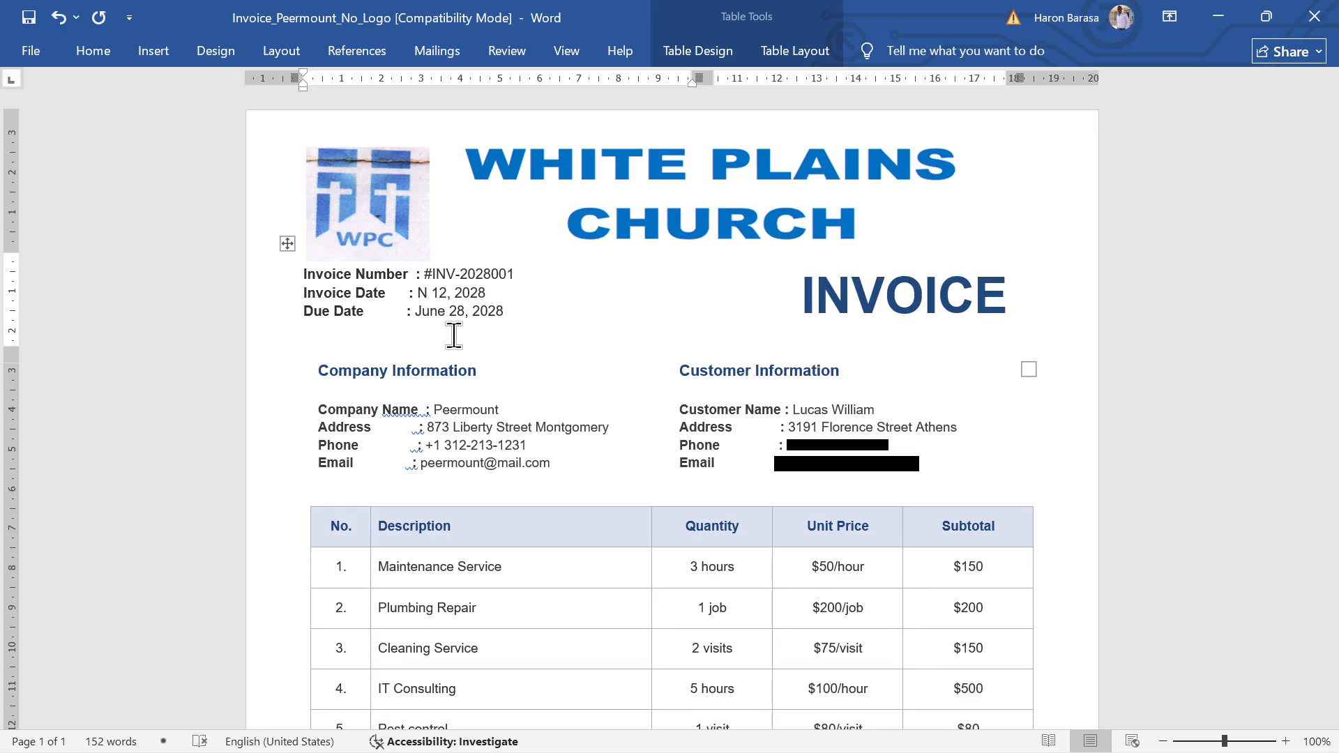
text(ove)
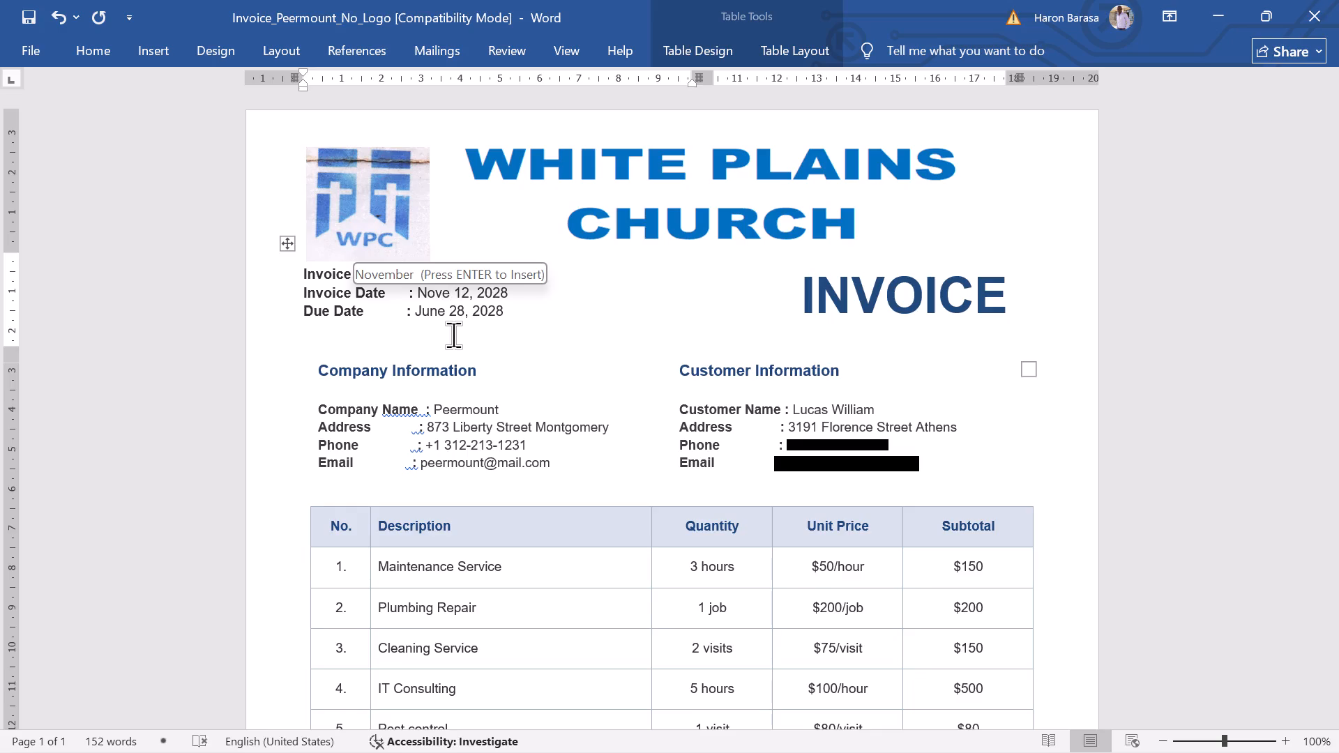
key(Return)
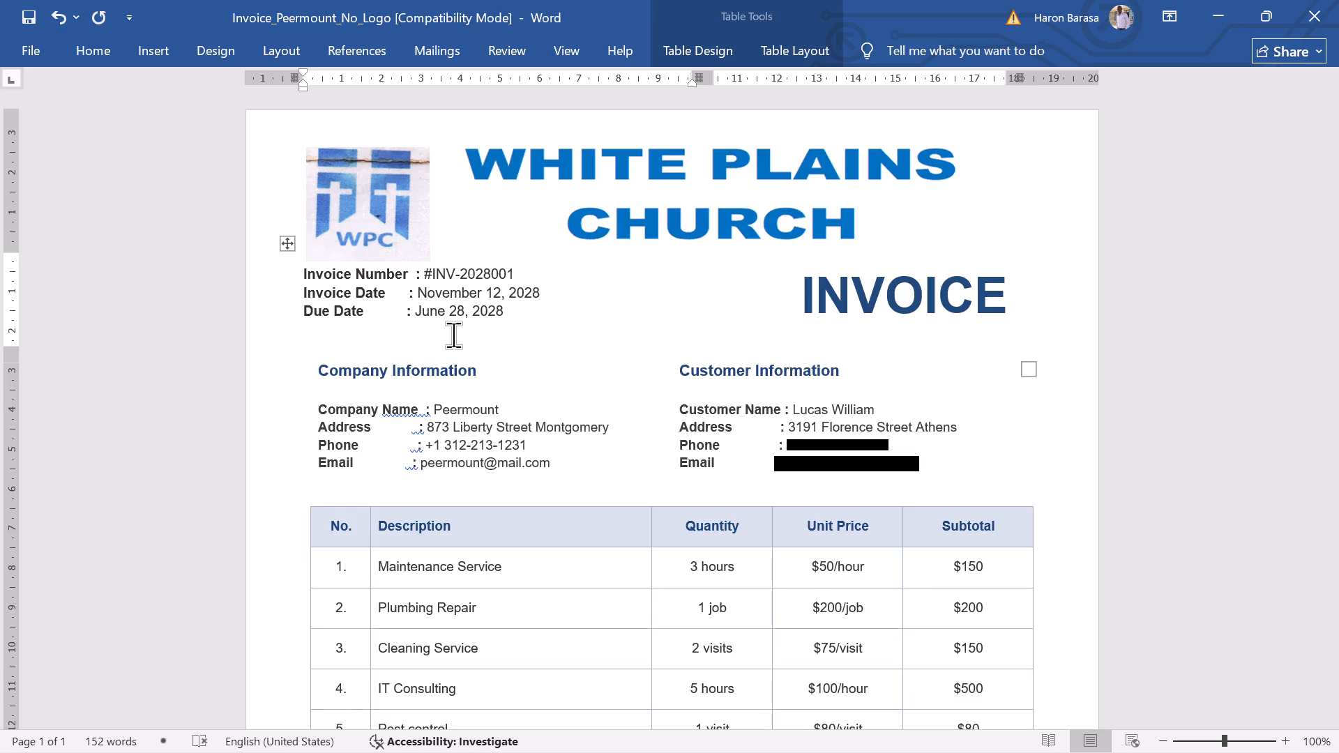
key(space)
key(6)
key(comma)
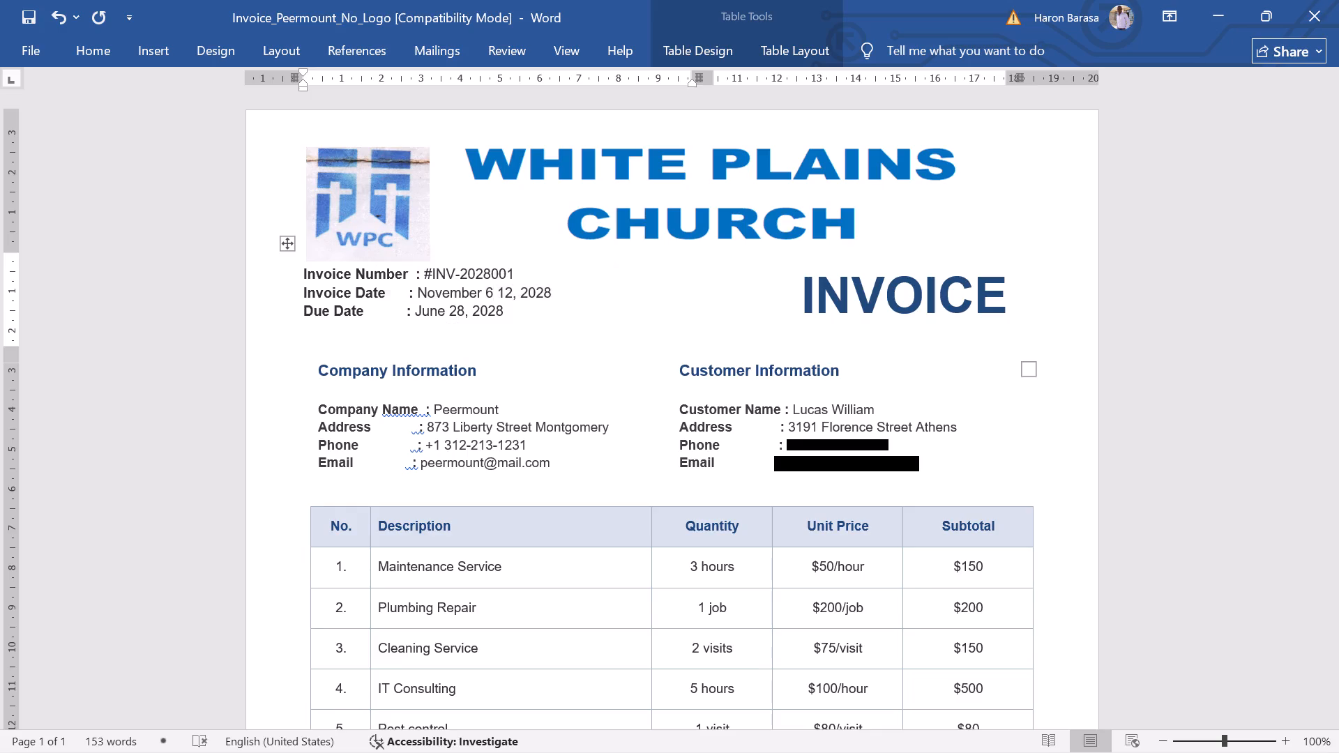
key(Delete)
key(Delete)
key(Delete)
key(Delete)
Set the year of the invoice date to 2026, keeping the due date on its own line below.
key(Right)
key(Right)
key(Right)
key(Right)
key(Right)
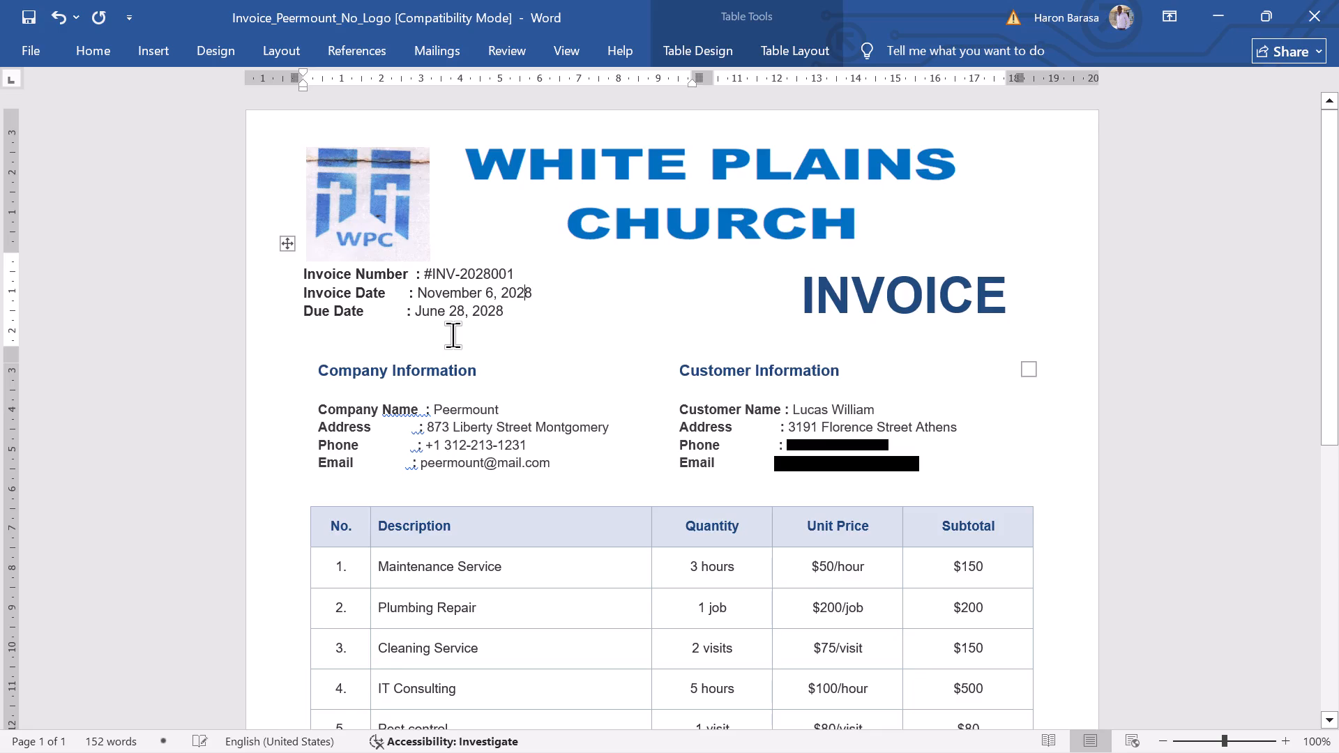
key(Right)
key(BackSpace)
key(BackSpace)
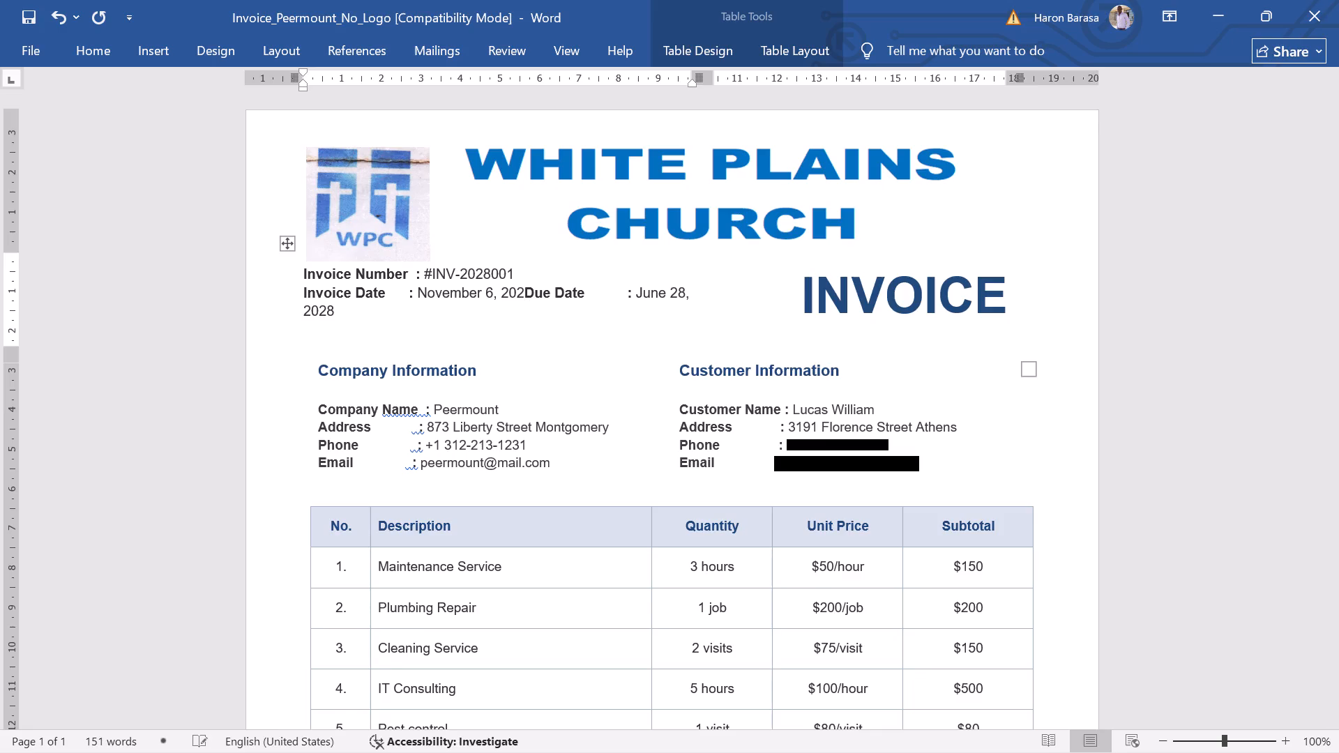
key(6)
key(Return)
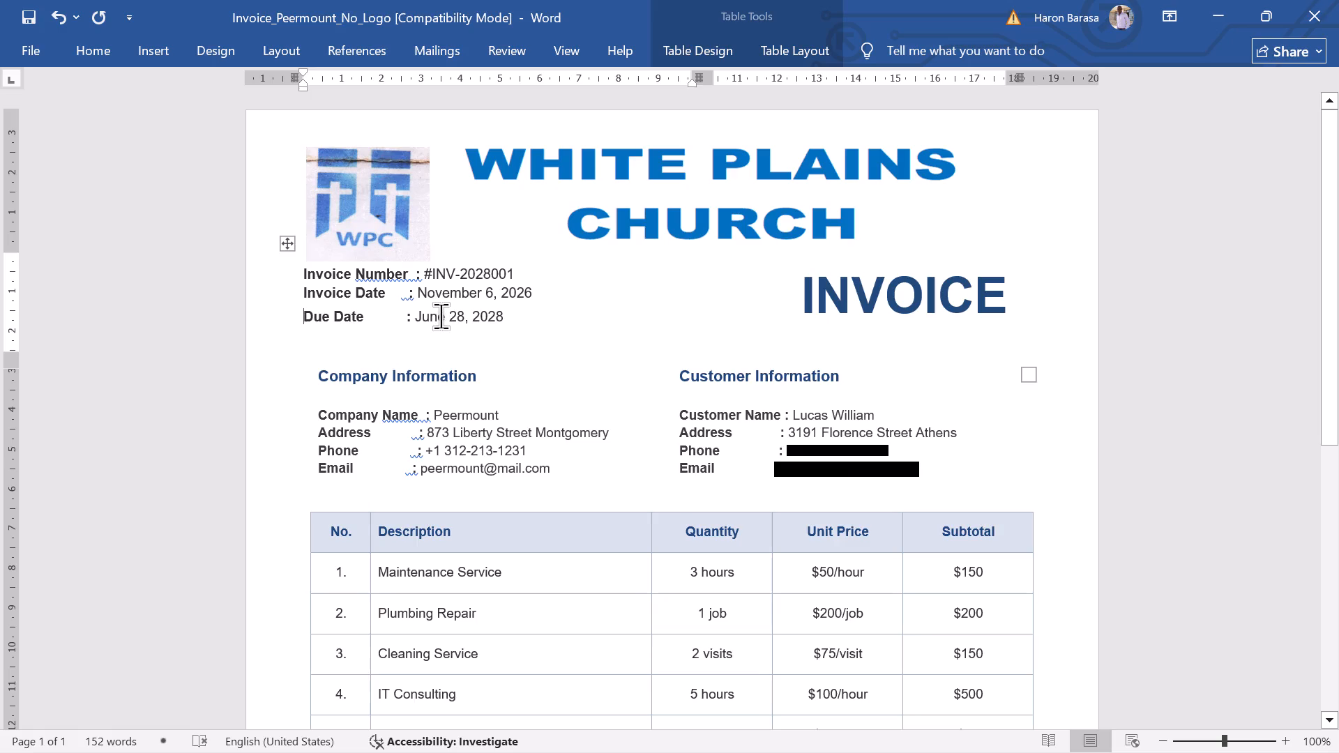
Change the month and day of the due date to November 20.
click(441, 316)
key(Delete)
key(BackSpace)
key(BackSpace)
key(BackSpace)
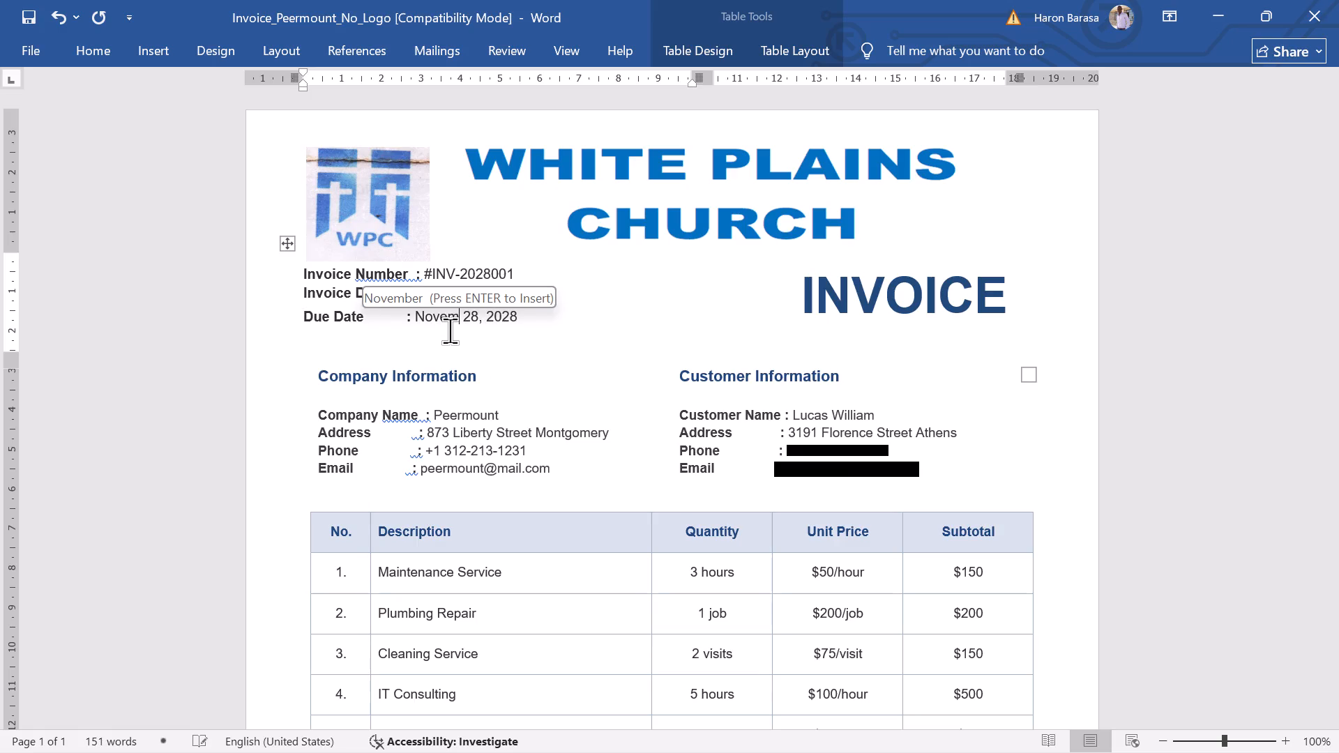
key(Return)
key(Right)
key(Right)
key(Right)
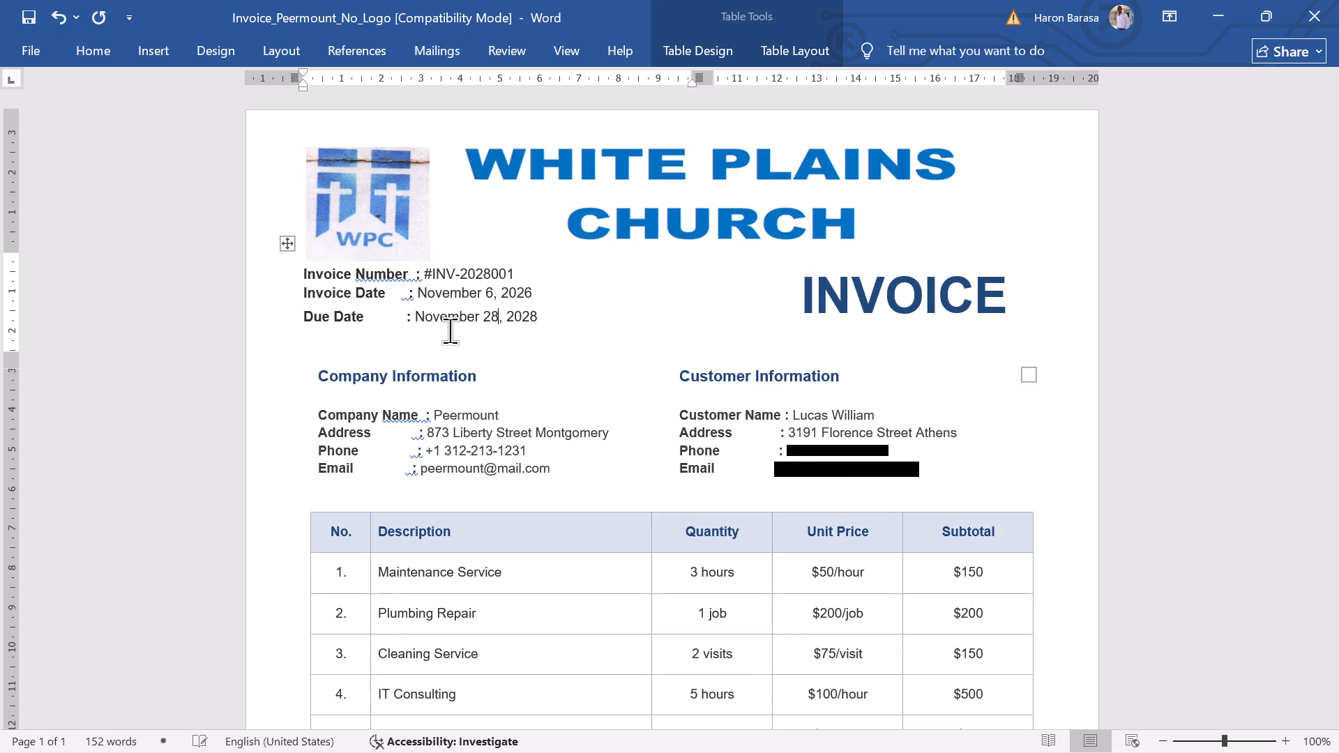
key(BackSpace)
key(0)
Set the year of the due date to 2026.
key(Right)
key(Right)
key(Right)
key(Right)
key(Right)
key(Right)
key(BackSpace)
key(6)
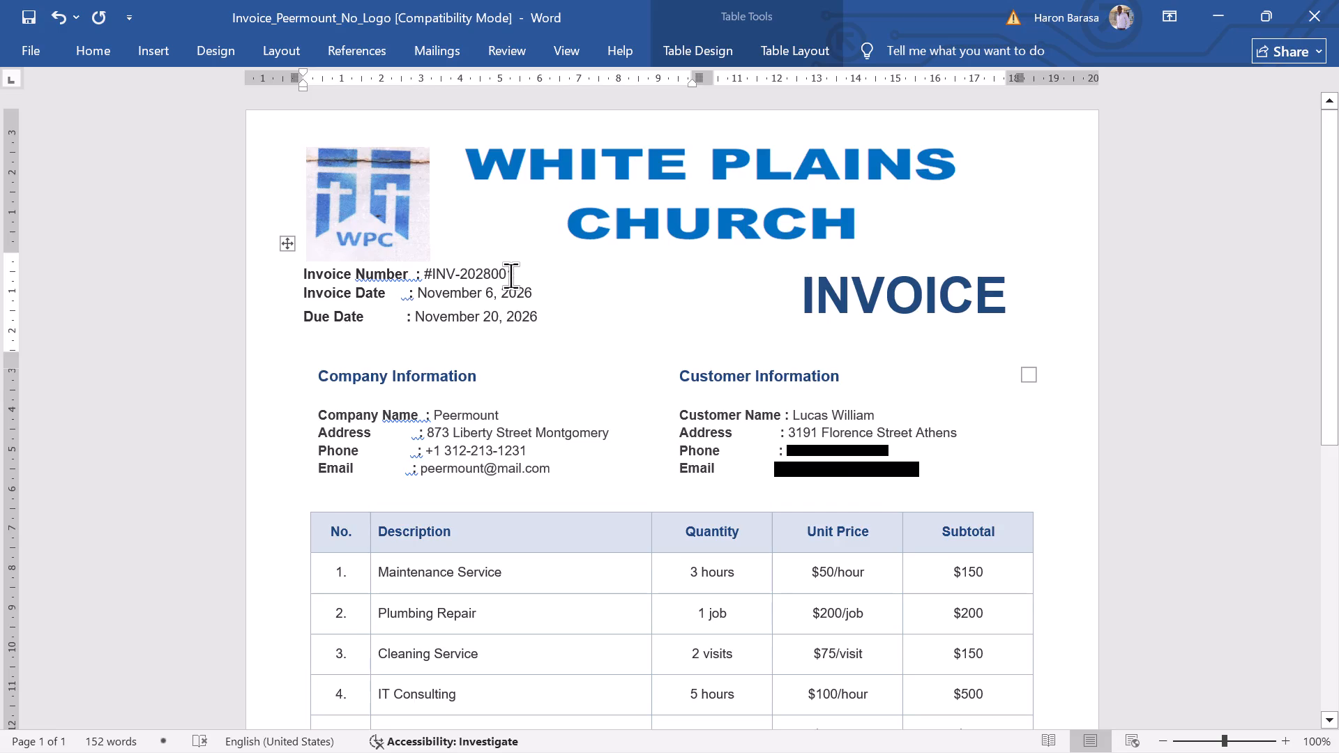
Change the day of the due date to 17.
drag(510, 274, 324, 266)
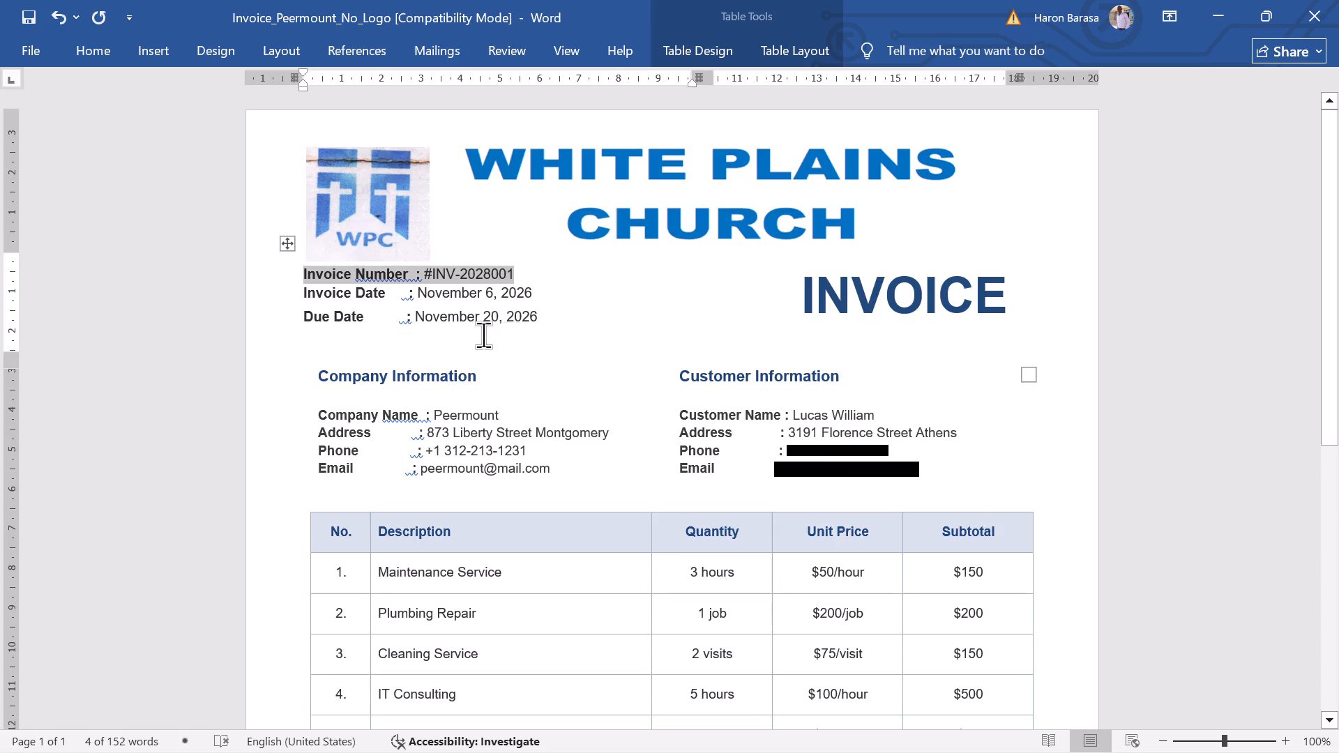
click(492, 311)
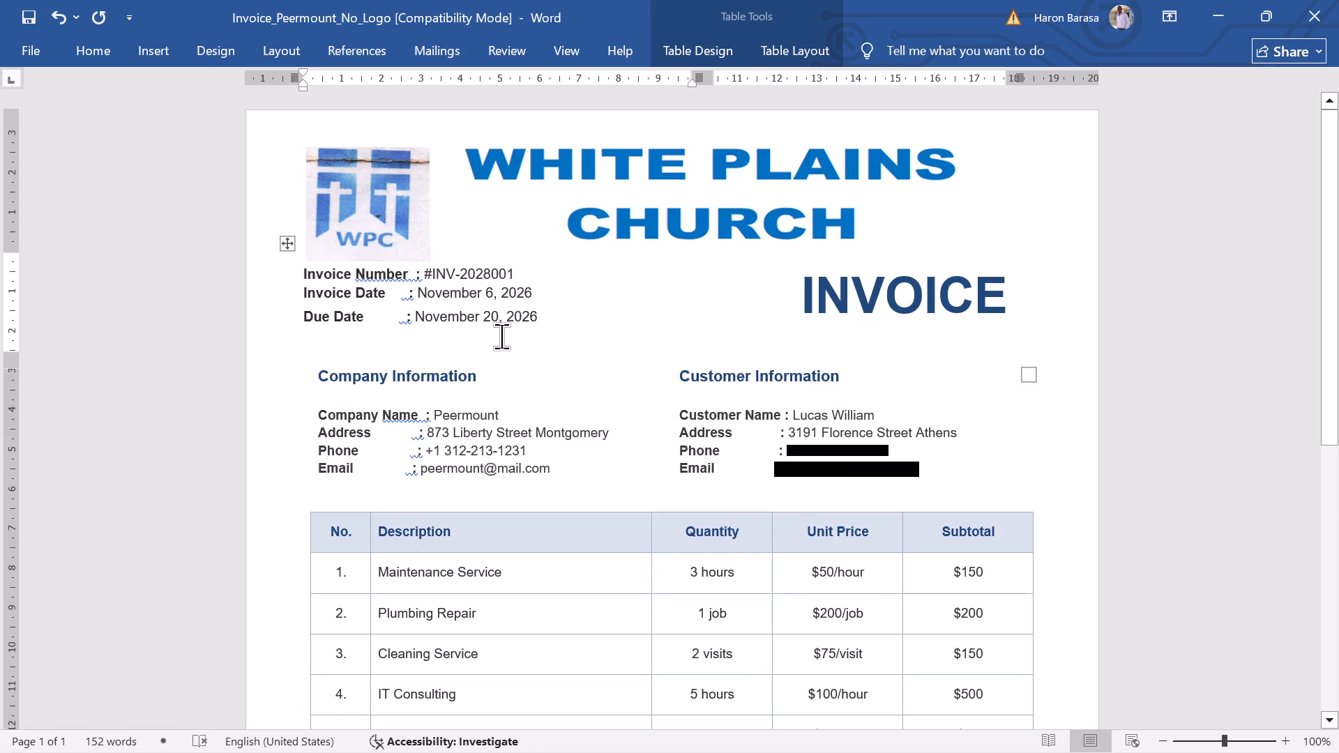
key(BackSpace)
key(Delete)
text(17)
Delete the whole Invoice Number line above the invoice date.
click(528, 270)
drag(531, 273, 326, 283)
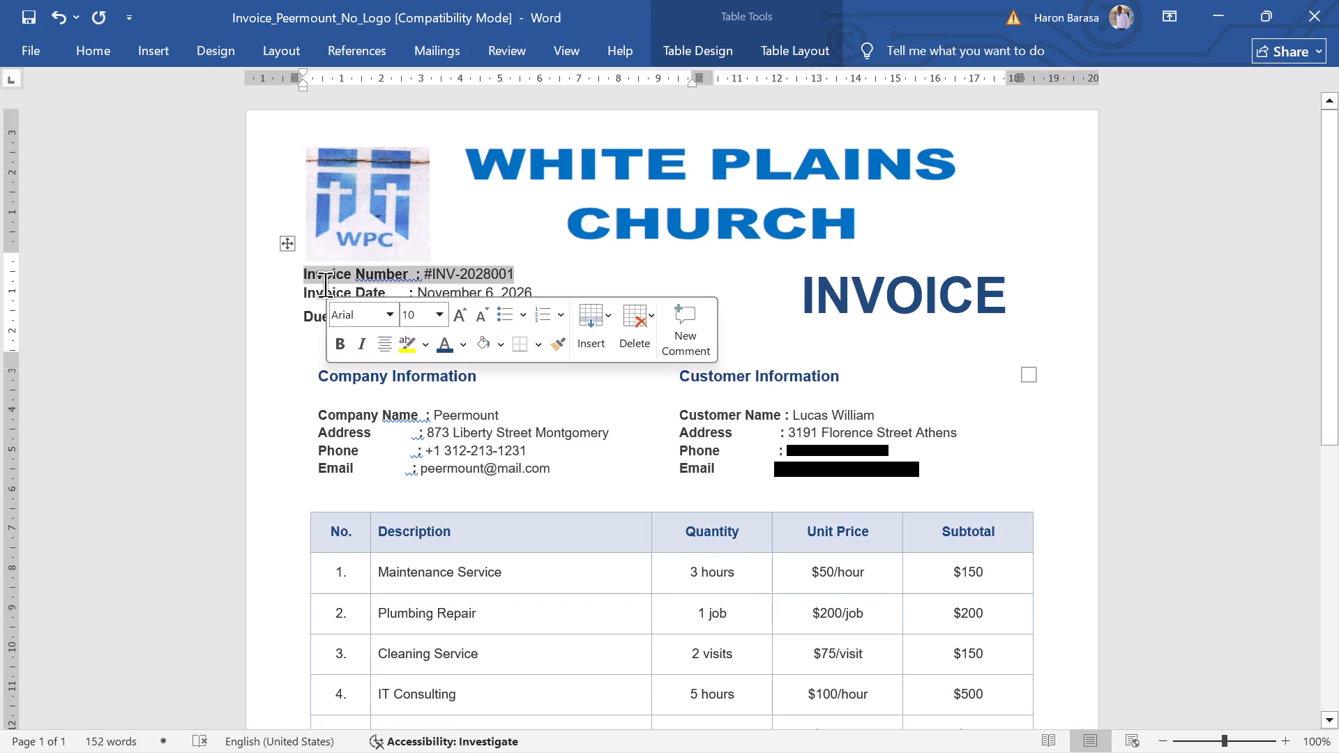
key(Home)
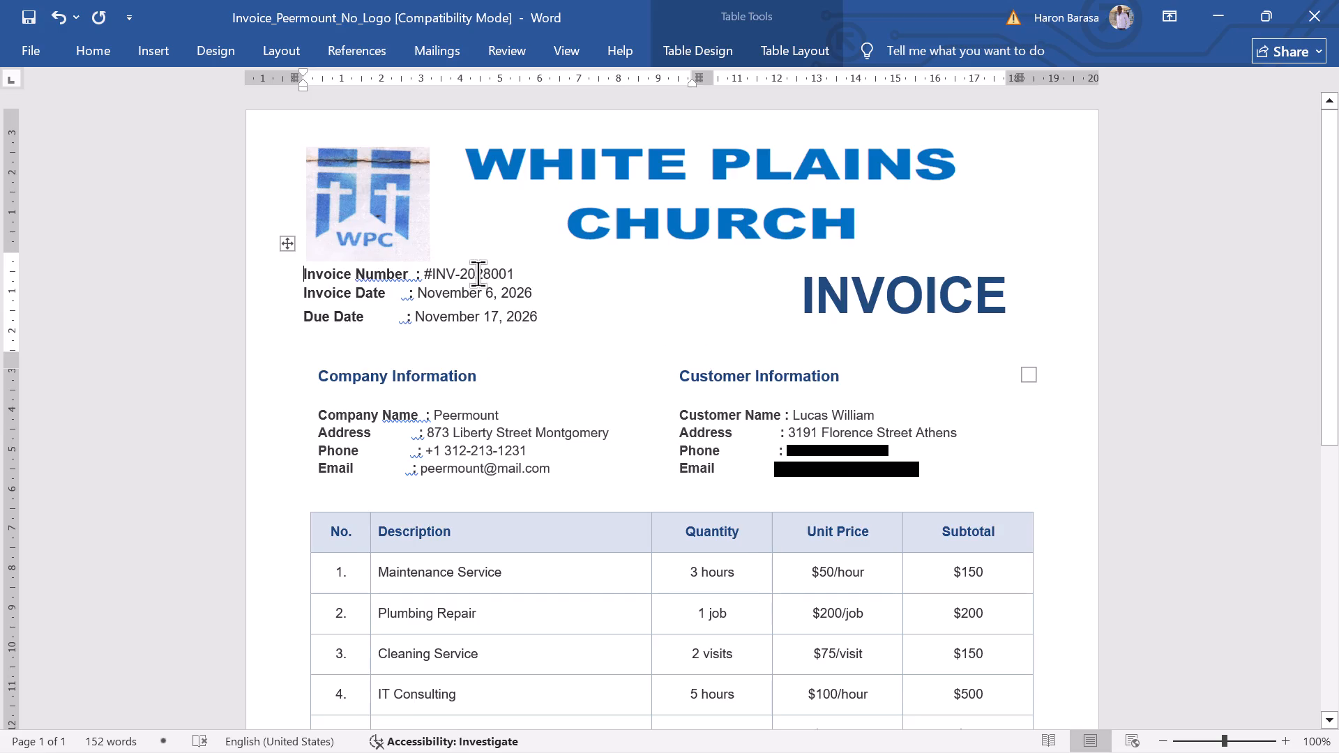
drag(523, 269, 304, 278)
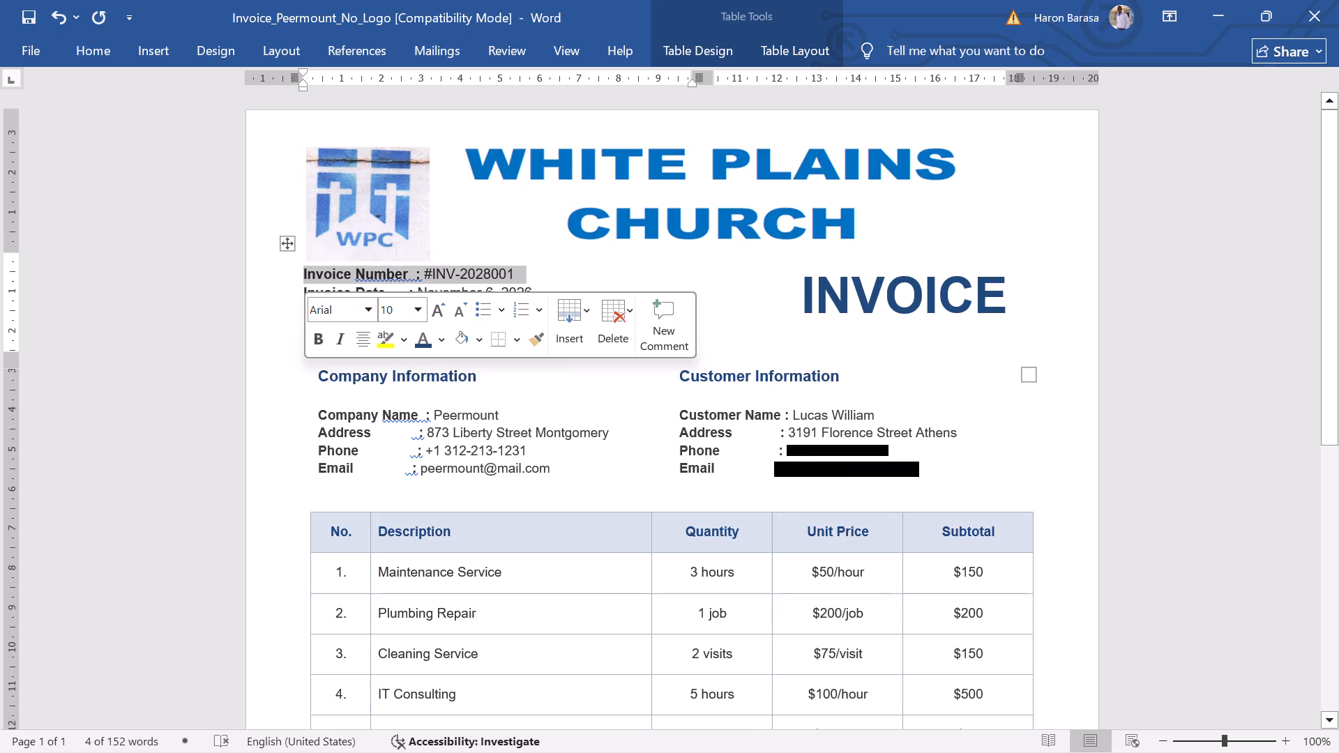
key(Delete)
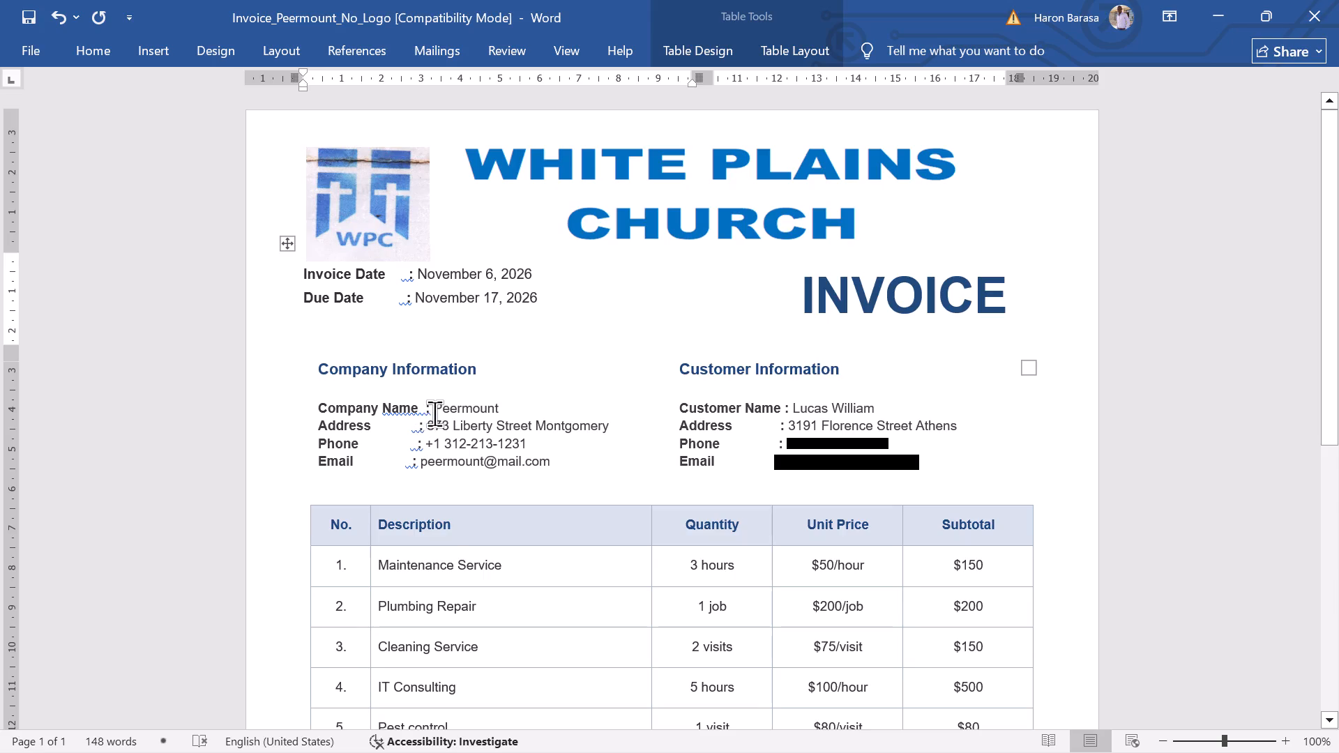
Replace the company name under Company Information with White Plains Baptist Church.
drag(433, 411, 461, 411)
drag(461, 411, 504, 413)
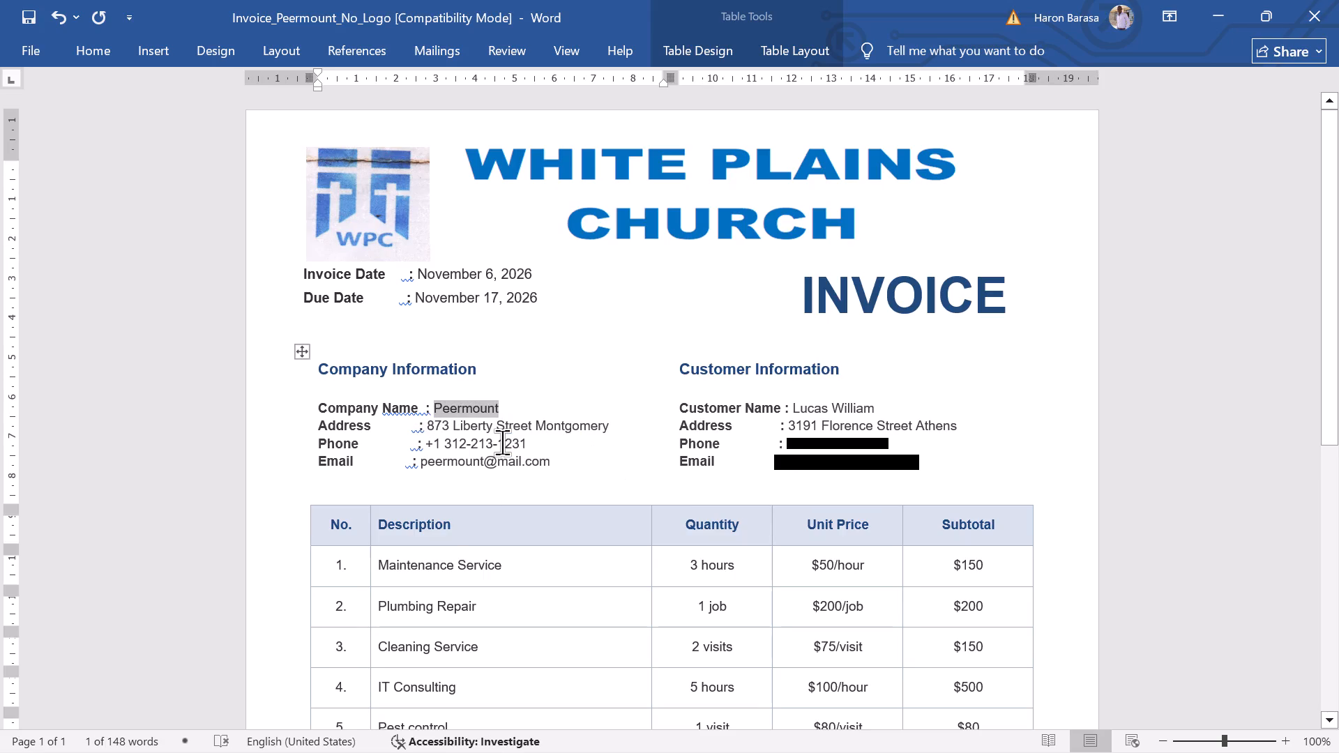
key(w)
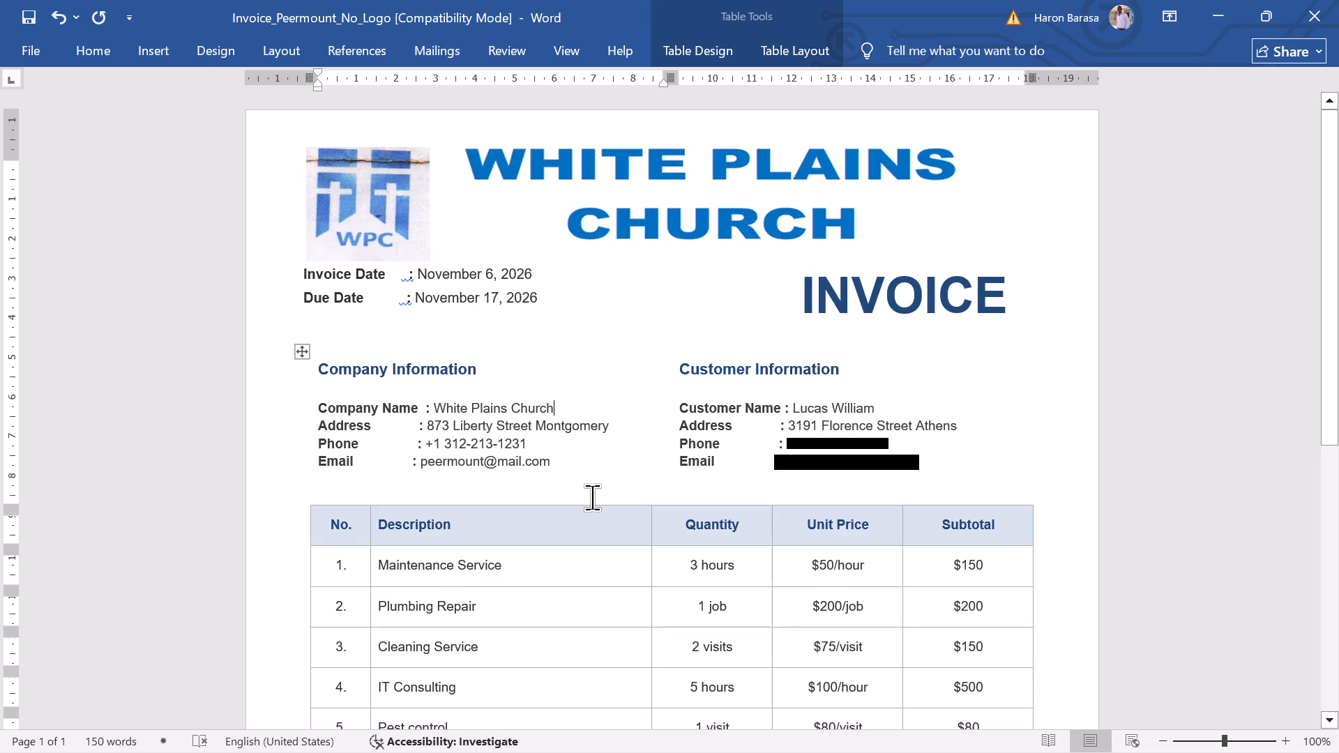
click(505, 404)
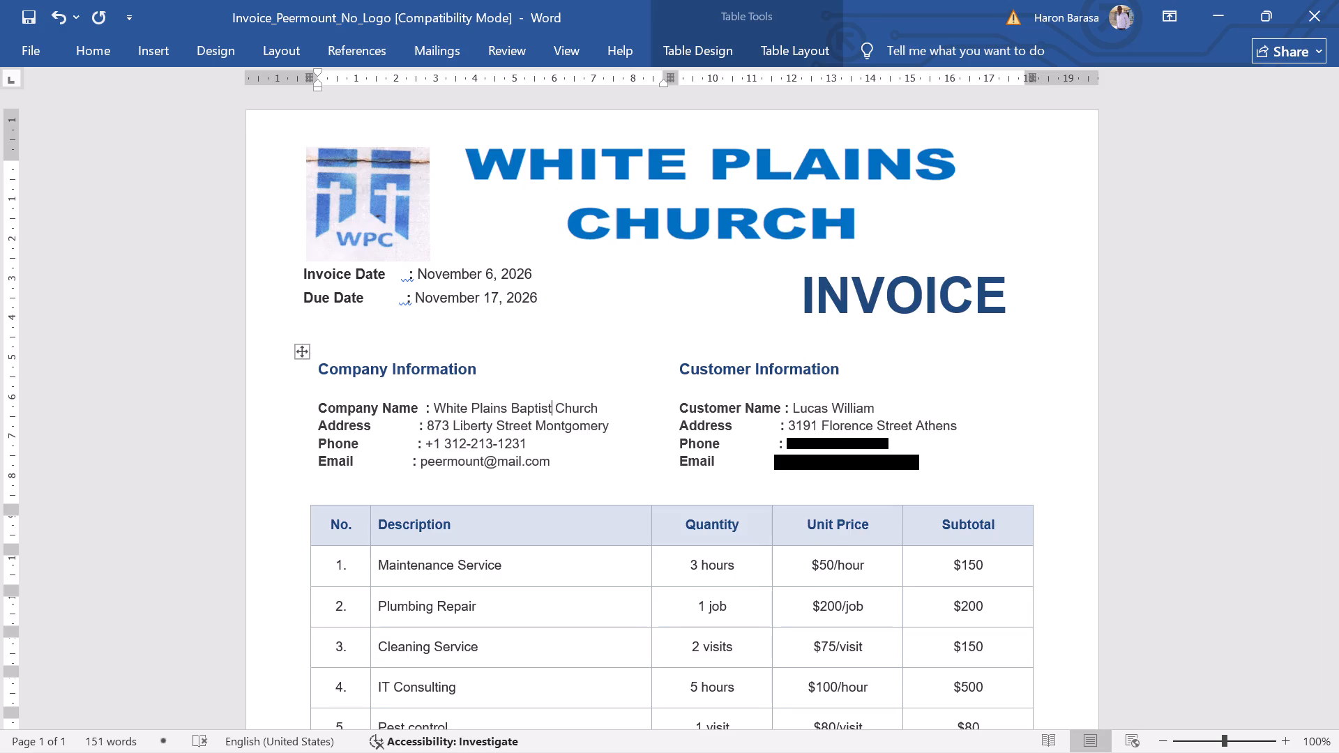
Replace the street address under Company Information with the church's P.O. box address.
drag(429, 425, 586, 423)
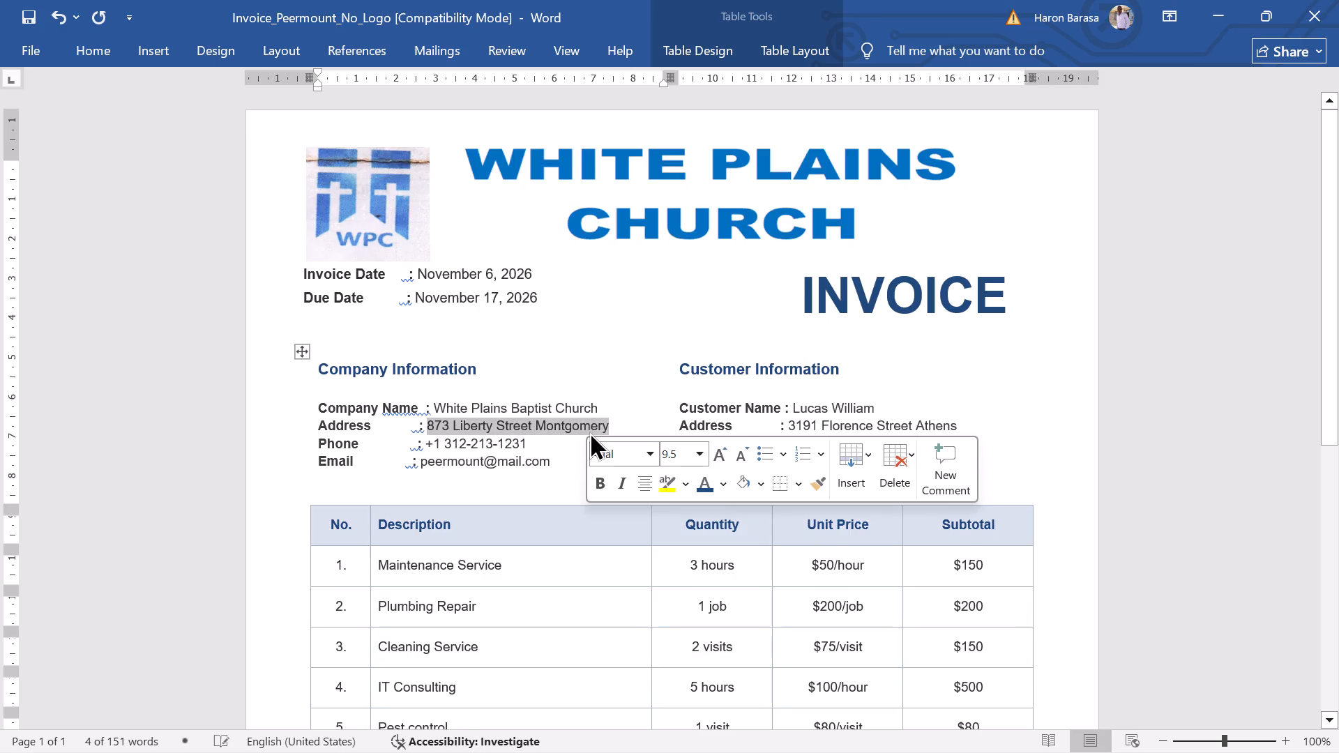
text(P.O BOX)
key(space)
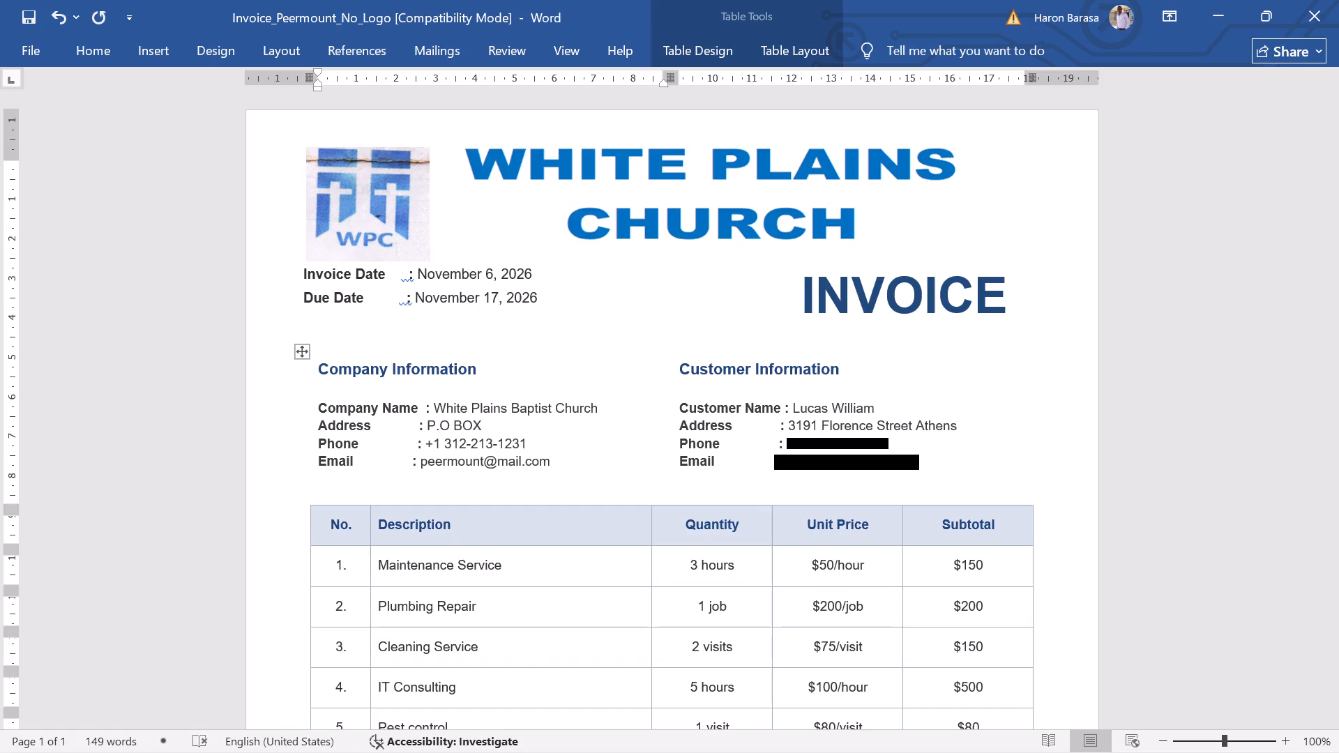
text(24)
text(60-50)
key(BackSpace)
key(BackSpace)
Complete the church's P.O. box address under Company Information with the town BUNGOMA.
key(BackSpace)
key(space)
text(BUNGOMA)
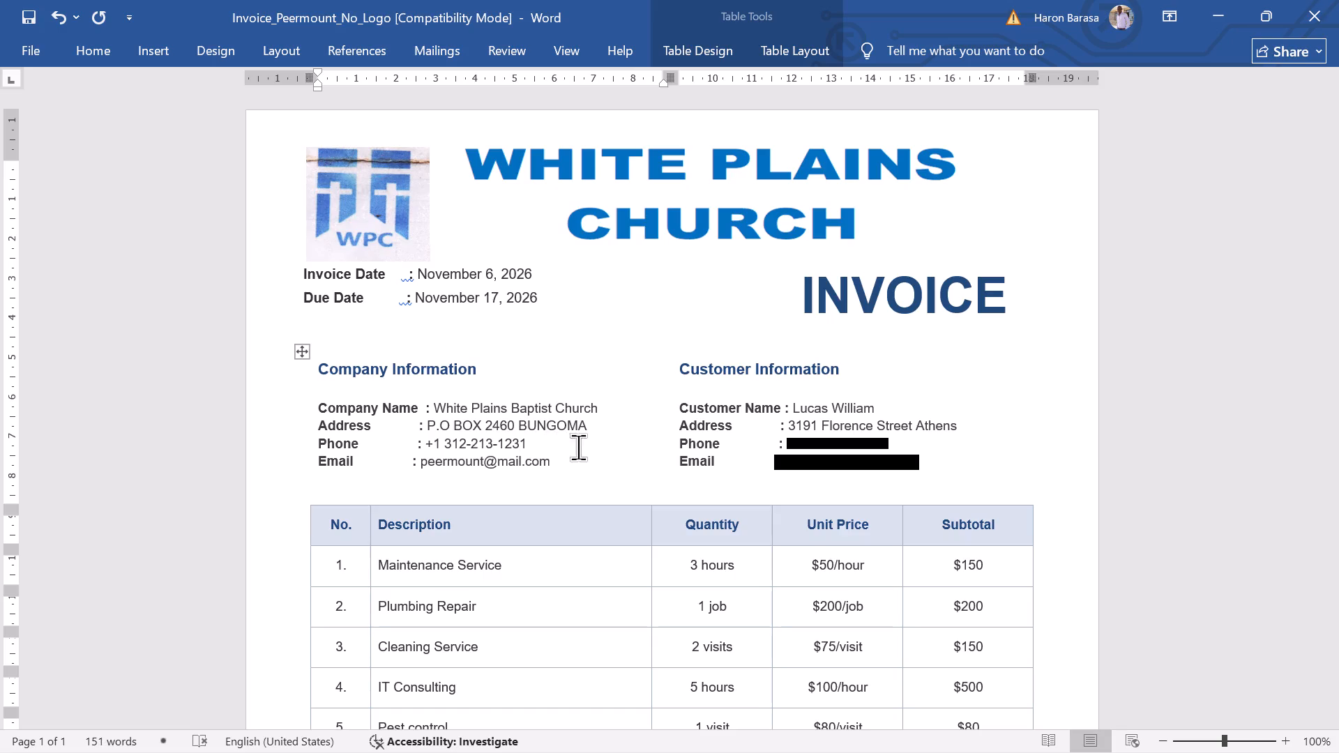
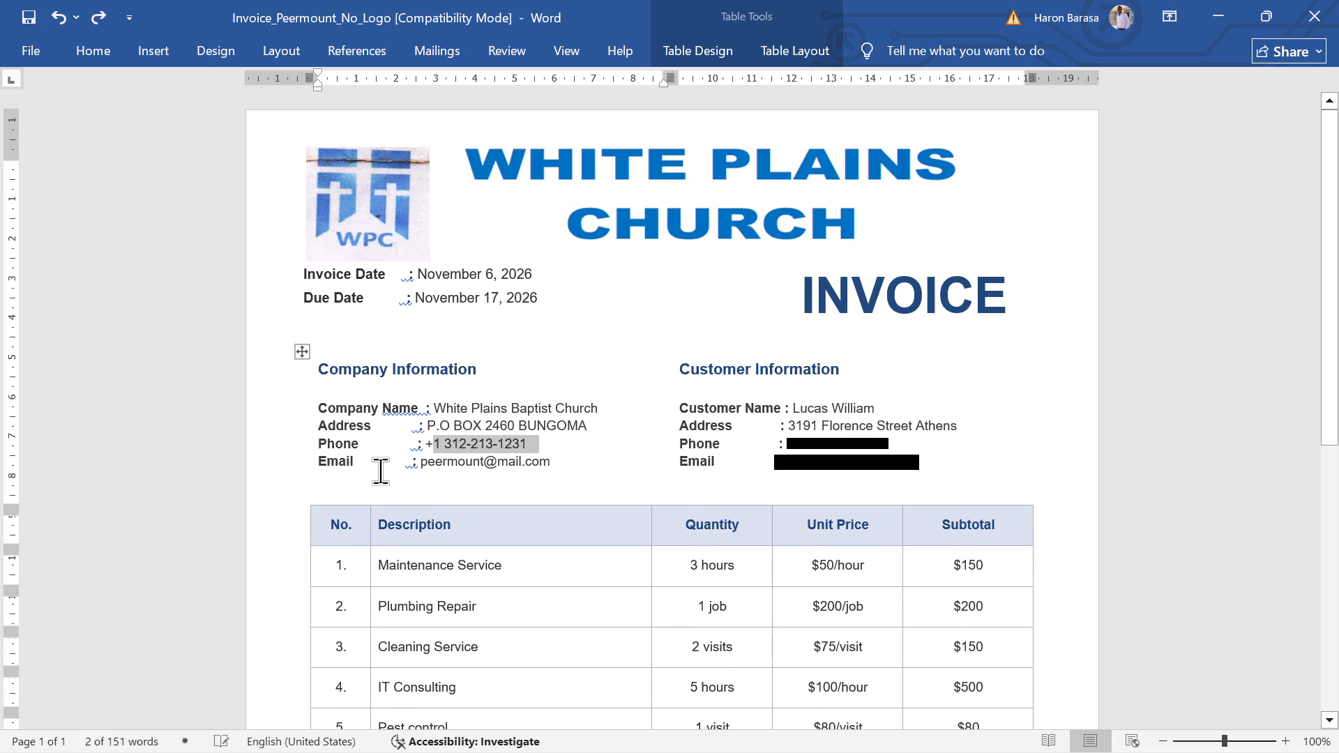
Replace the part before the @ sign in the Company Information email address with the church's mailbox name.
click(421, 457)
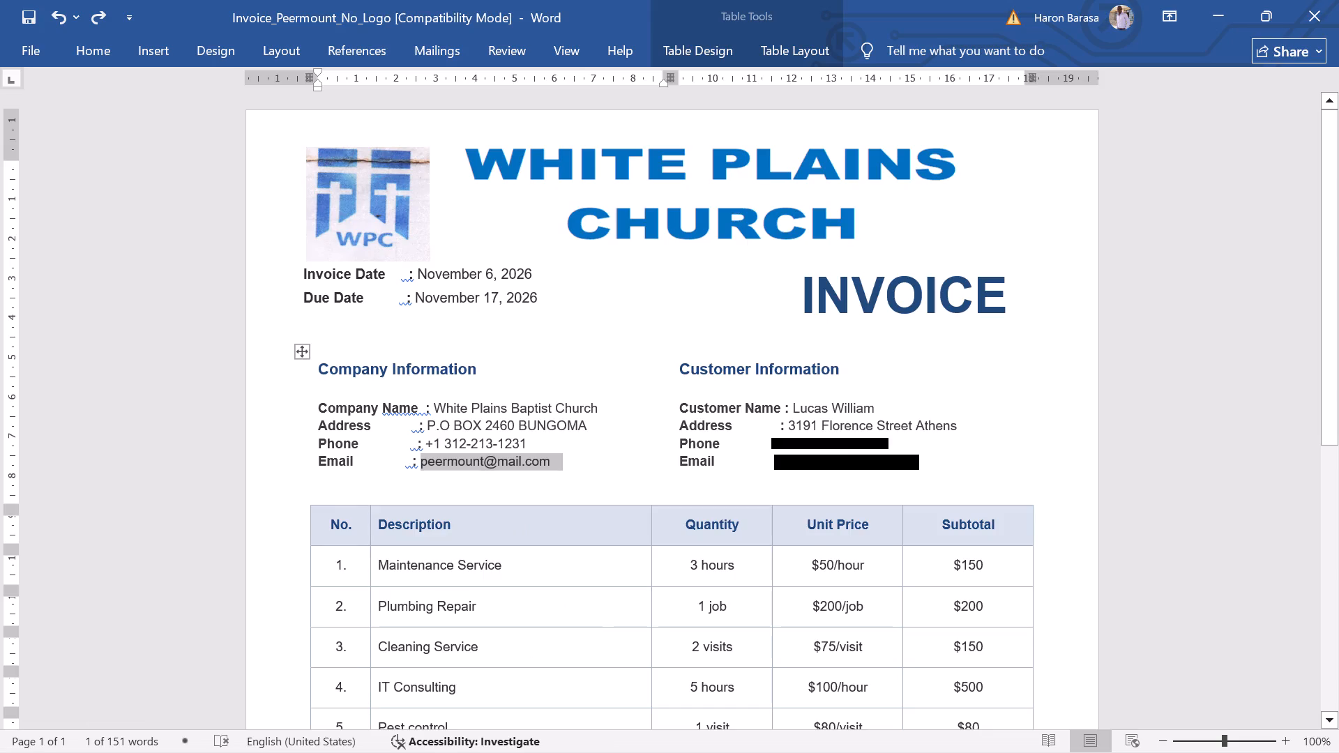
click(486, 463)
key(BackSpace)
key(BackSpace)
key(BackSpace)
key(BackSpace)
key(BackSpace)
key(BackSpace)
key(BackSpace)
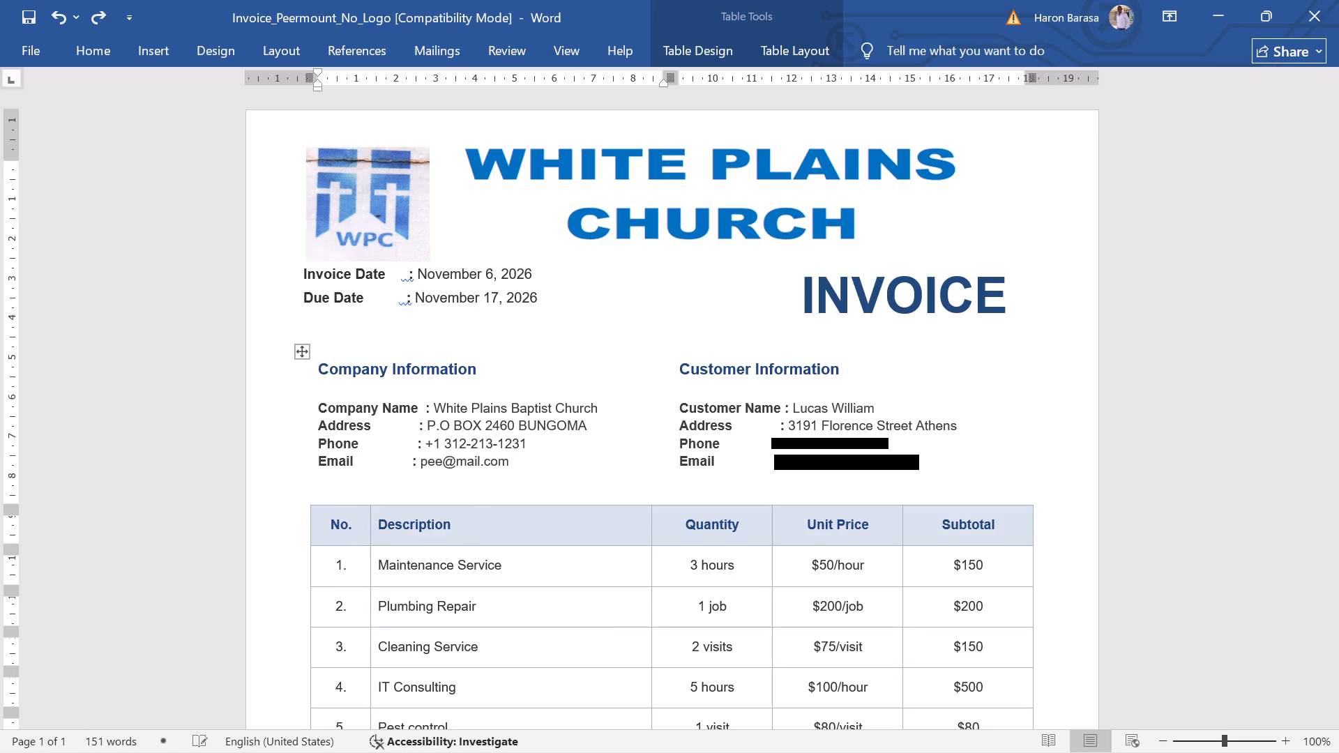
key(BackSpace)
key(BackSpace)
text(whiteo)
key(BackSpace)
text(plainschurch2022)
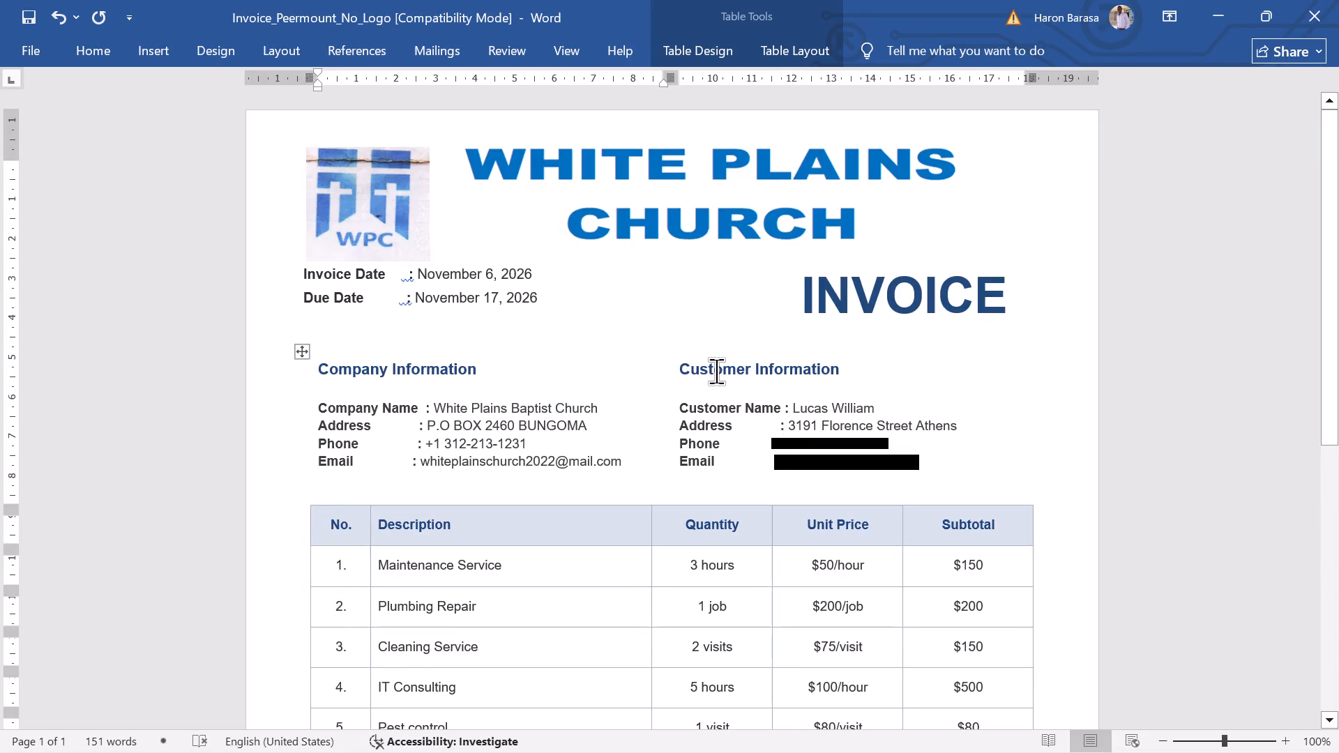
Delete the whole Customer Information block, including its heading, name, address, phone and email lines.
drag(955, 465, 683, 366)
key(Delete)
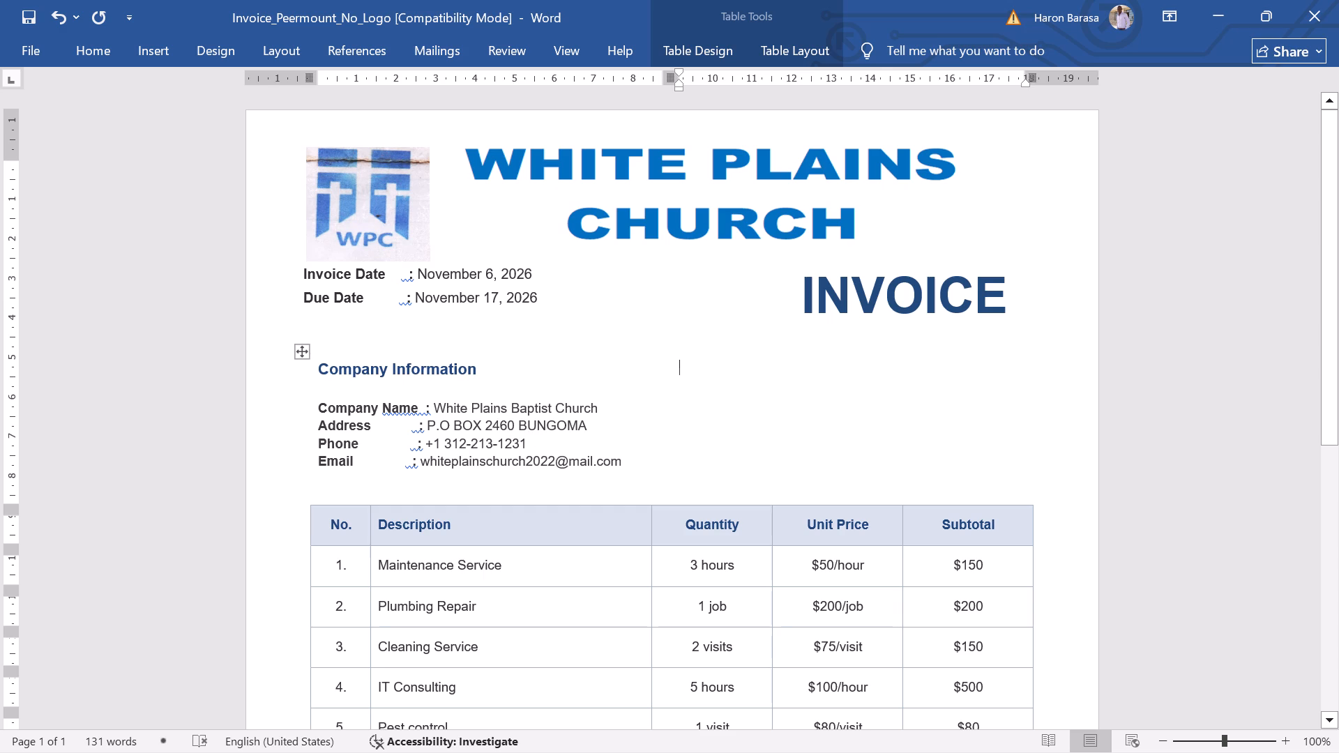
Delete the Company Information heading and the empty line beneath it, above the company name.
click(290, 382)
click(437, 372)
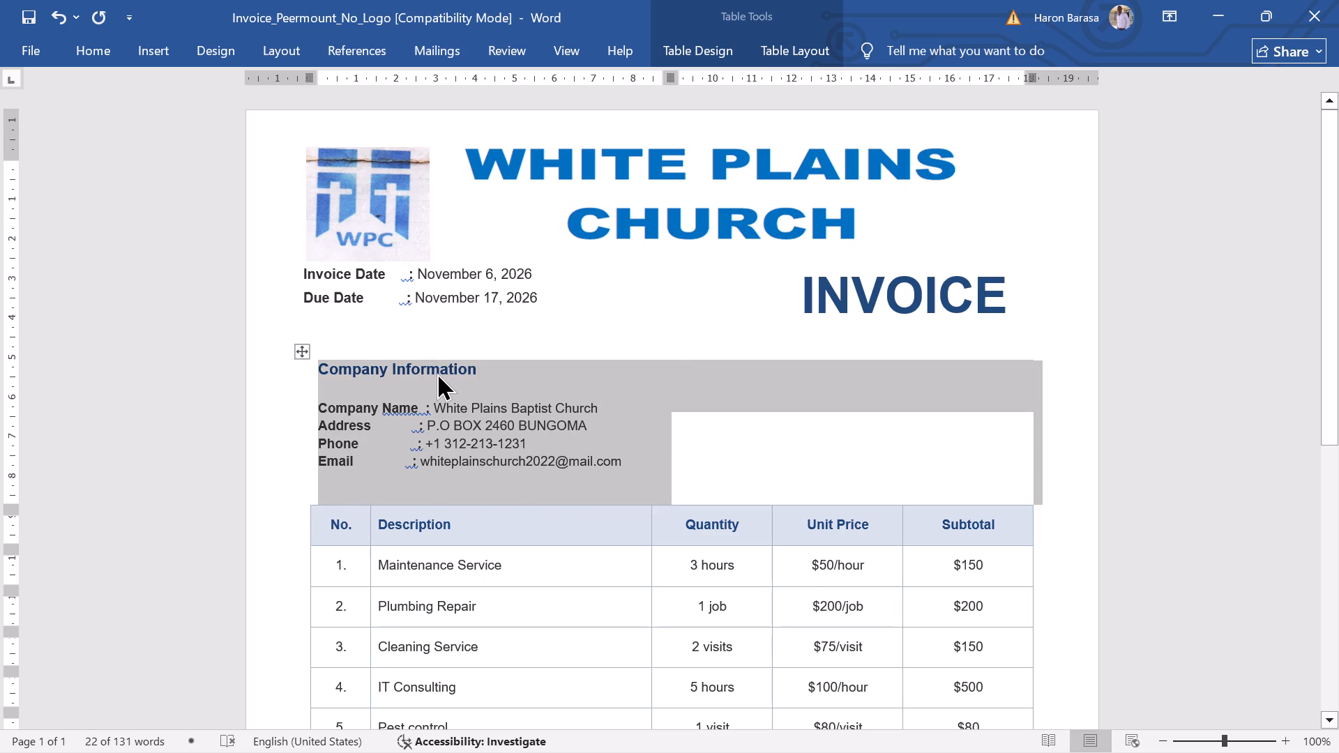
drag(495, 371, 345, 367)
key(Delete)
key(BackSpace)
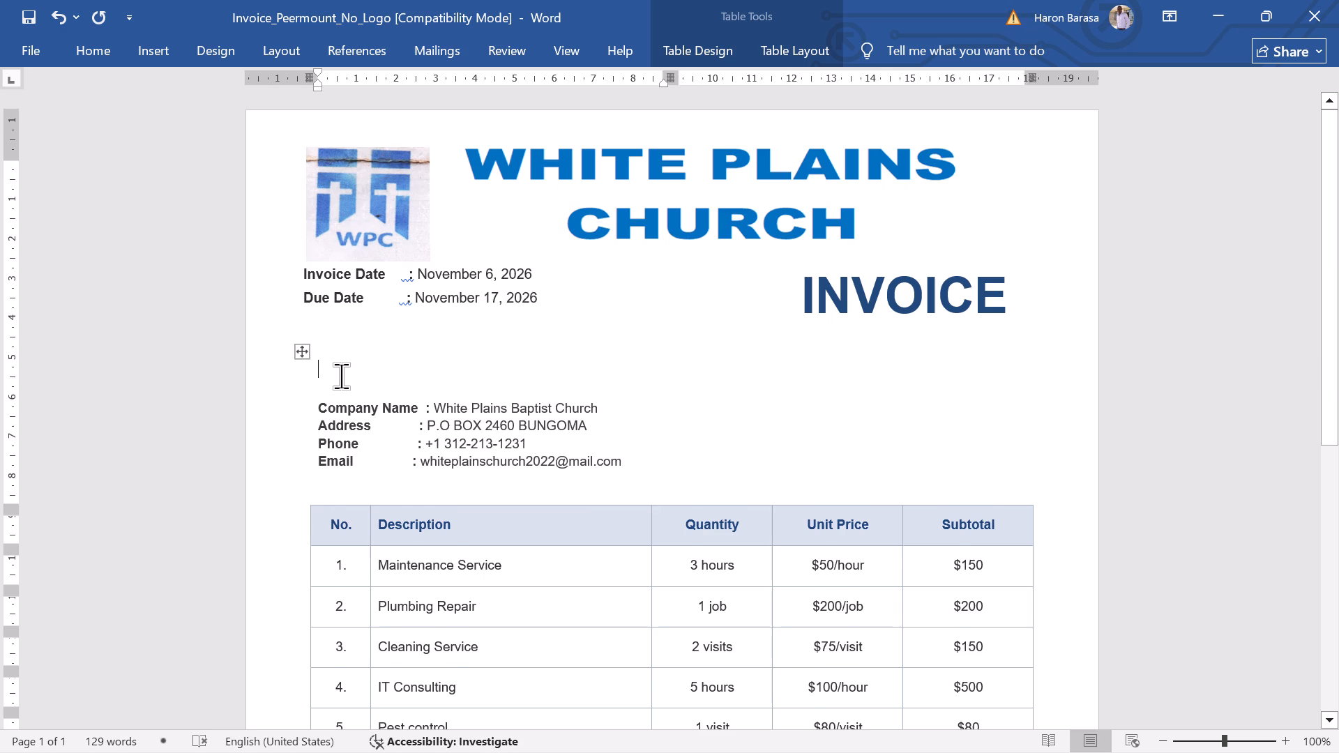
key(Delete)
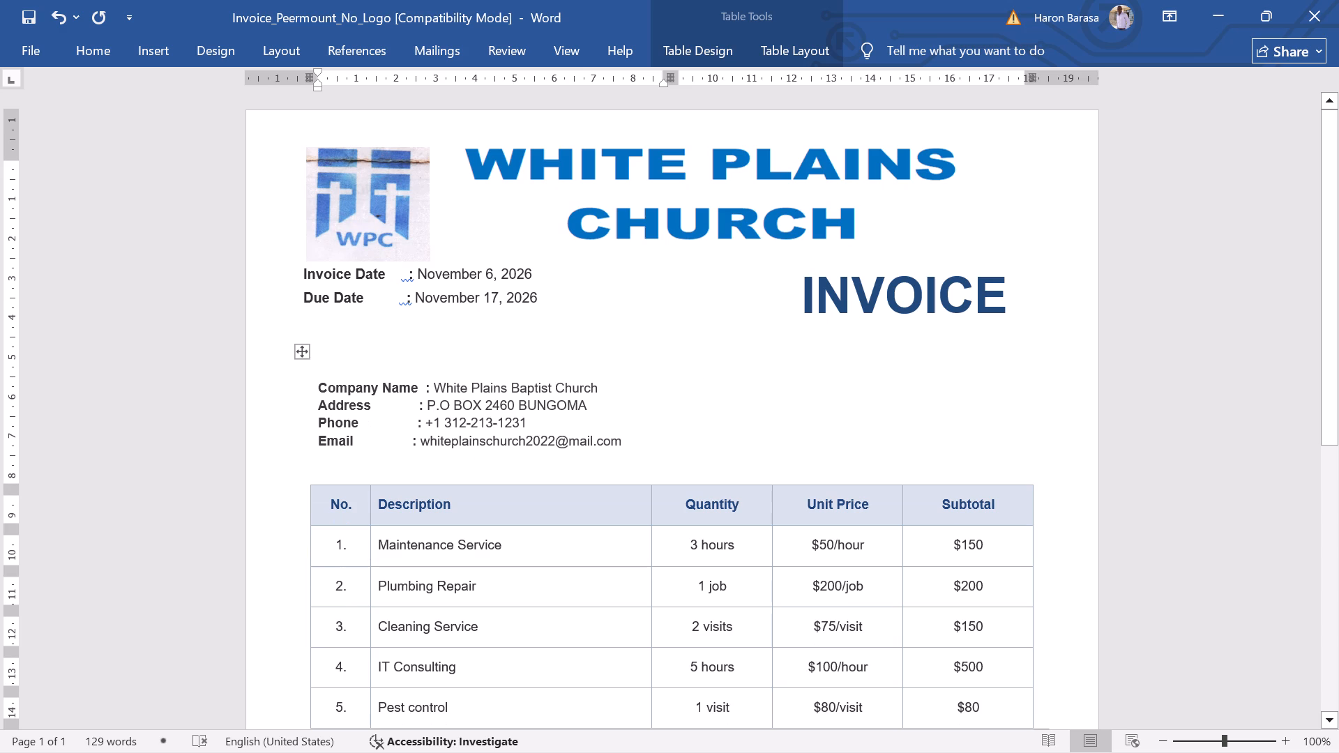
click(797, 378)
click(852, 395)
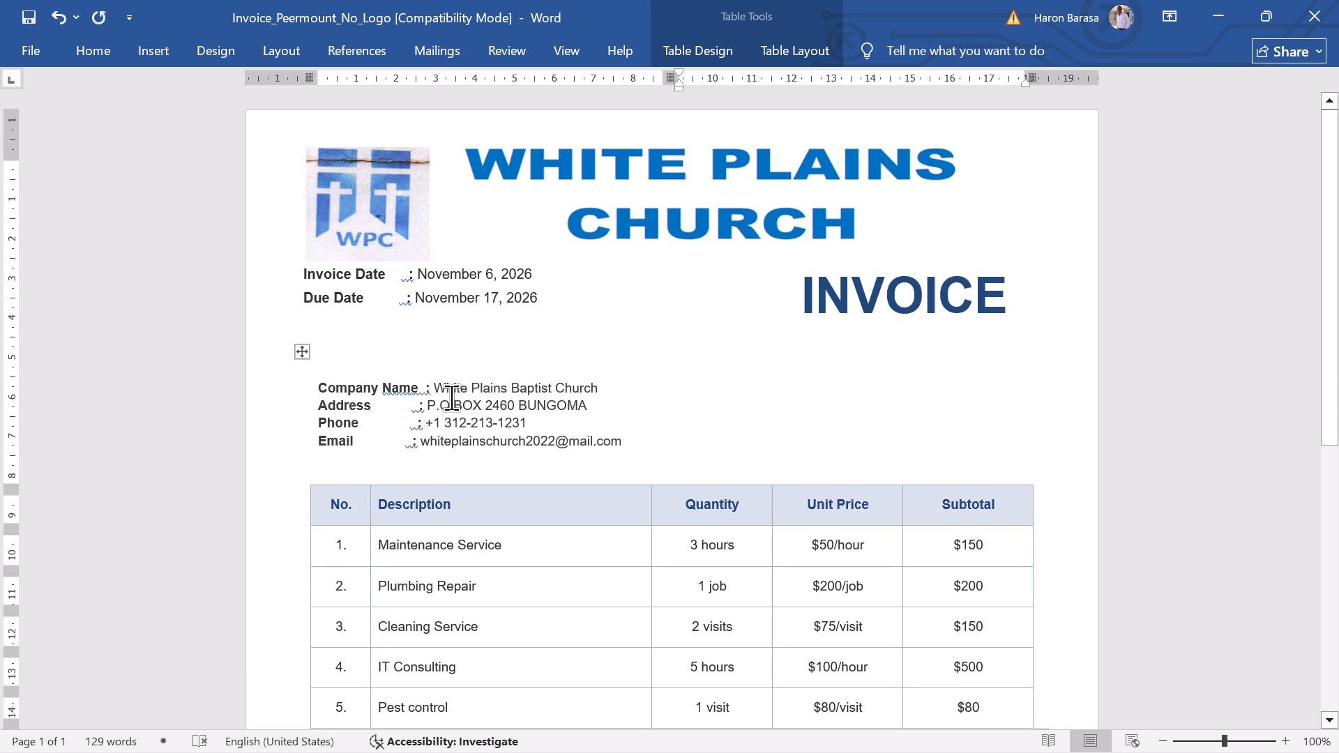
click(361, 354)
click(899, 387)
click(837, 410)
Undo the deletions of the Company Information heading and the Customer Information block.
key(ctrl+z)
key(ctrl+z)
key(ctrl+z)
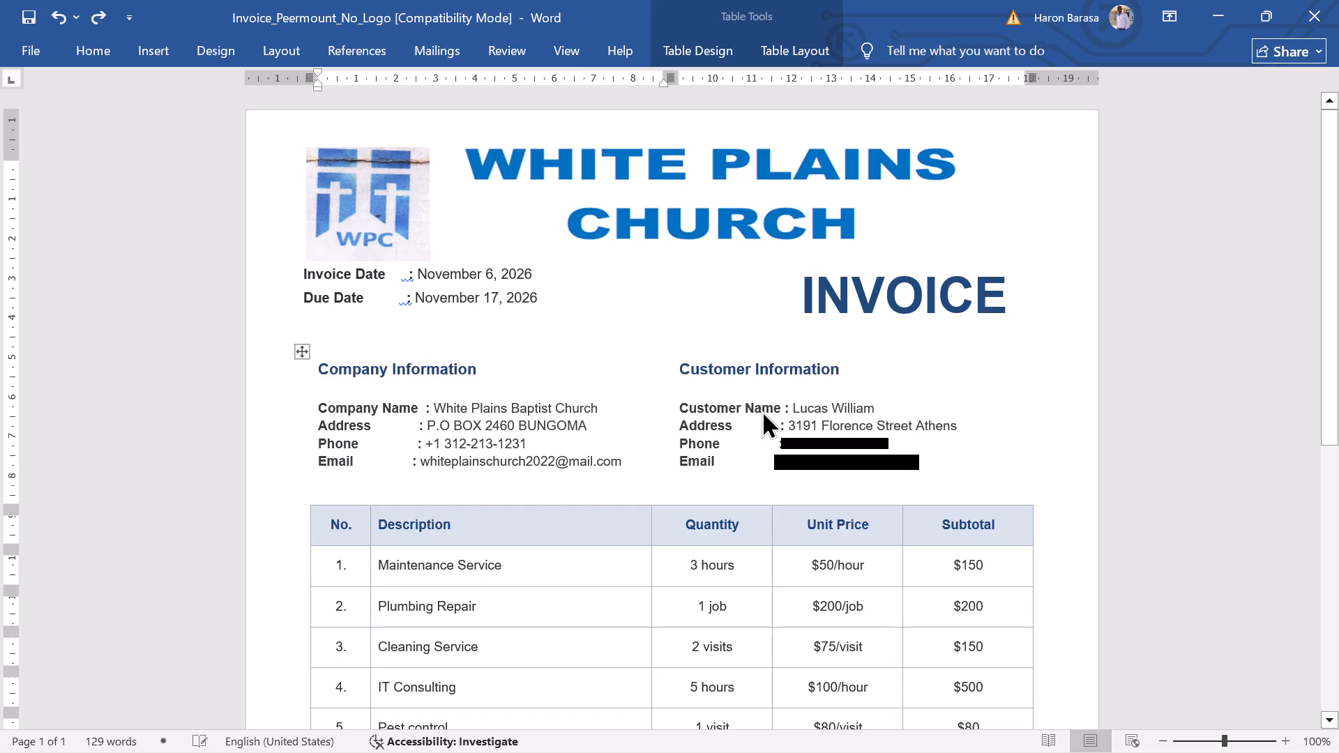
Replace the customer name under Customer Information with White plains Baptist Church, USA.
click(759, 411)
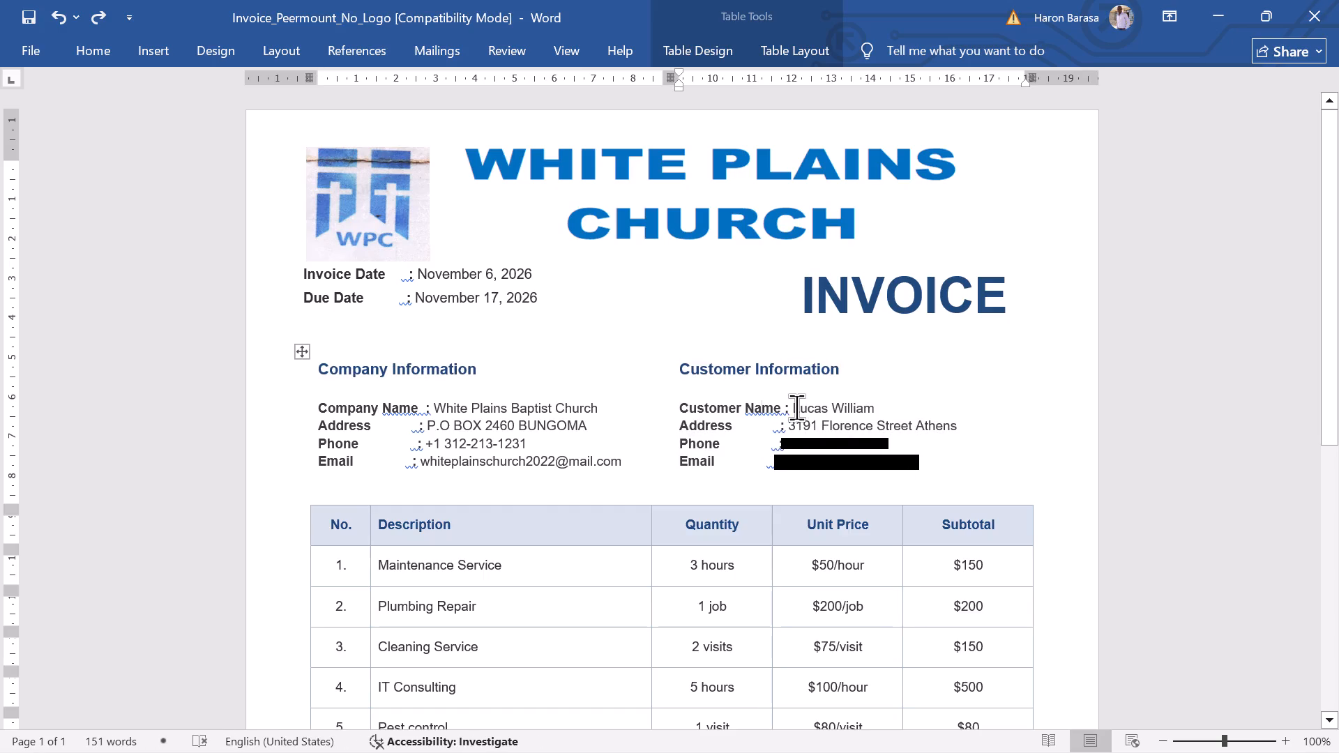
drag(792, 410, 835, 407)
drag(835, 407, 868, 409)
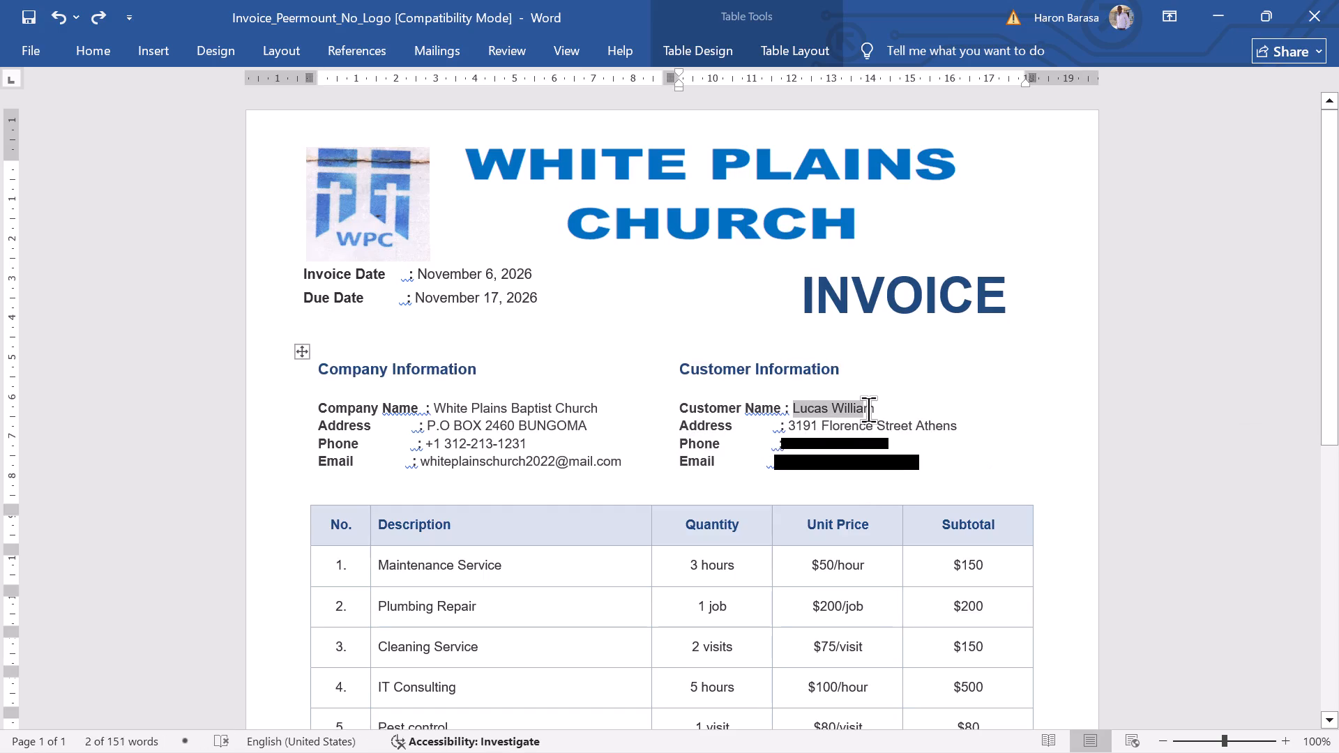
key(w)
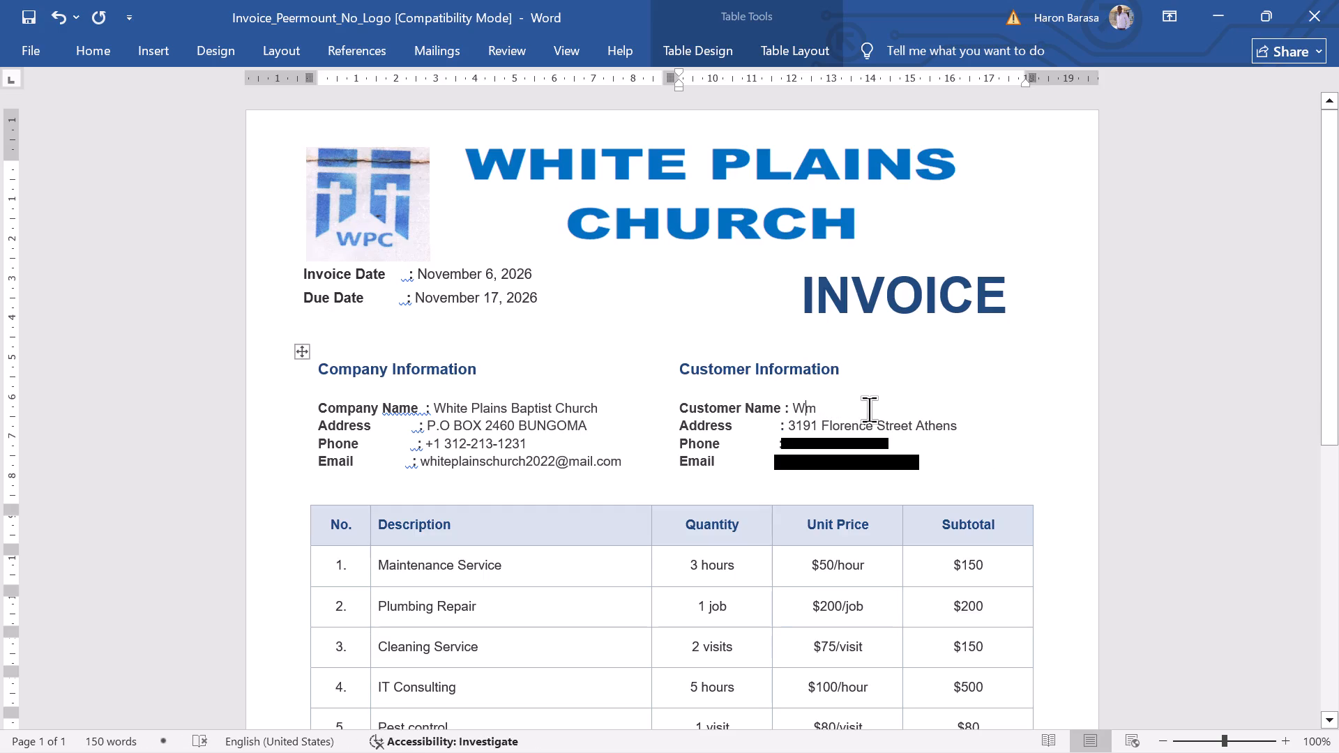
key(Delete)
text(hite)
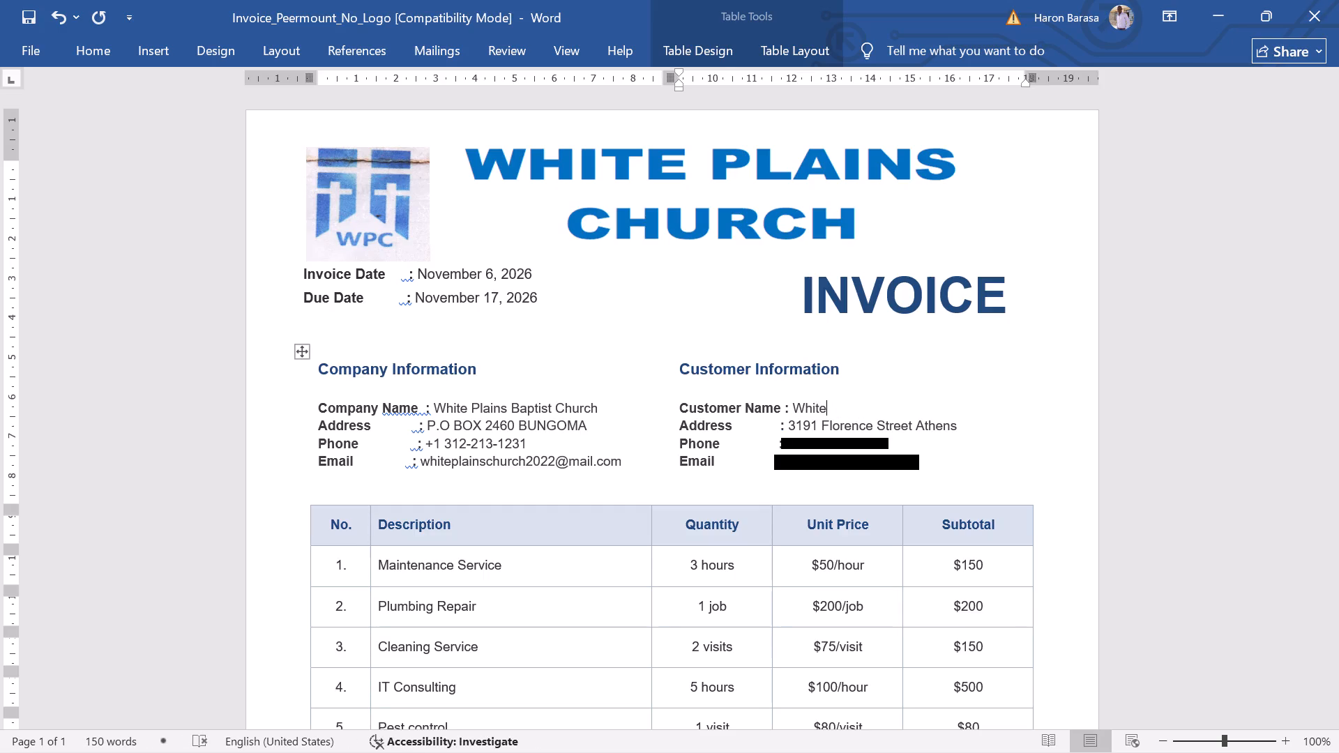
key(space)
text(plians)
key(BackSpace)
key(BackSpace)
key(BackSpace)
key(BackSpace)
key(BackSpace)
key(BackSpace)
key(BackSpace)
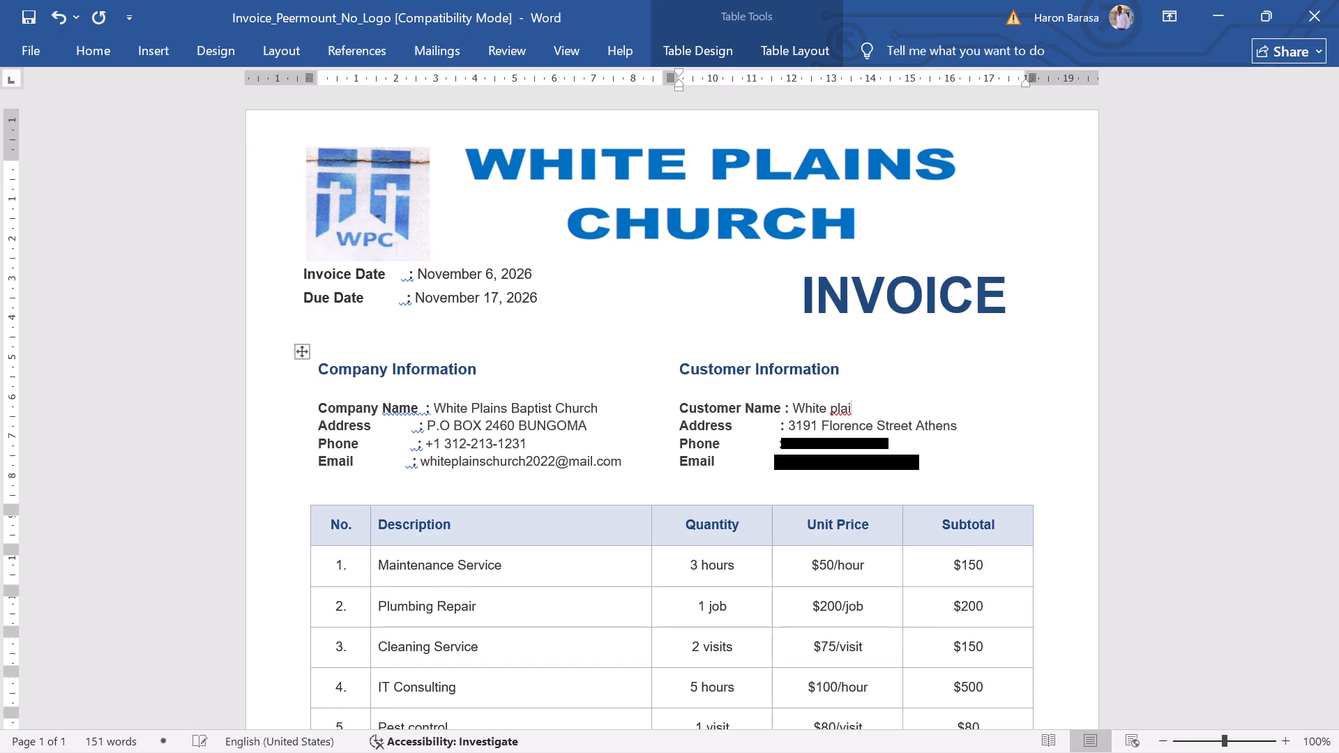
key(BackSpace)
text(aptist)
key(space)
key(BackSpace)
key(BackSpace)
key(BackSpace)
text(urch)
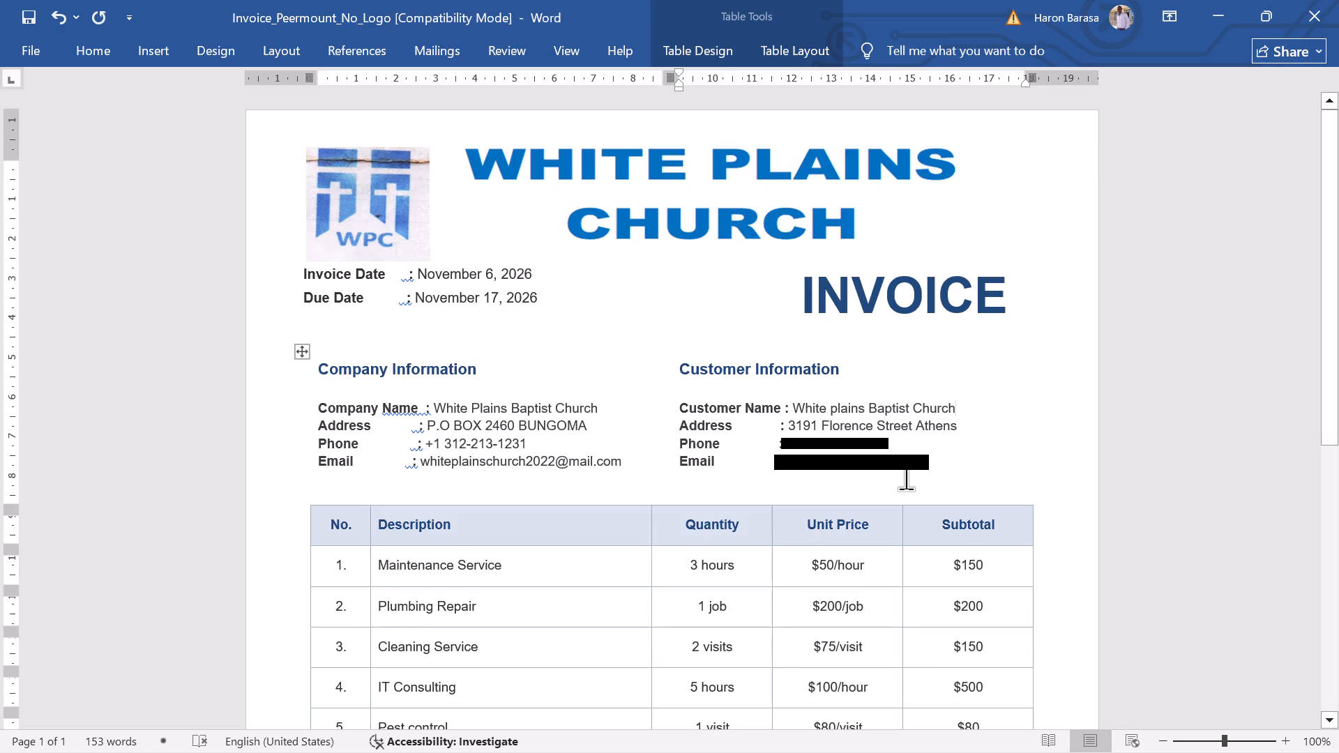
text(,)
key(space)
Delete the Address, Phone and Email lines under Customer Information.
drag(680, 431, 901, 473)
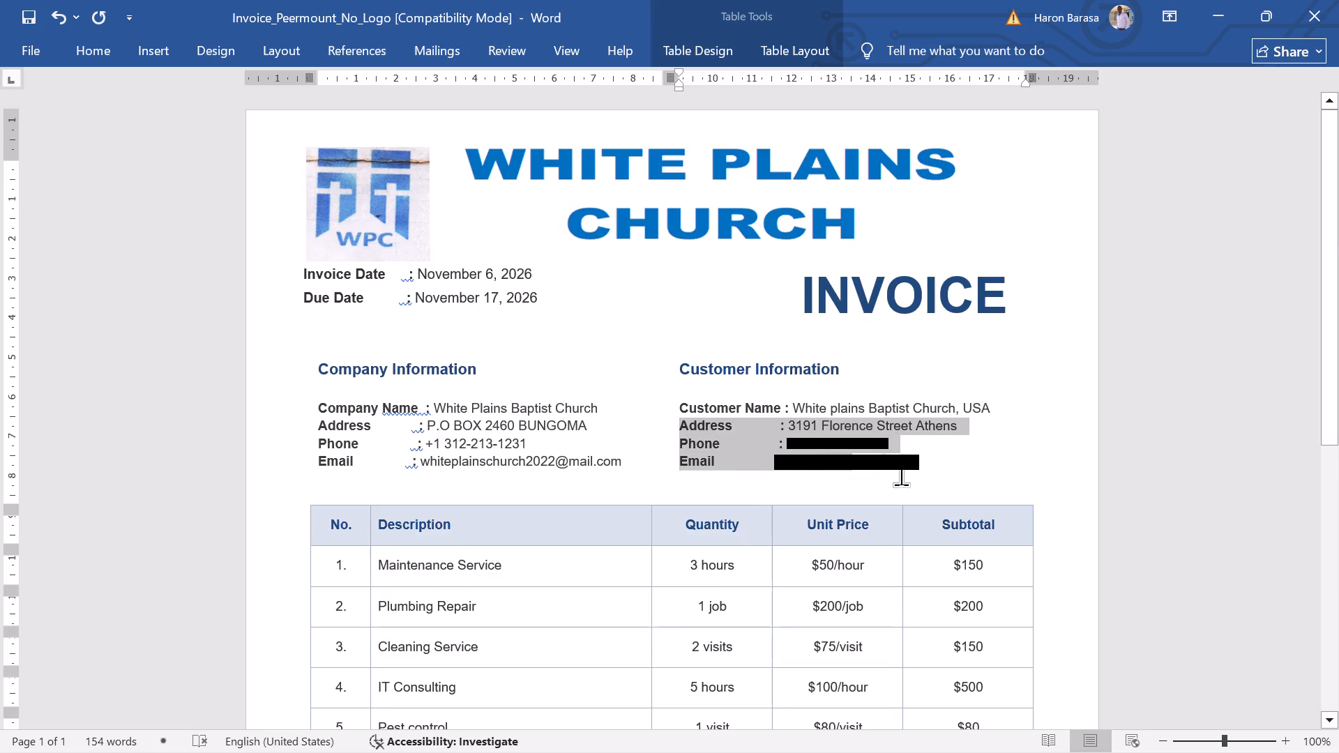
drag(901, 473, 945, 473)
key(Delete)
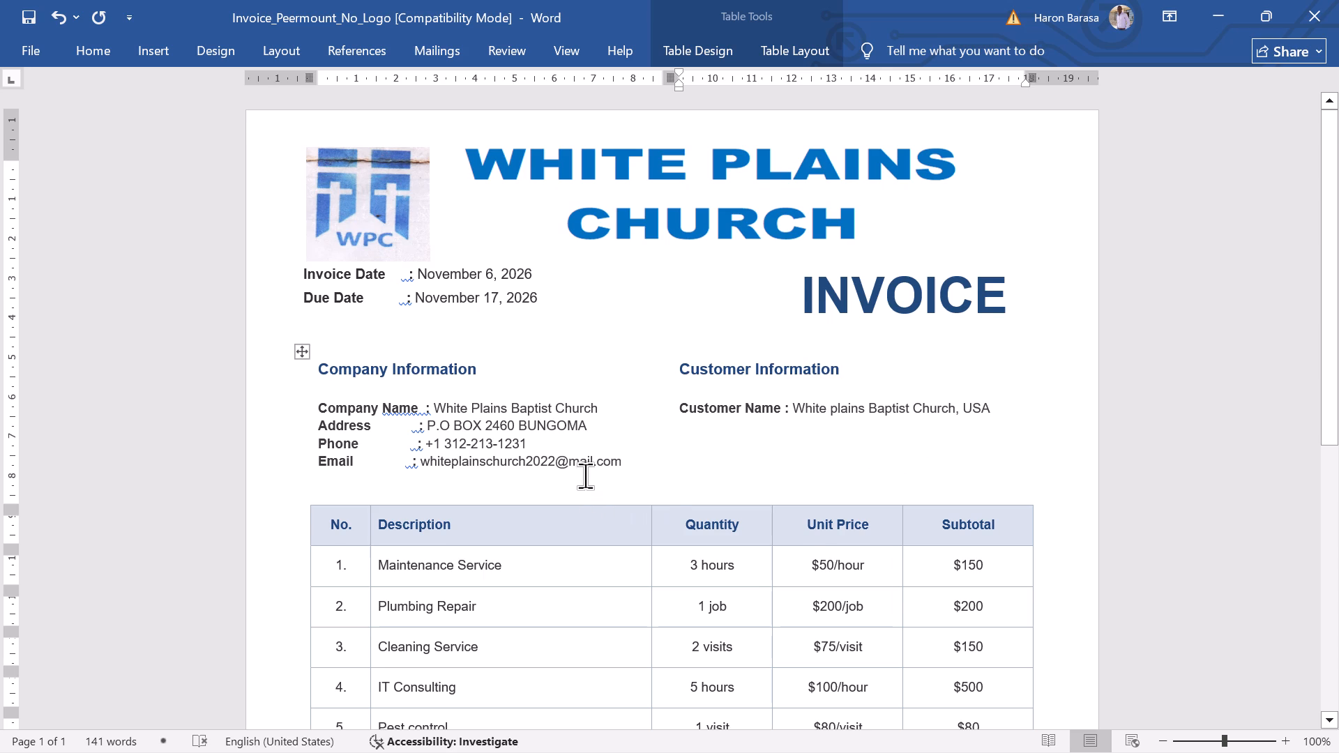
Clear the descriptions of all five items in the invoice table.
scroll(585, 476, down, 3)
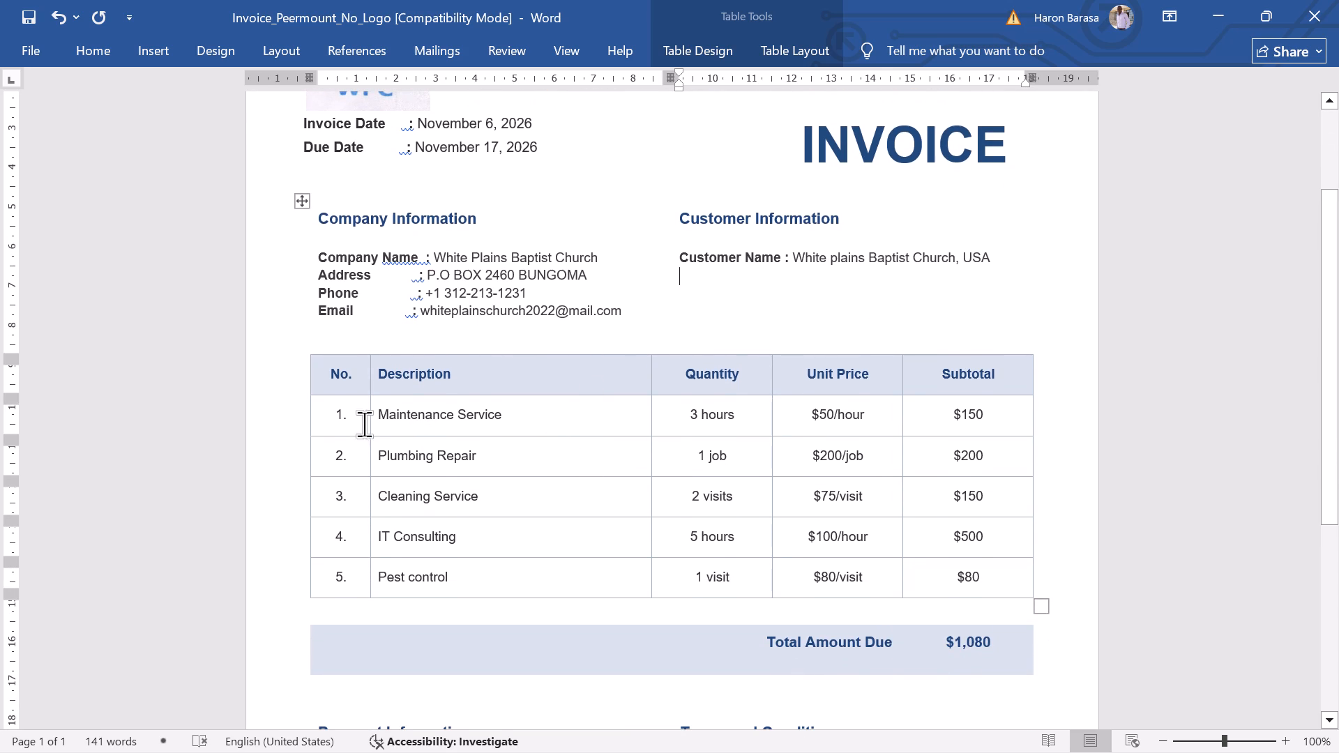
drag(380, 417, 481, 512)
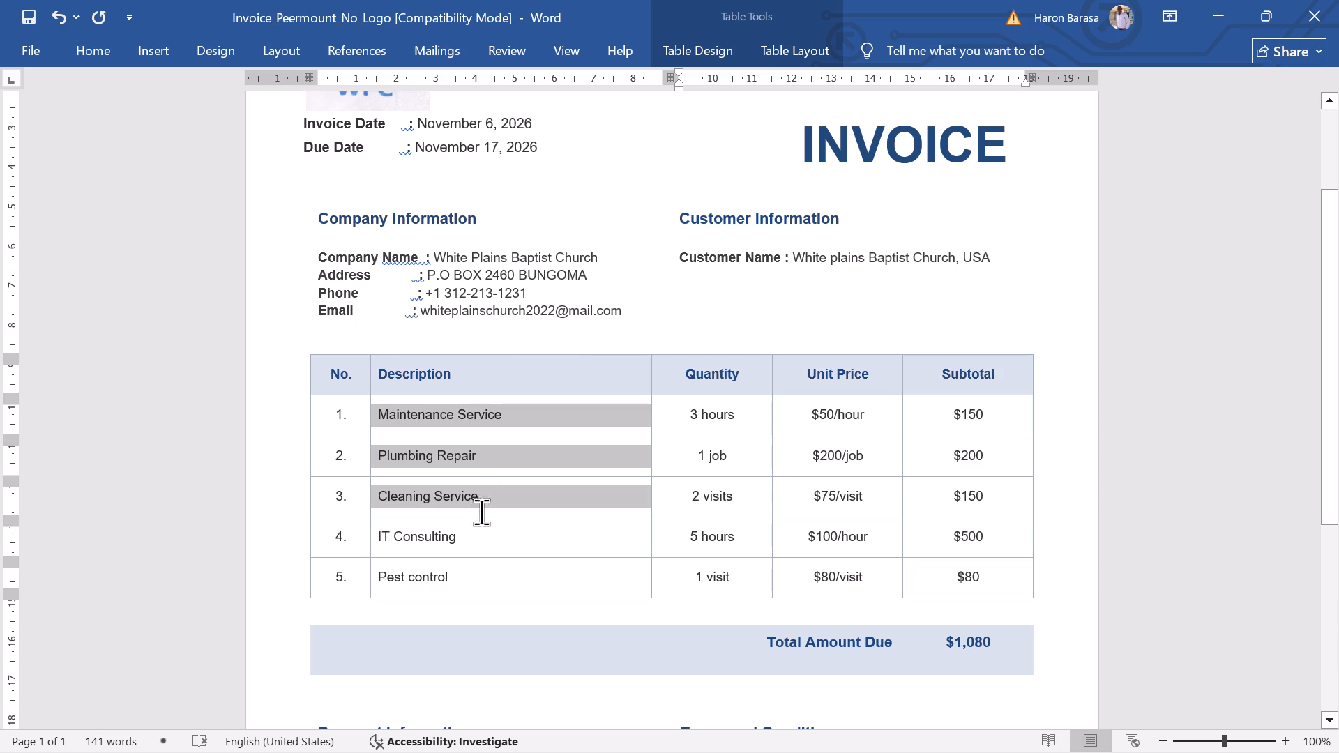
drag(481, 512, 474, 594)
key(Delete)
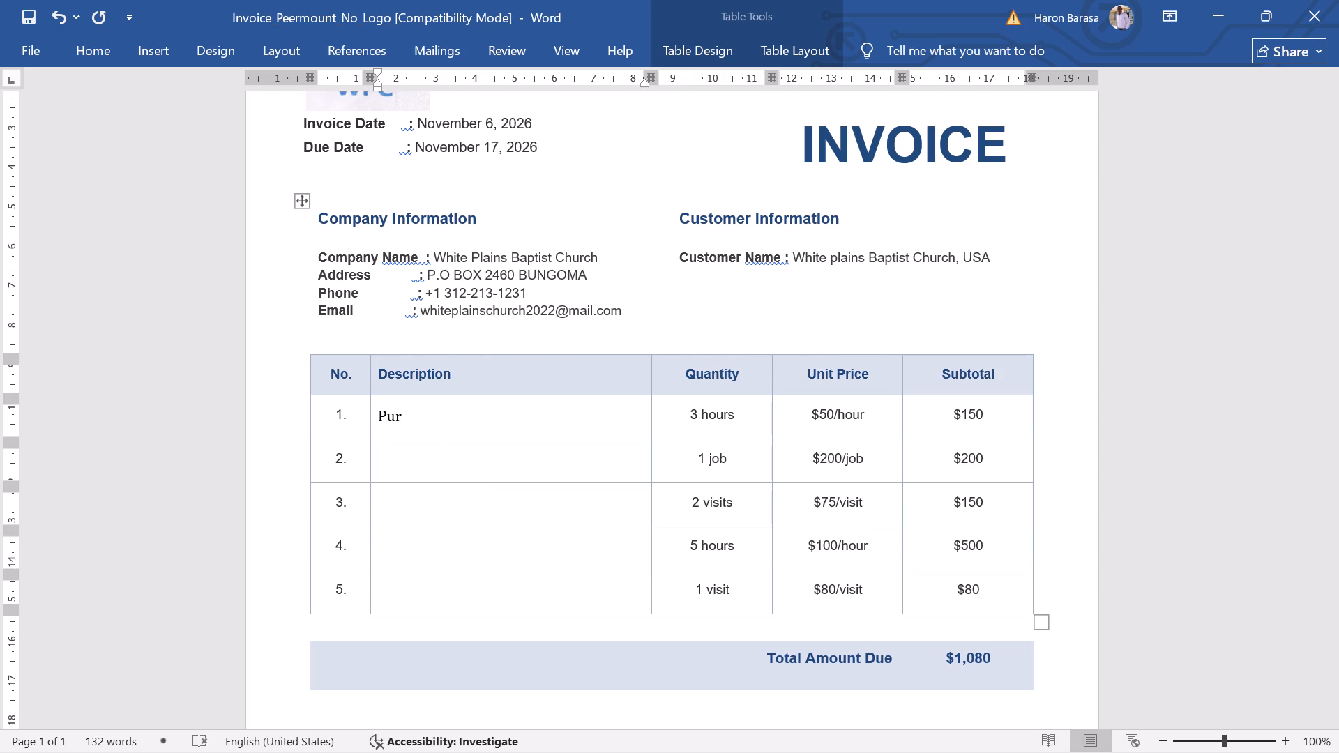
Enter Purchase of church land/plot as the description of item 1.
text(chase of church land/plot)
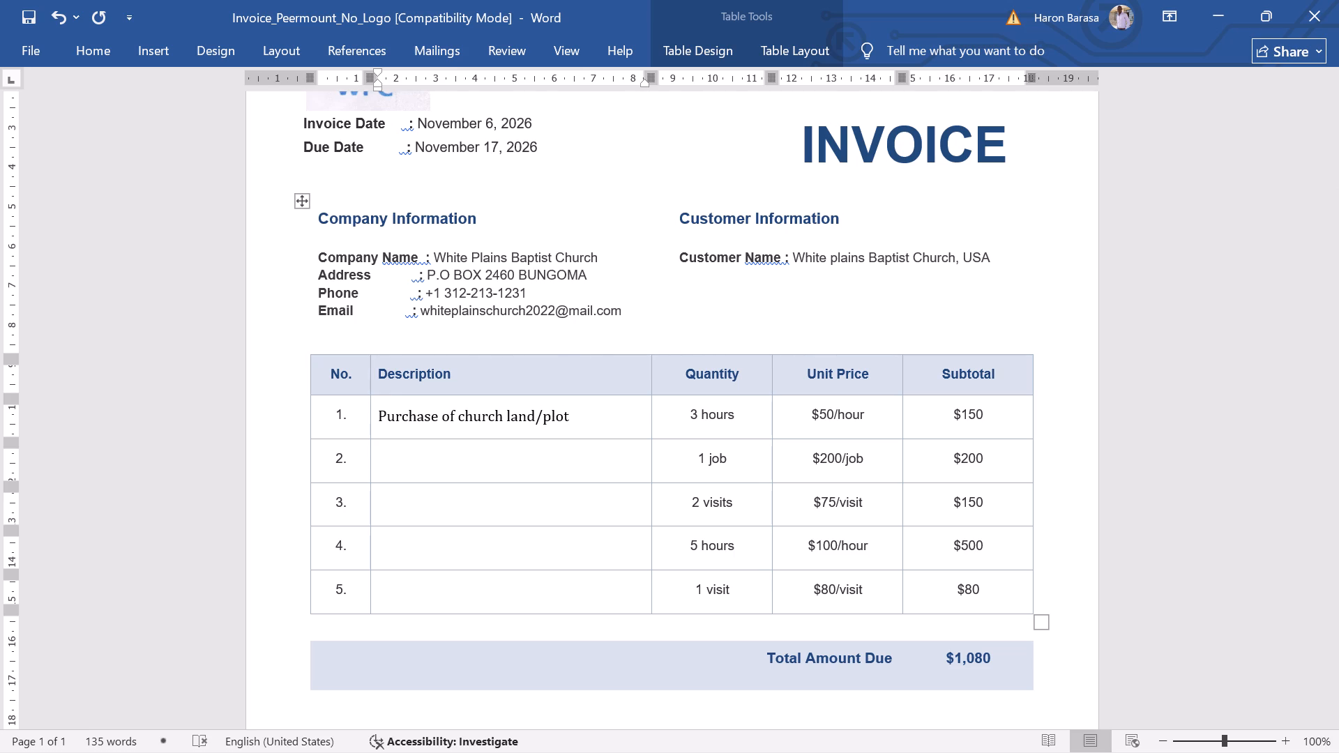
click(439, 474)
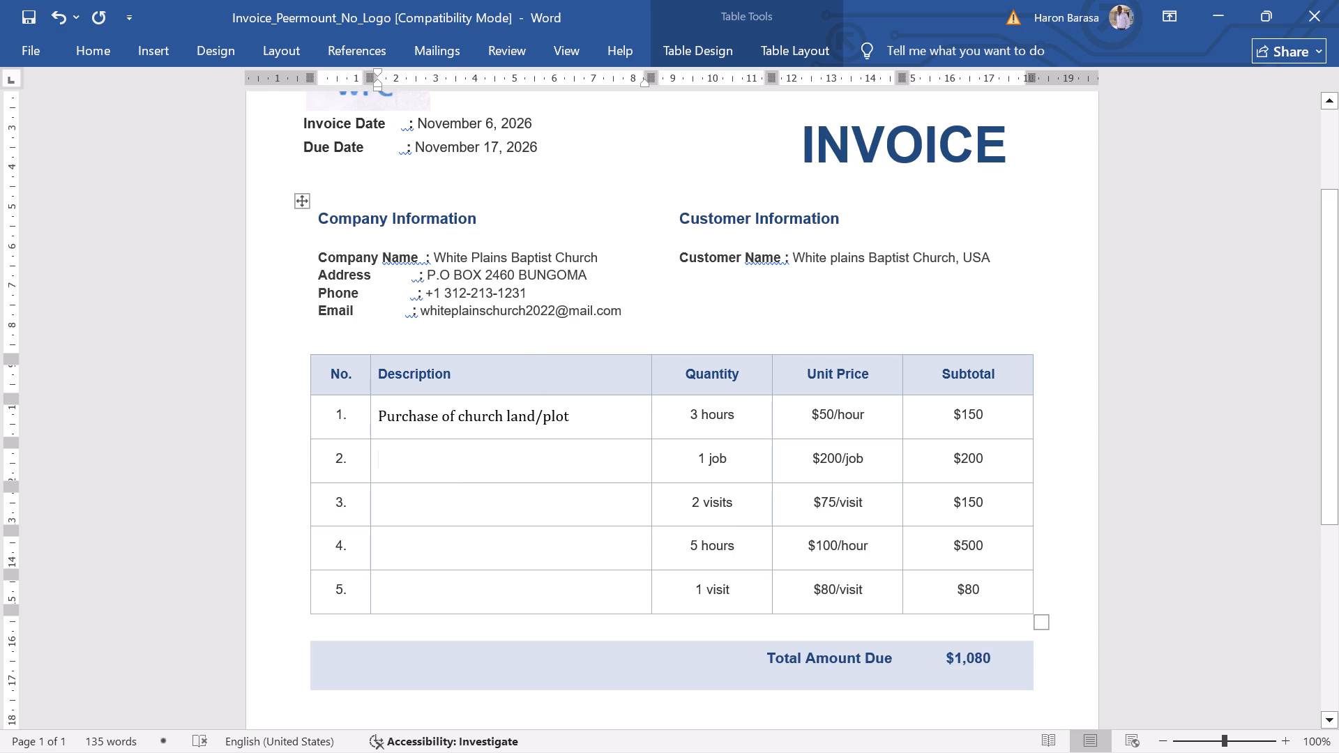
Replace the quantity of item 1 in the invoice table with Surface area.
click(741, 421)
key(BackSpace)
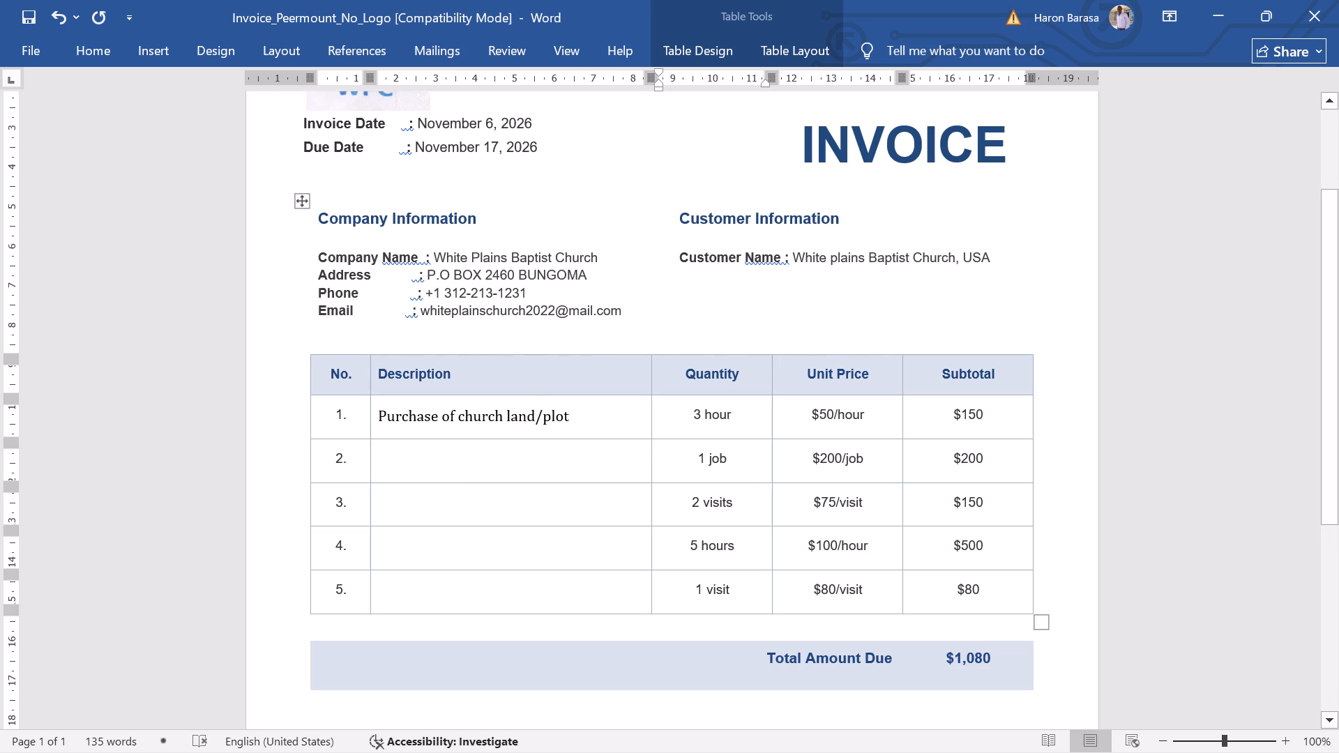
key(BackSpace)
key(BackSpace)
key(BackSpace)
key(BackSpace)
key(BackSpace)
key(BackSpace)
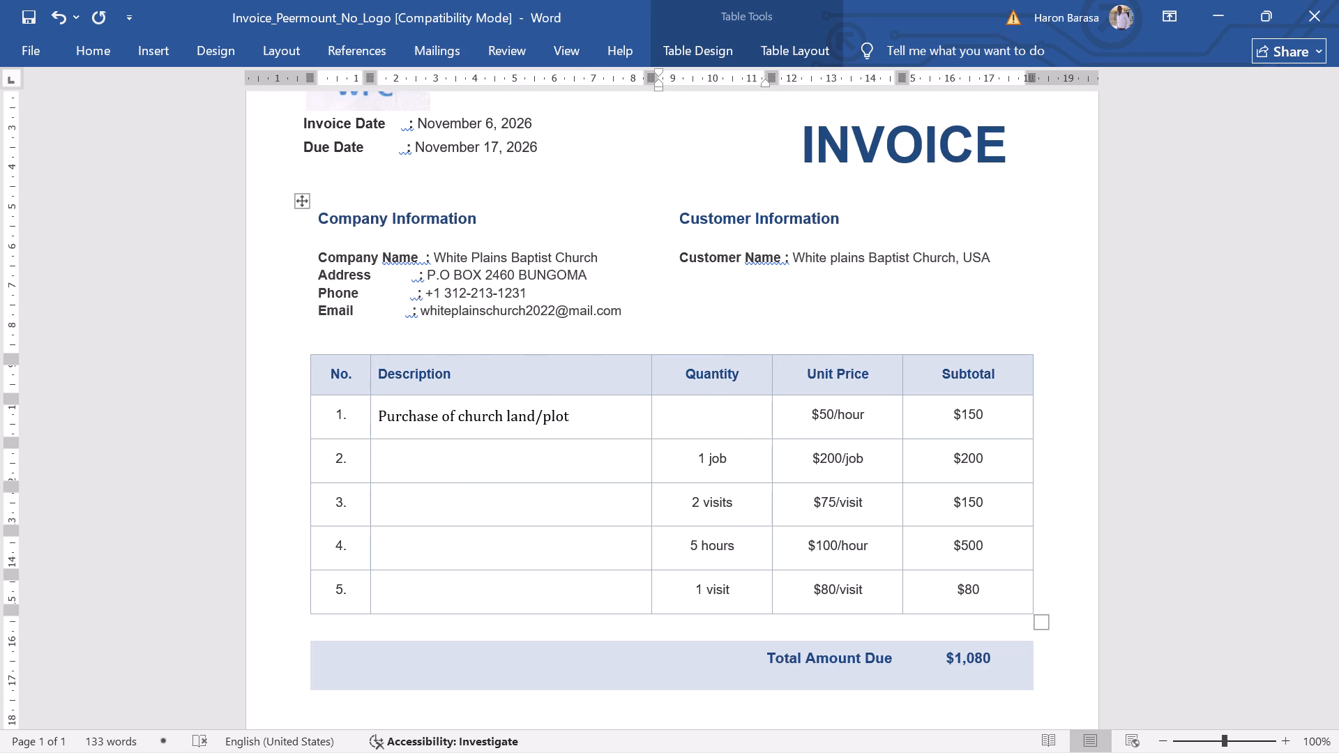
key(s)
Add a second line reading 100ft x 50ft to the quantity of item 1.
key(Return)
text(100)
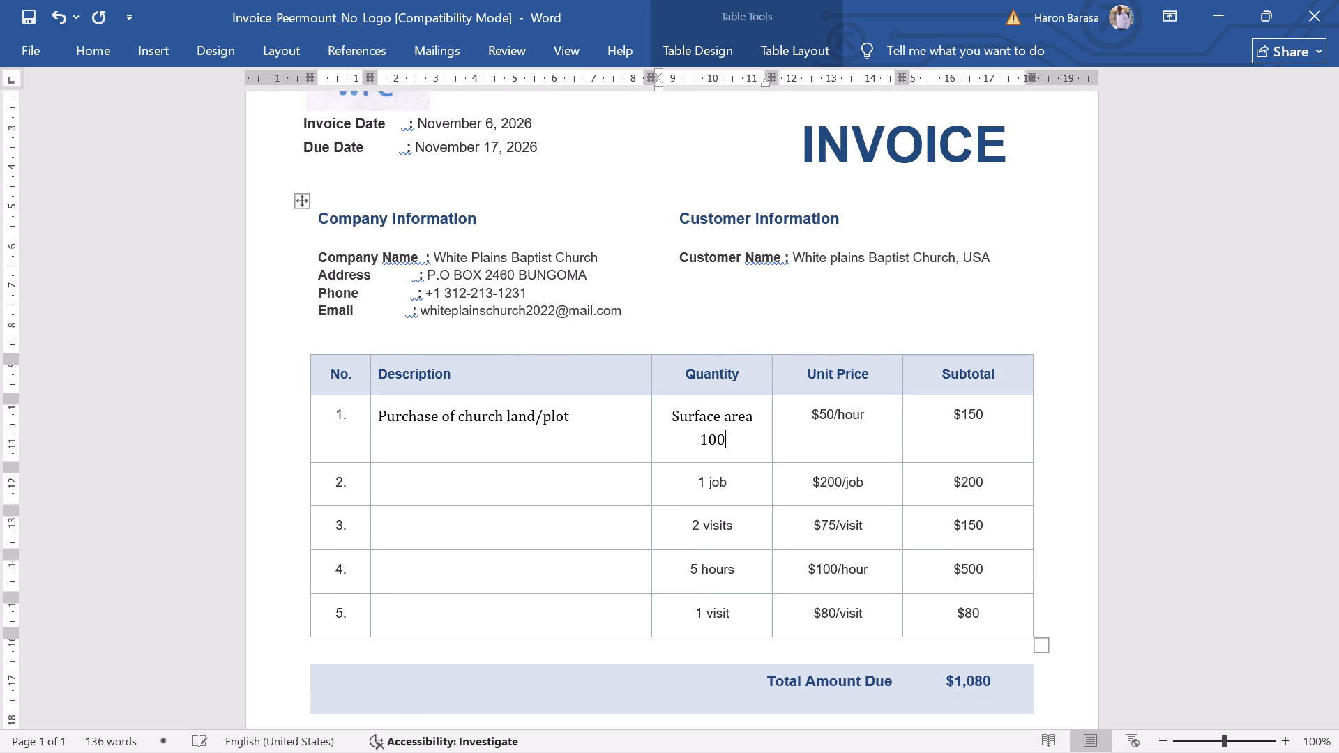
text(ft)
key(space)
text(x)
key(space)
text(40)
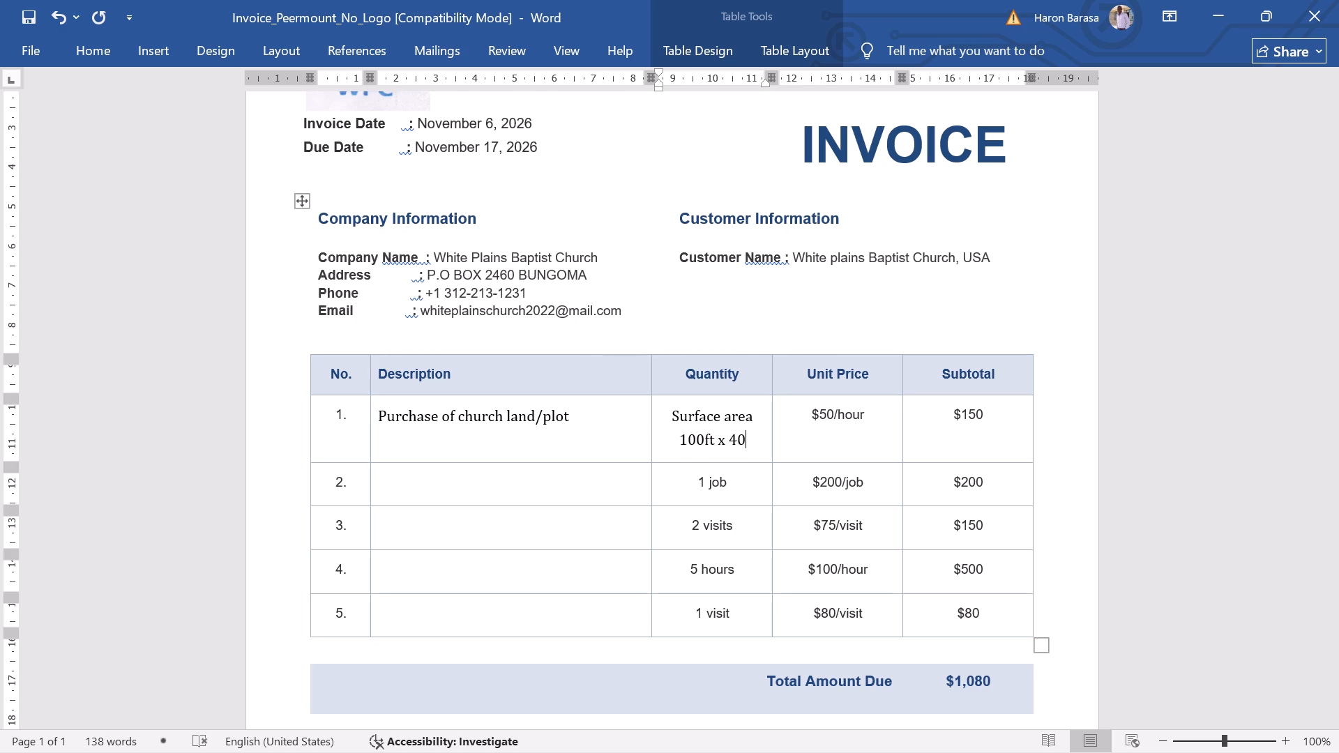
key(BackSpace)
key(BackSpace)
text(50ft)
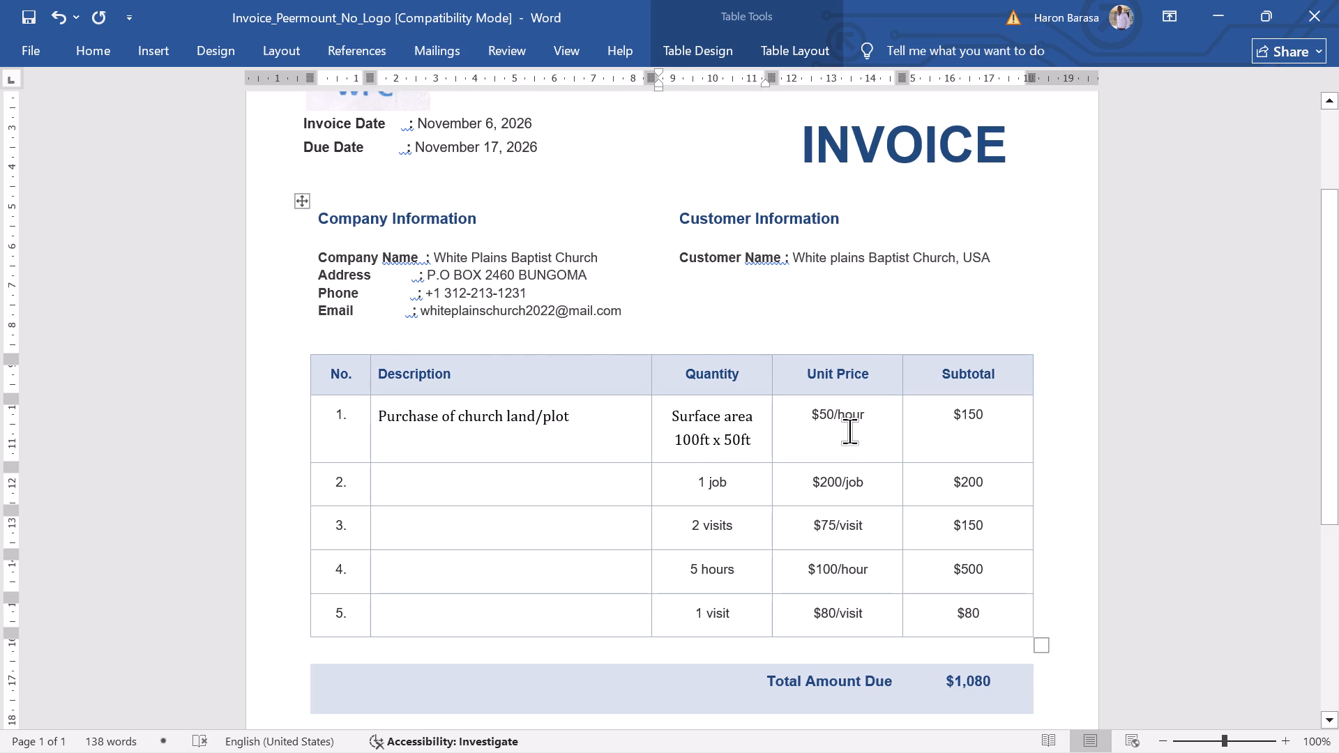
Replace the unit price of item 1 with 1st Instalment, dismissing the browser notification that covers the table.
click(886, 408)
key(BackSpace)
key(BackSpace)
key(BackSpace)
key(BackSpace)
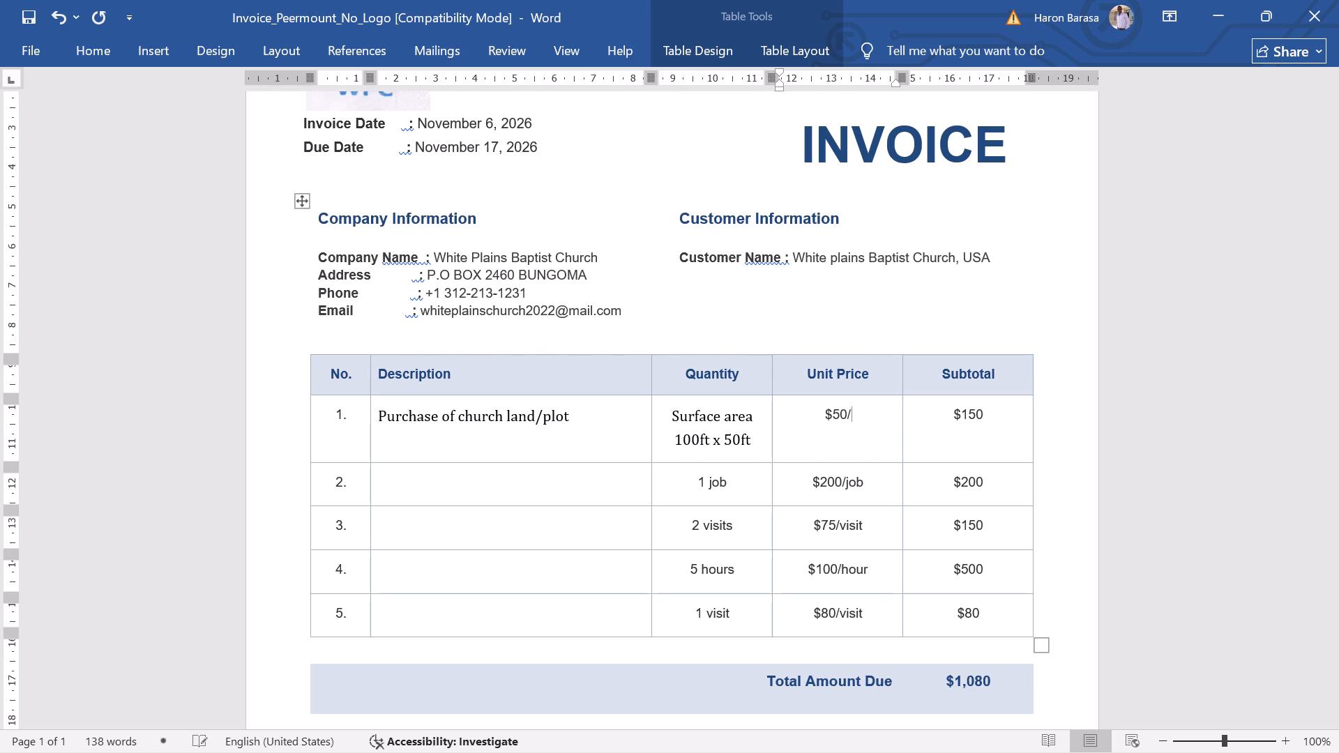
key(BackSpace)
key(BackSpace)
key(BackSpace)
key(BackSpace)
text(1st)
key(space)
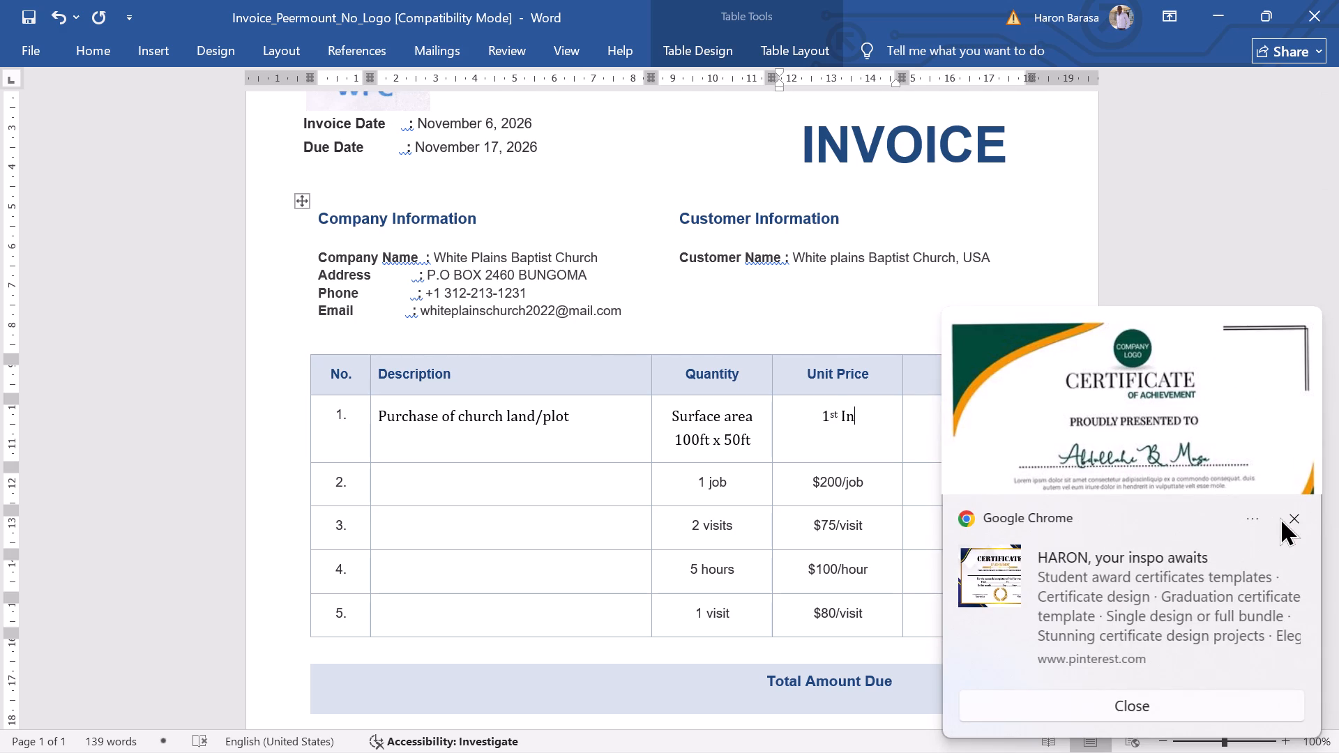
click(1299, 512)
click(877, 430)
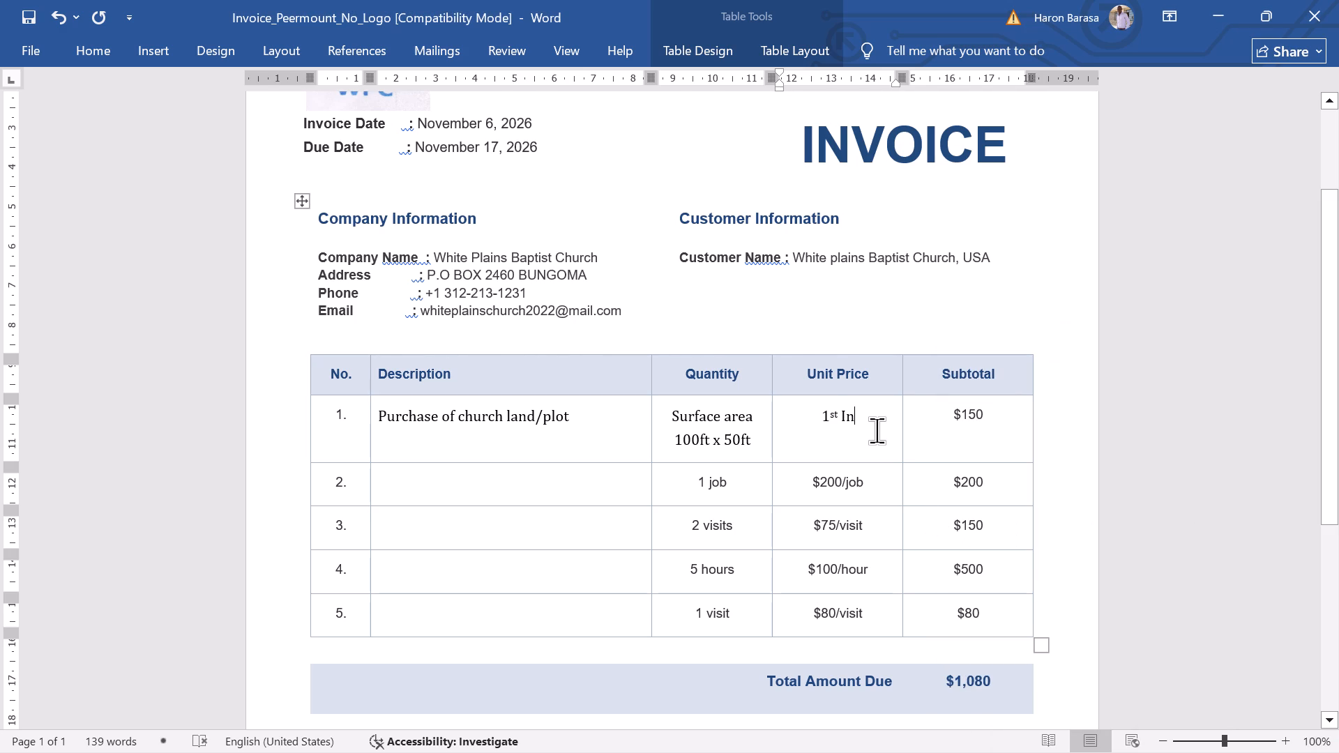
text(stall)
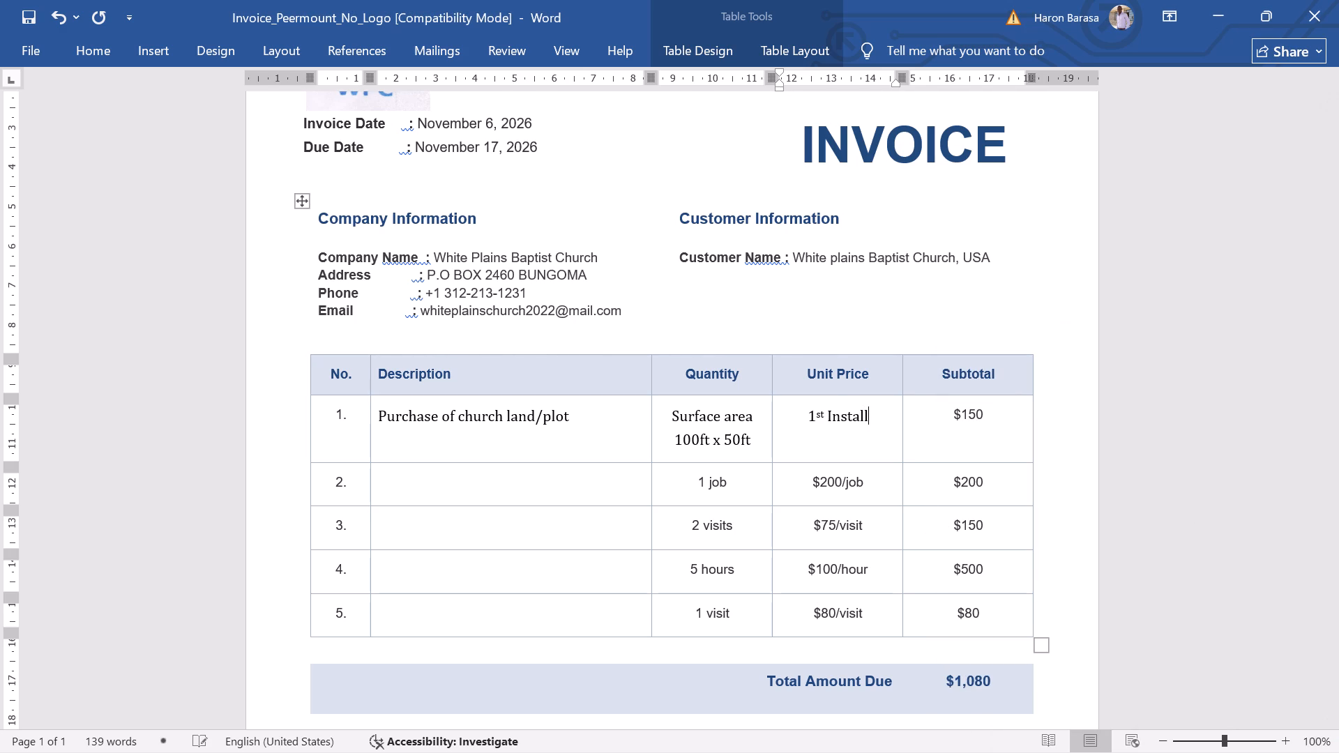
key(BackSpace)
text(ment)
key(space)
key(Tab)
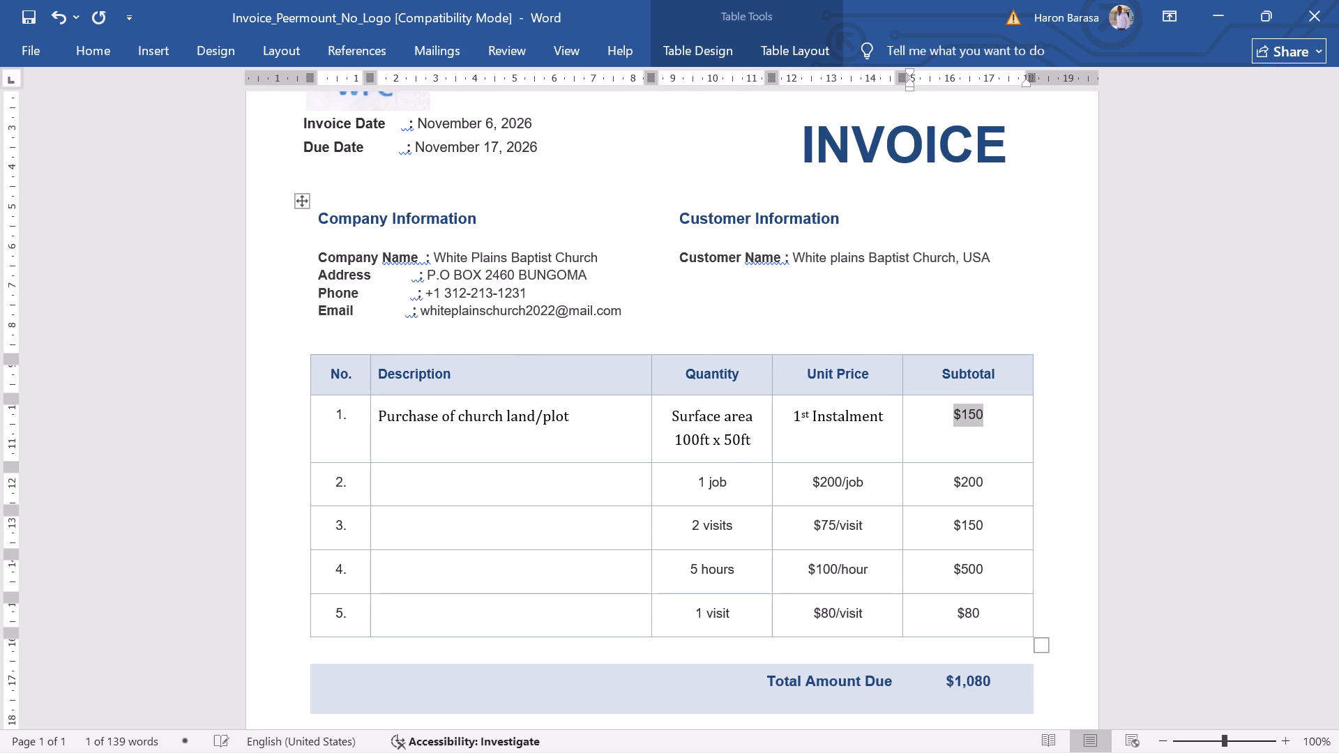
Add (Due 17th Nov. 2026) on a new line below 1st Instalment in item 1.
click(888, 417)
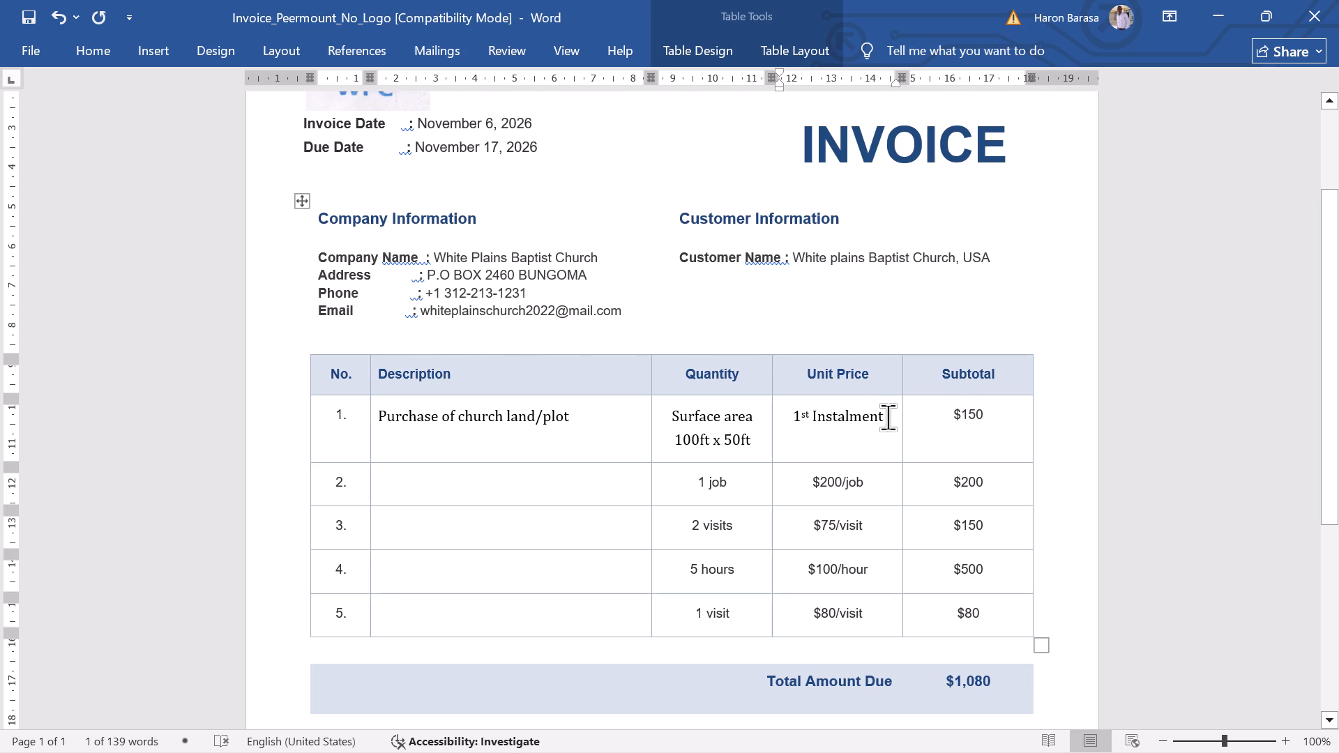
key(Return)
text(())
key(Left)
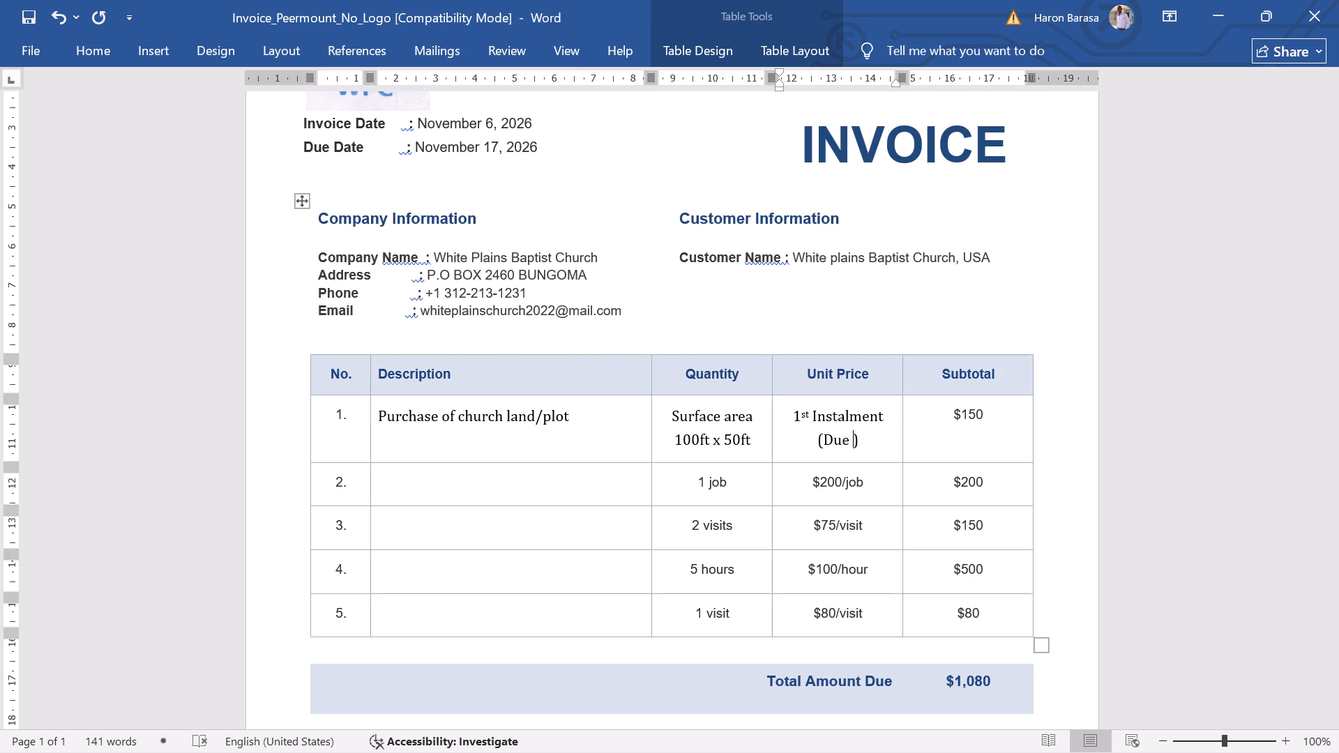
text(17th)
key(space)
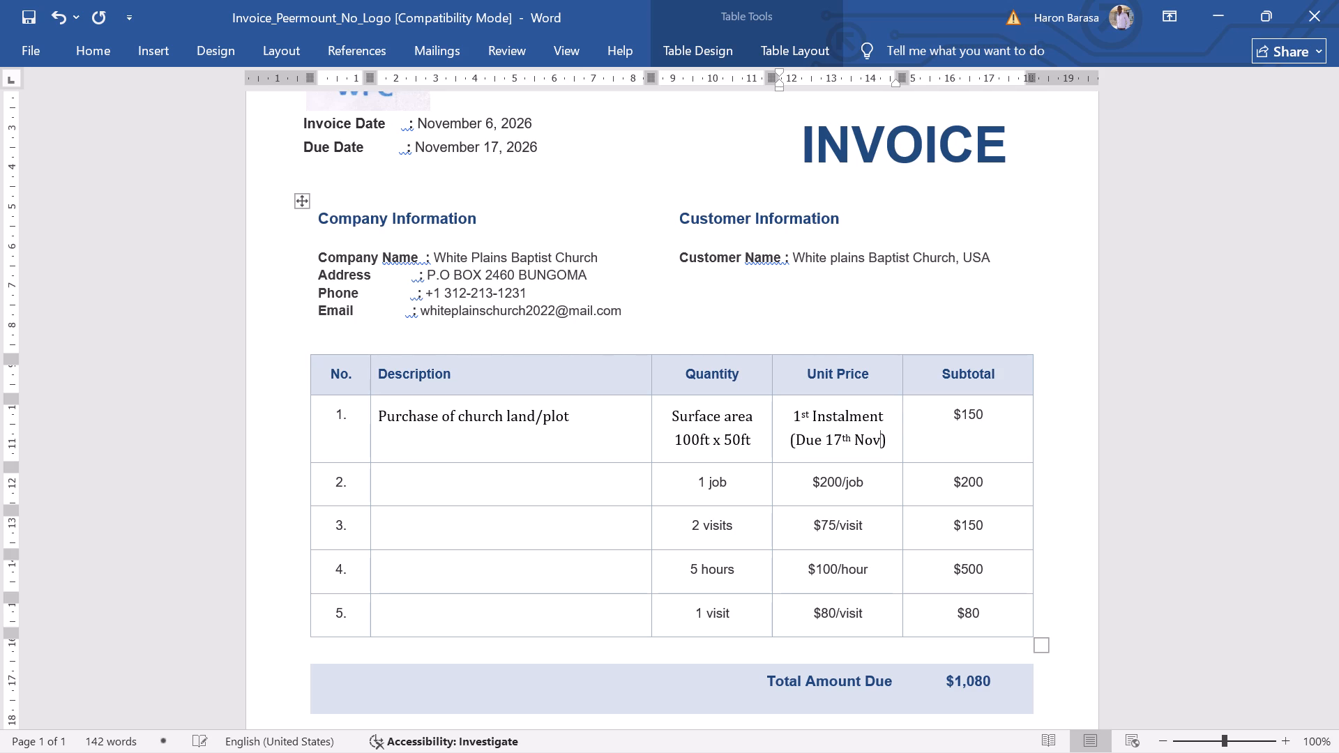
text(. 2026)
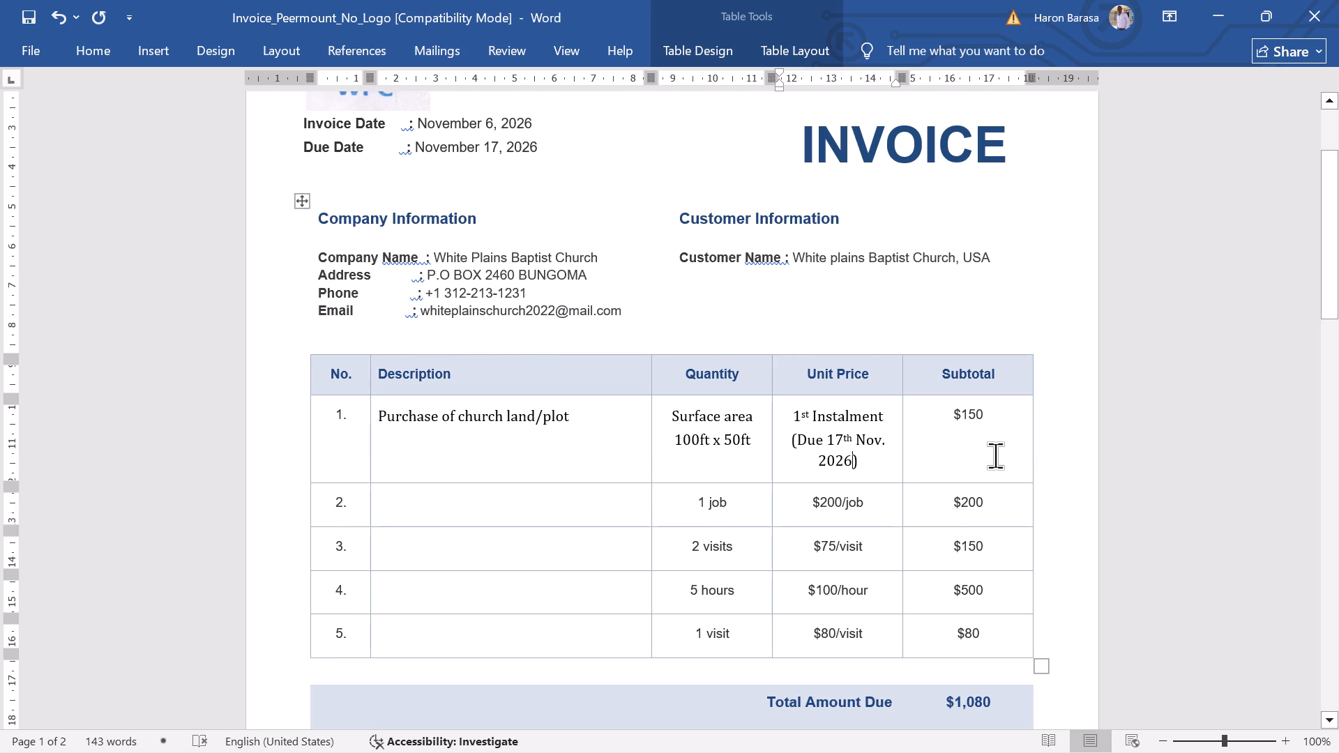
Widen the Unit Price column slightly by moving its border with the Subtotal column.
drag(902, 429, 913, 430)
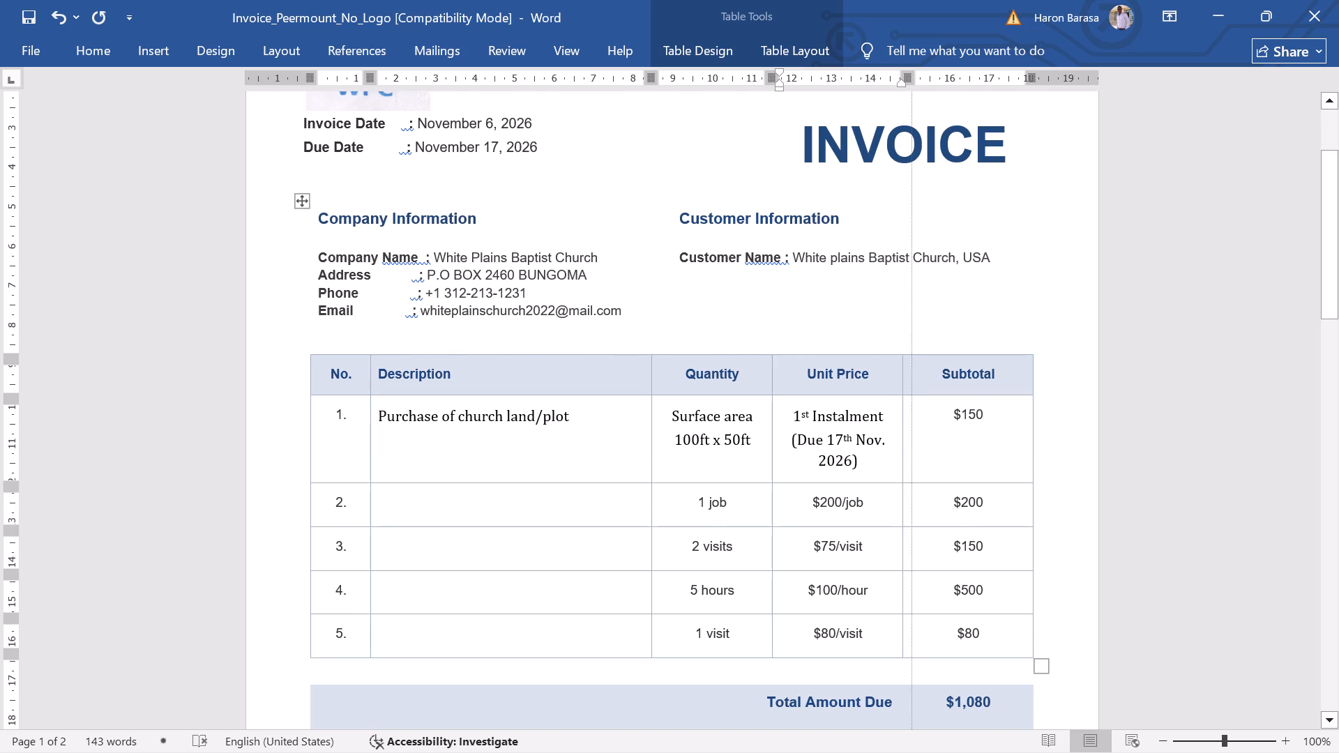
drag(913, 430, 922, 434)
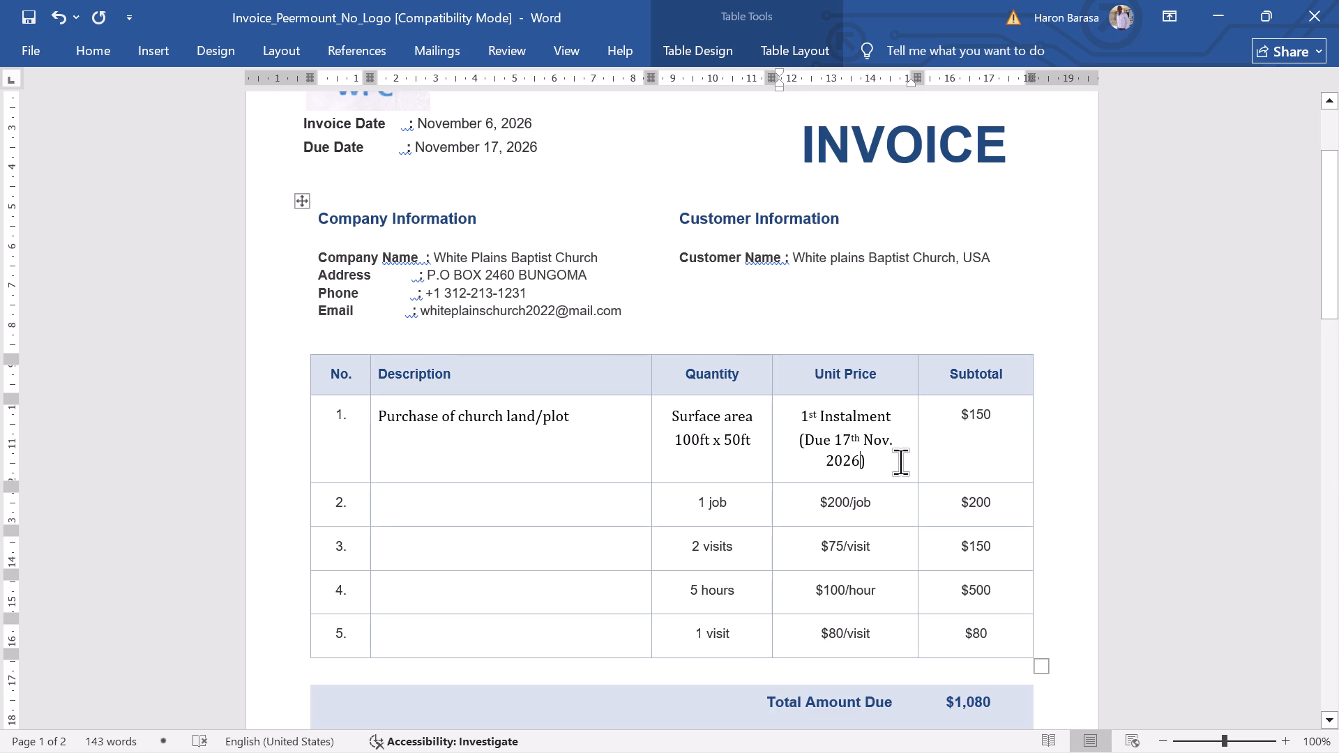
Set the subtotal of item 1 to 1100.
click(883, 462)
key(space)
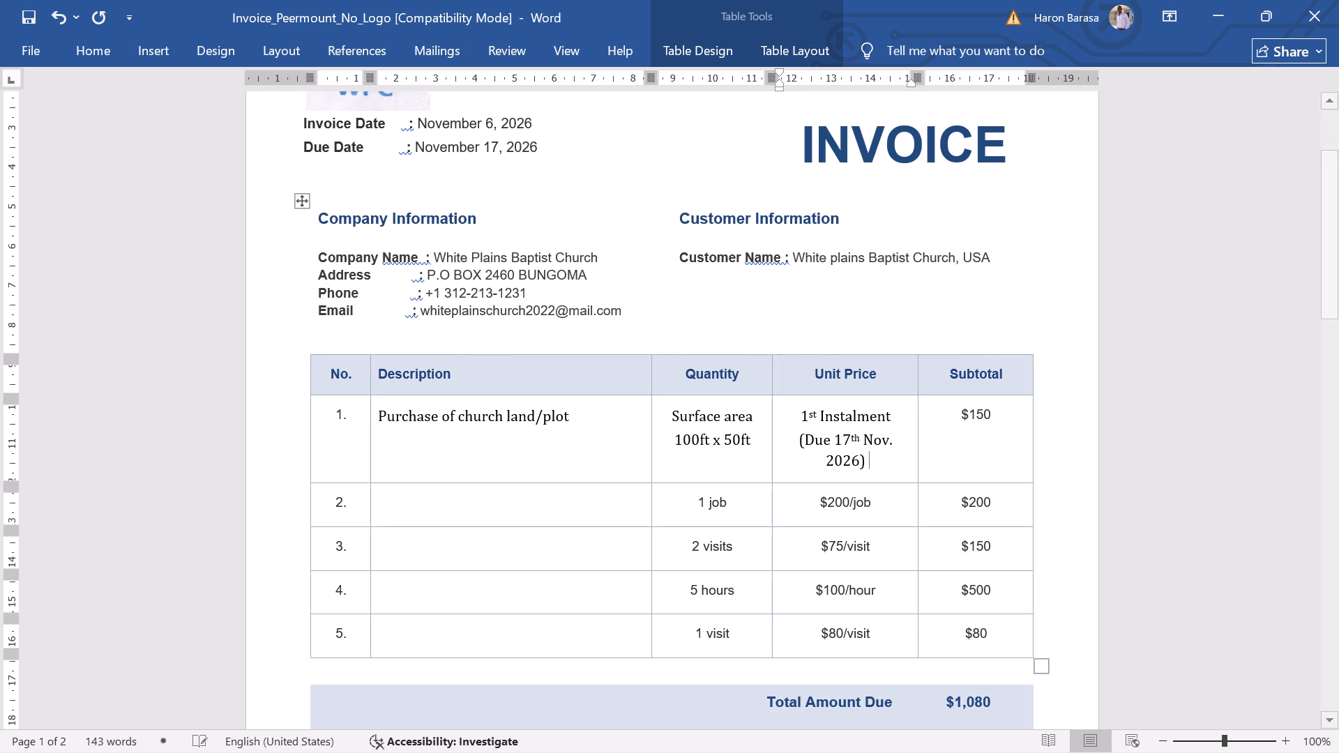
text(1)
key(BackSpace)
key(Tab)
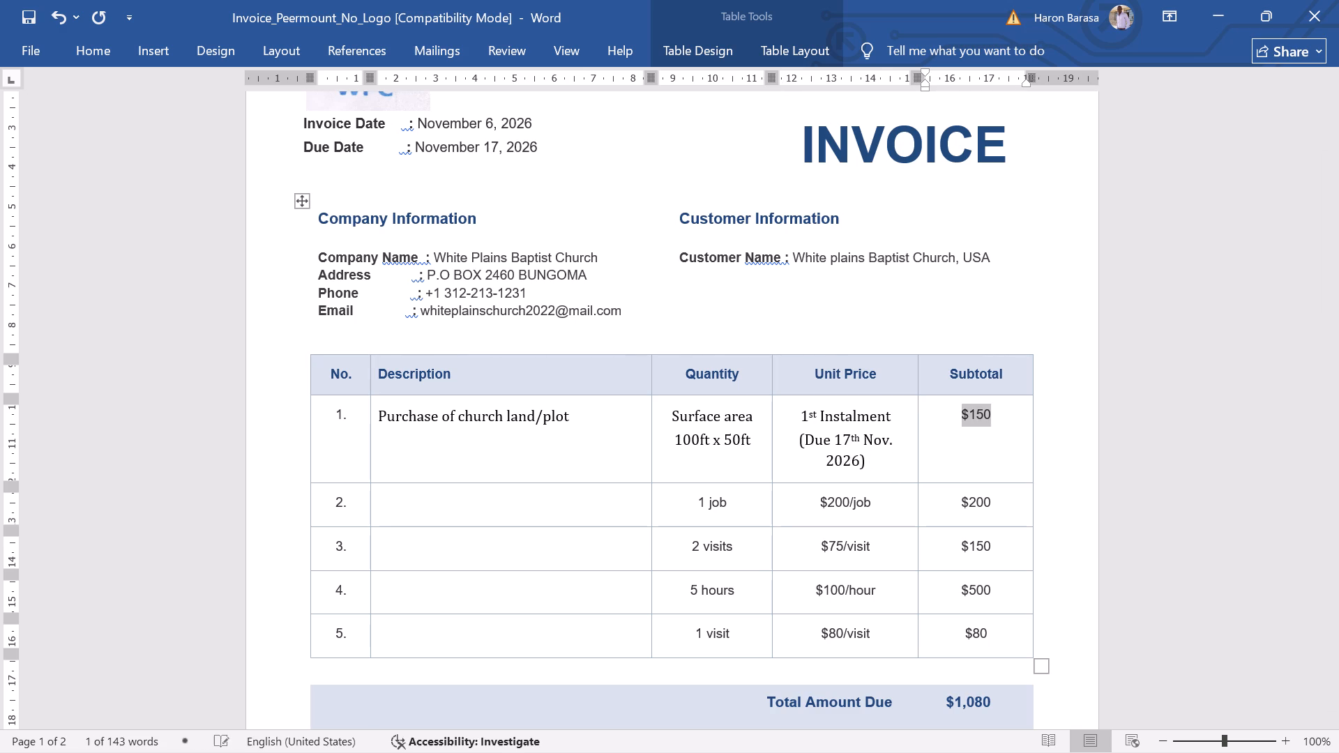
text(11)
text(00)
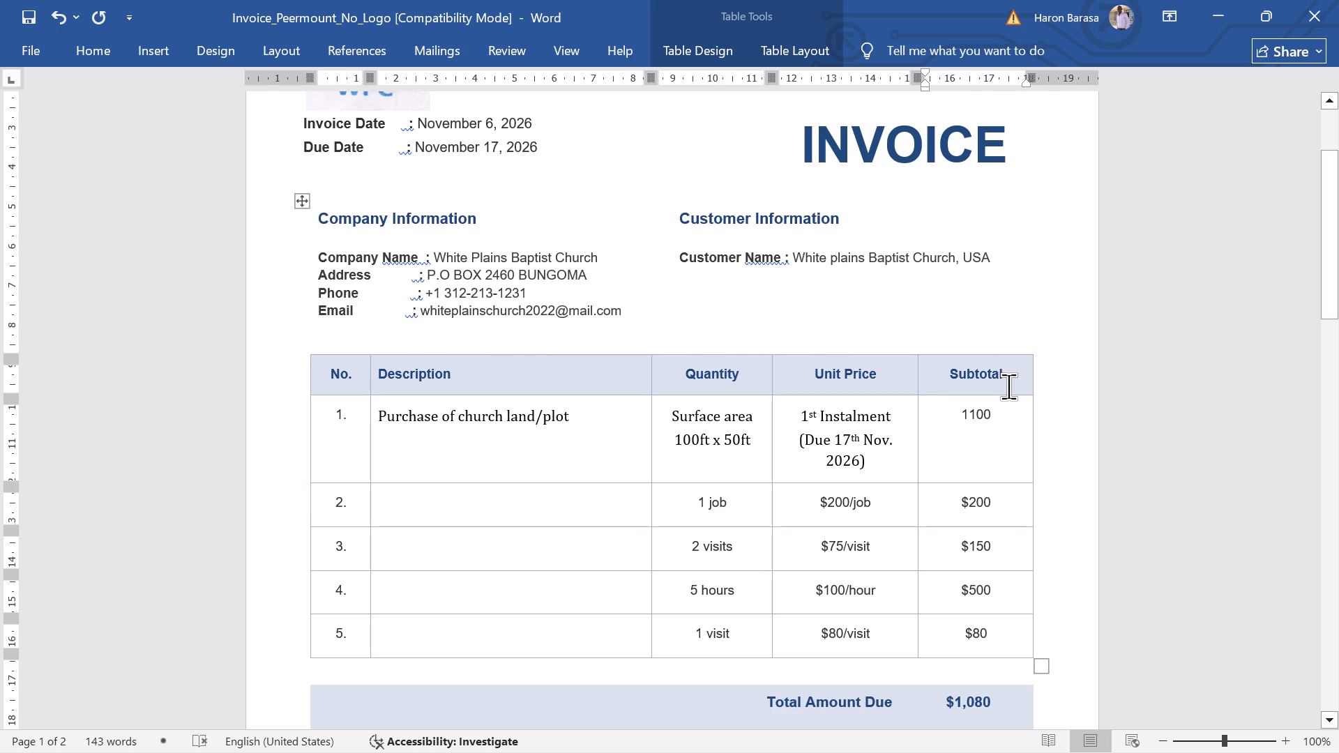
Rename the Subtotal column heading to Total (USD).
drag(1015, 382, 967, 372)
drag(967, 372, 948, 371)
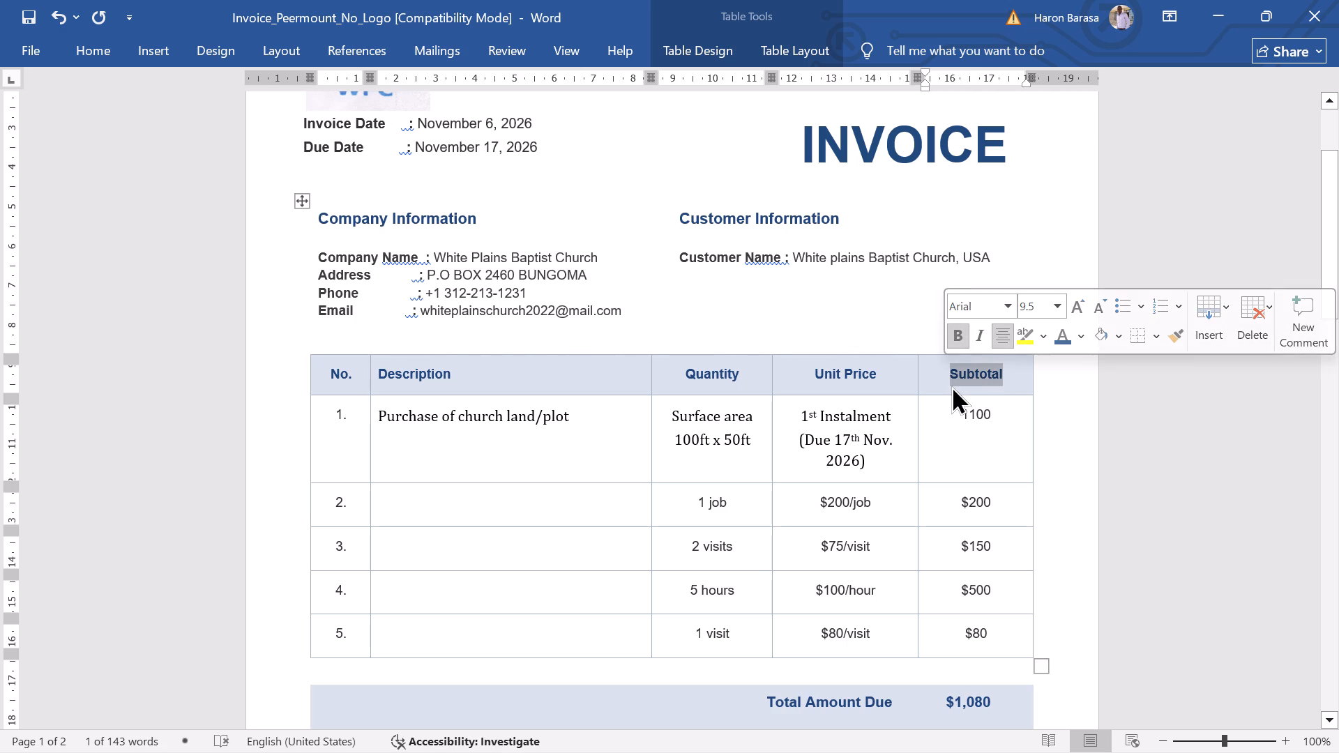
click(974, 376)
key(BackSpace)
key(BackSpace)
key(BackSpace)
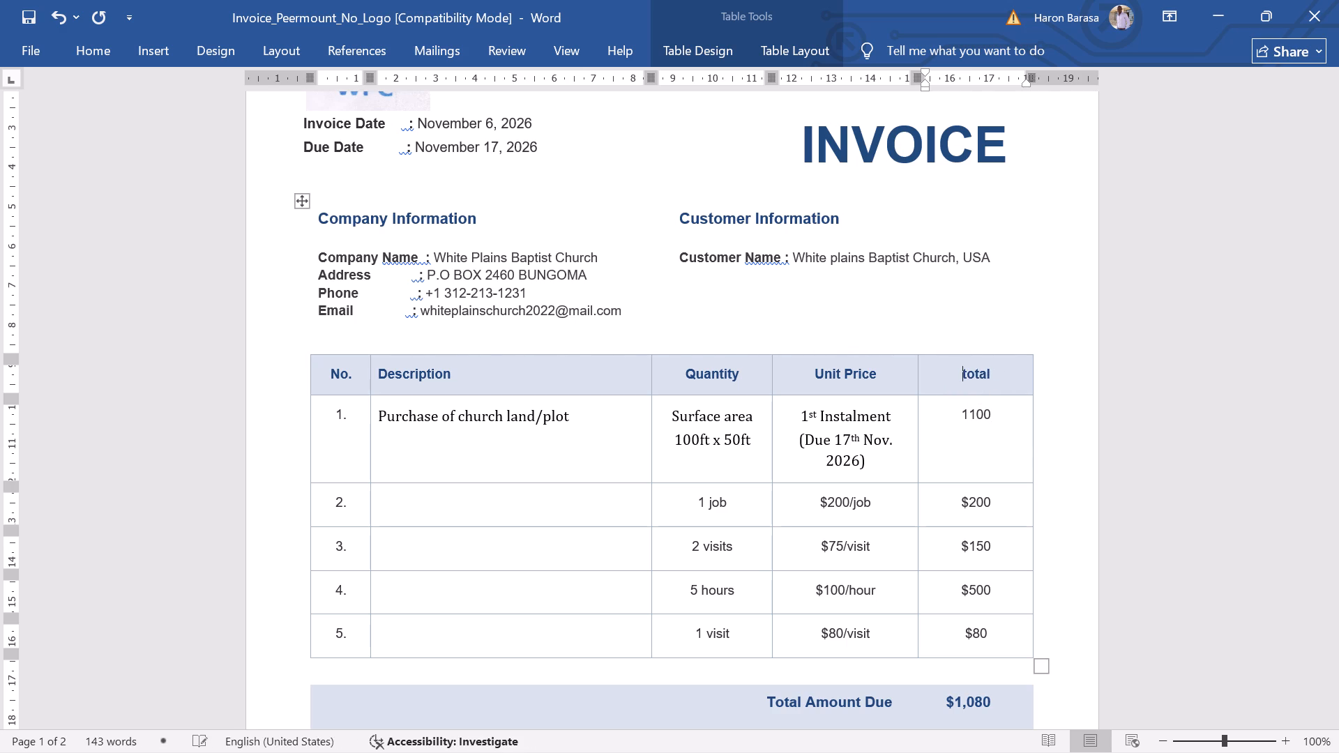
key(Delete)
key(t)
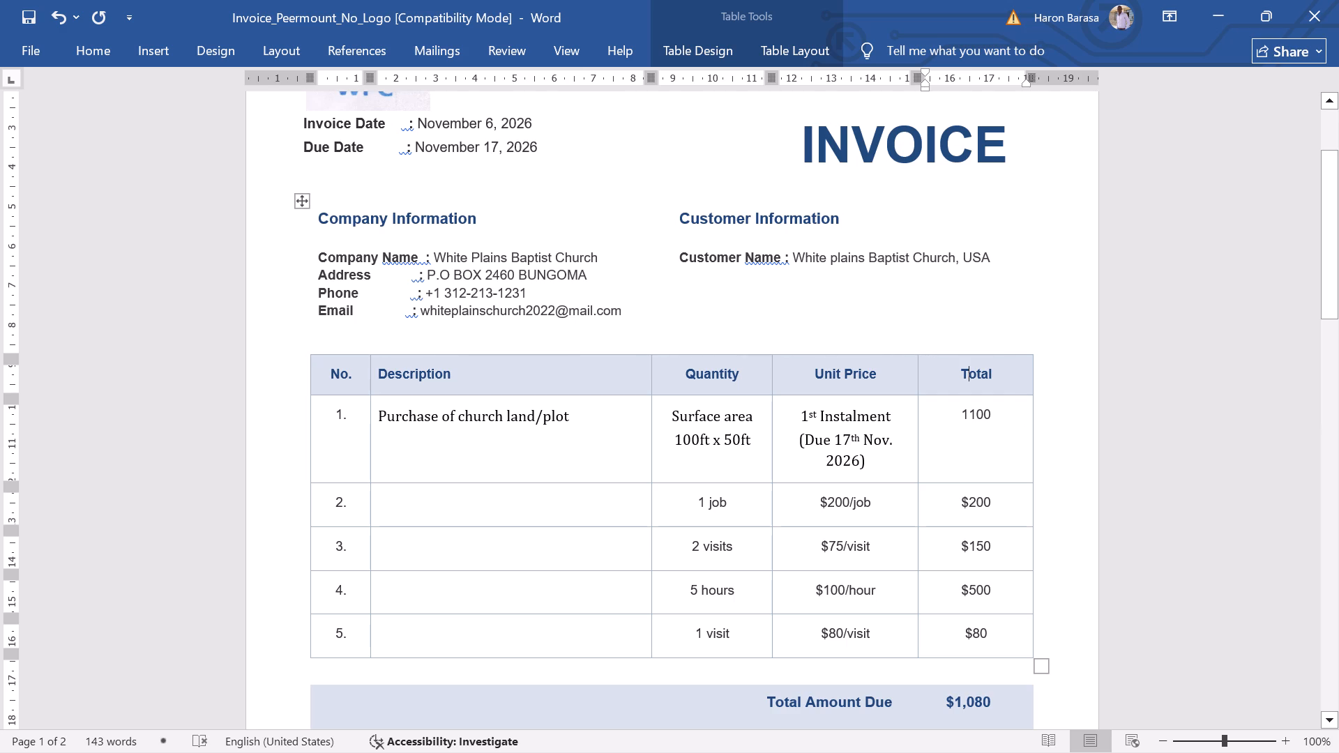
click(1011, 382)
key(space)
text(())
key(Left)
text(USD)
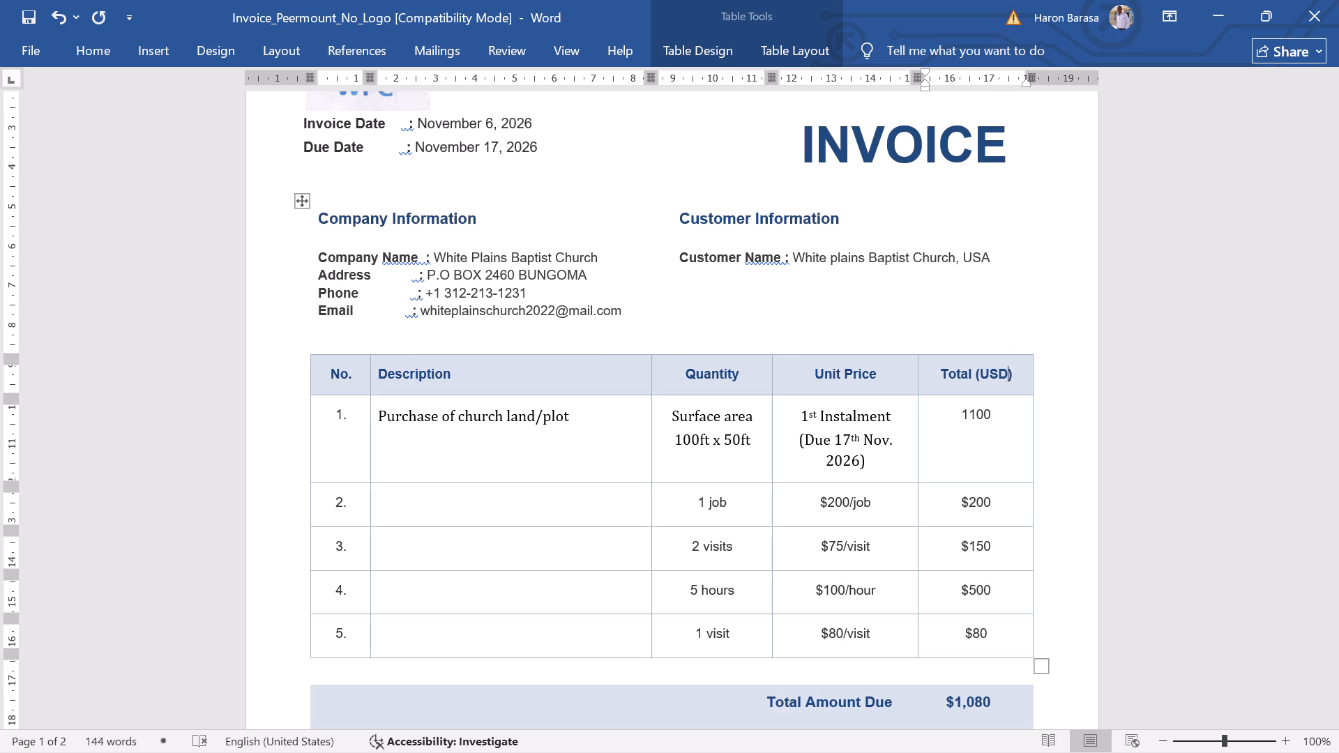
key(Down)
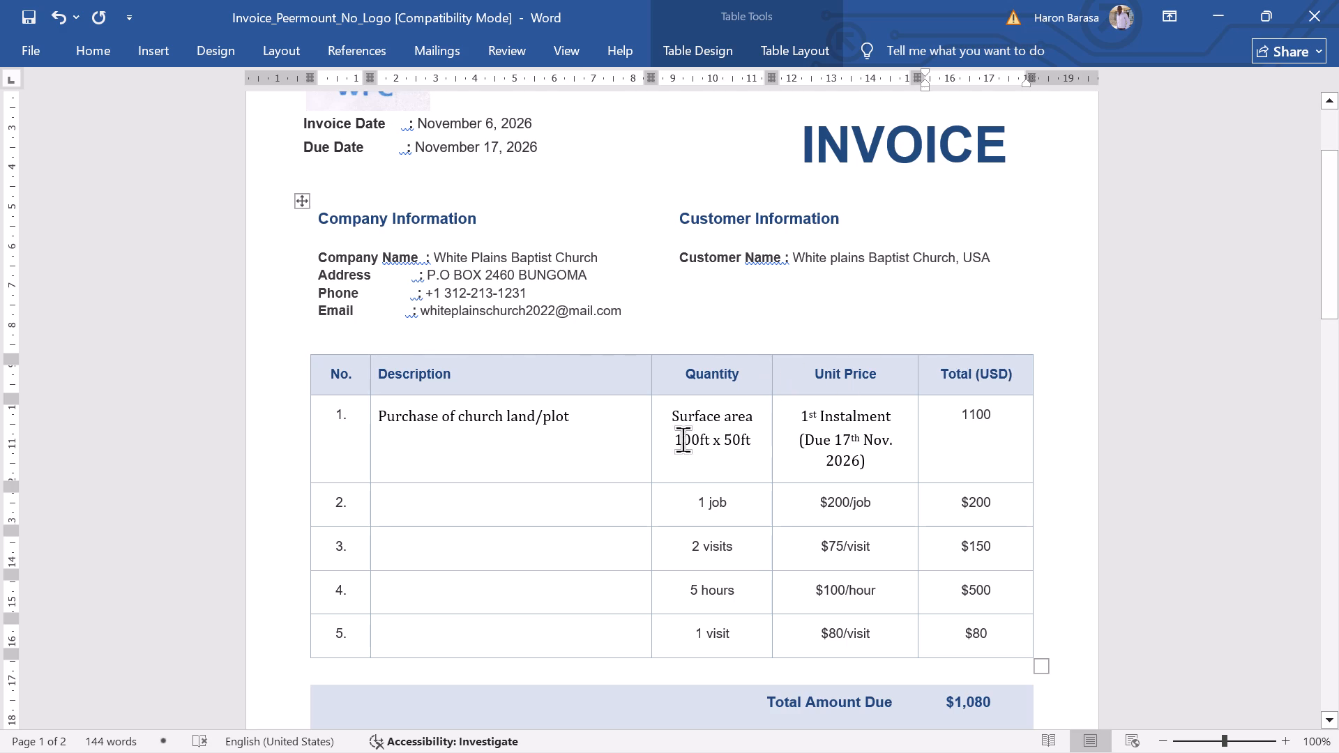
Shorten the Unit Price column heading to Unit.
click(535, 511)
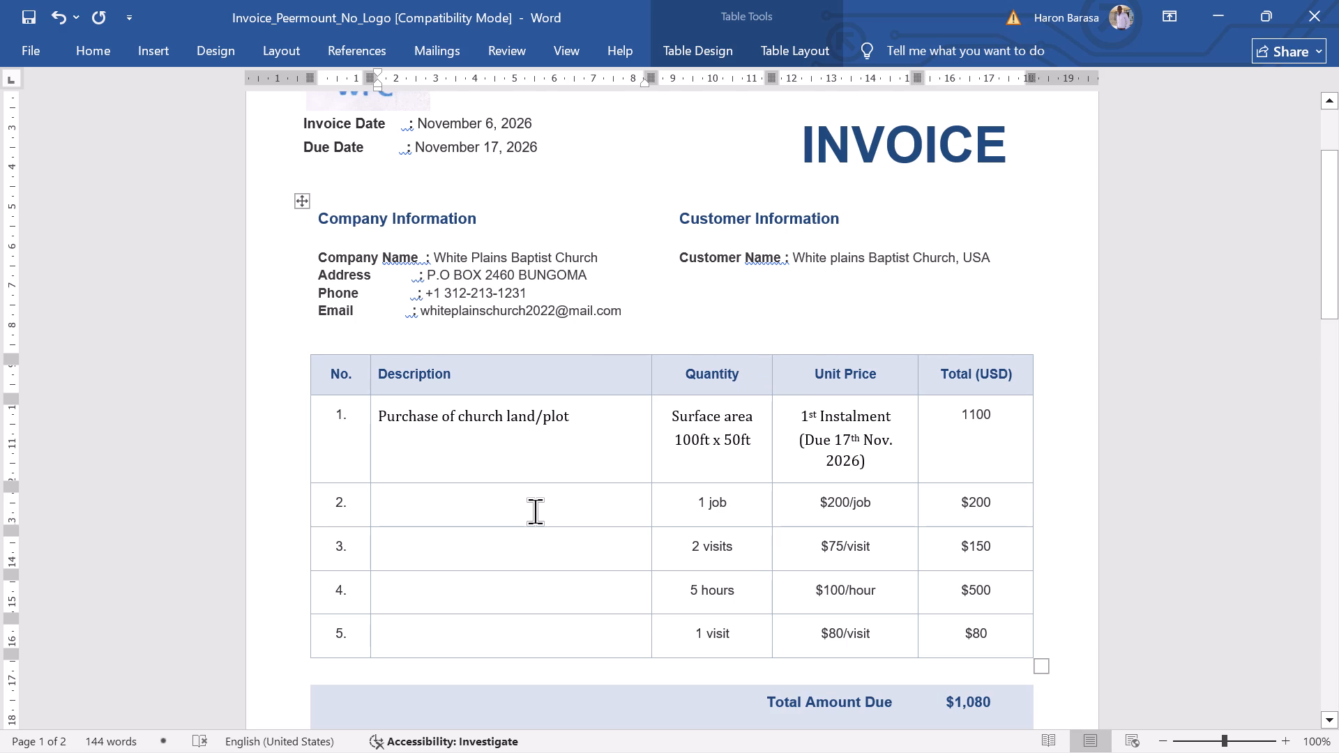
click(879, 374)
key(BackSpace)
key(BackSpace)
key(BackSpace)
key(BackSpace)
key(BackSpace)
key(BackSpace)
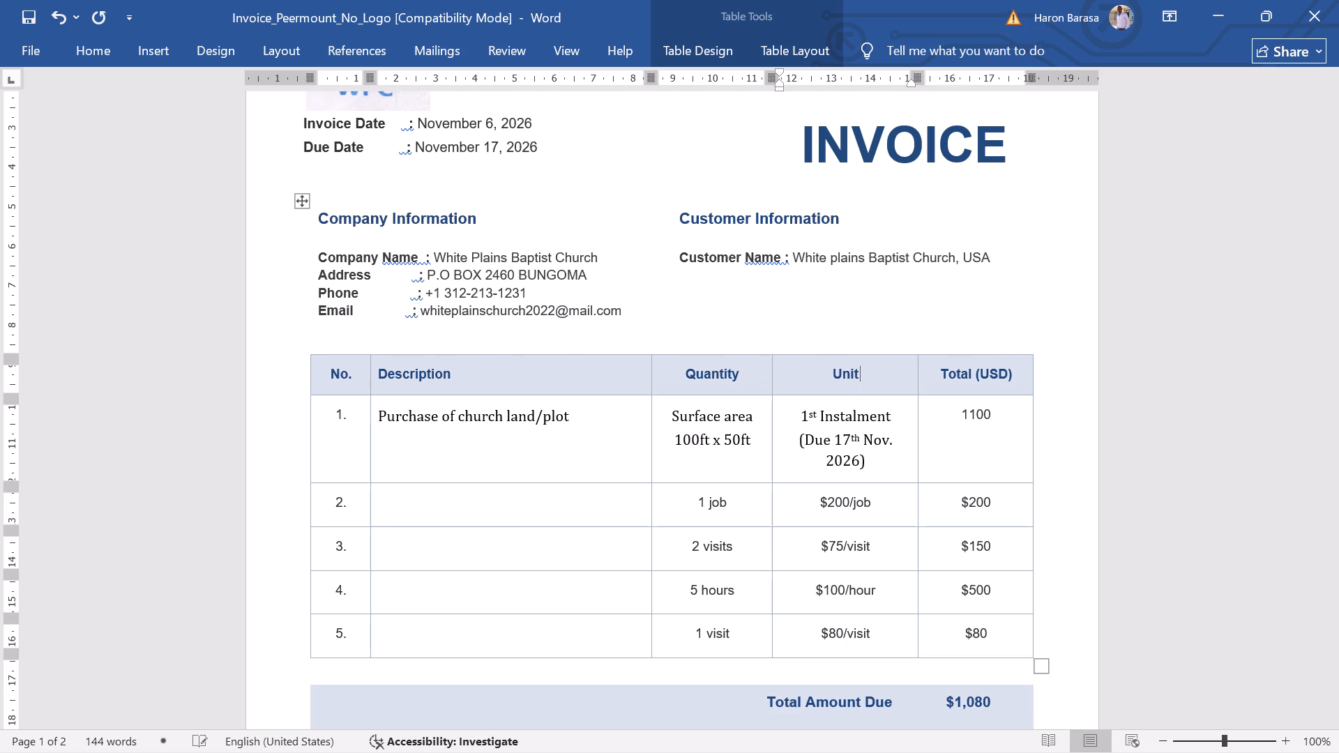
click(450, 505)
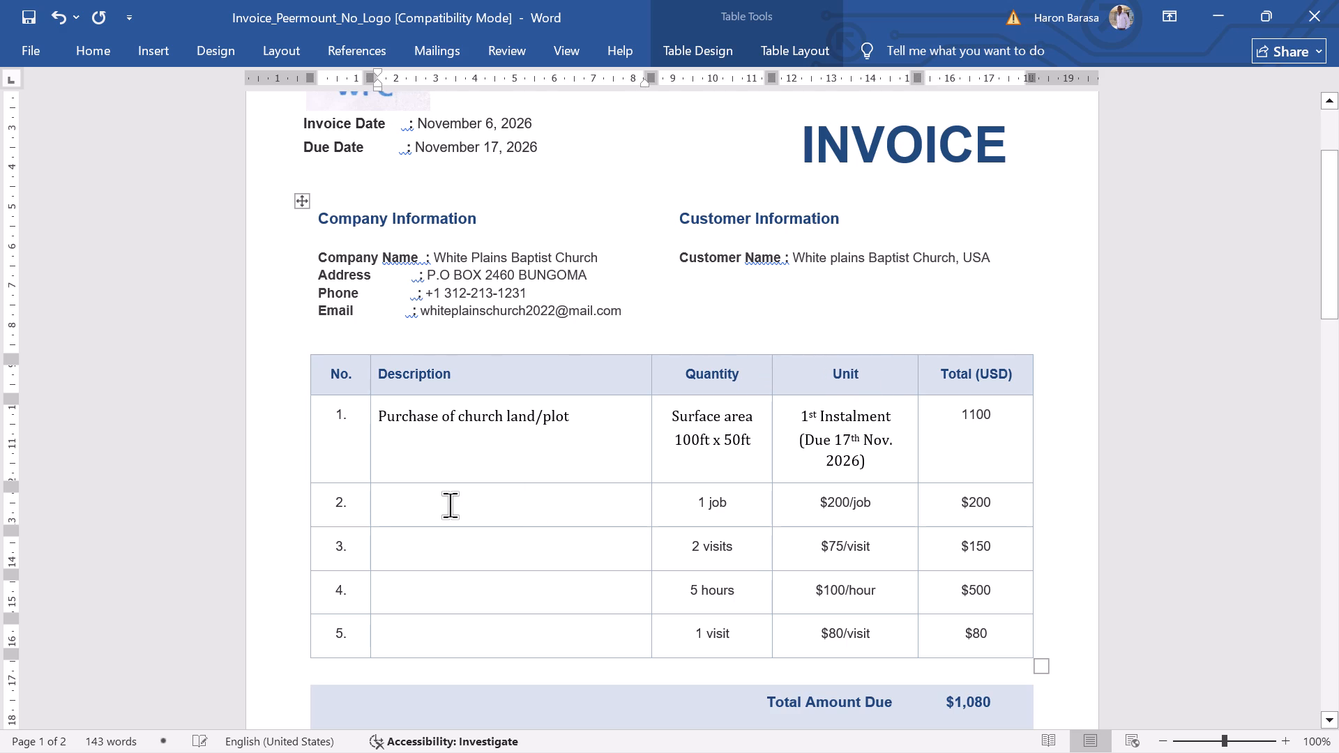
Copy the item 1 description, Purchase of church land/plot, into the description of item 2.
key(s)
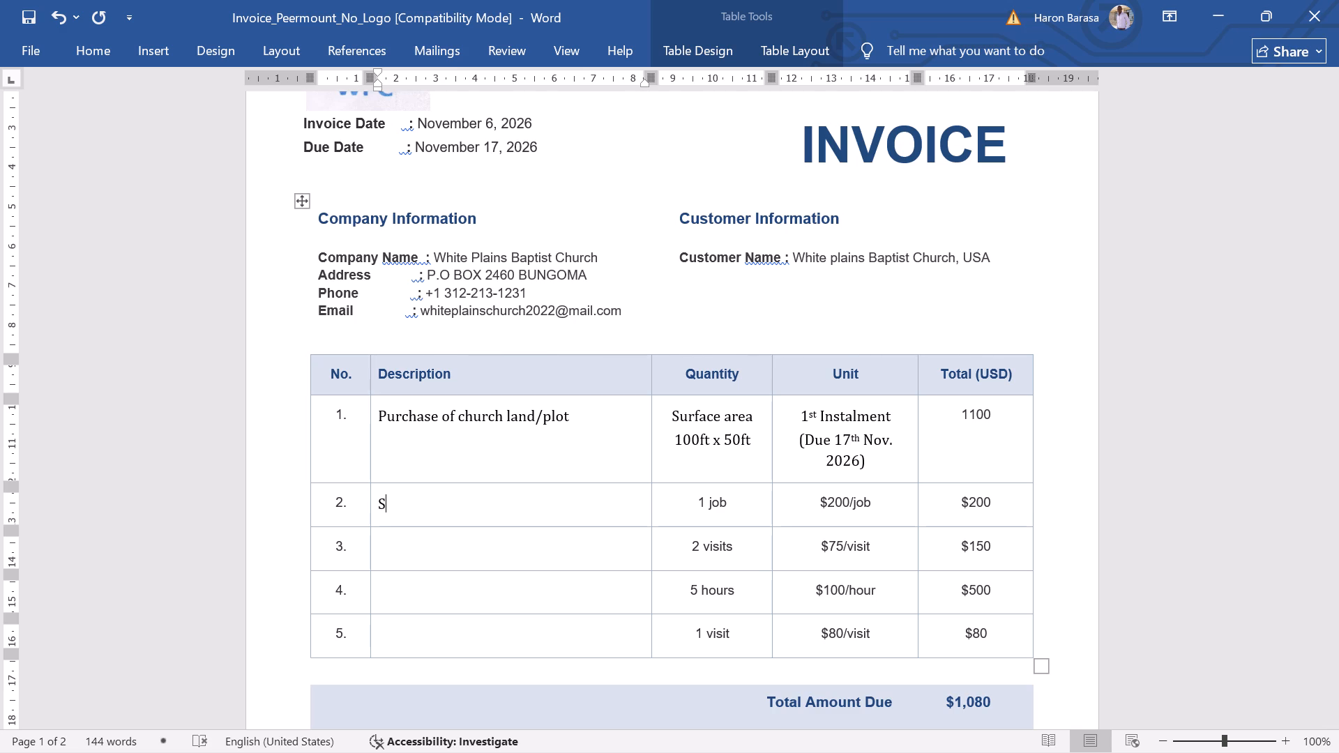
key(BackSpace)
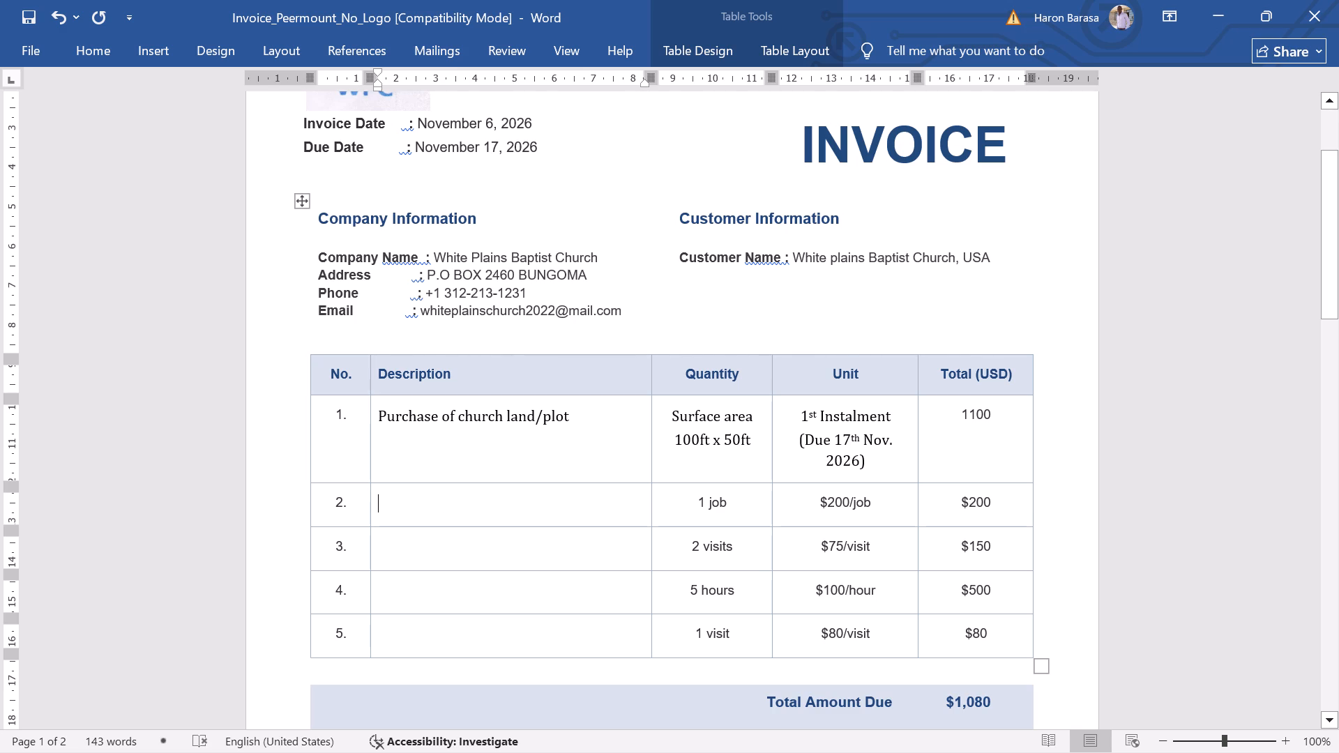
drag(583, 425, 415, 430)
key(ctrl+c)
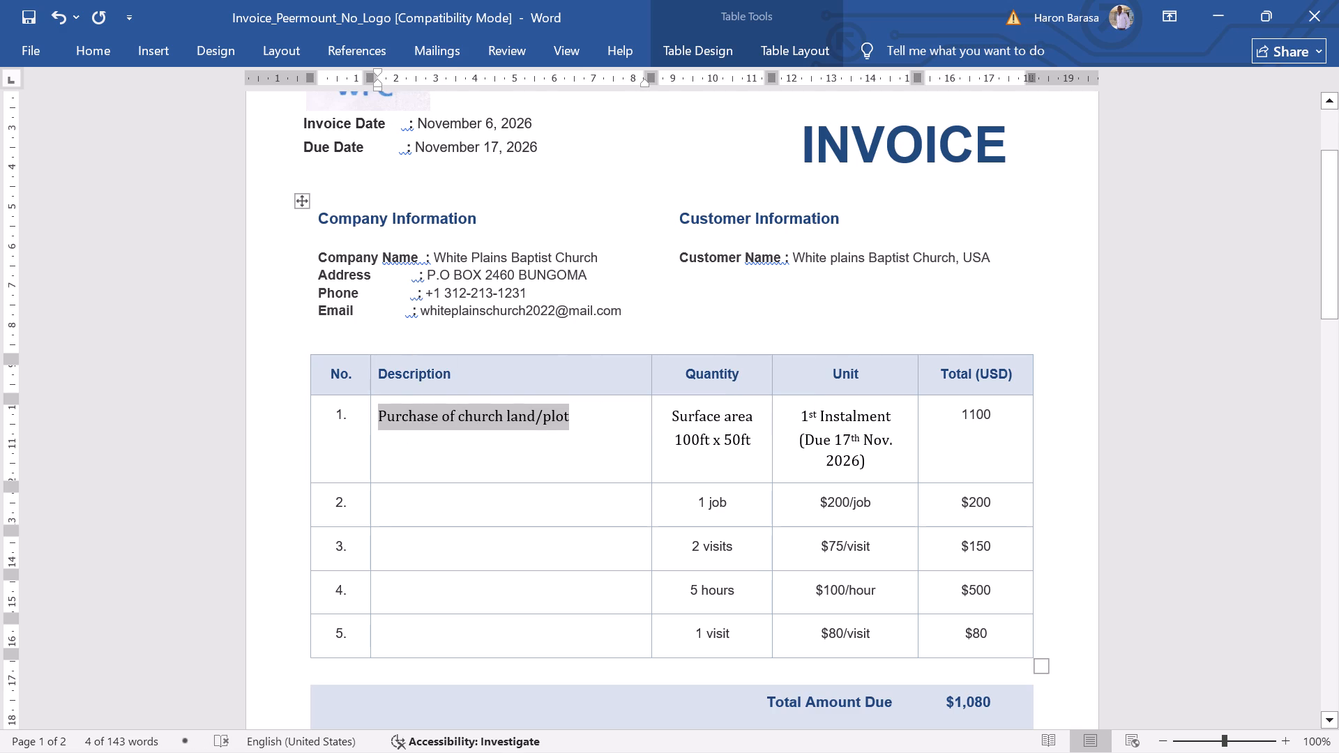
click(404, 519)
key(ctrl+v)
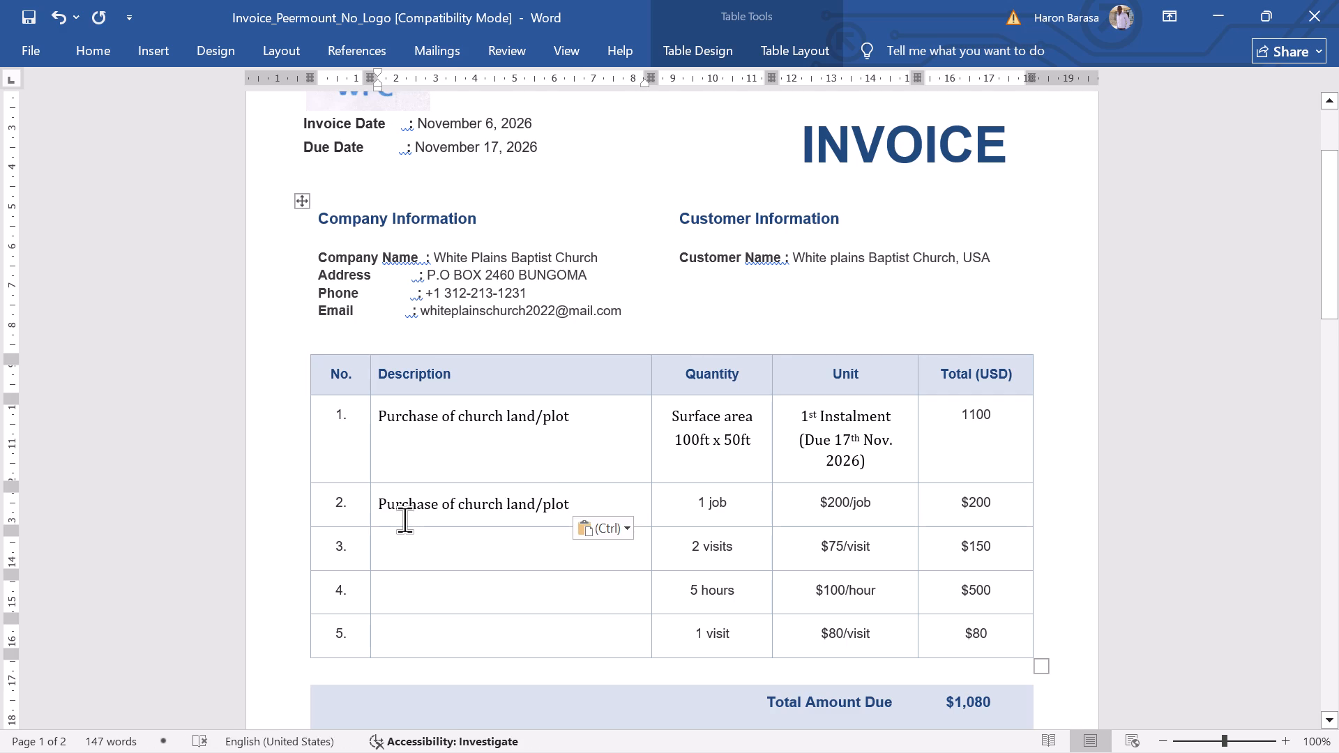
Replace the quantity of item 2 with a copy of item 1's quantity, Surface area 100ft x 50ft.
key(Tab)
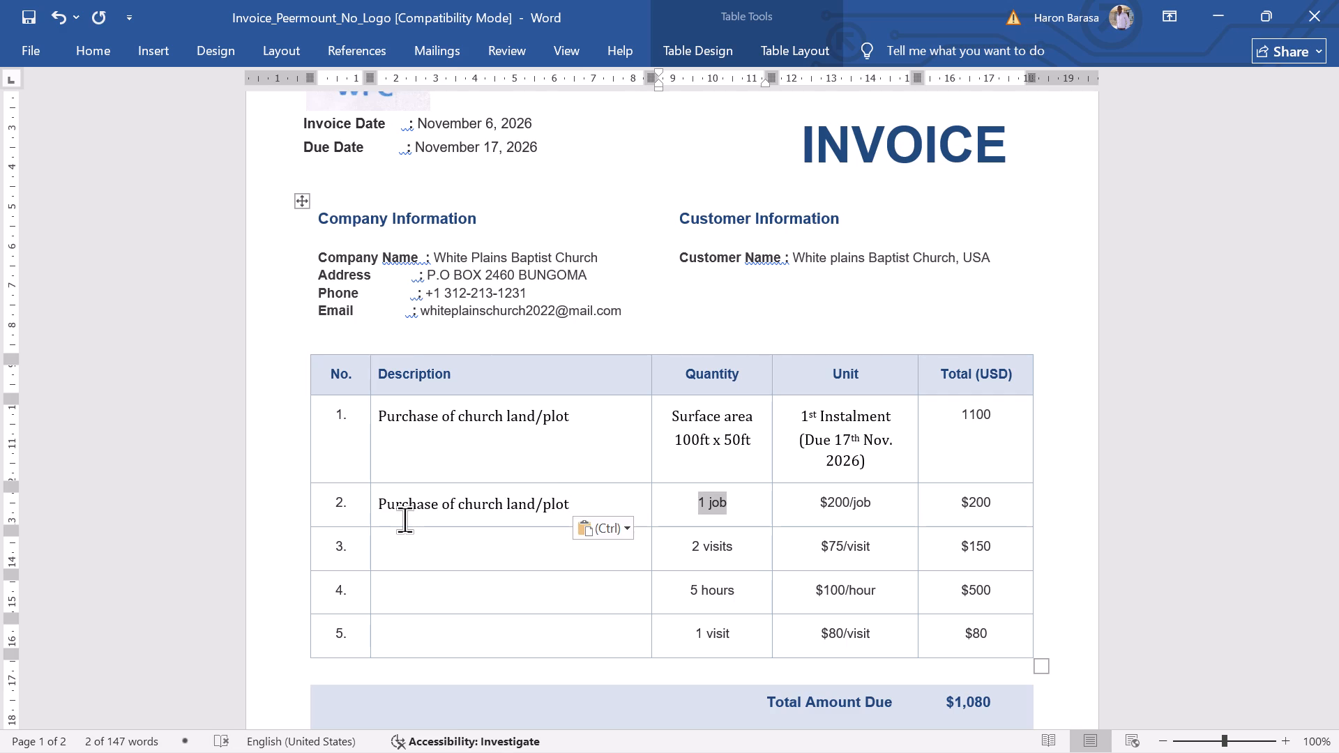
drag(764, 439, 725, 429)
right_drag(764, 439, 743, 434)
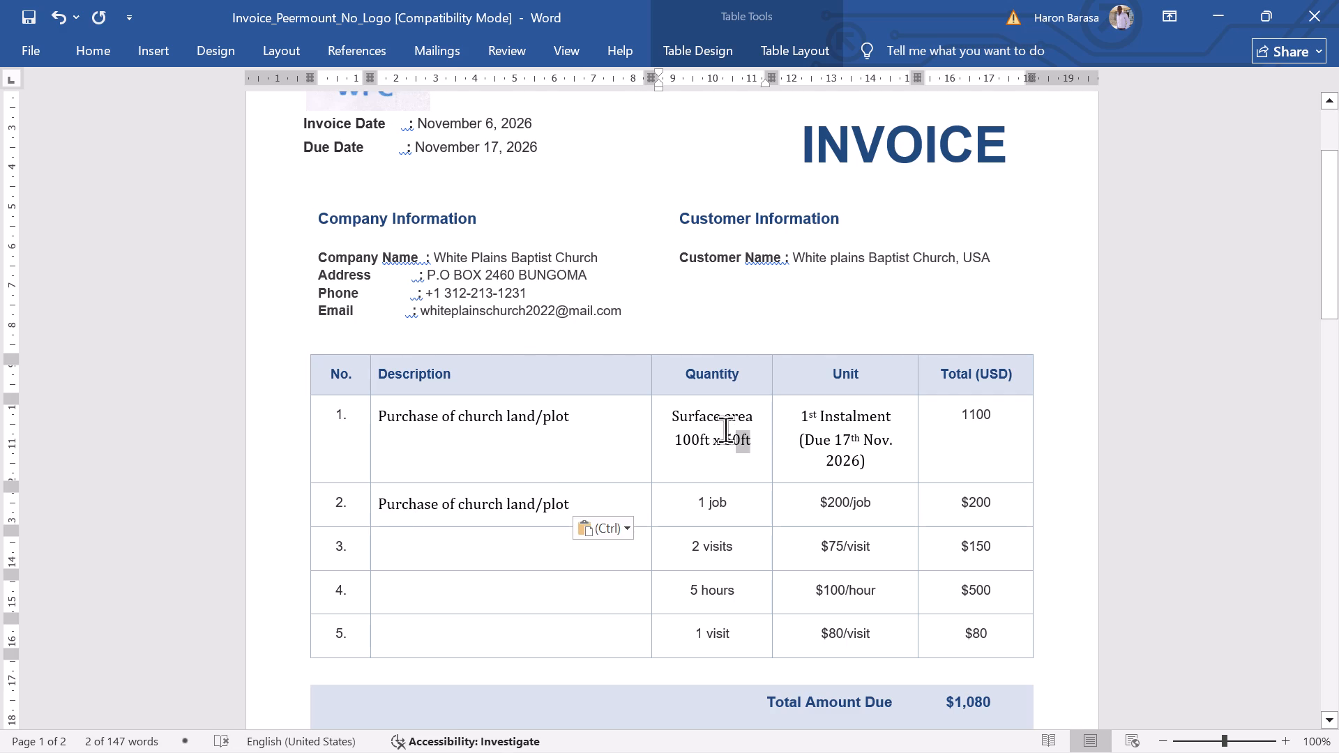
drag(725, 429, 697, 415)
key(ctrl+c)
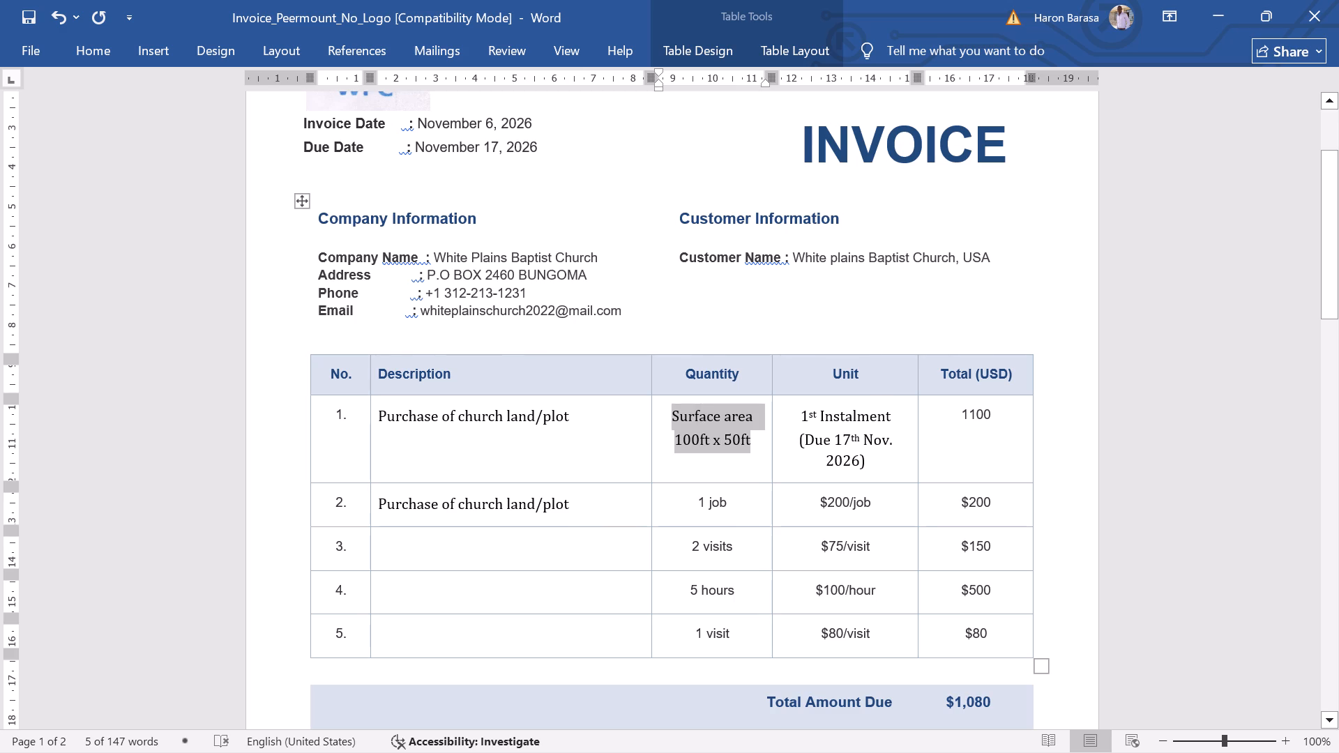
click(718, 515)
drag(739, 508, 689, 503)
key(ctrl+v)
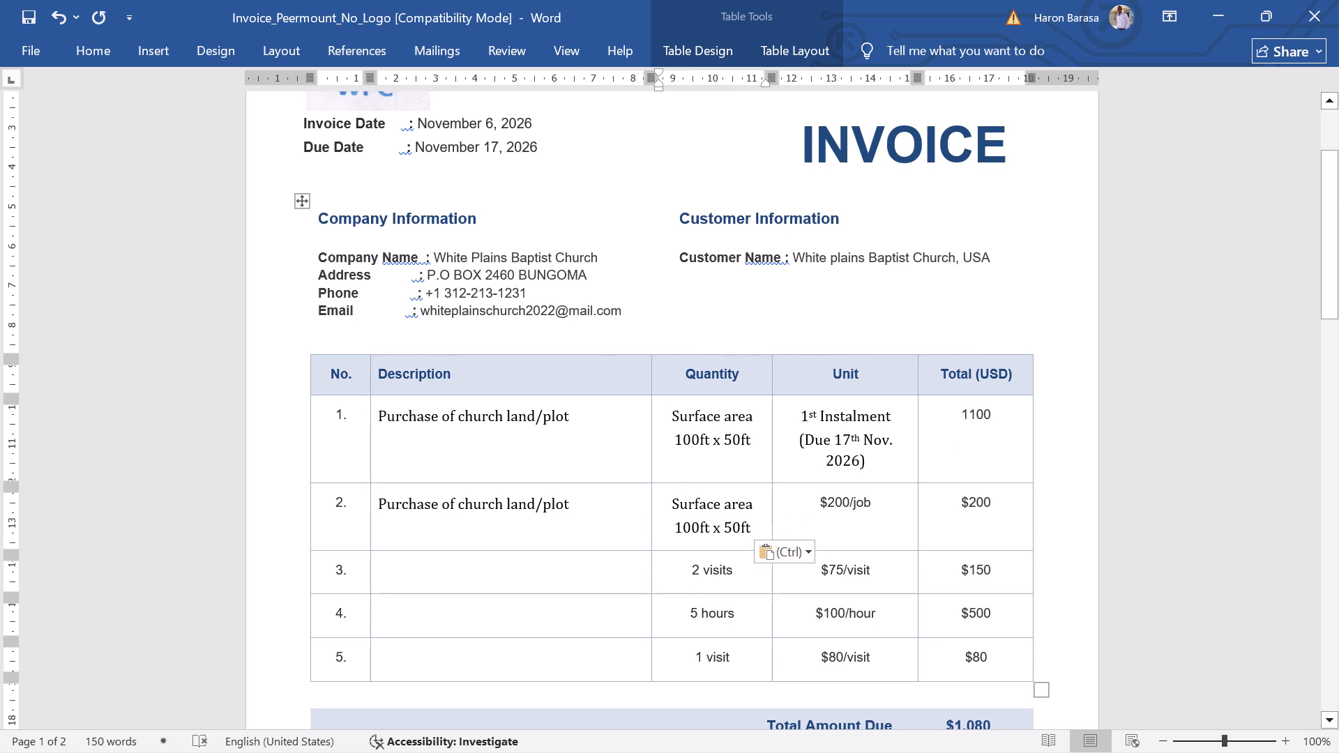
Replace the unit text of item 2 with 2nd Installment, using the suggested spelling correction.
drag(889, 510, 816, 496)
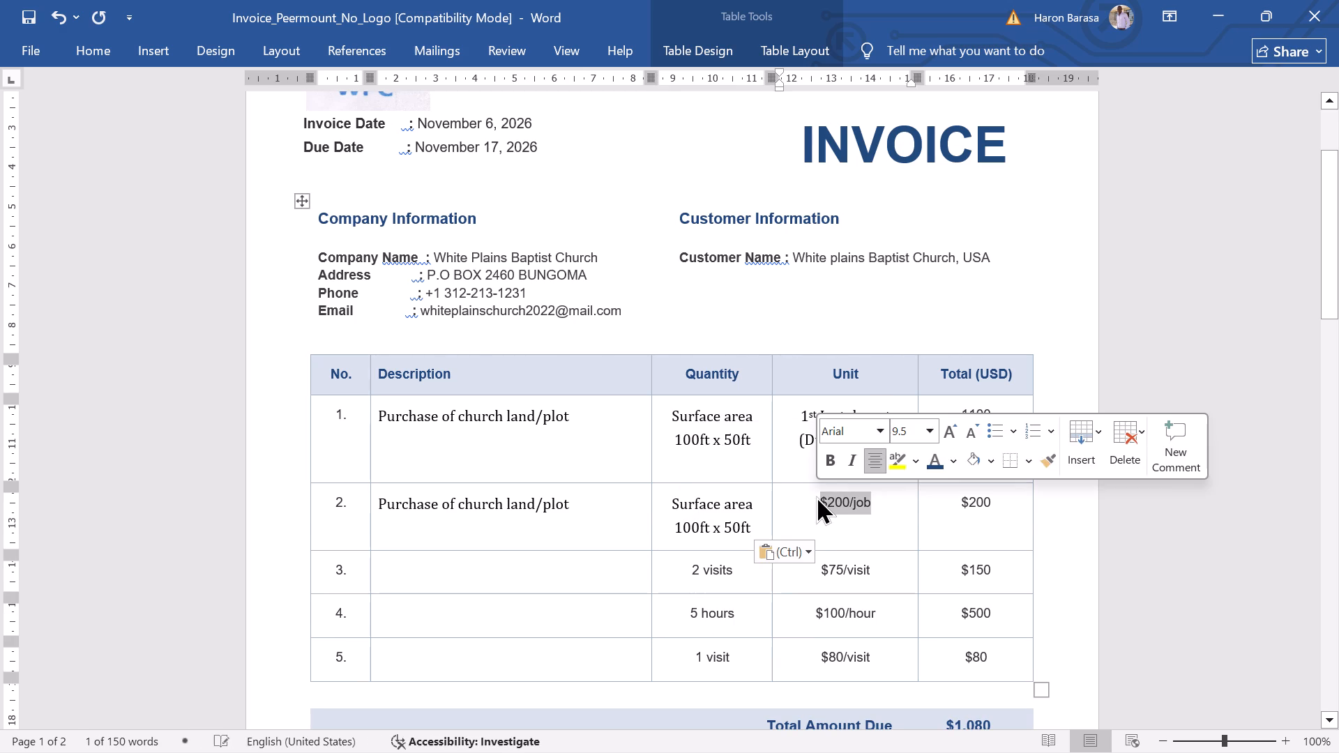
key(2)
text(dn)
key(space)
key(BackSpace)
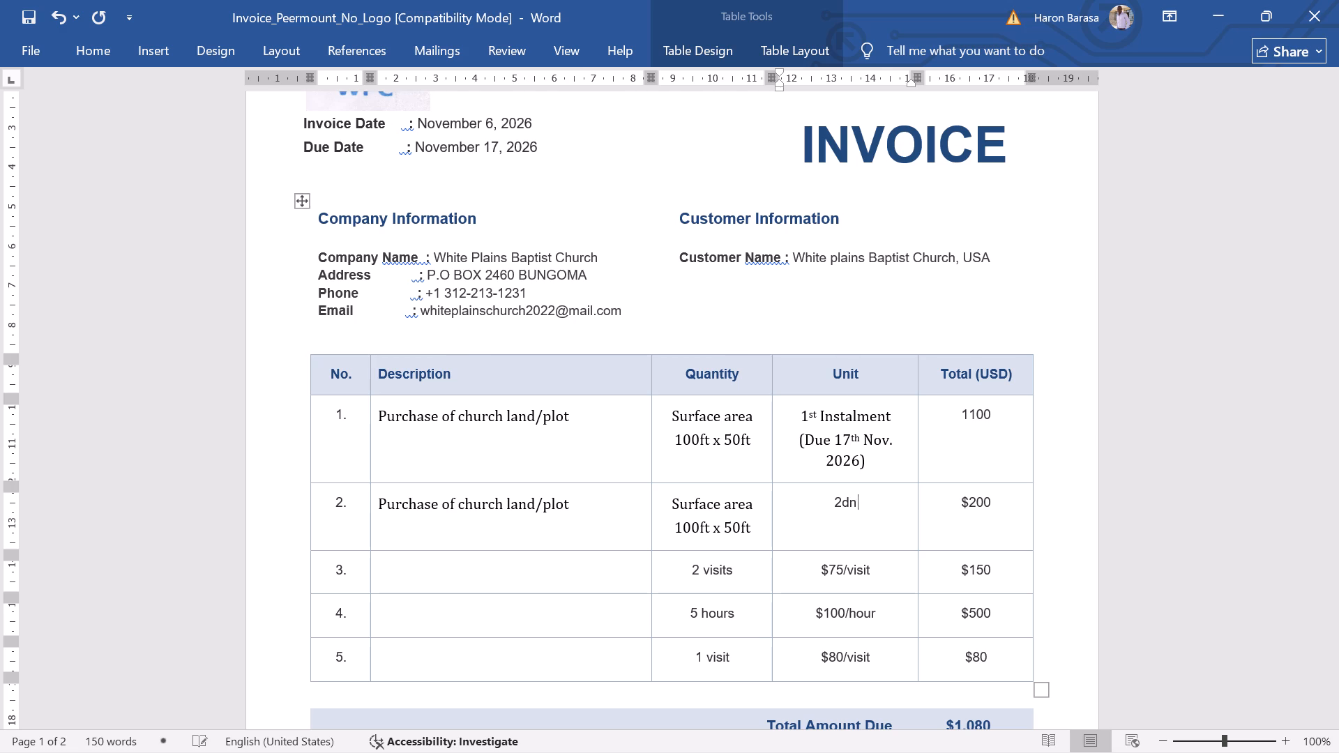
key(BackSpace)
key(BackSpace)
text(nd)
key(space)
text(stalemnt)
key(space)
click(853, 500)
right_click(853, 500)
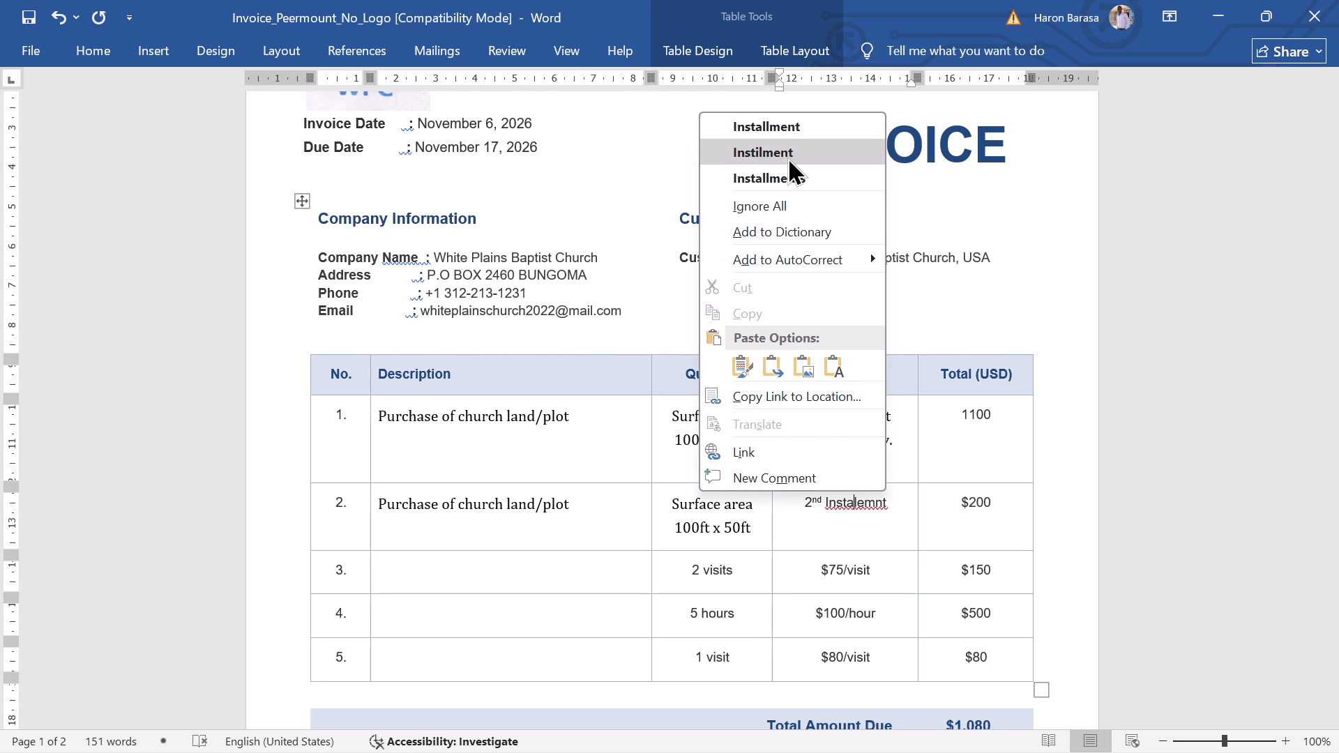
click(781, 130)
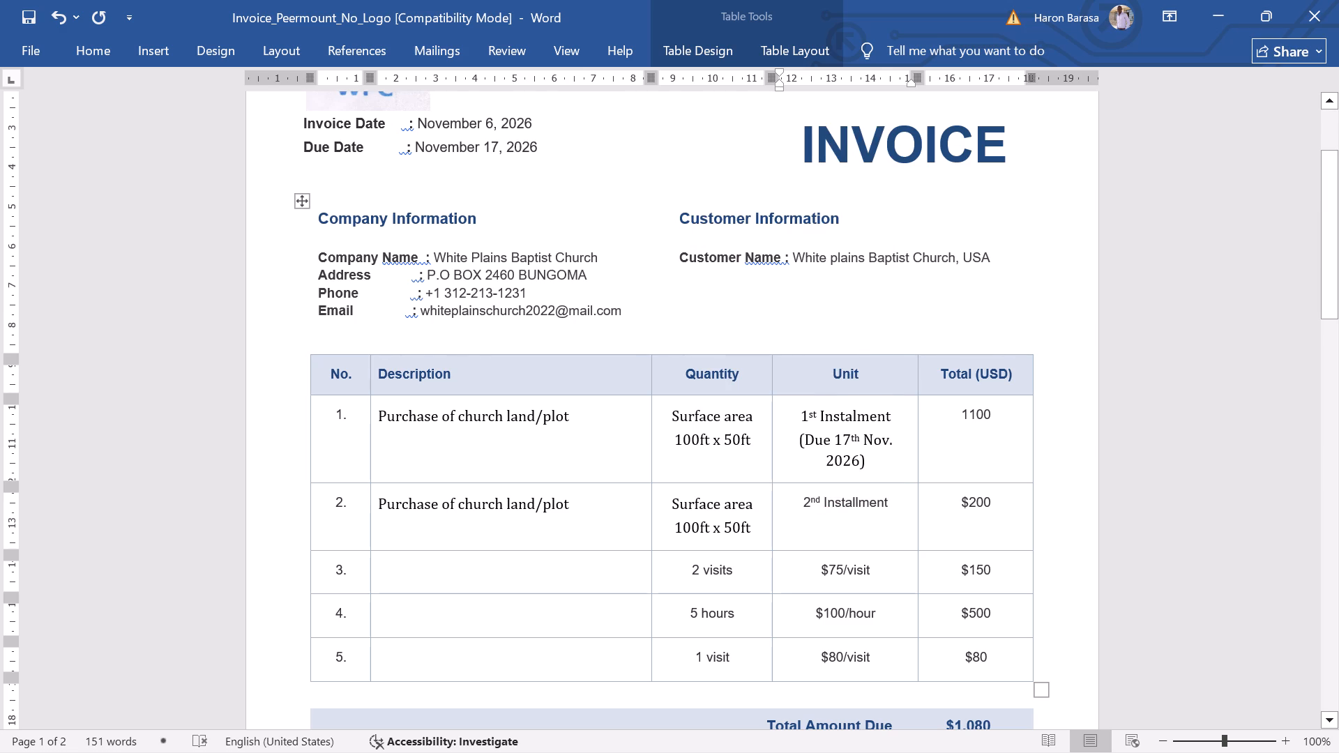
Add (Jan 2027) in a separate paragraph below 2nd Installment, leaving a blank line between them.
key(space)
key(Return)
key(Return)
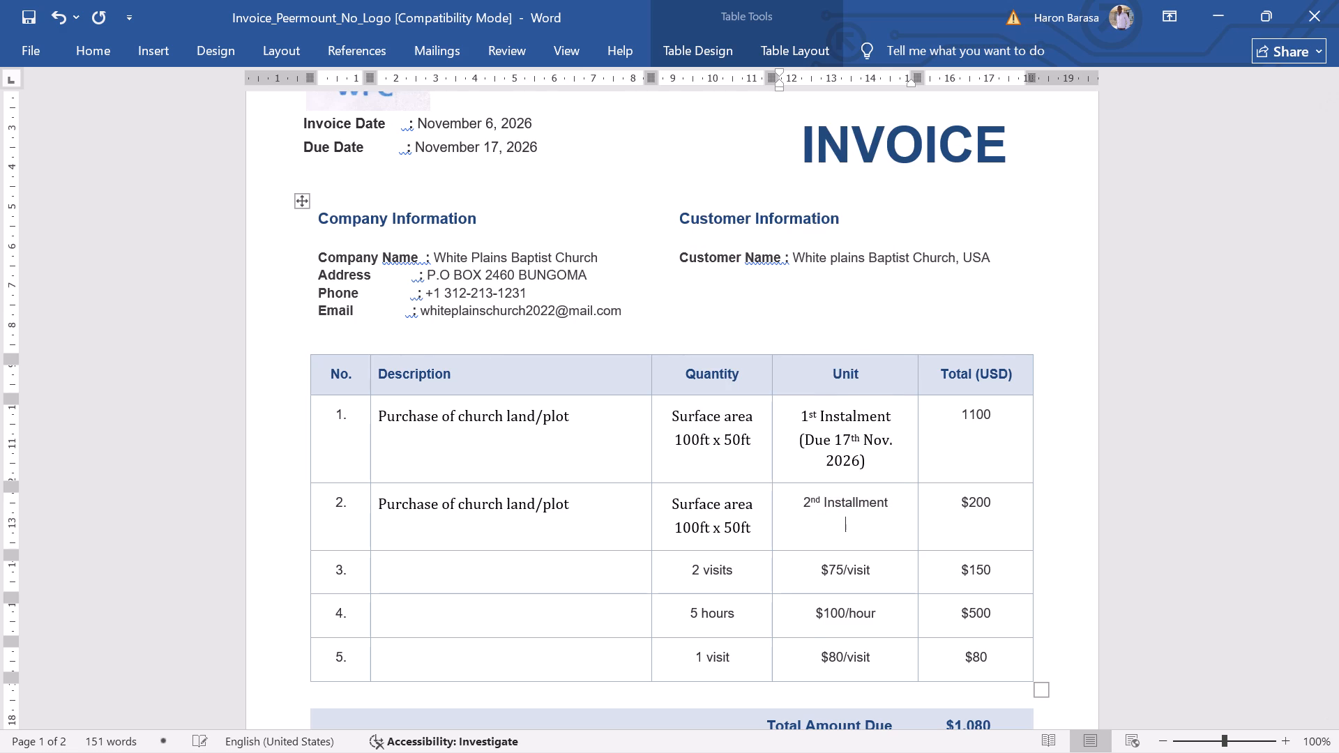
text(90)
key(BackSpace)
key(BackSpace)
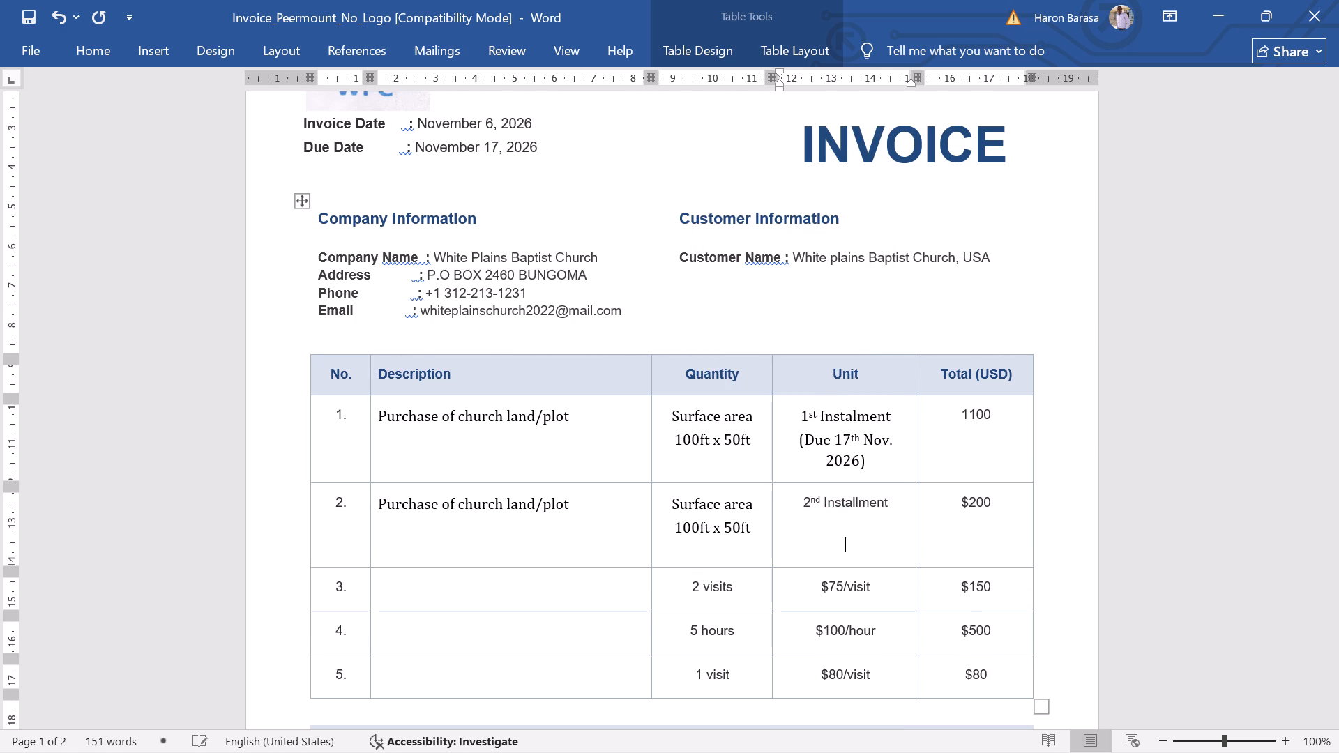
text(())
key(Left)
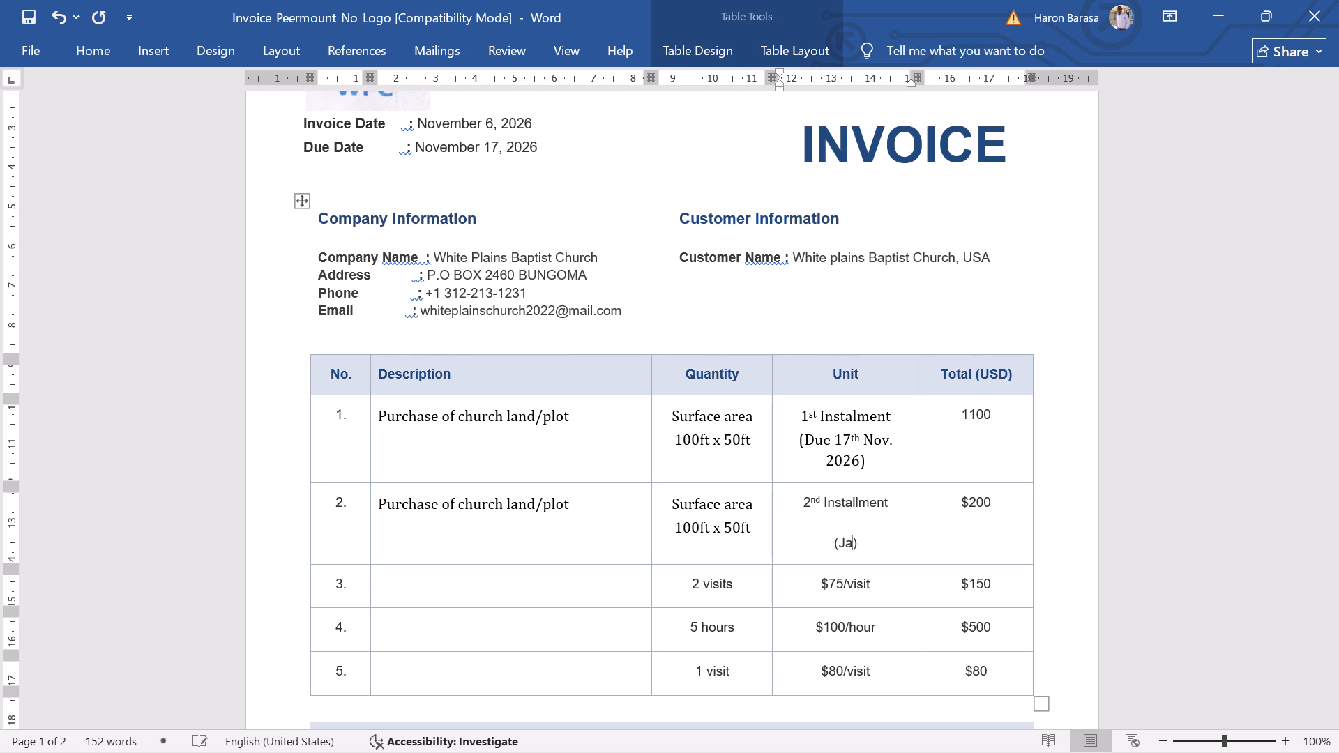
key(BackSpace)
key(BackSpace)
text(jan)
key(space)
key(BackSpace)
key(BackSpace)
key(BackSpace)
key(BackSpace)
Expand Jan to January in the second instalment's date.
key(Left)
key(Left)
key(Left)
key(Left)
key(Left)
text(uary)
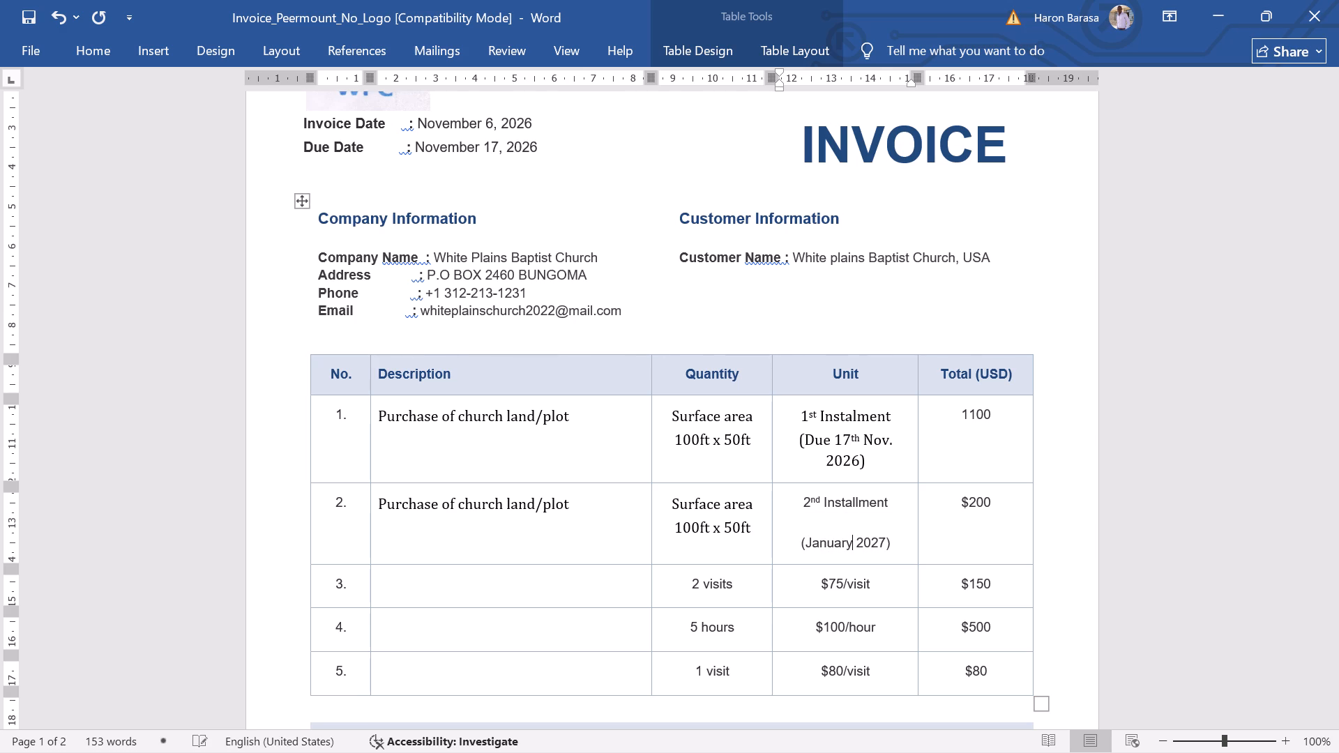
Expand Nov. to November in the first instalment's due date.
click(894, 436)
key(BackSpace)
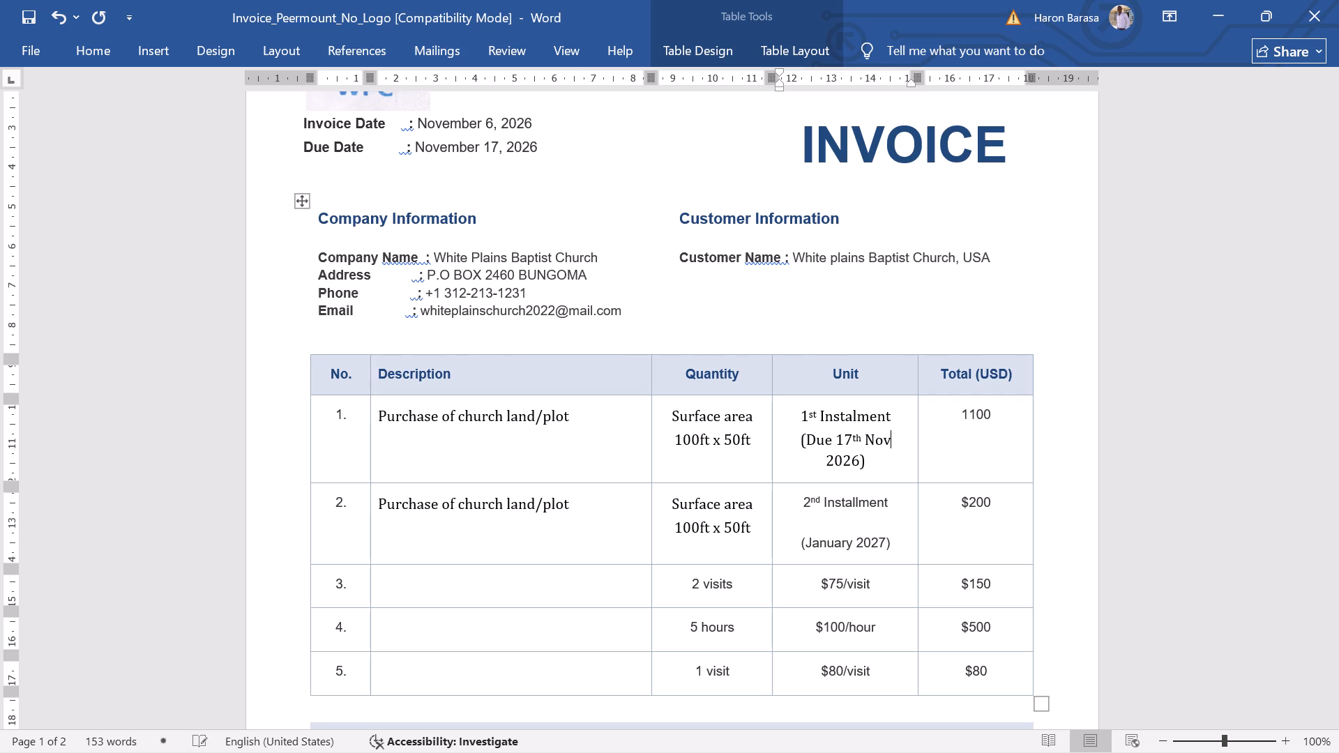
text(ember)
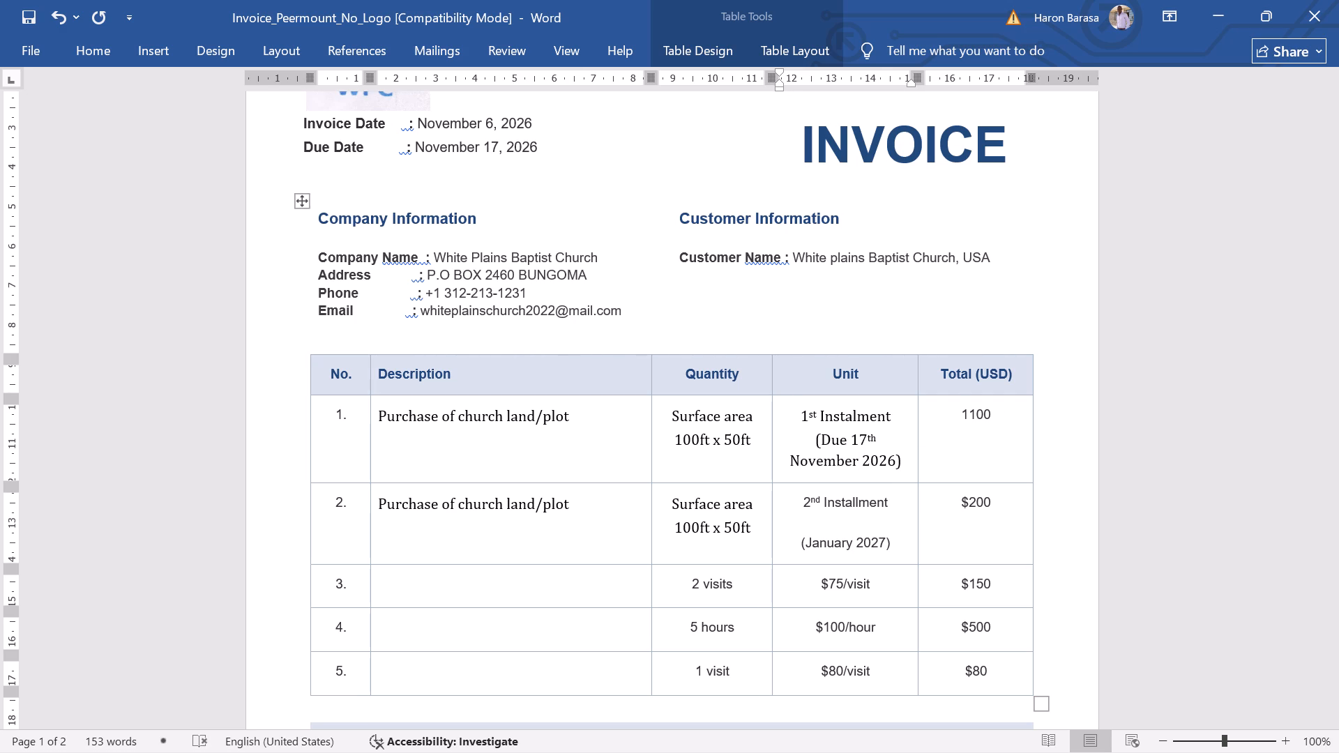
click(834, 548)
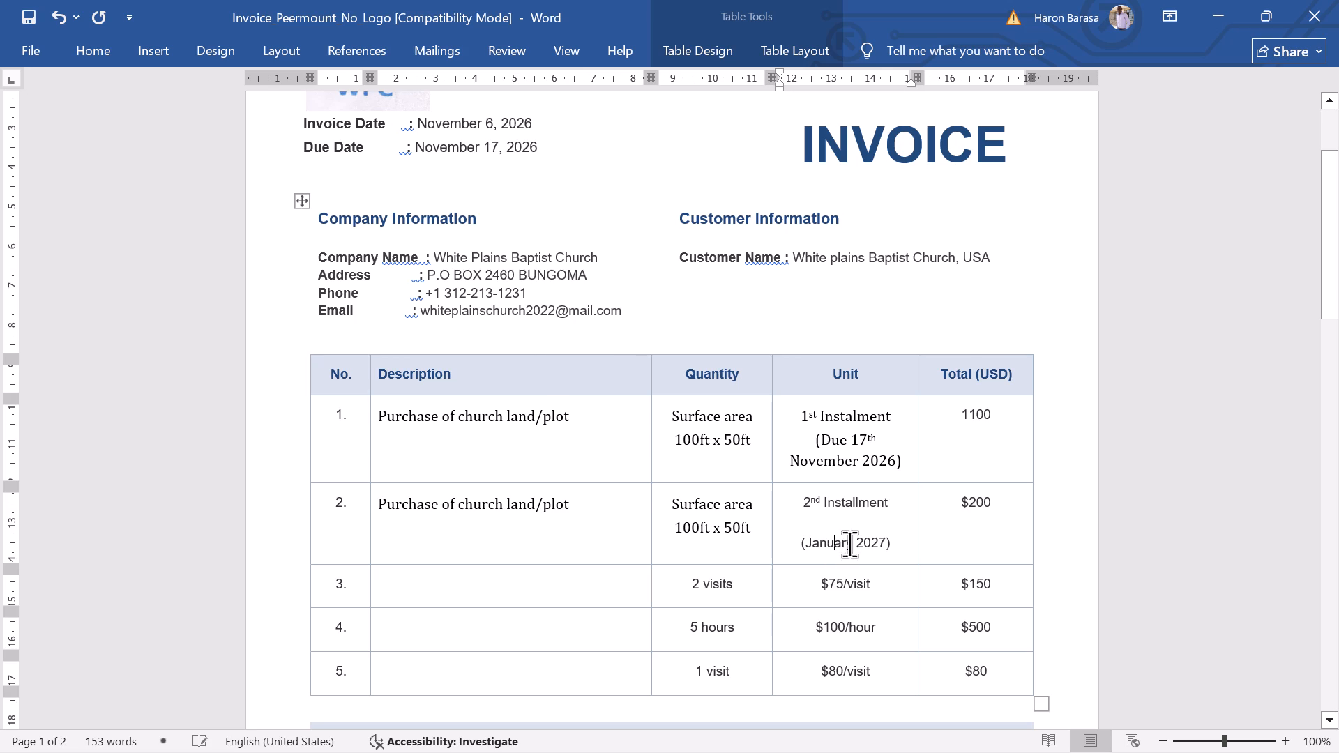
Set the total of item 2 to 1000.
drag(955, 507, 1006, 510)
text(1000)
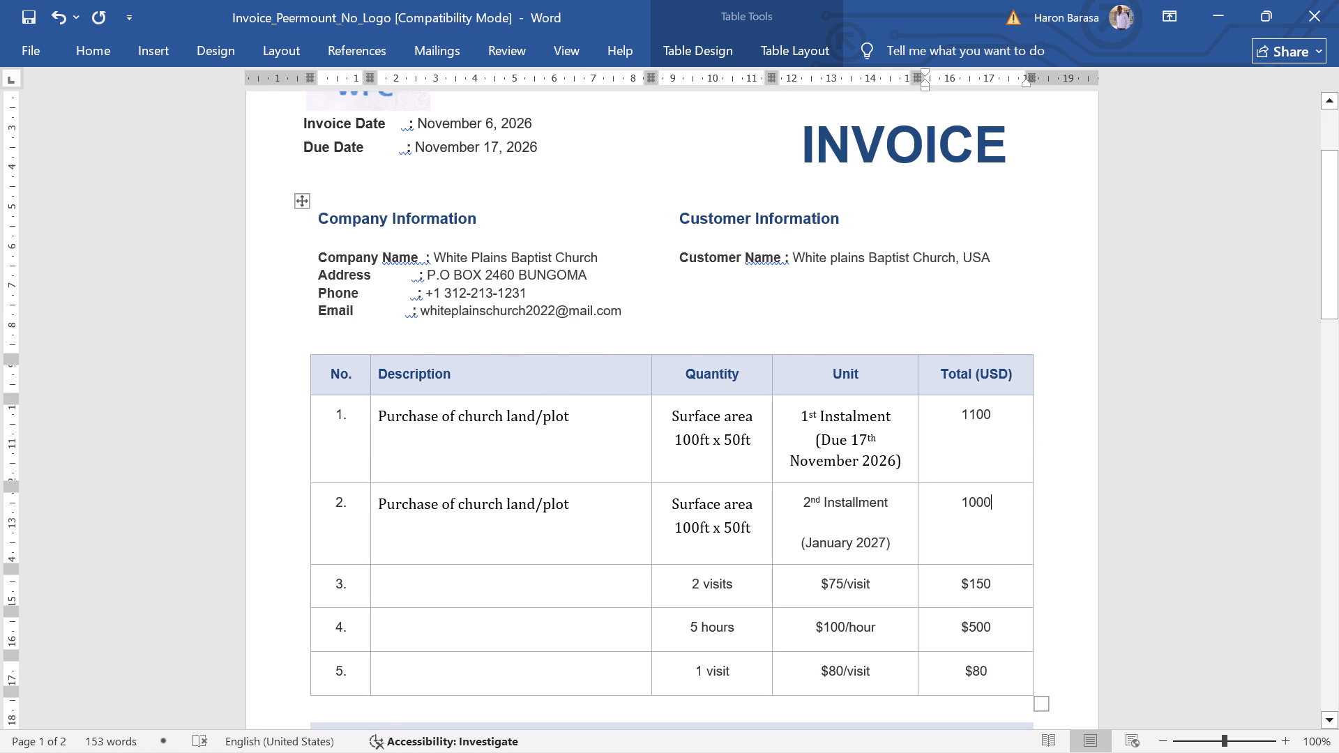
Add a dollar sign before the totals of items 1 and 2, giving $1100 and $1000.
click(960, 418)
key(shift+dollar)
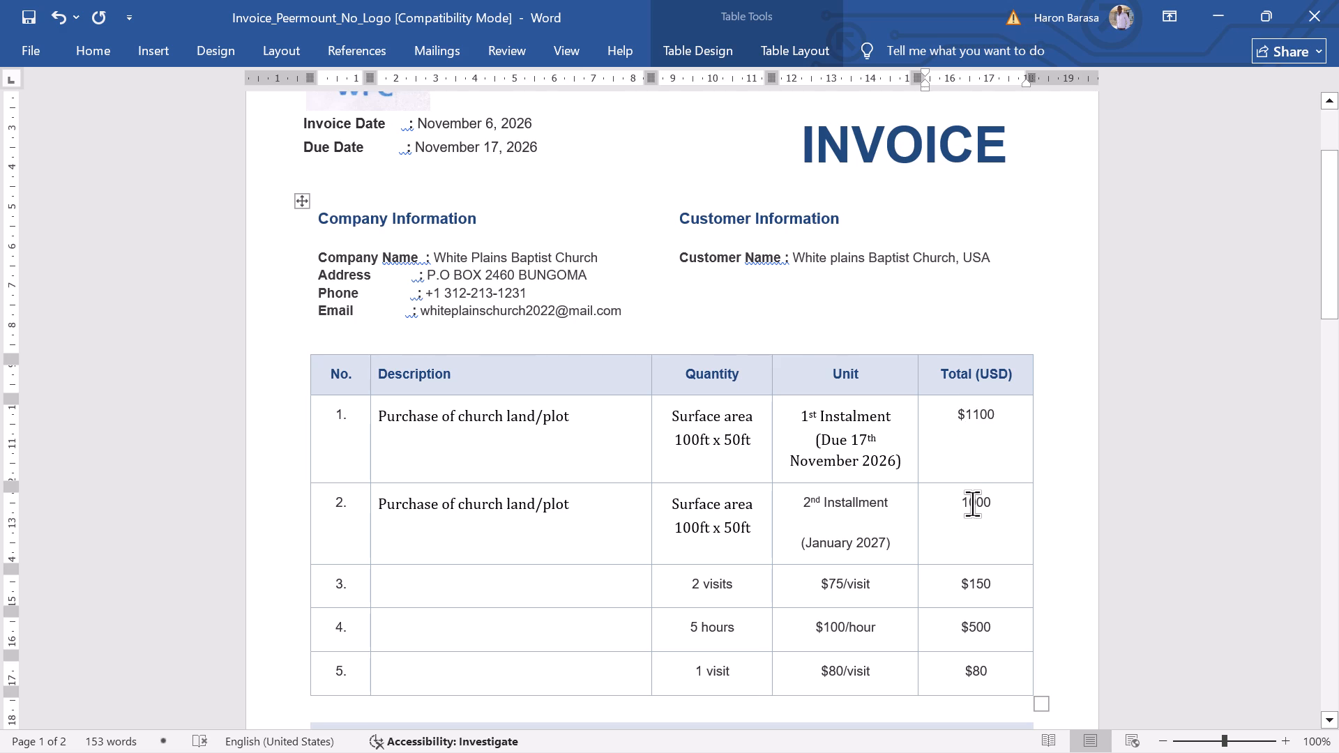
click(972, 503)
key(Left)
key(shift+dollar)
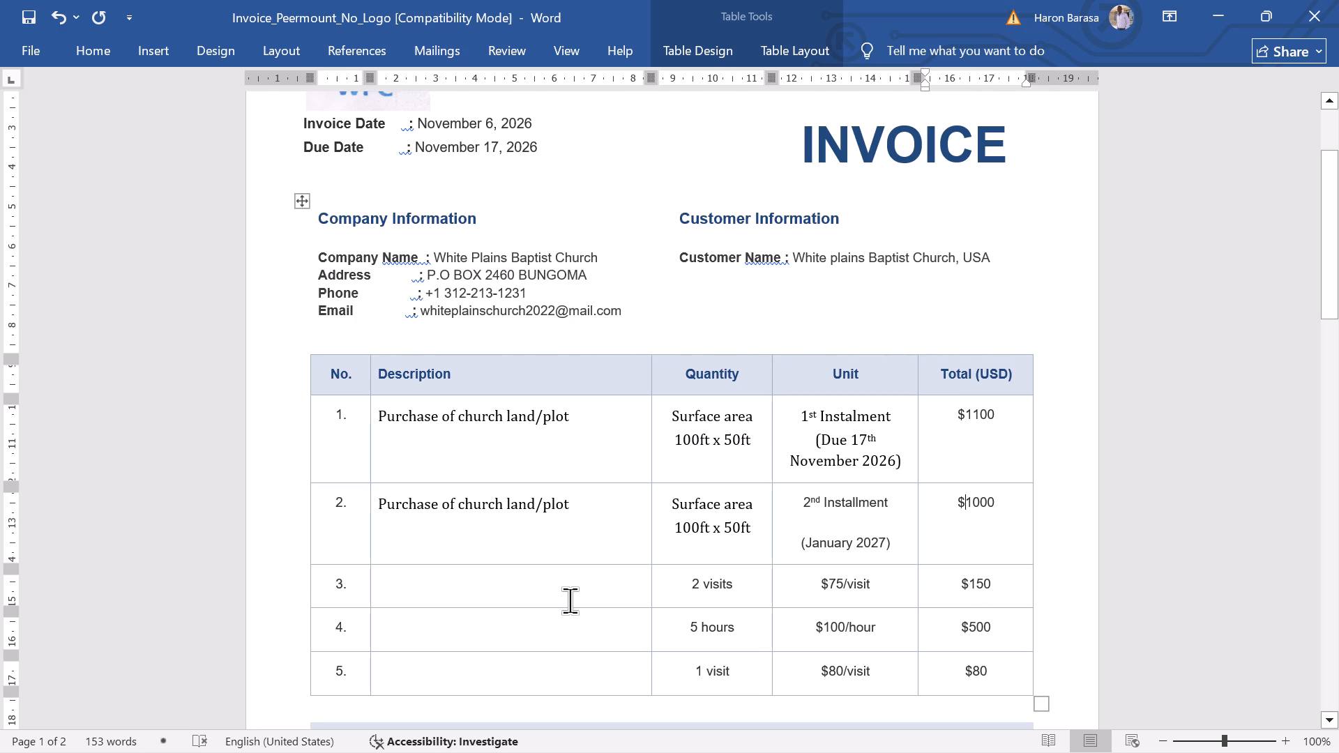
Clear the placeholder quantities, units and totals of items 3 to 5.
click(568, 588)
drag(704, 587, 995, 657)
key(Delete)
Enter Total as the description in row 3 of the items table.
click(513, 584)
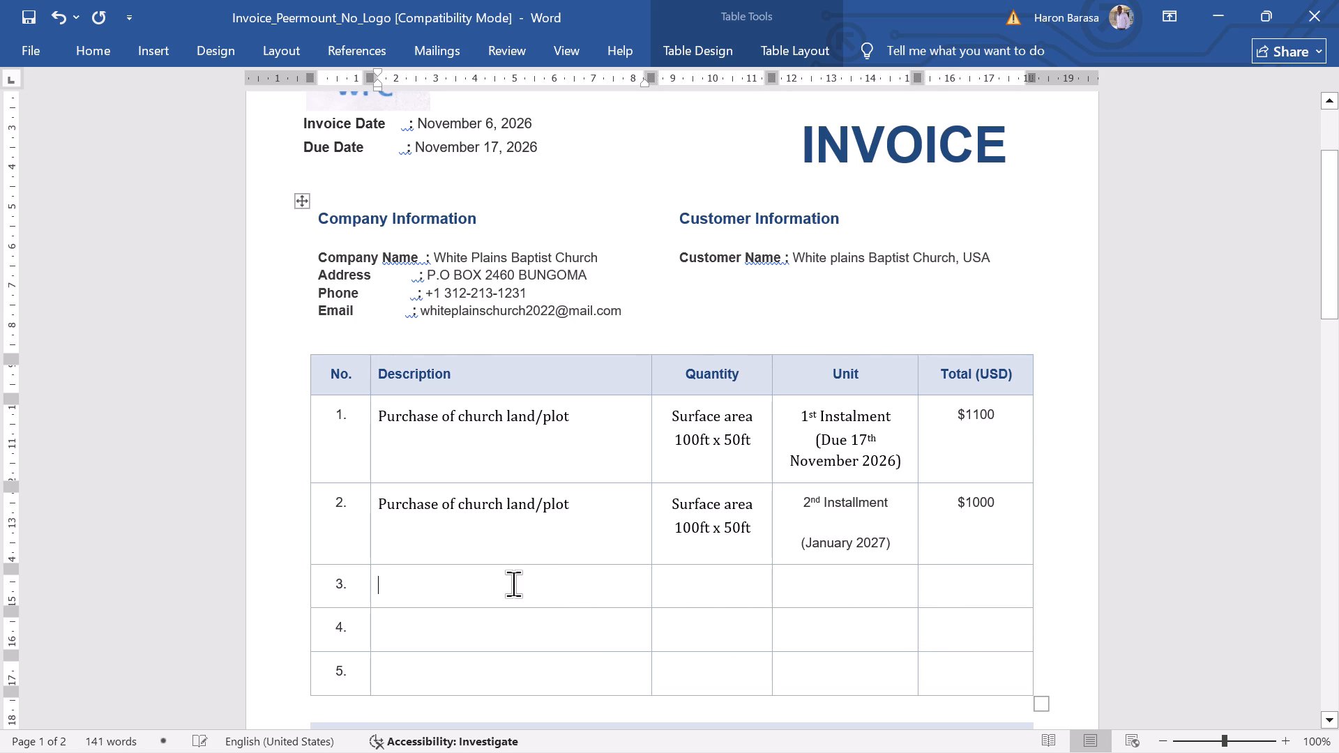
key(s)
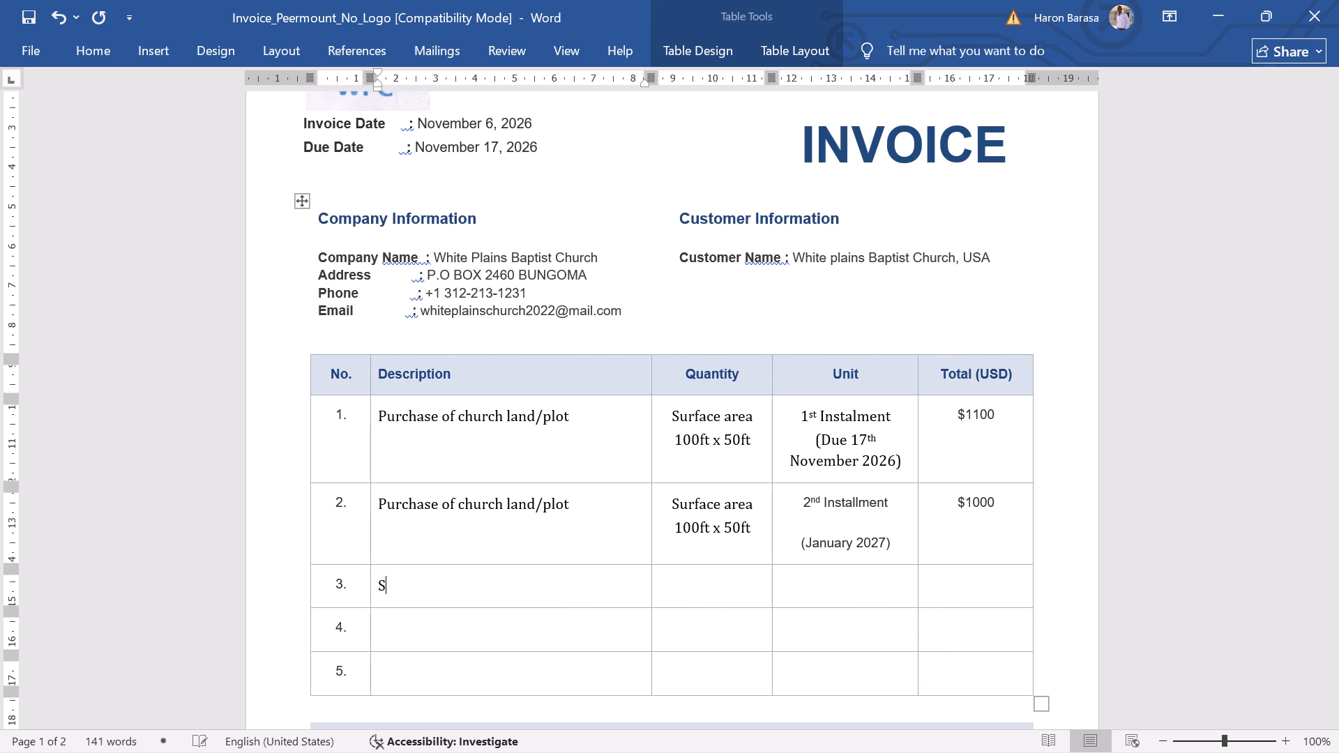
key(u)
key(BackSpace)
key(BackSpace)
key(BackSpace)
key(t)
Move to the empty Total (USD) cell of row 3.
key(Tab)
key(Tab)
key(Tab)
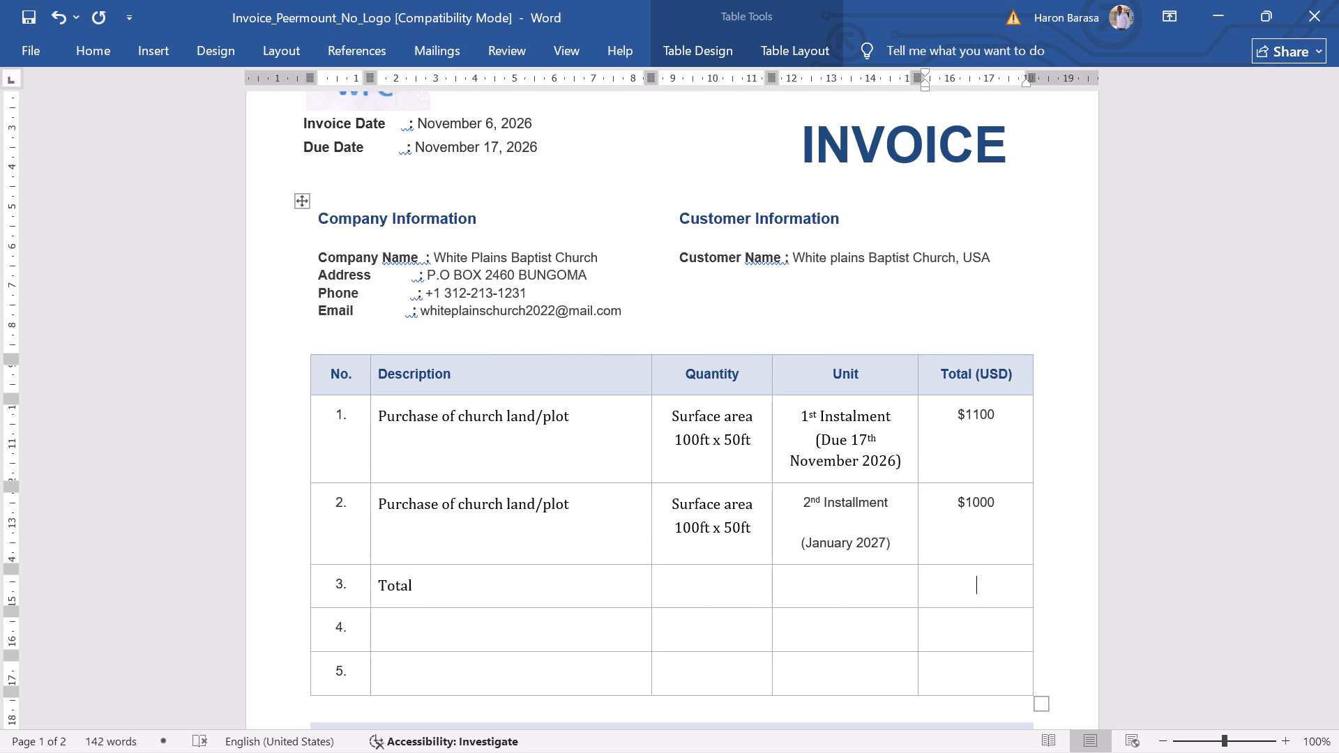
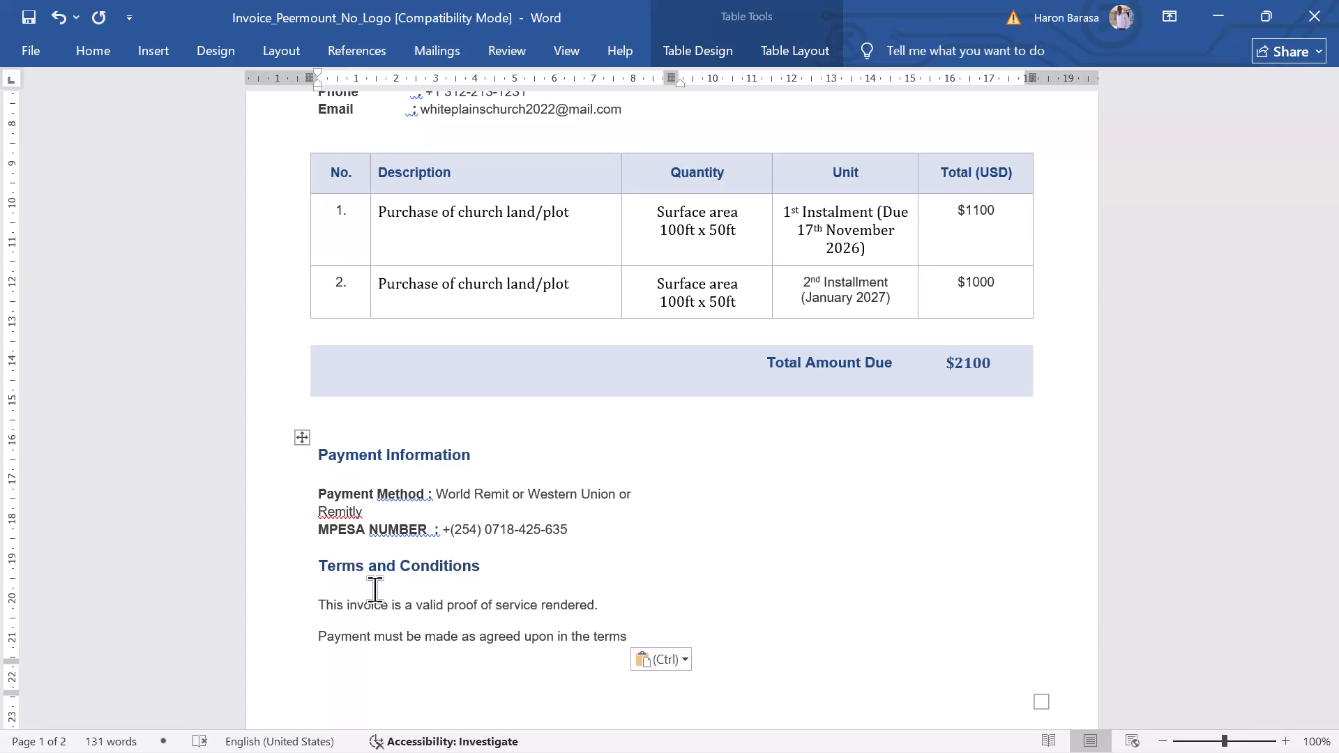
Accept the grammar corrections that remove the extra spaces before the colons after Payment Method and MPESA NUMBER.
click(428, 533)
right_click(427, 533)
click(348, 244)
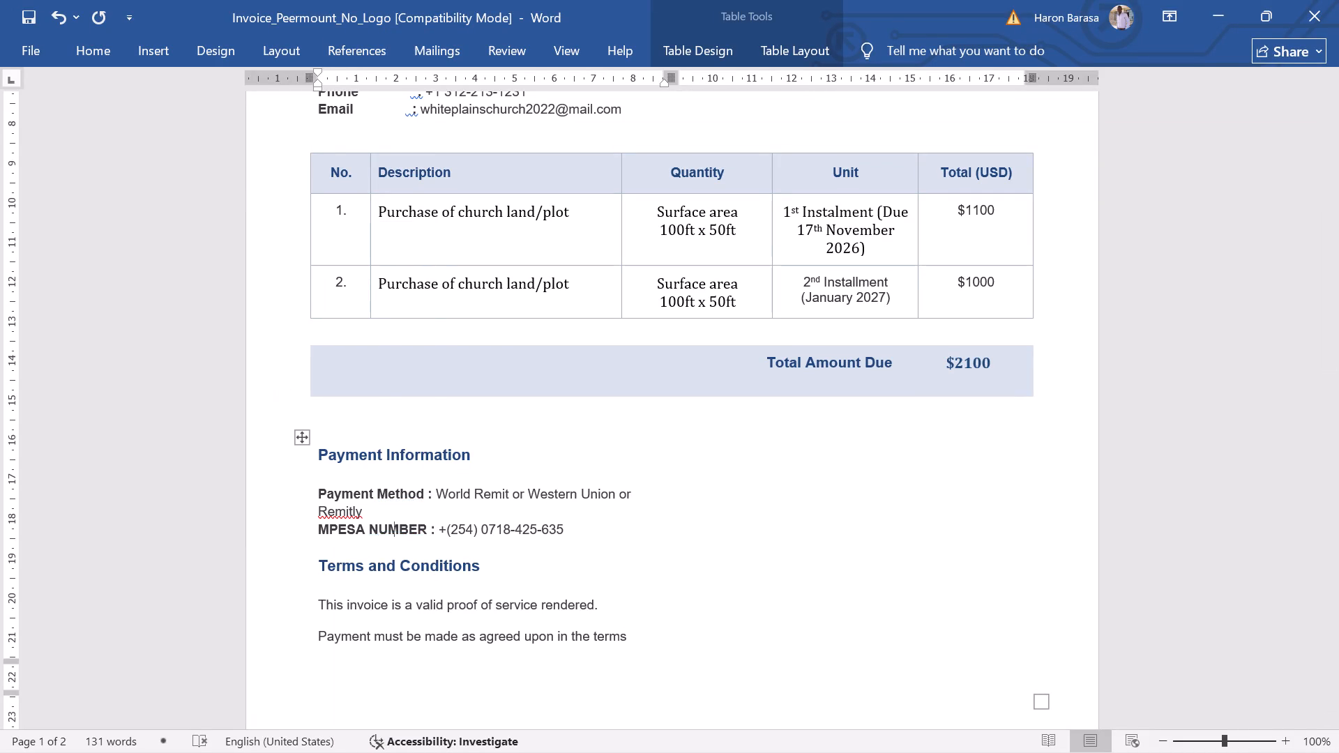
click(419, 492)
right_click(419, 492)
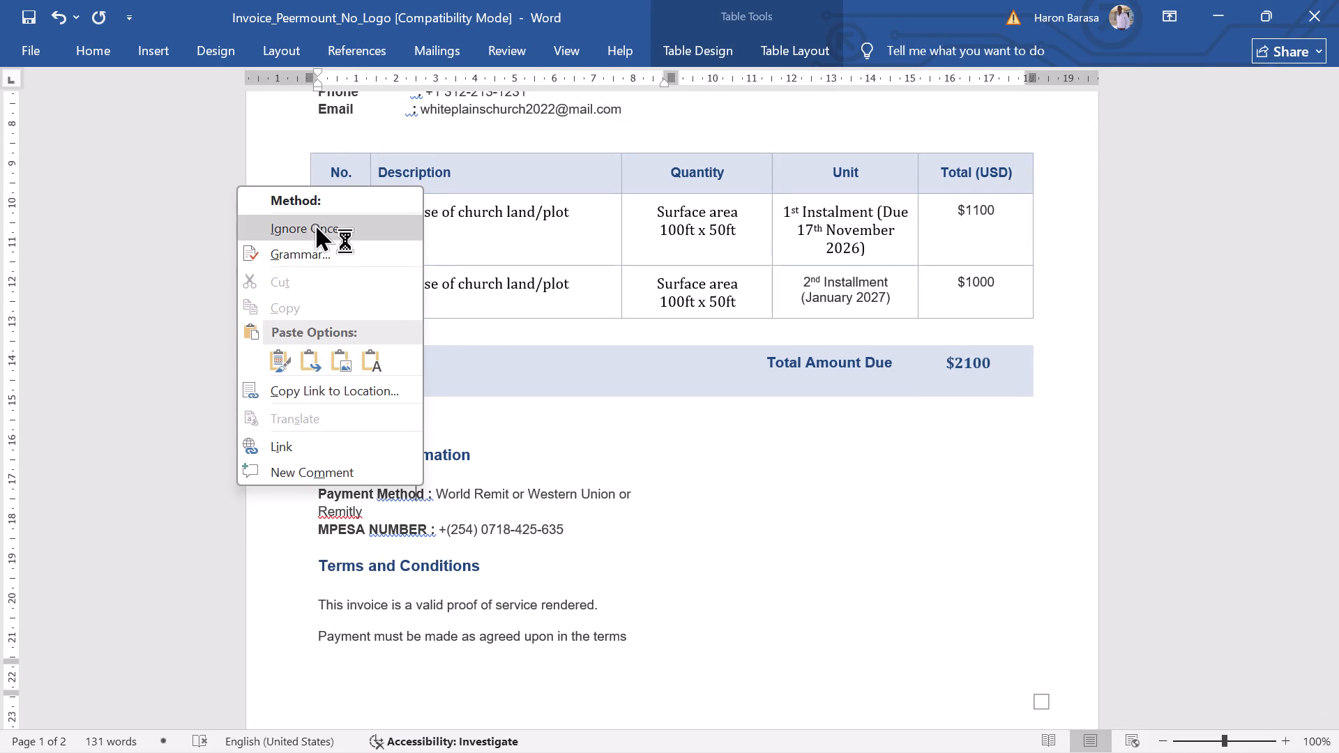
click(313, 205)
click(413, 533)
right_click(413, 533)
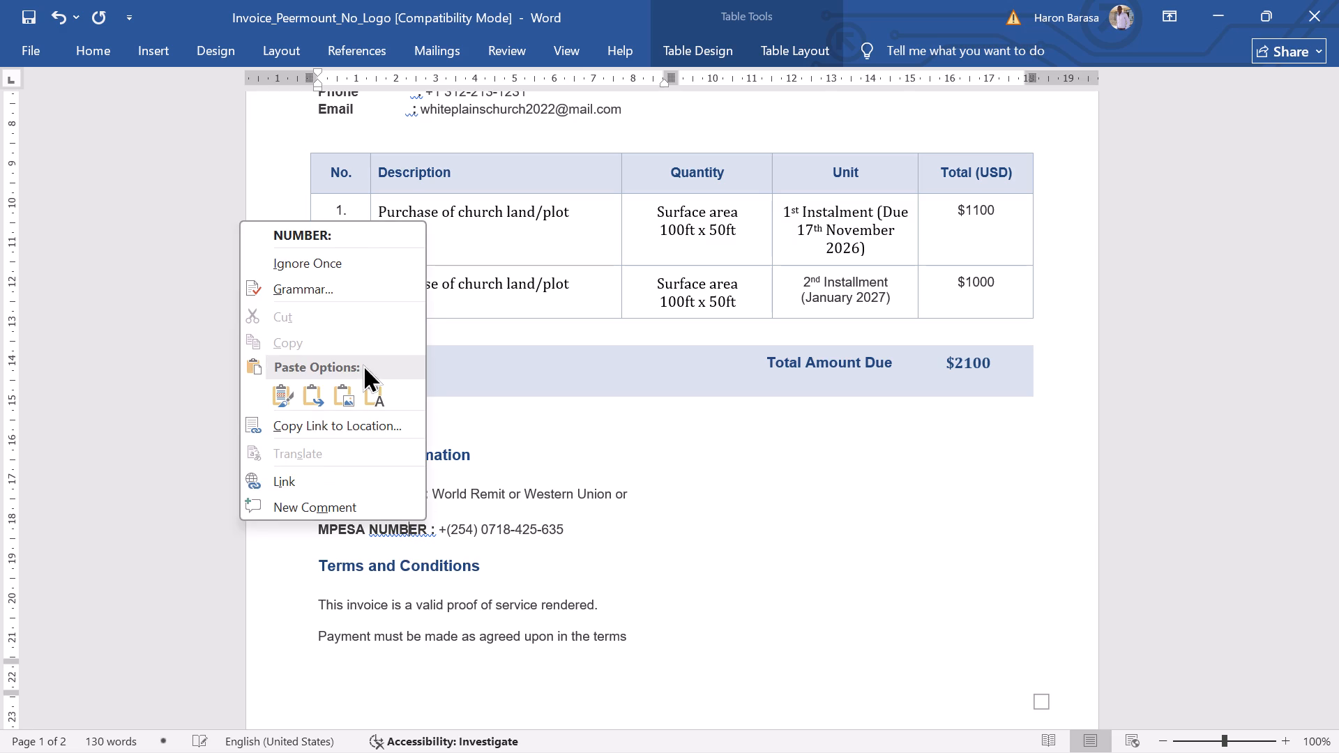
click(331, 238)
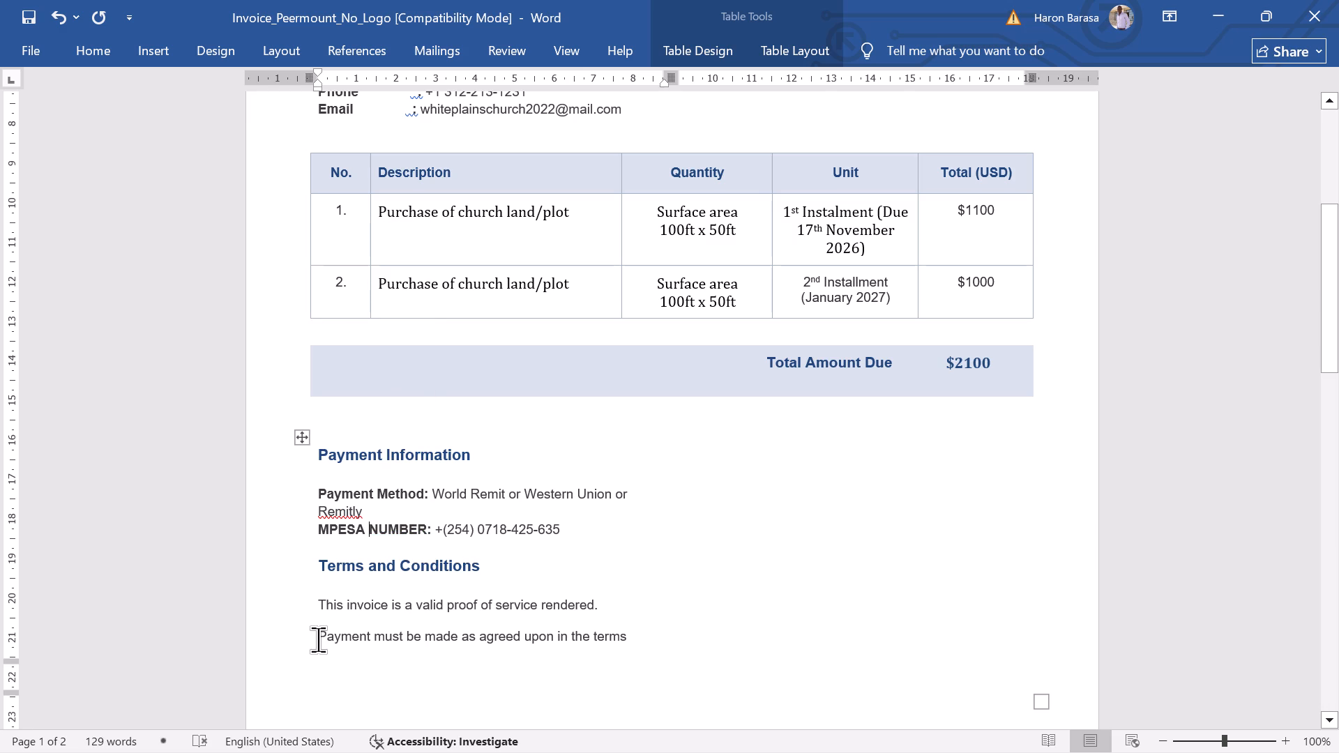
Add a blank line below the MPESA number and replace the Terms and Conditions heading and text with a bold Note: heading.
click(321, 562)
key(Return)
drag(310, 598, 311, 653)
click(349, 662)
drag(640, 678, 425, 655)
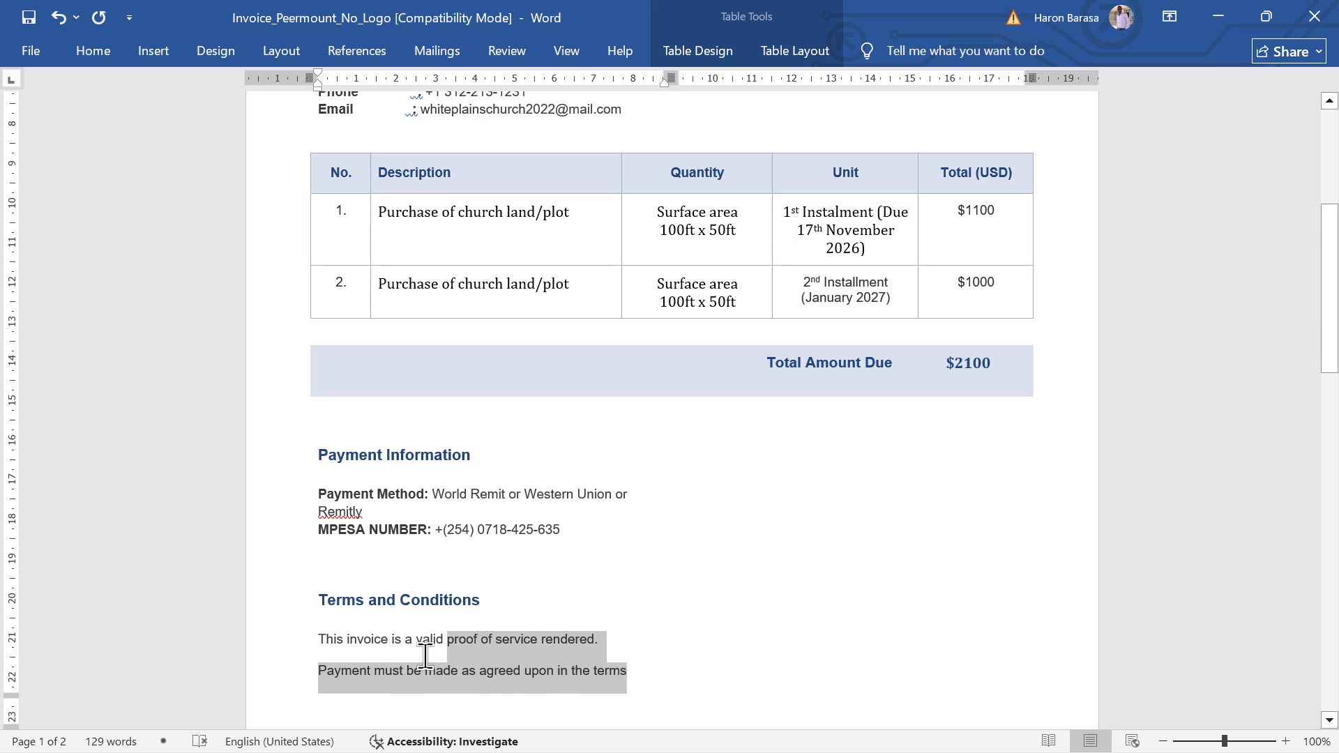
drag(425, 655, 331, 604)
key(Delete)
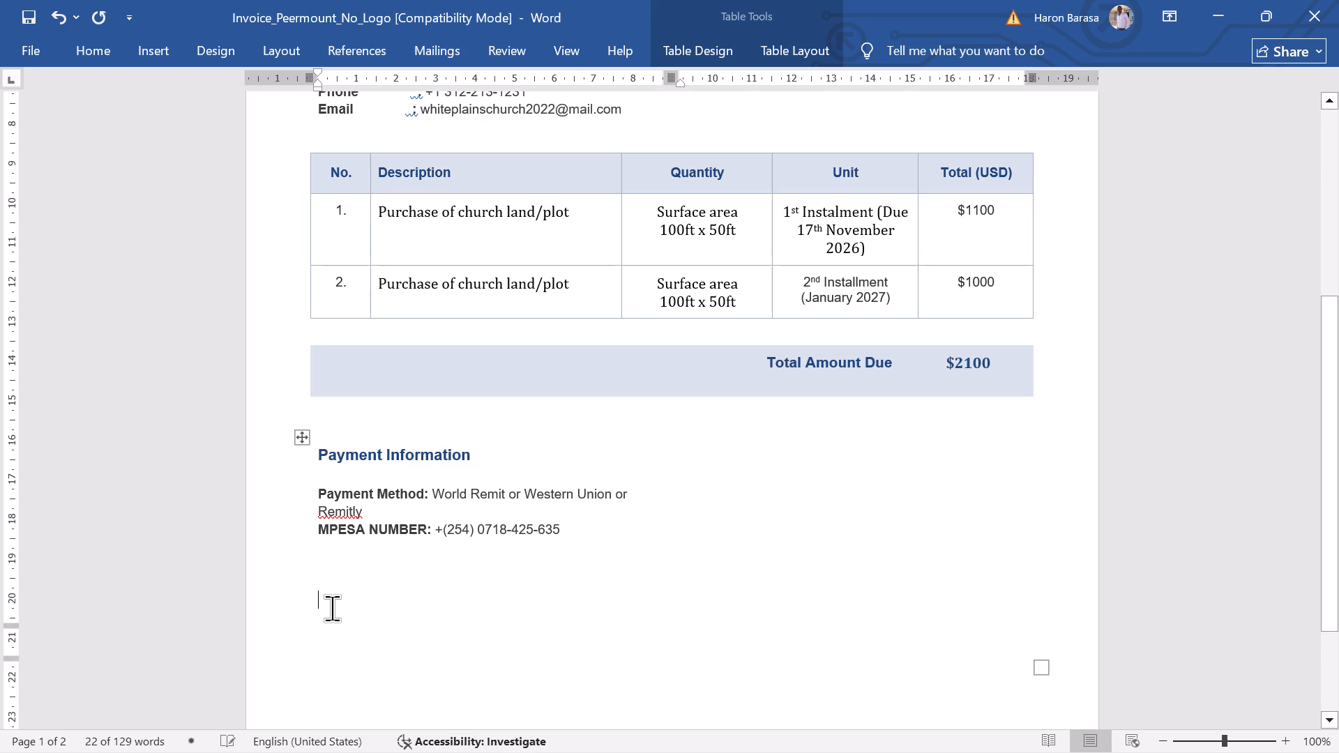
key(n)
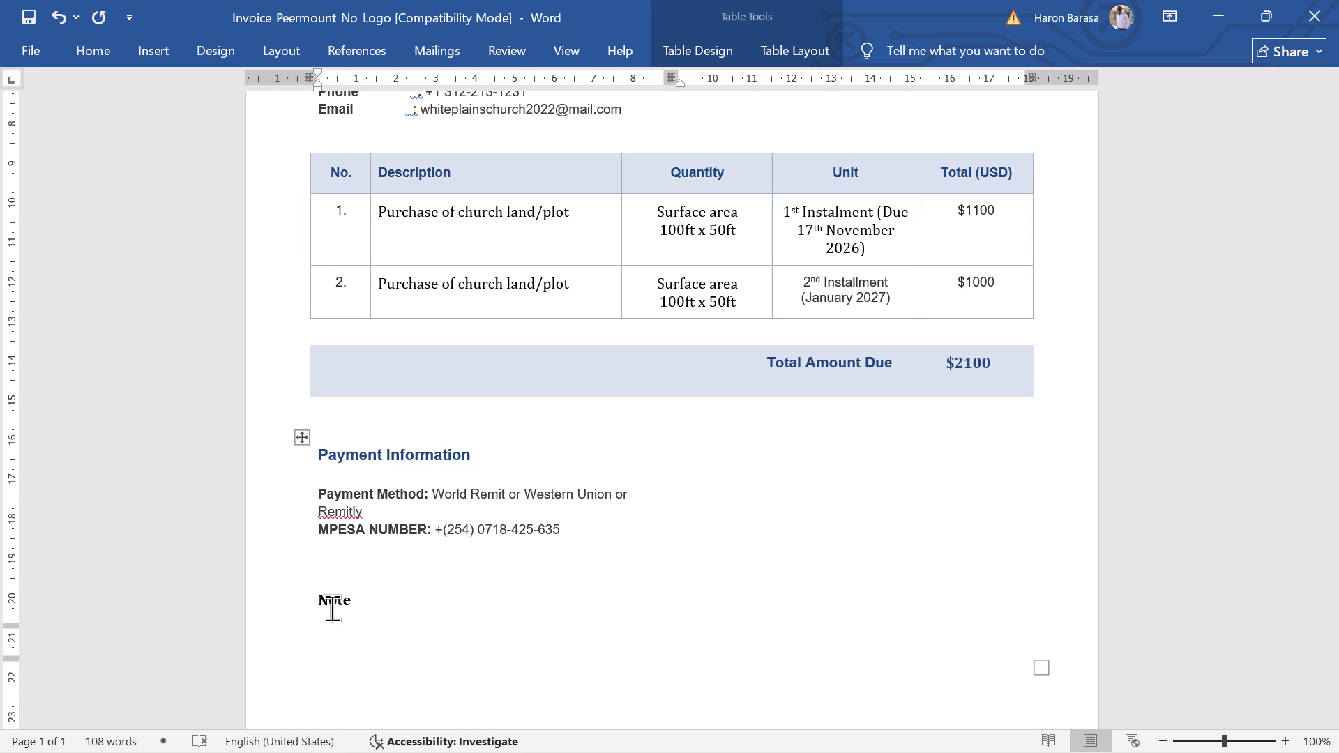
key(shift+colon)
Write First installment is due 17th November 2026 in non-bold text on a new line below the Note heading.
key(Return)
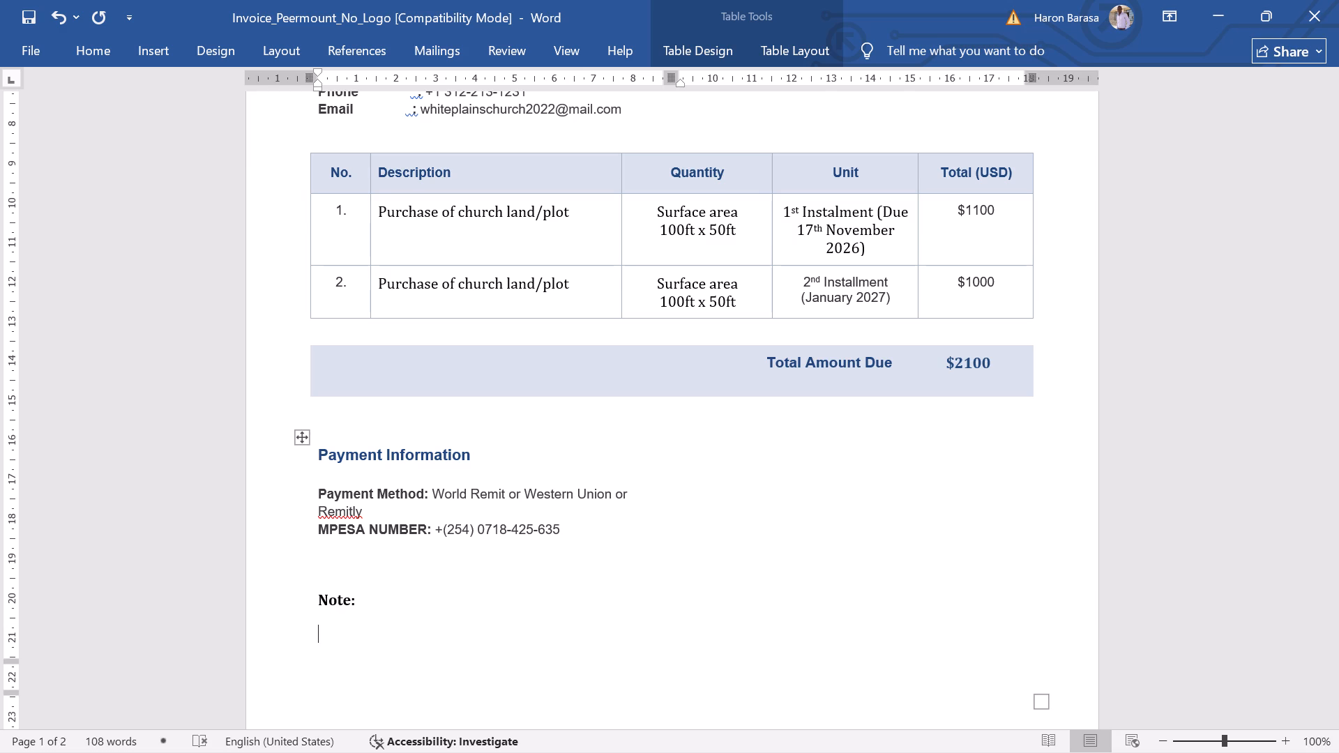
key(ctrl+b)
key(f)
key(BackSpace)
key(BackSpace)
text(ent is due)
key(space)
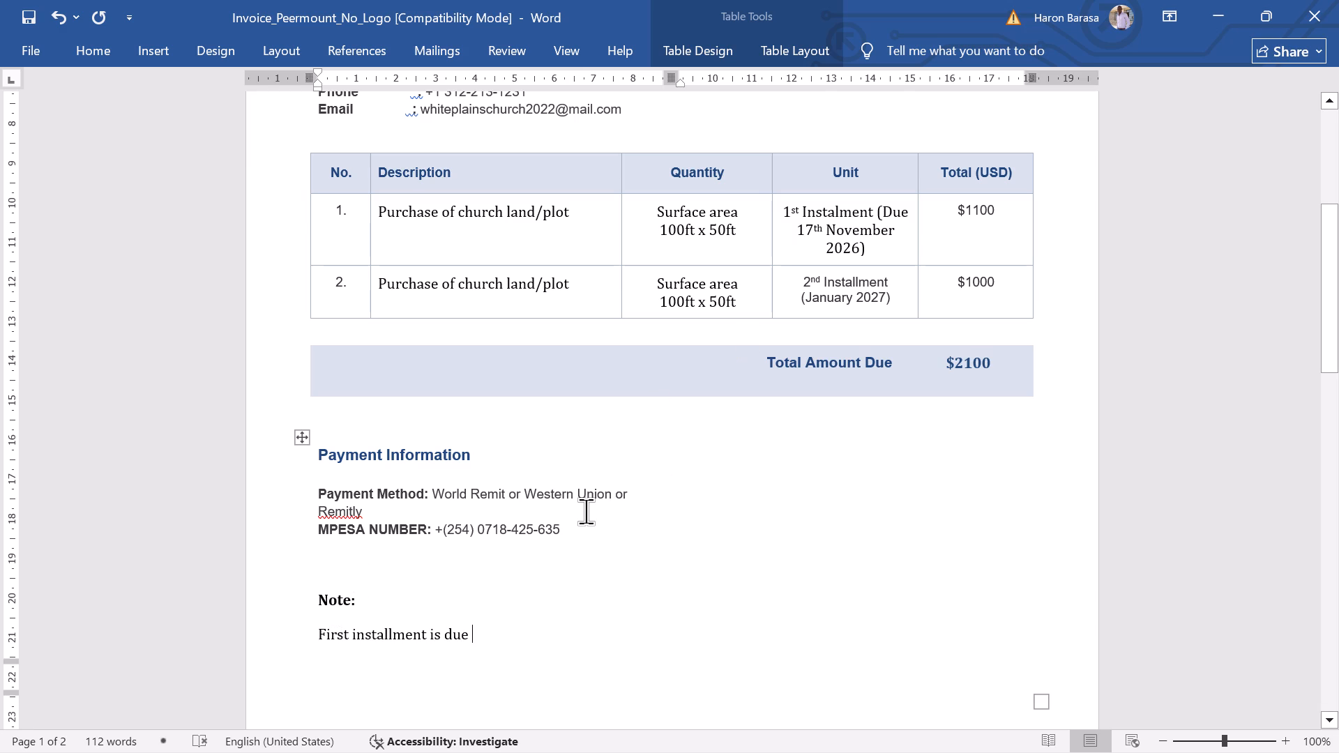
text(17th)
key(space)
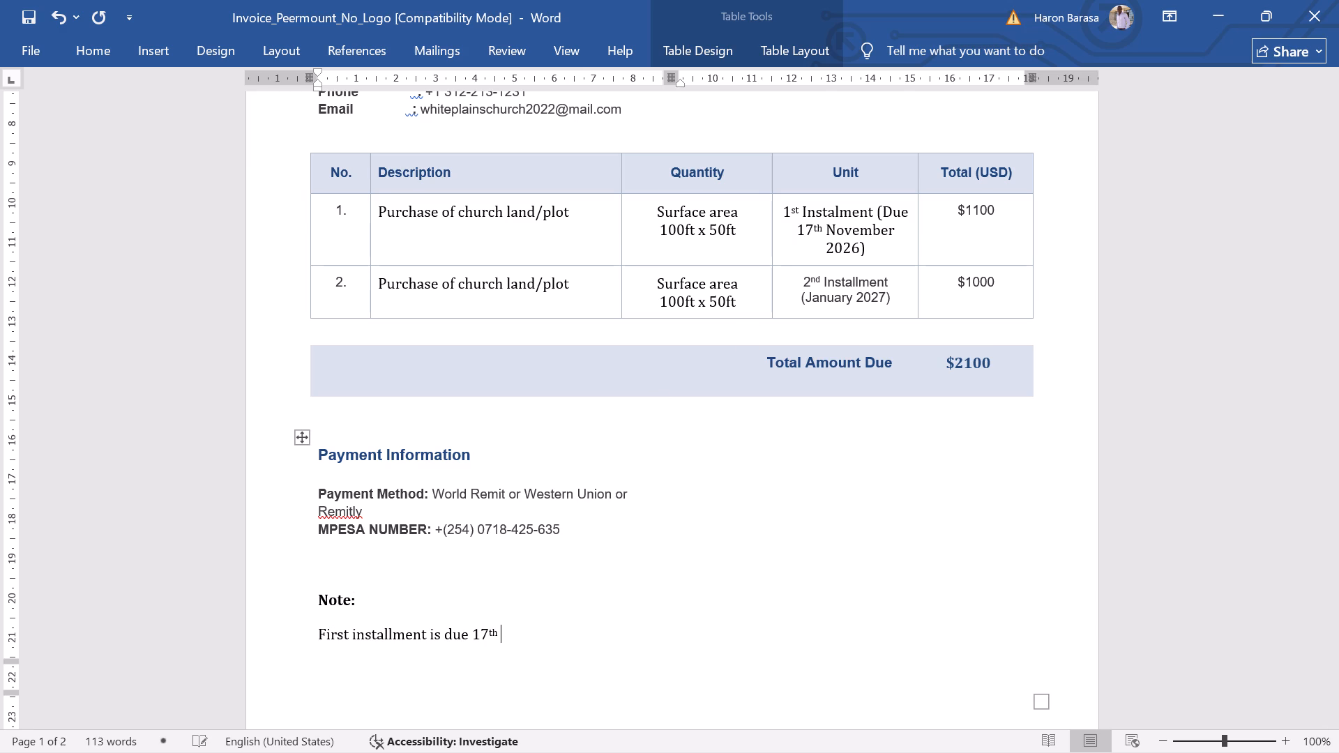
key(n)
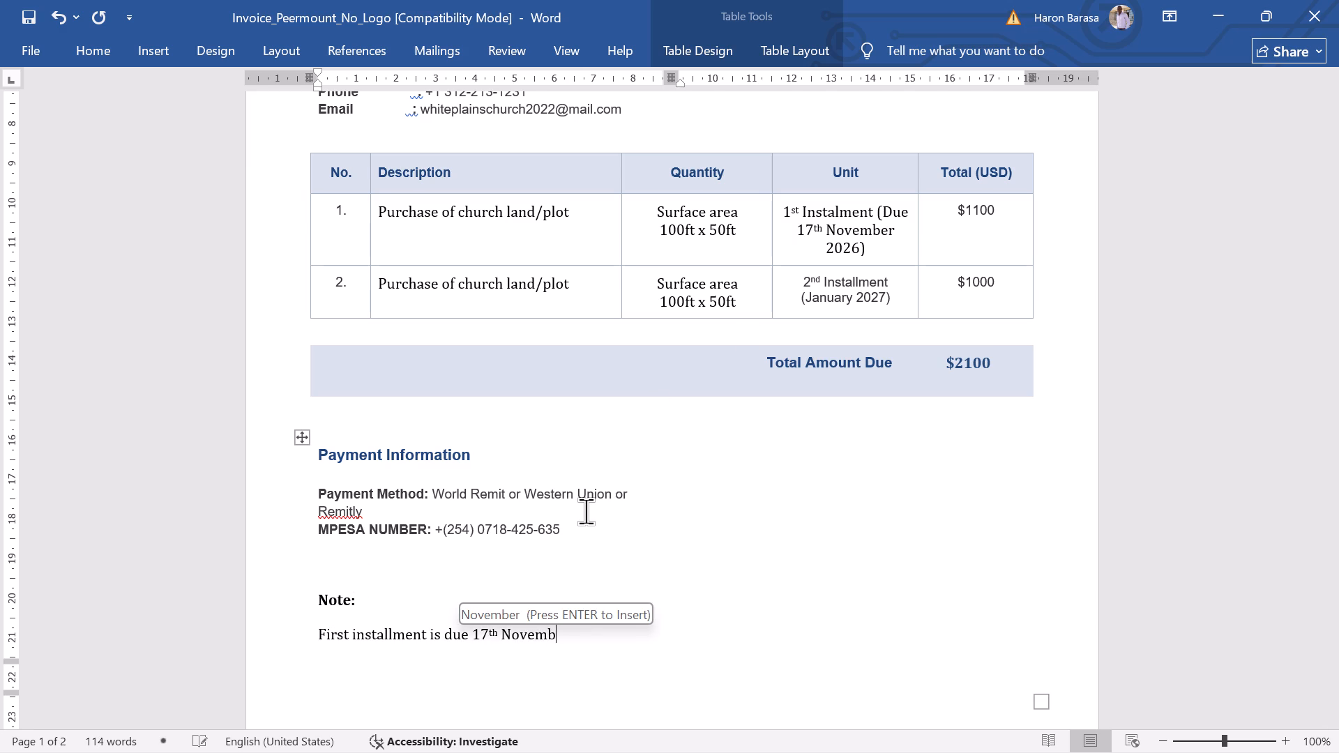
key(Return)
key(space)
text(202)
key(6)
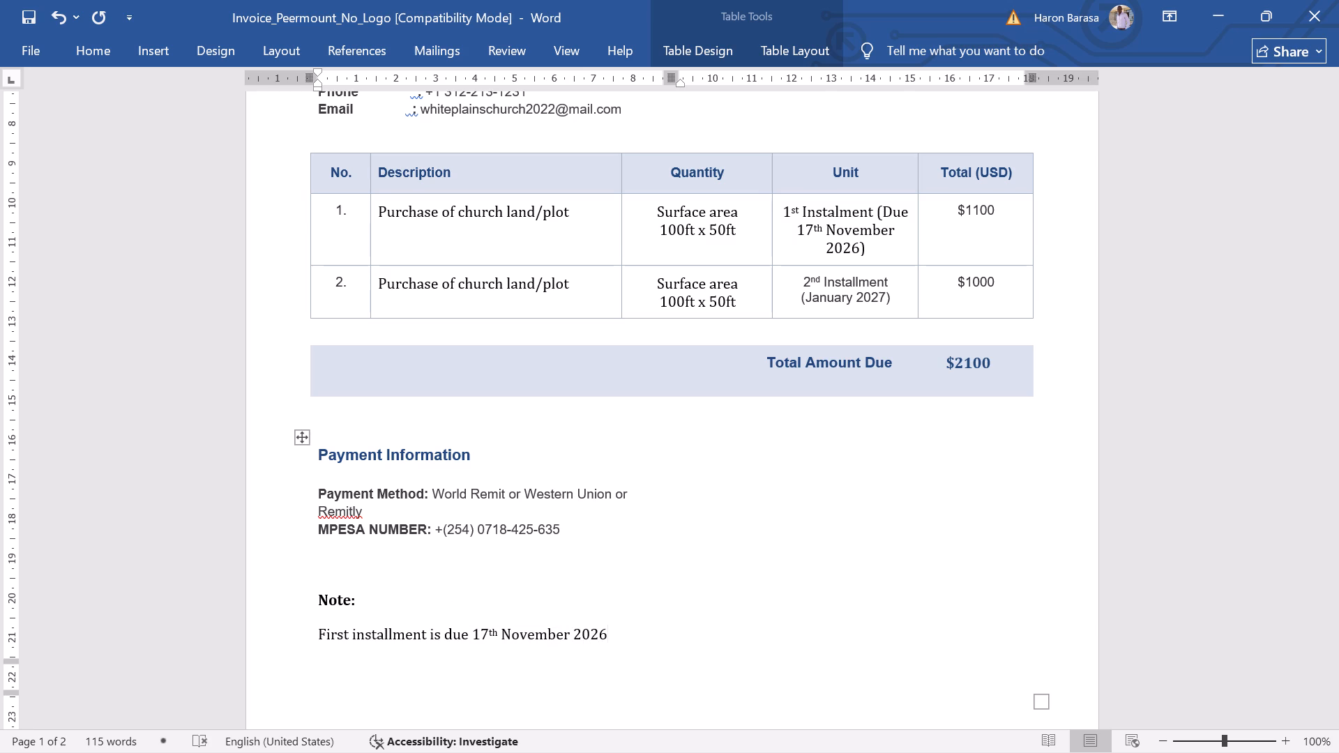
Replace the word First in the note with 1st.
click(354, 630)
key(Left)
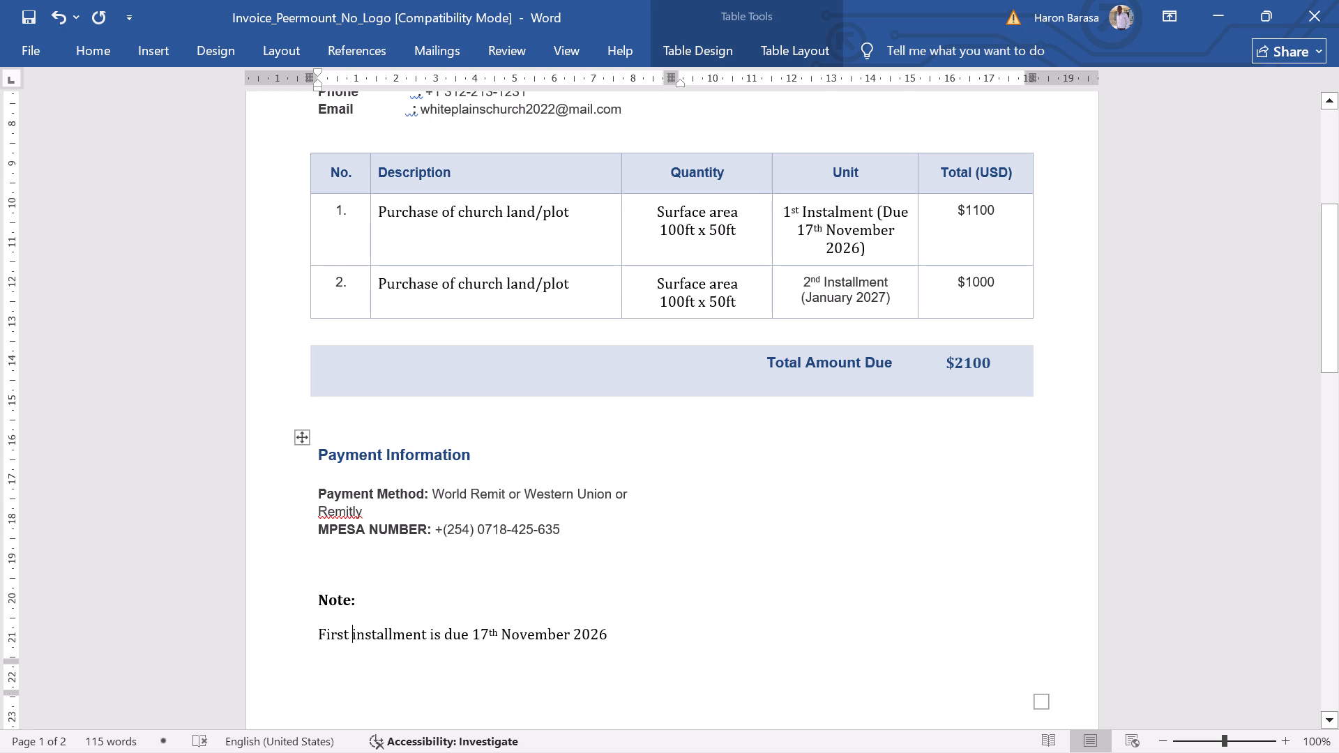
key(BackSpace)
key(BackSpace)
key(BackSpace)
key(BackSpace)
key(BackSpace)
key(BackSpace)
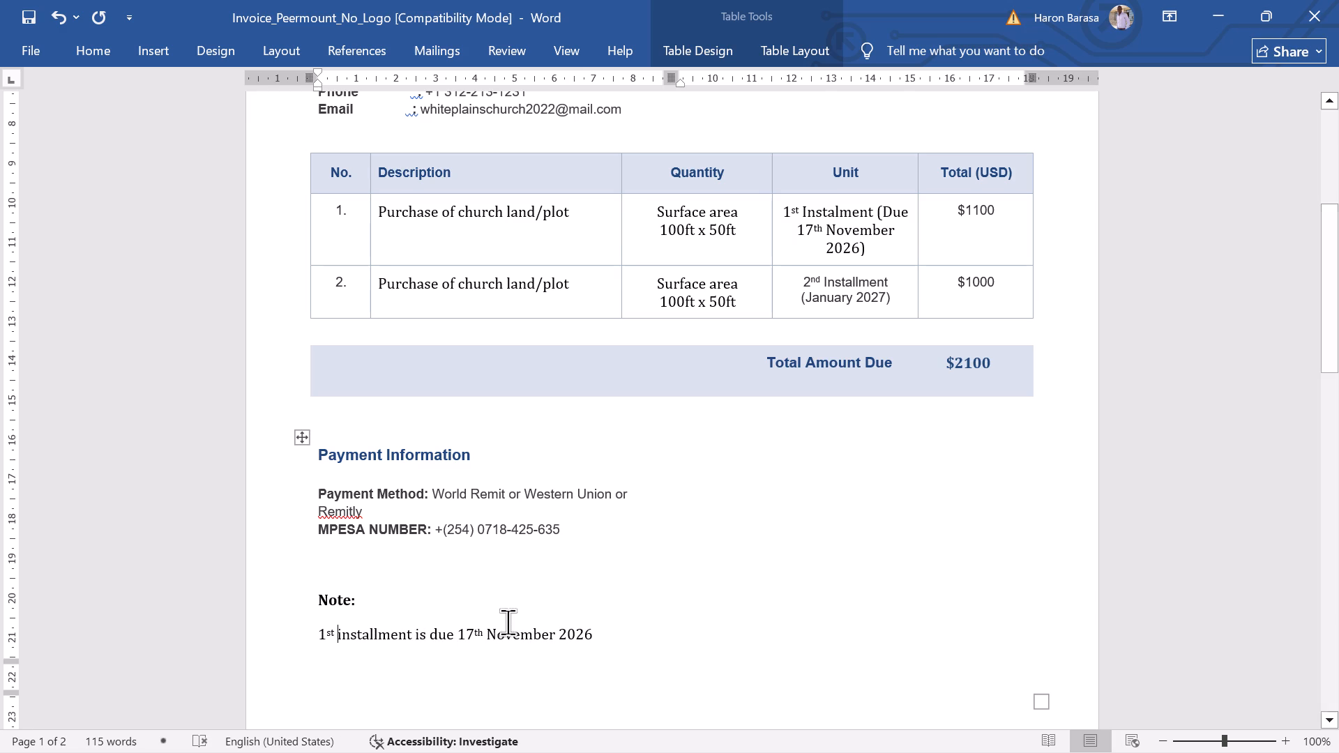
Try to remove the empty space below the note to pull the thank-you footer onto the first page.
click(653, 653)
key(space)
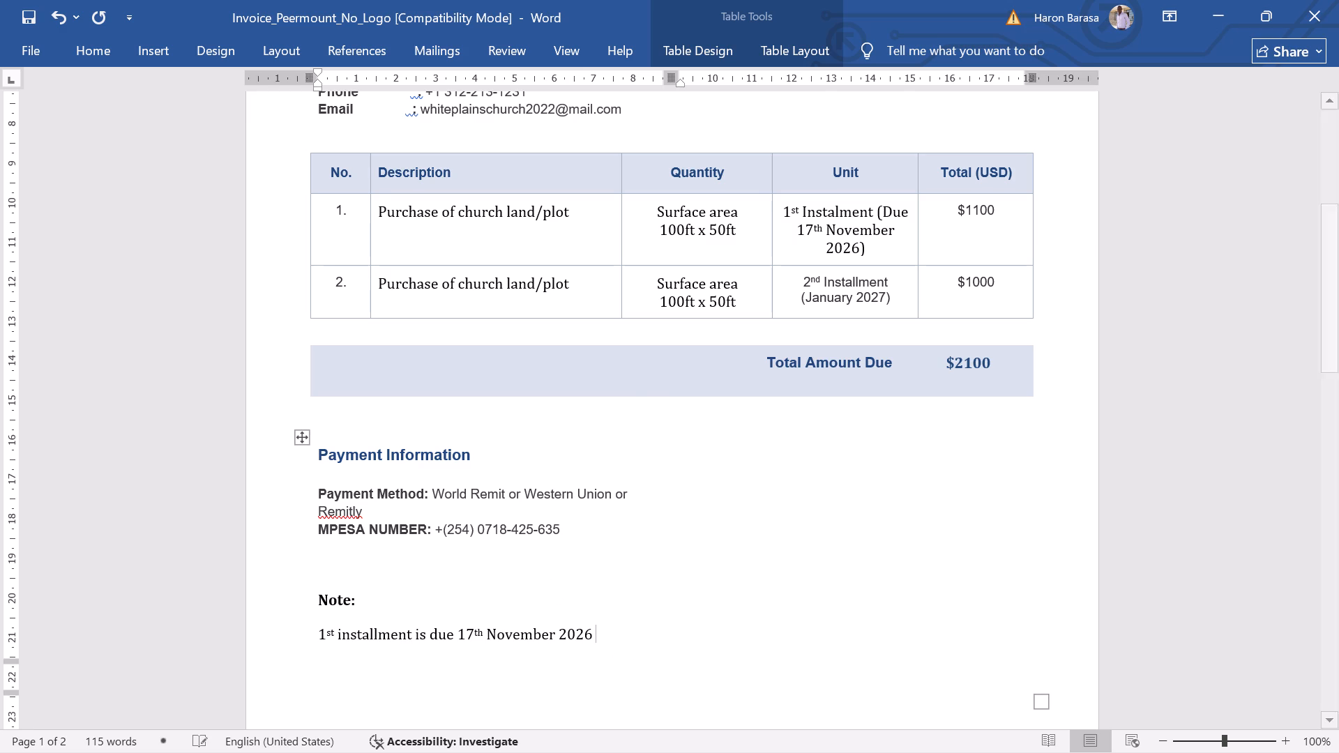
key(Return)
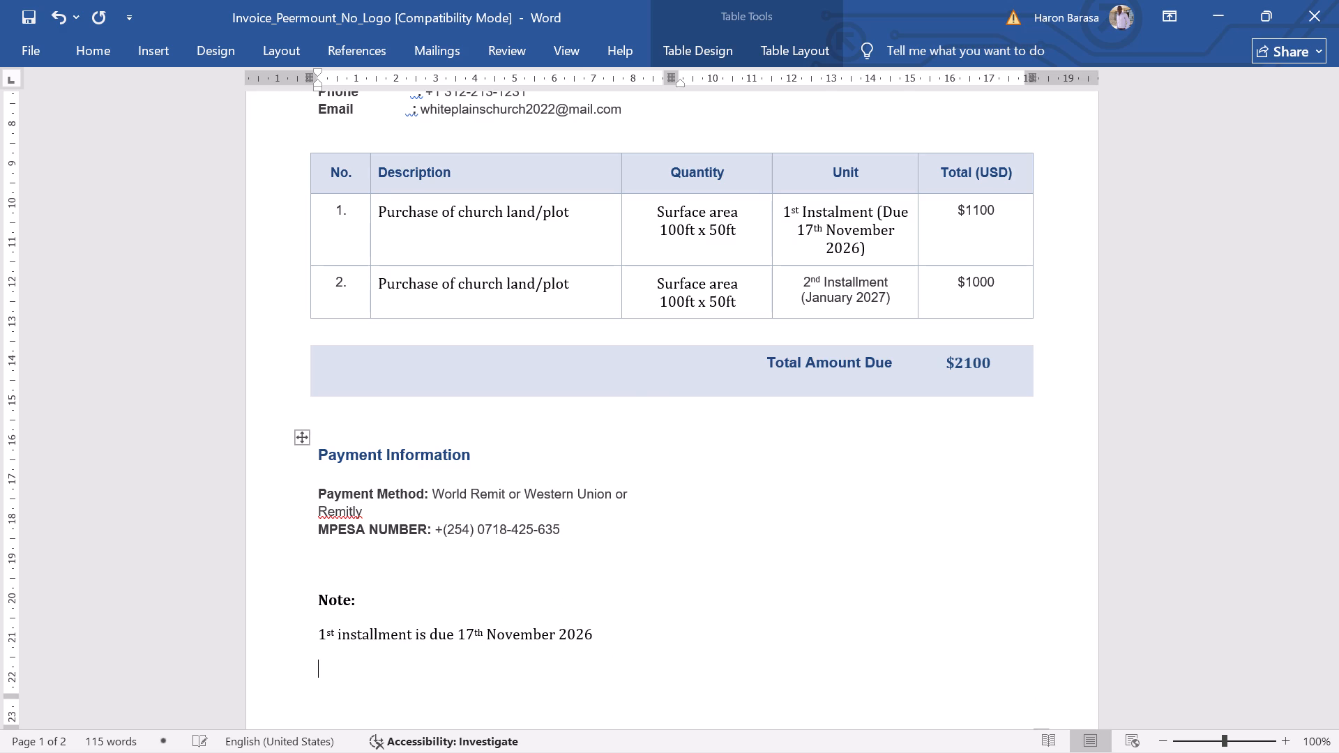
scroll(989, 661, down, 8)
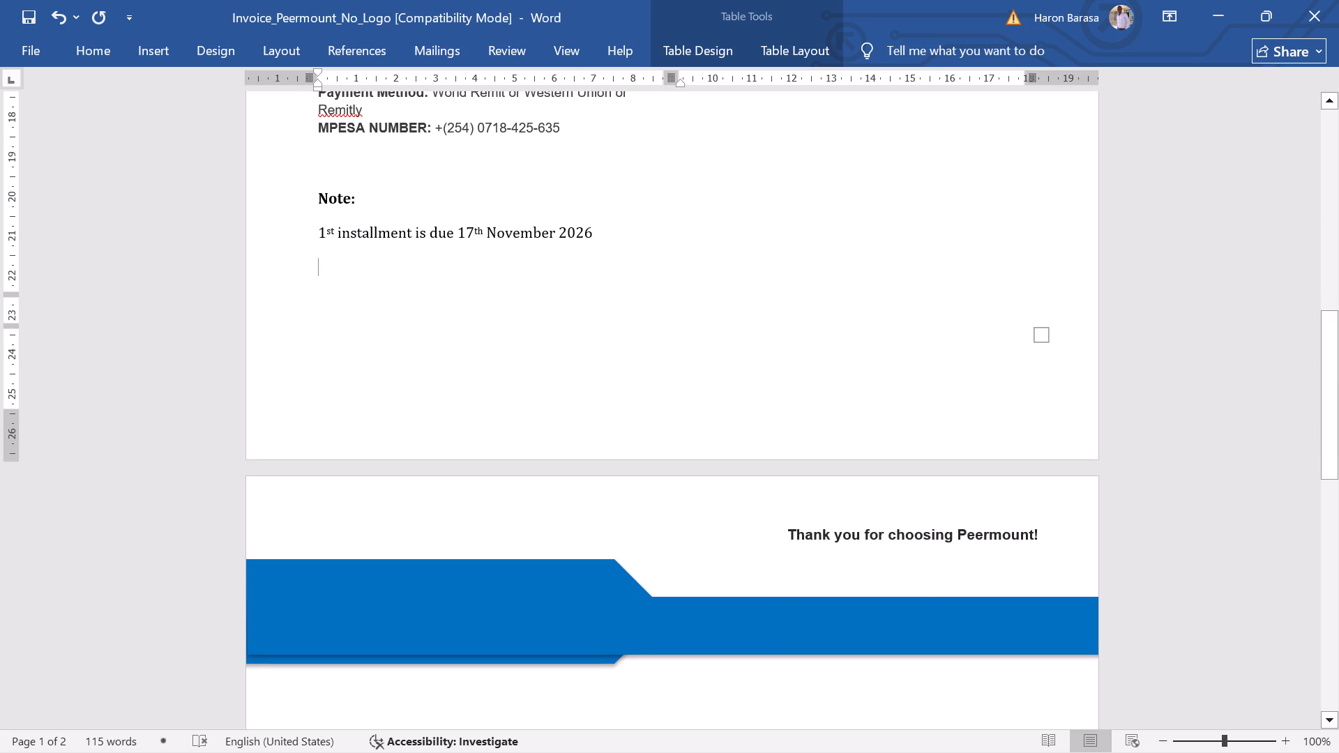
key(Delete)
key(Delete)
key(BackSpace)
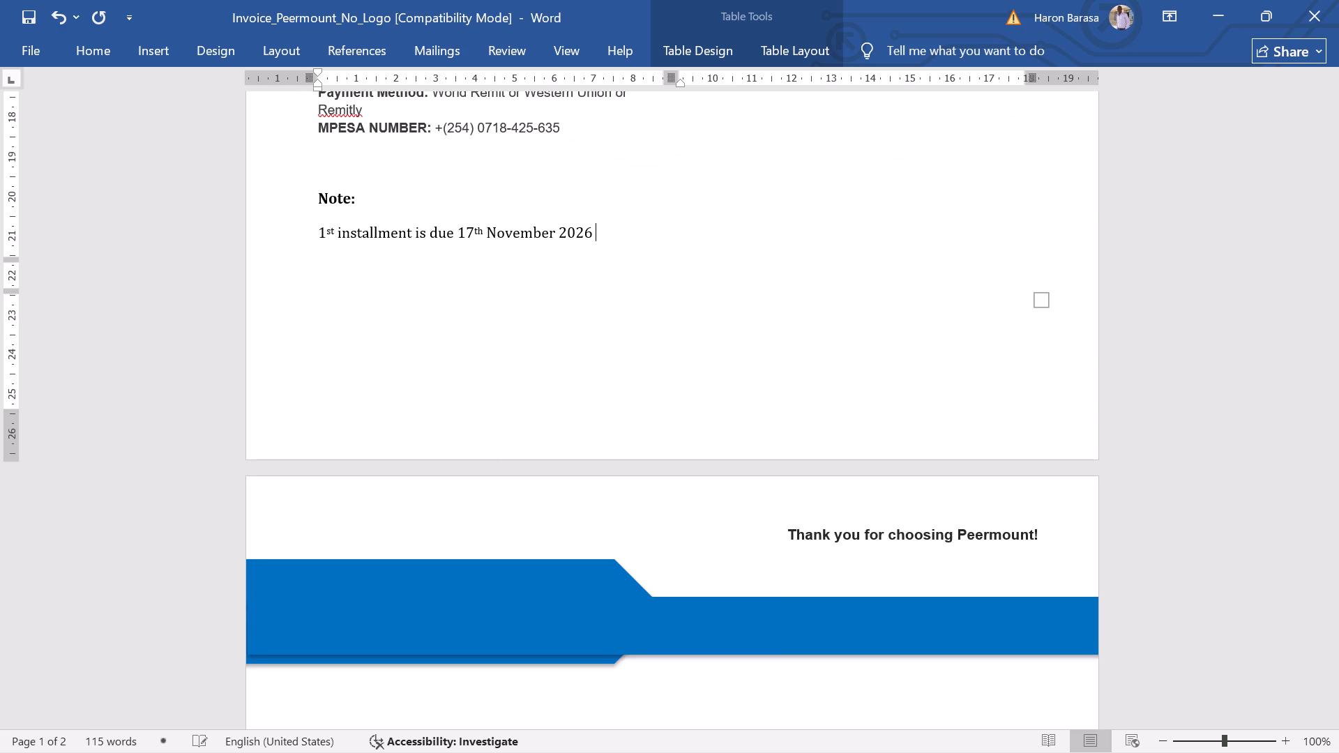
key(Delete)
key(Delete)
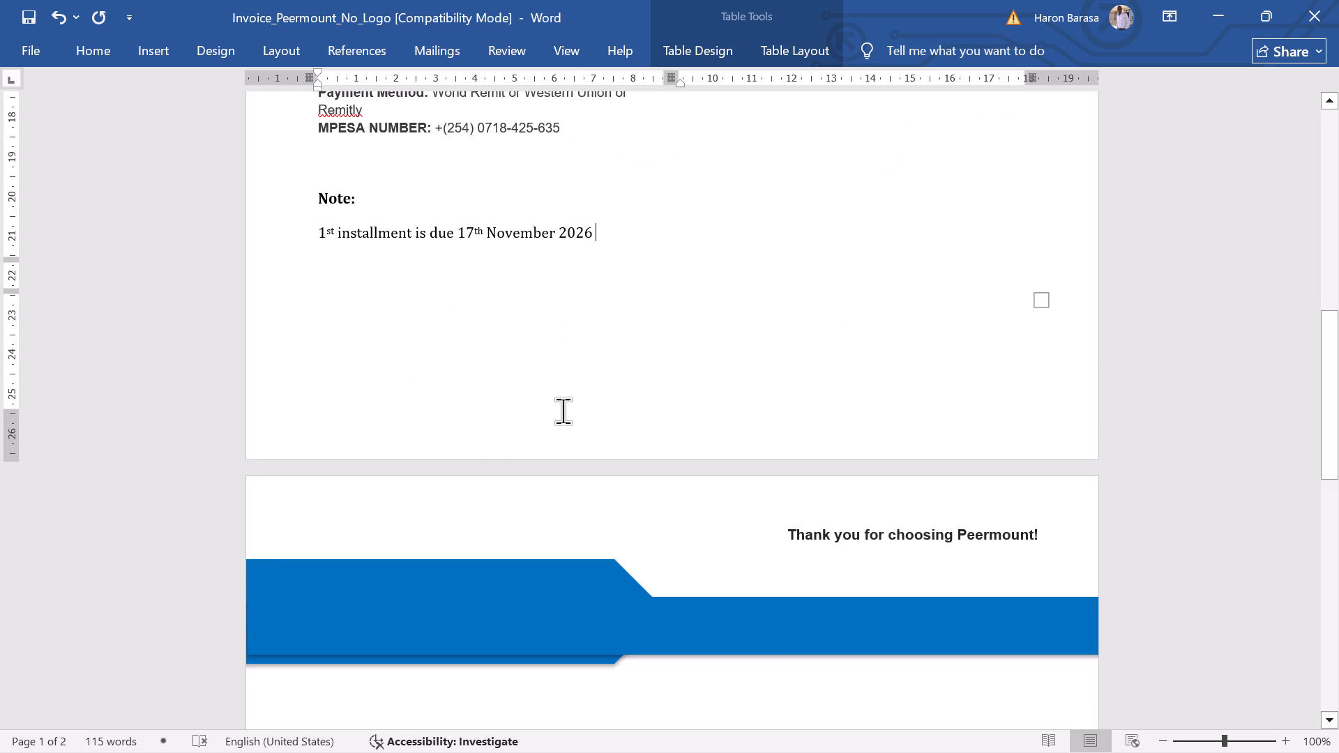
Delete the blank lines above the Payment Information heading and above the Total Amount Due row.
scroll(691, 400, up, 3)
scroll(731, 419, down, 1)
scroll(731, 425, up, 2)
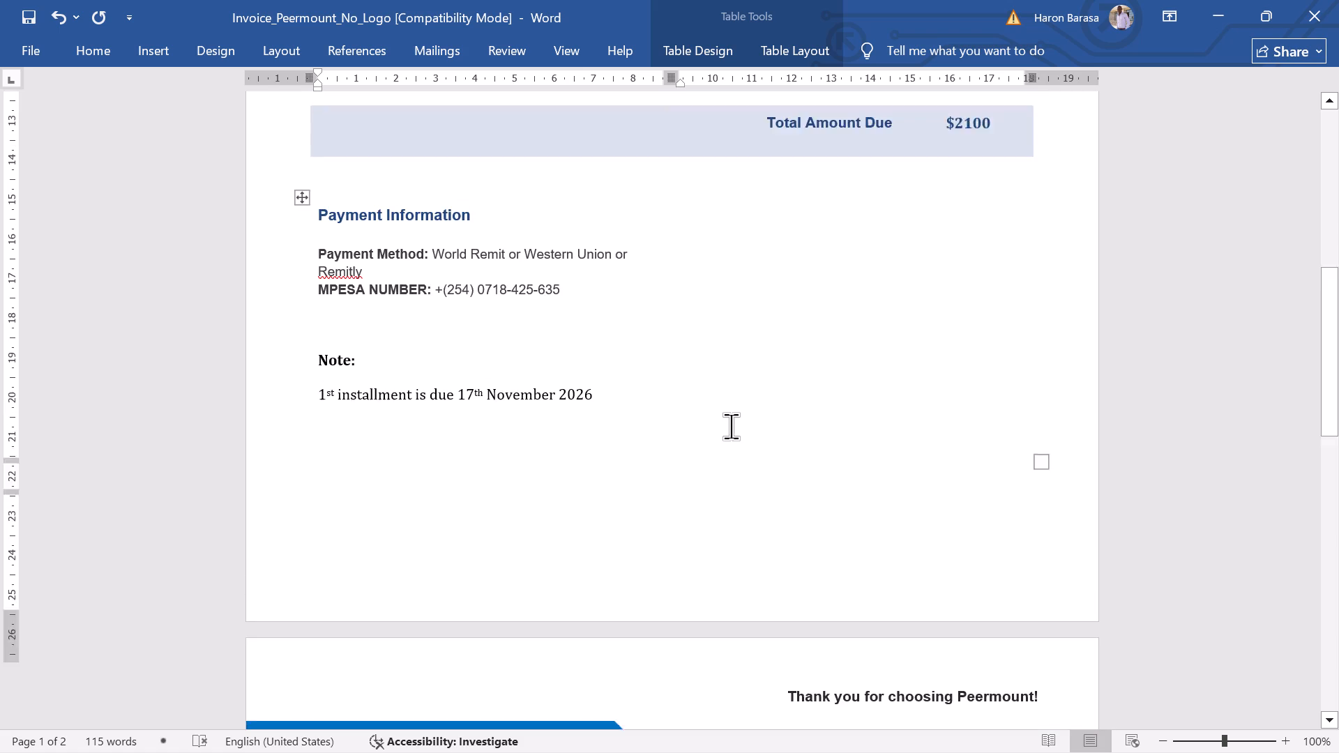
scroll(731, 426, up, 2)
scroll(625, 541, down, 7)
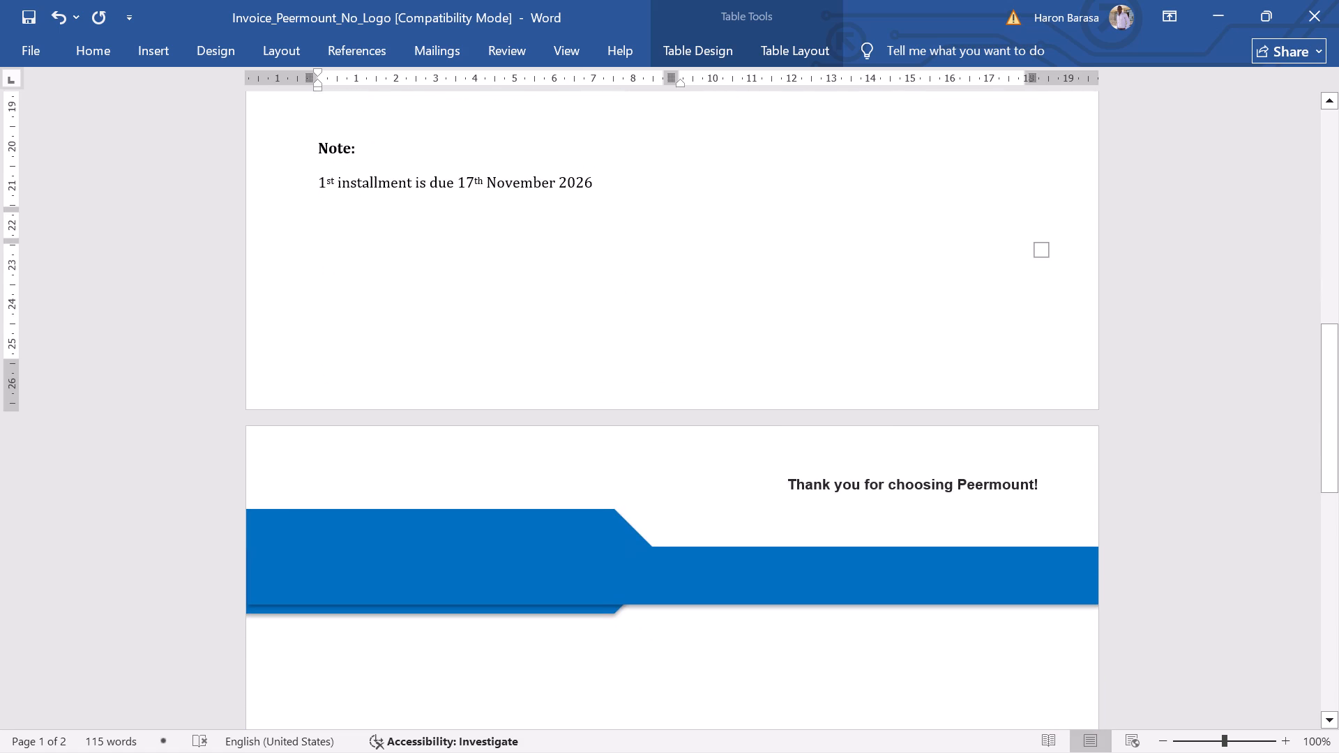
scroll(630, 542, up, 8)
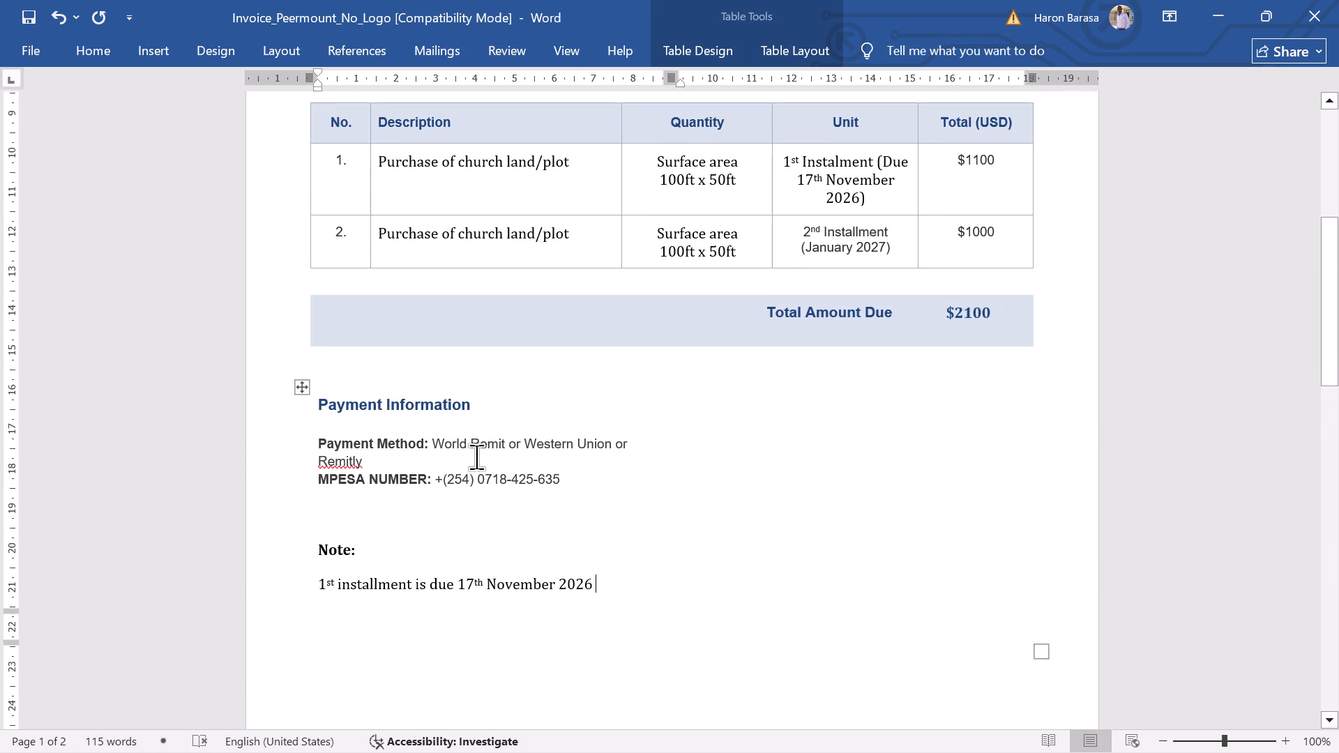
click(379, 376)
key(Delete)
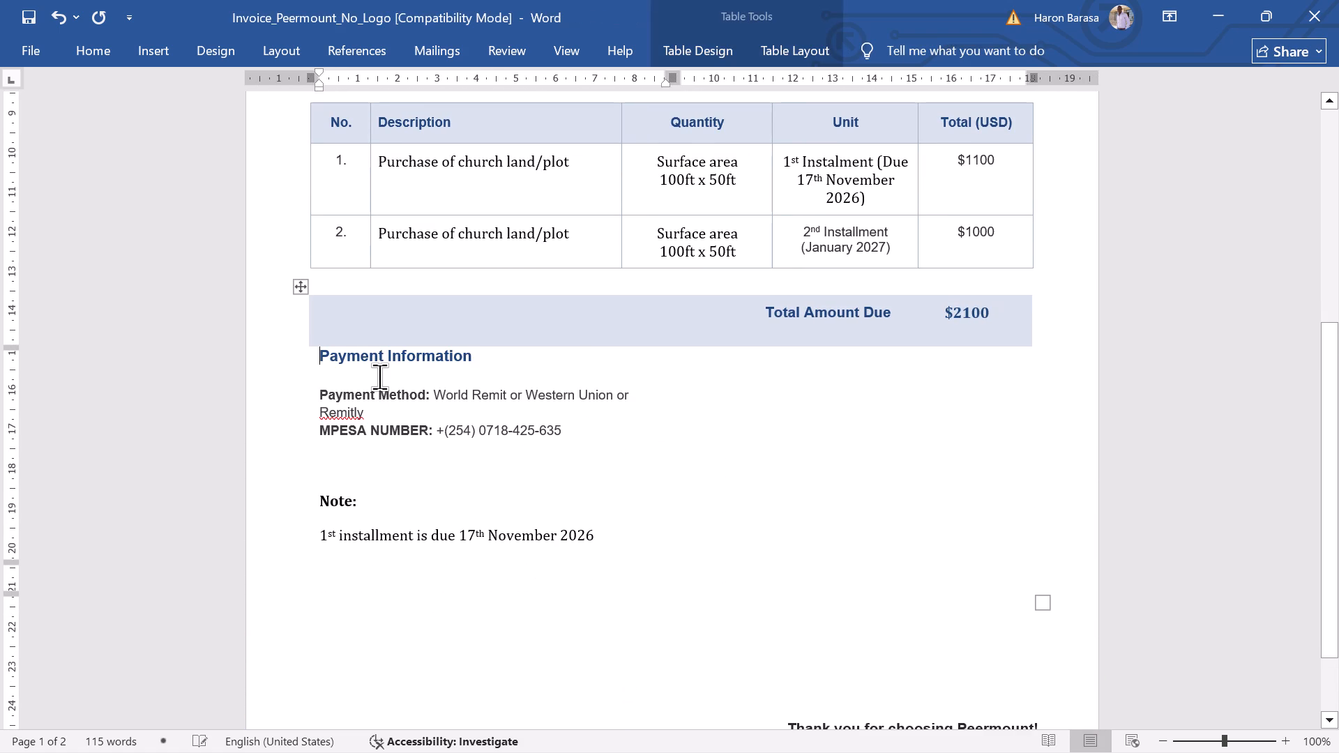
click(406, 287)
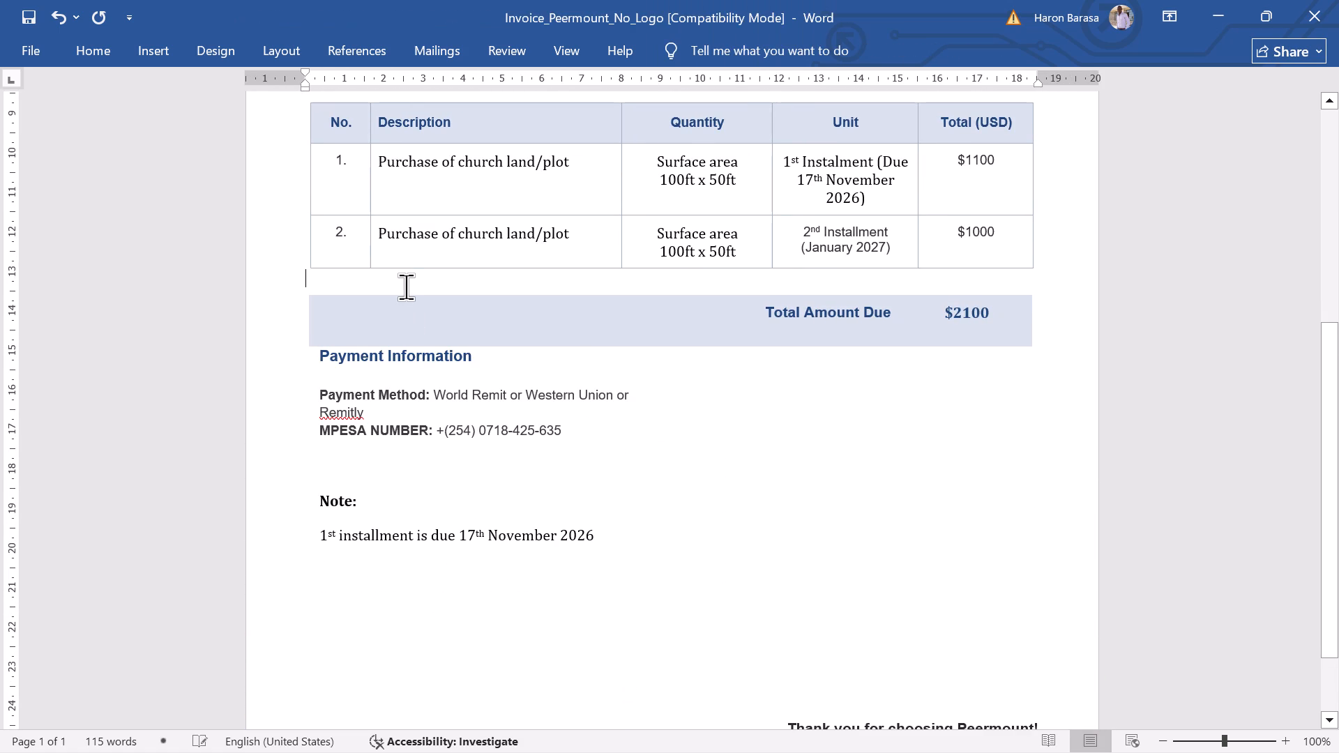
key(Delete)
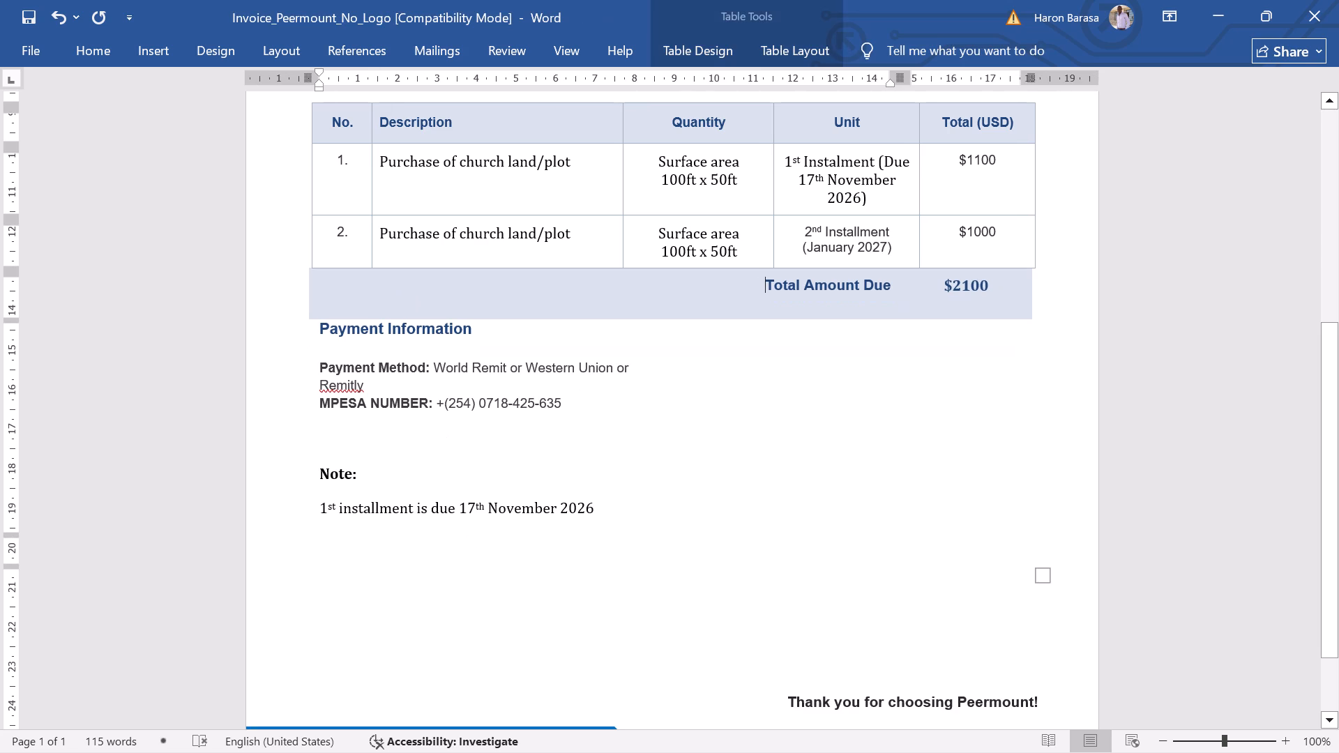
Extend the right indent of the Payment Method paragraph so that Remitly fits on the same line.
scroll(523, 484, down, 7)
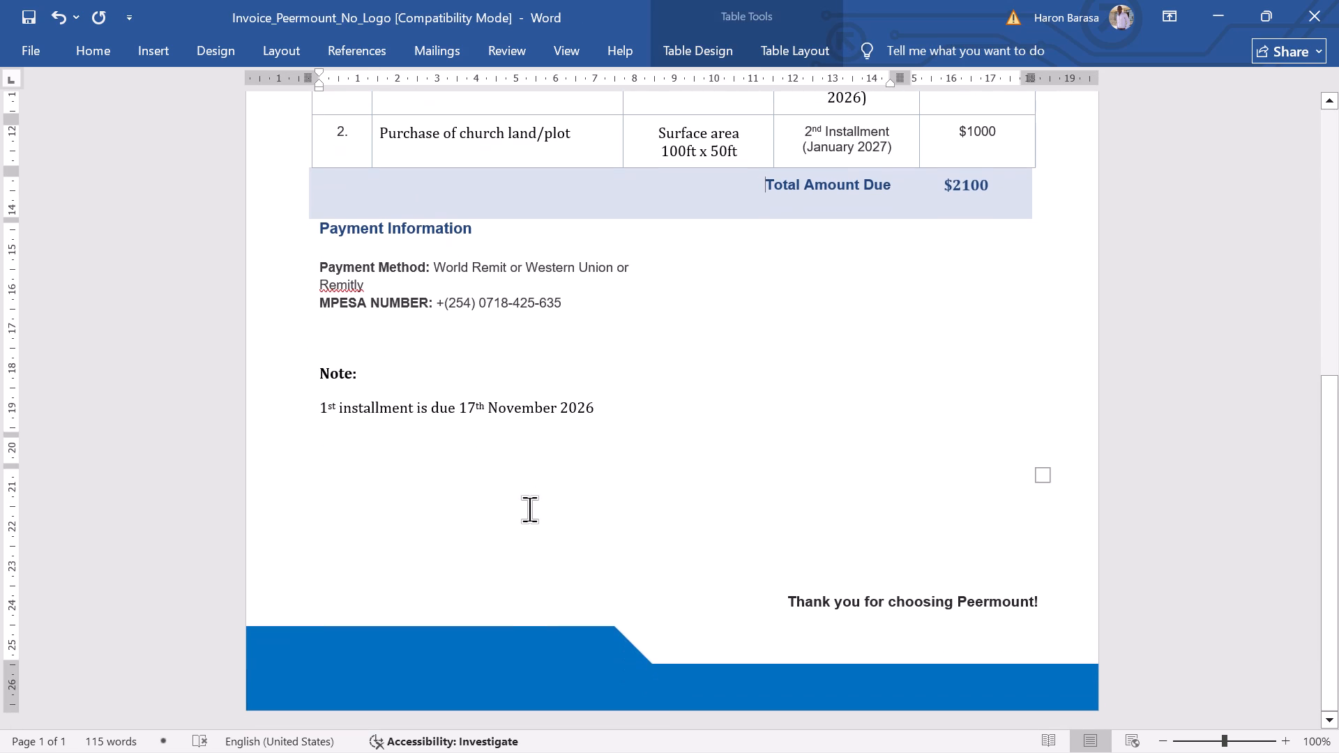
scroll(548, 508, down, 4)
click(400, 462)
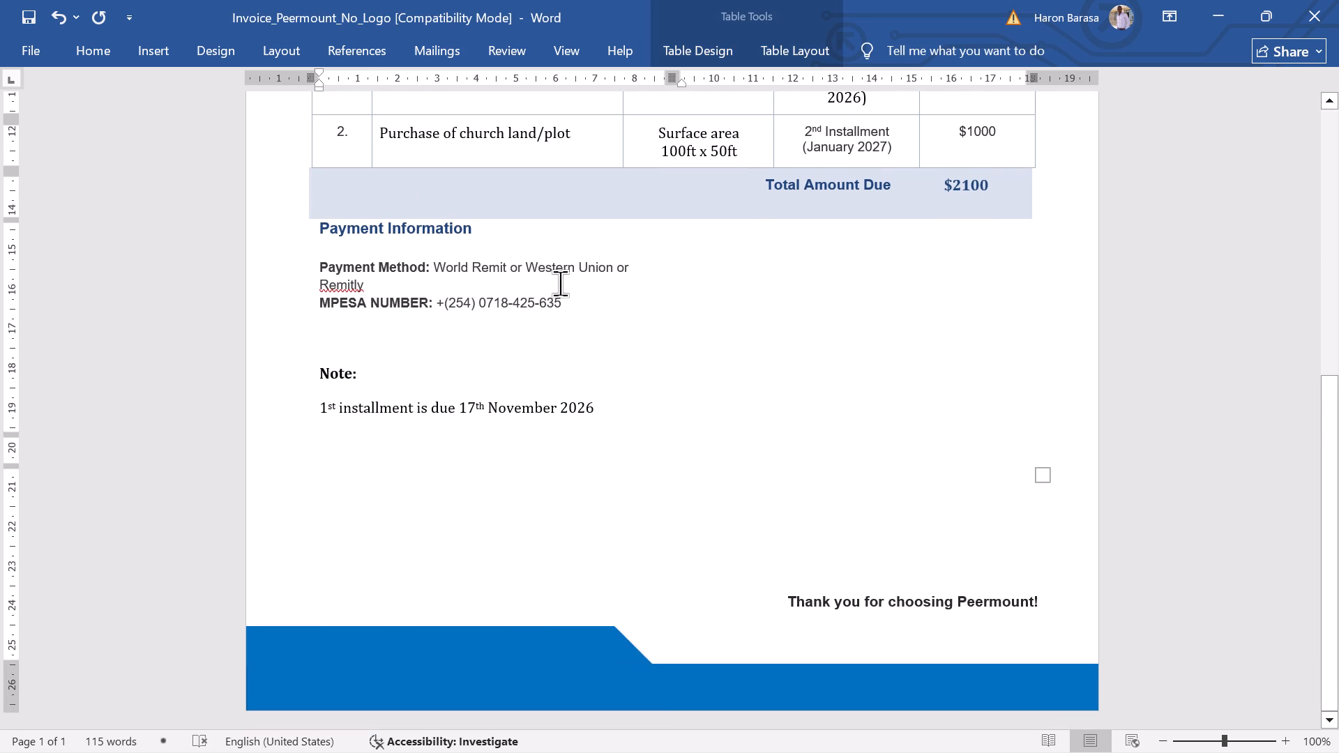
click(633, 280)
drag(663, 81, 683, 82)
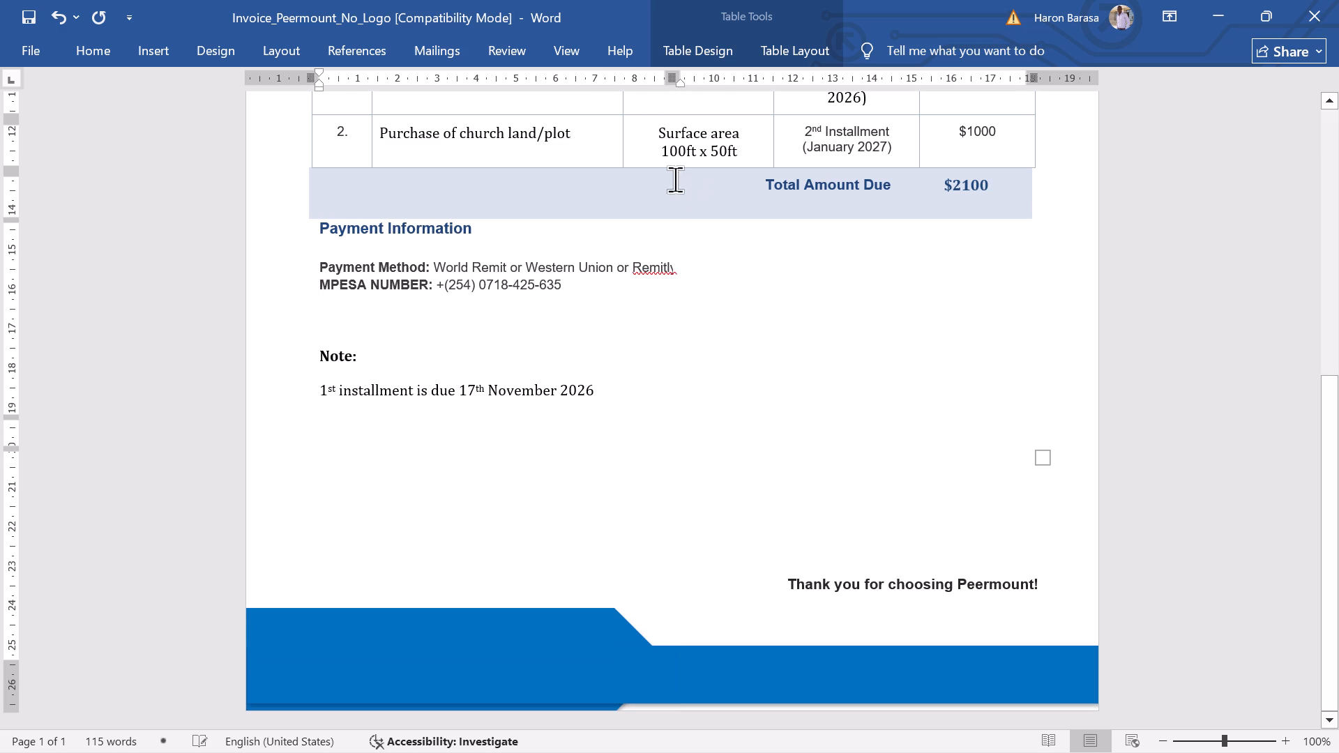
drag(680, 83, 697, 85)
click(653, 262)
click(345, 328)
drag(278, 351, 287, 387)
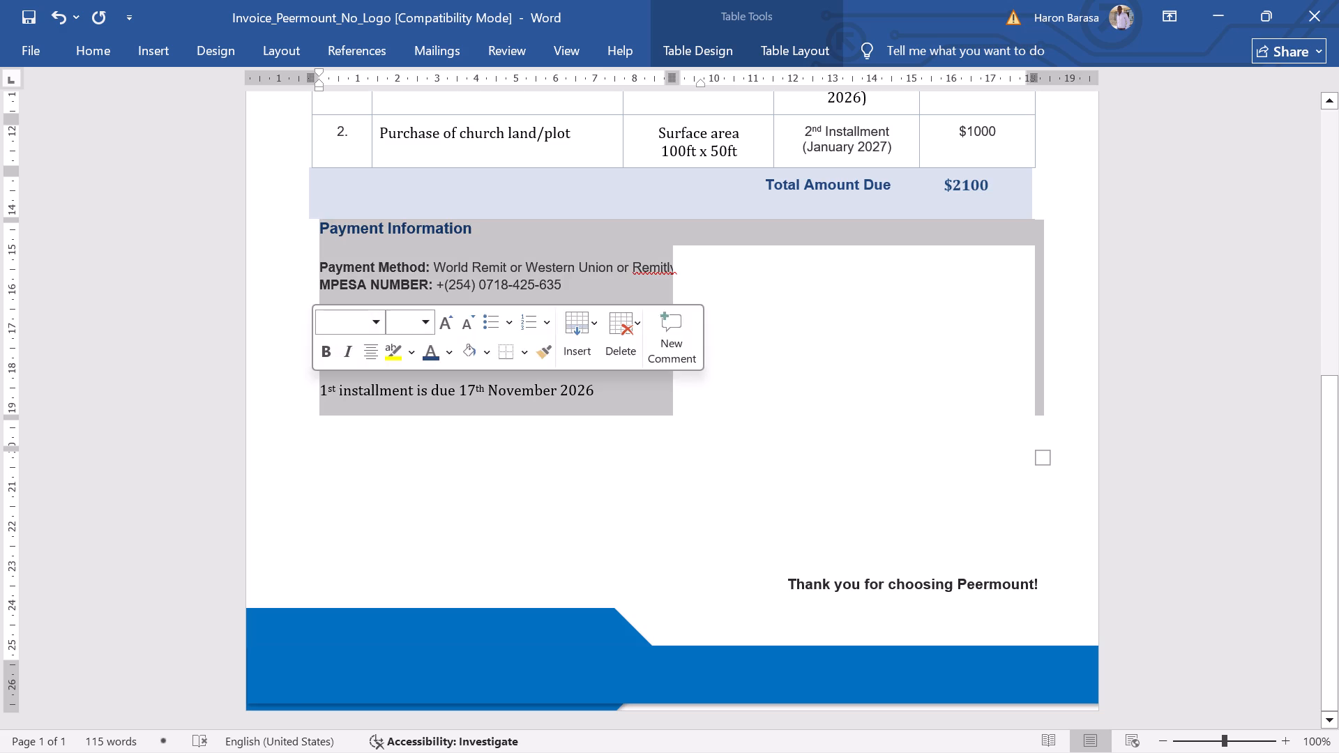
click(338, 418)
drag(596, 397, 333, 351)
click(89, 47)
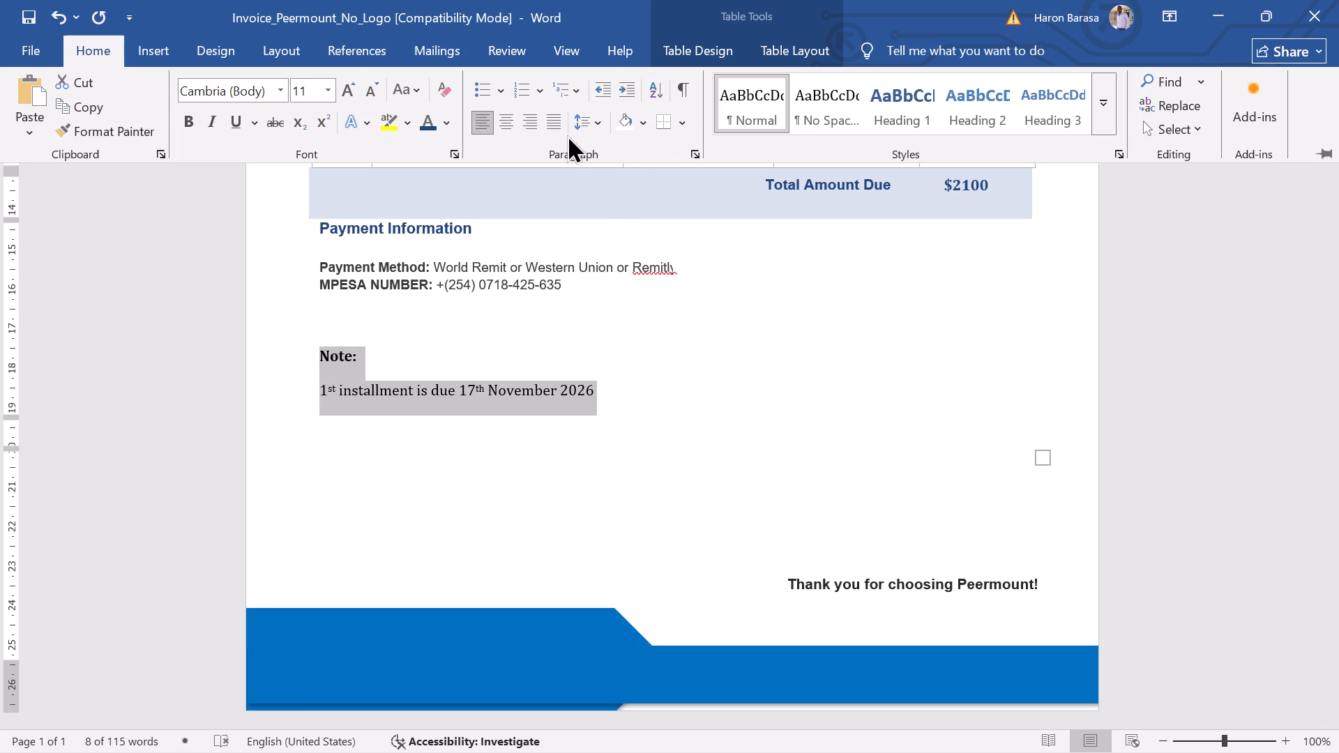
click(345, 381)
Join the due-date sentence onto the same line as the Note: label, separated by two spaces.
click(378, 356)
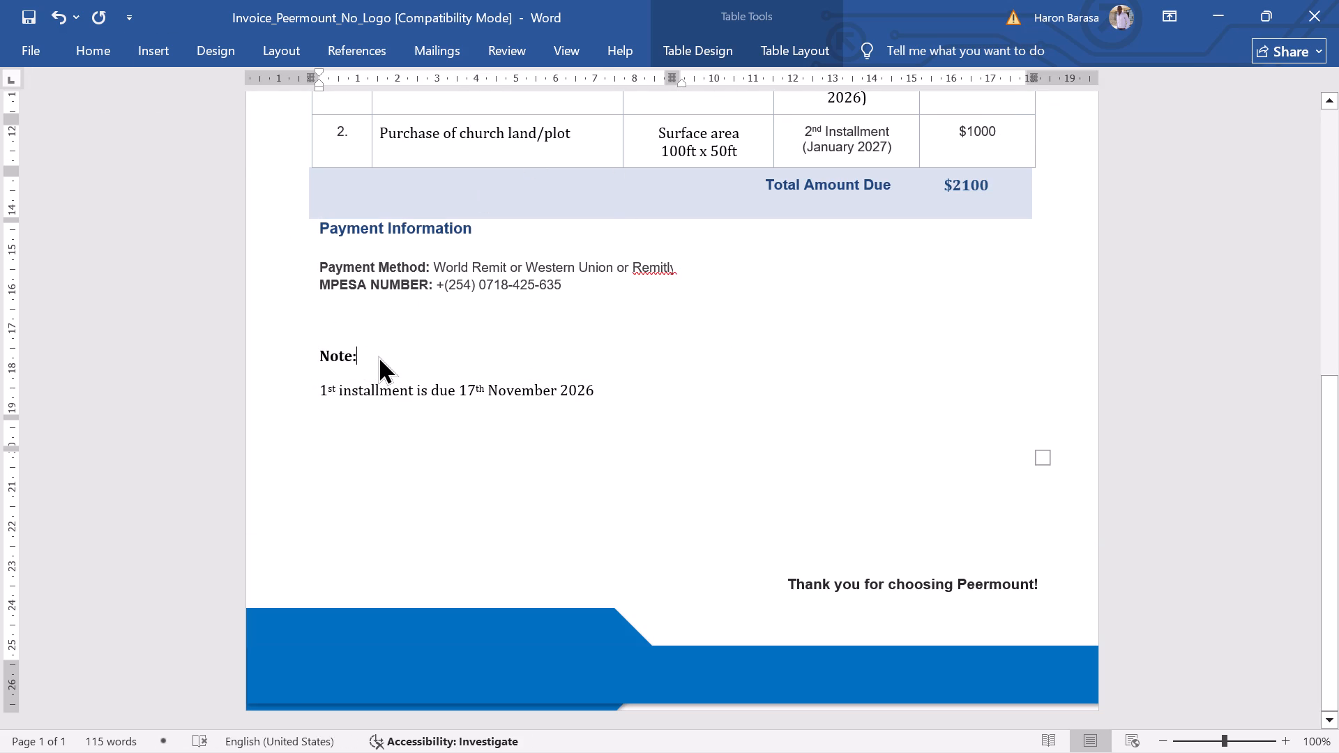
key(Delete)
key(Tab)
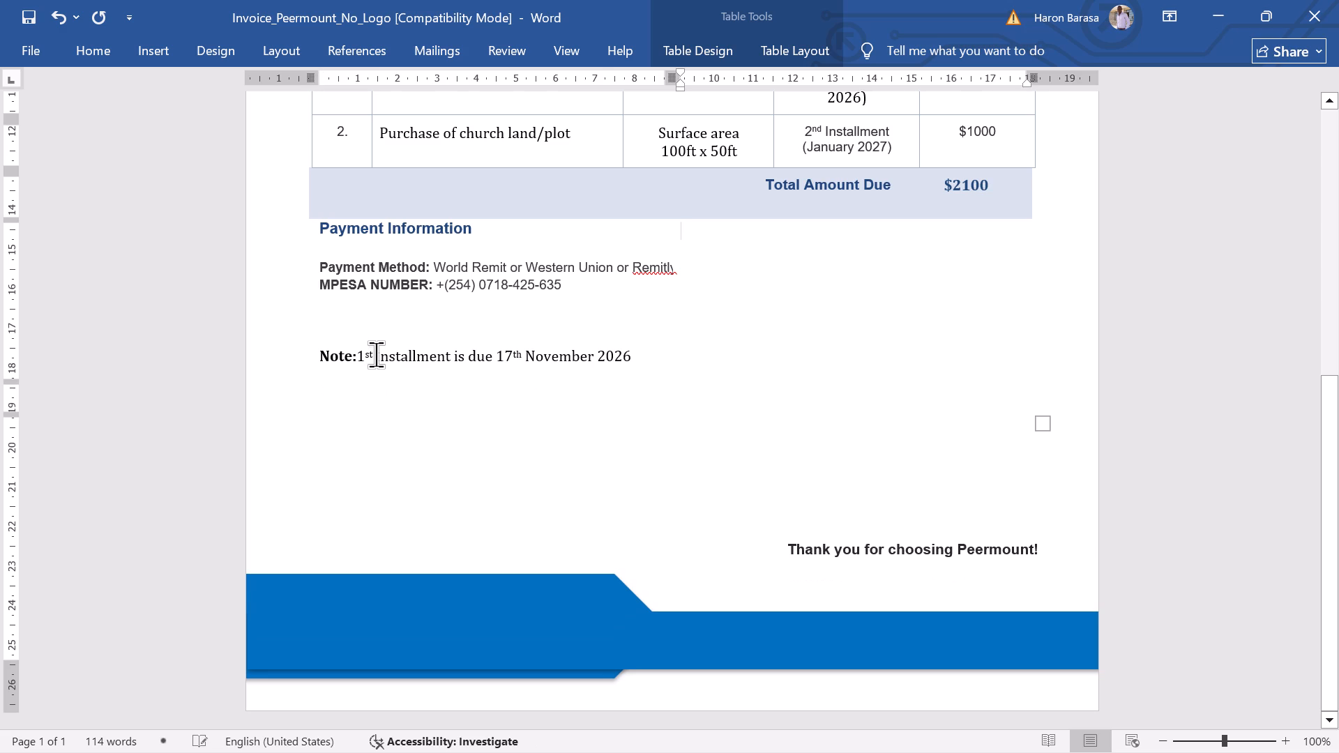
click(359, 362)
key(Left)
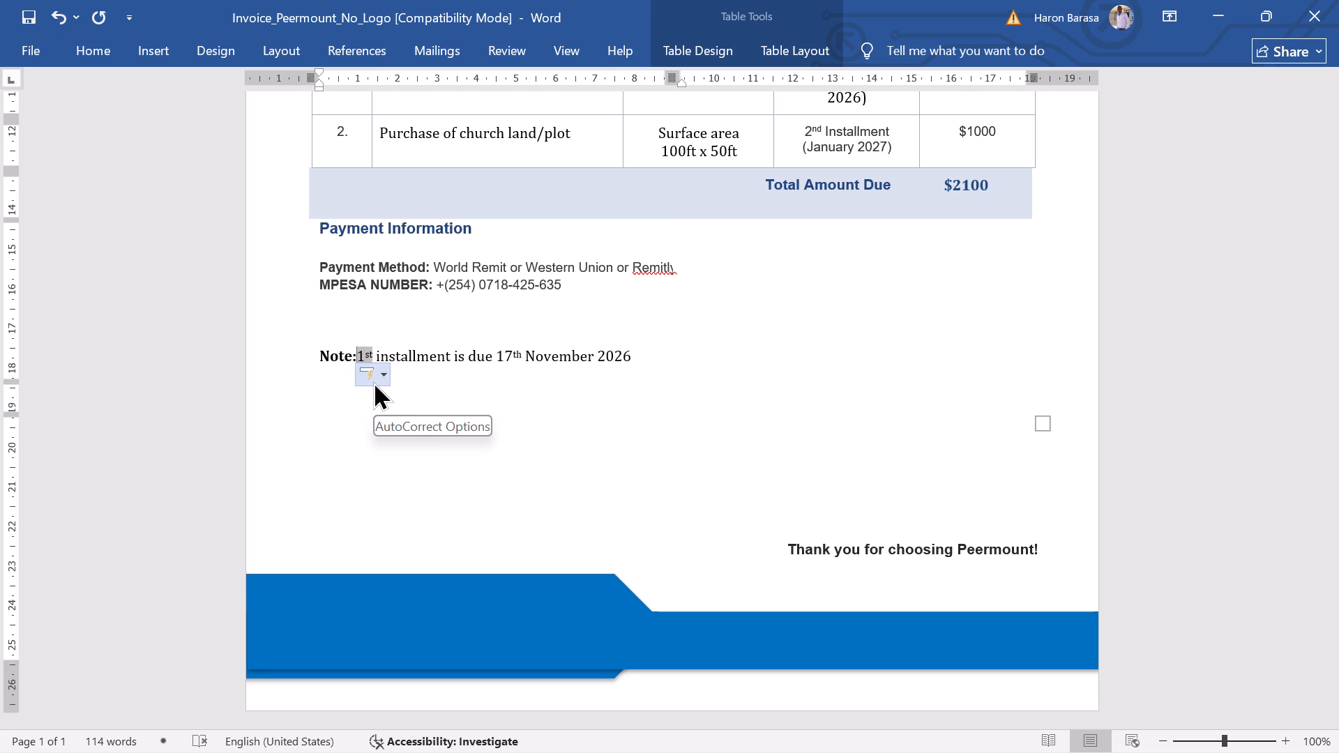
key(Right)
key(Right)
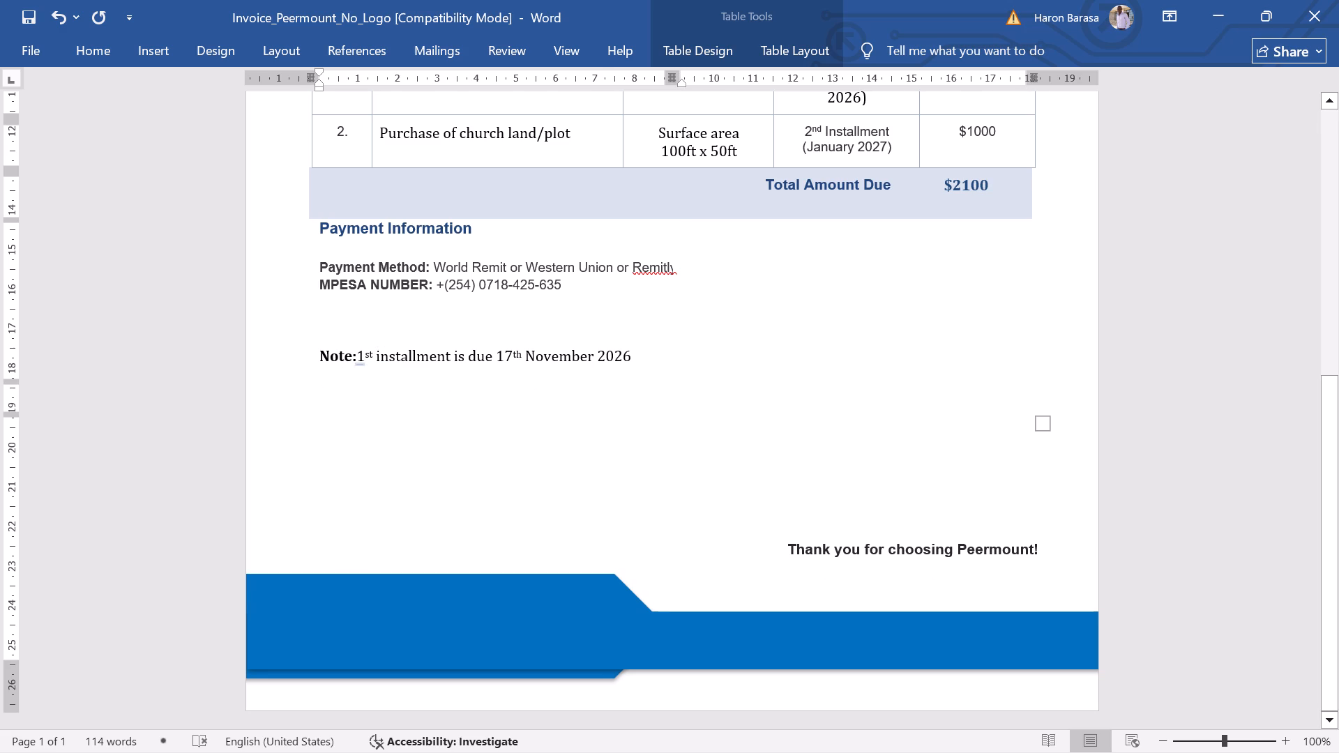
key(Left)
key(space)
key(space)
key(Left)
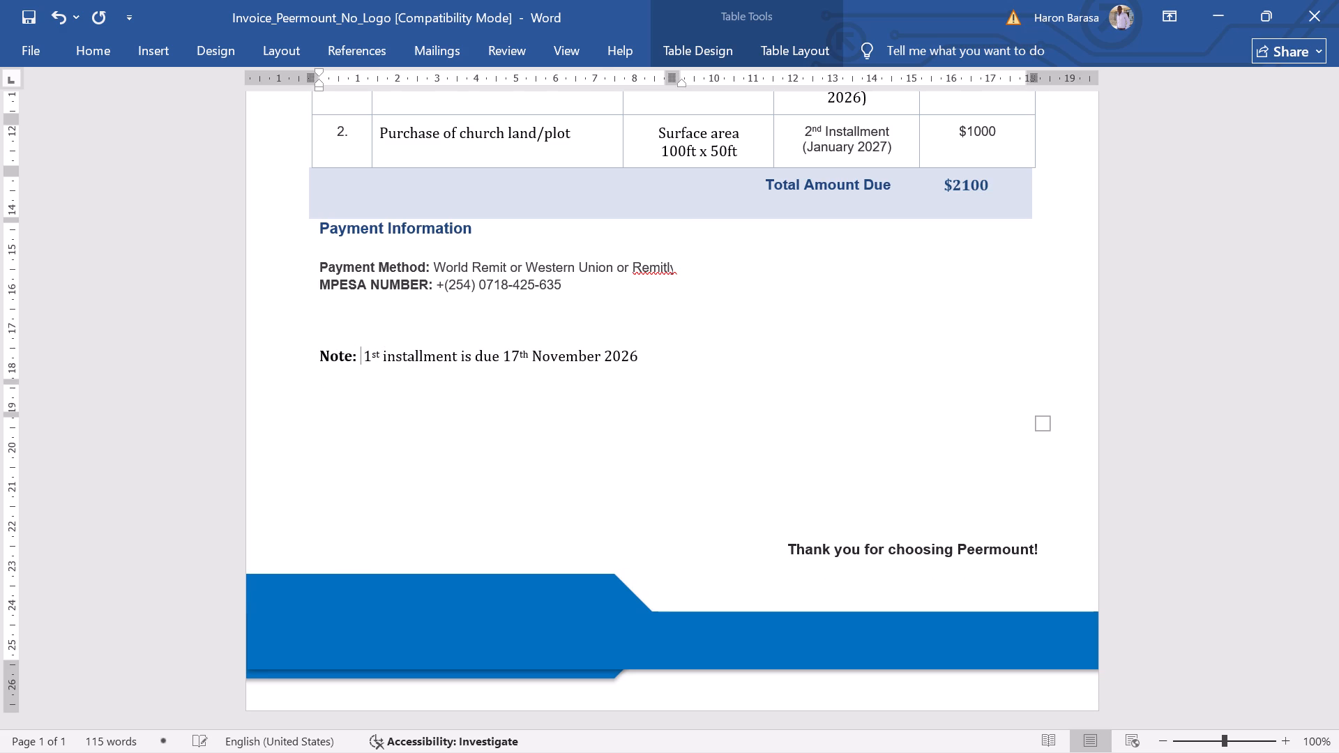
key(Left)
key(Left)
click(513, 400)
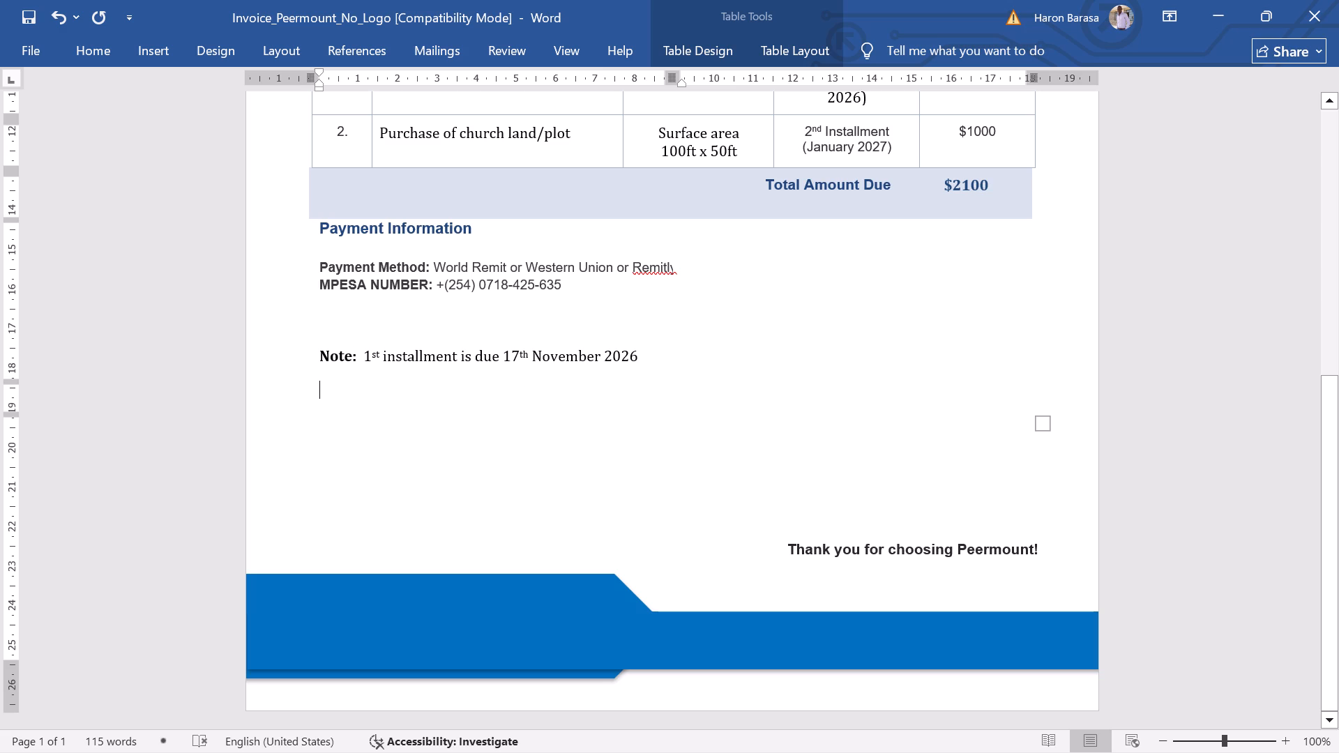
click(668, 361)
Move the line "Thank you for choosing Peermount!" from above the blue footer into the empty table cell just below the note.
click(457, 420)
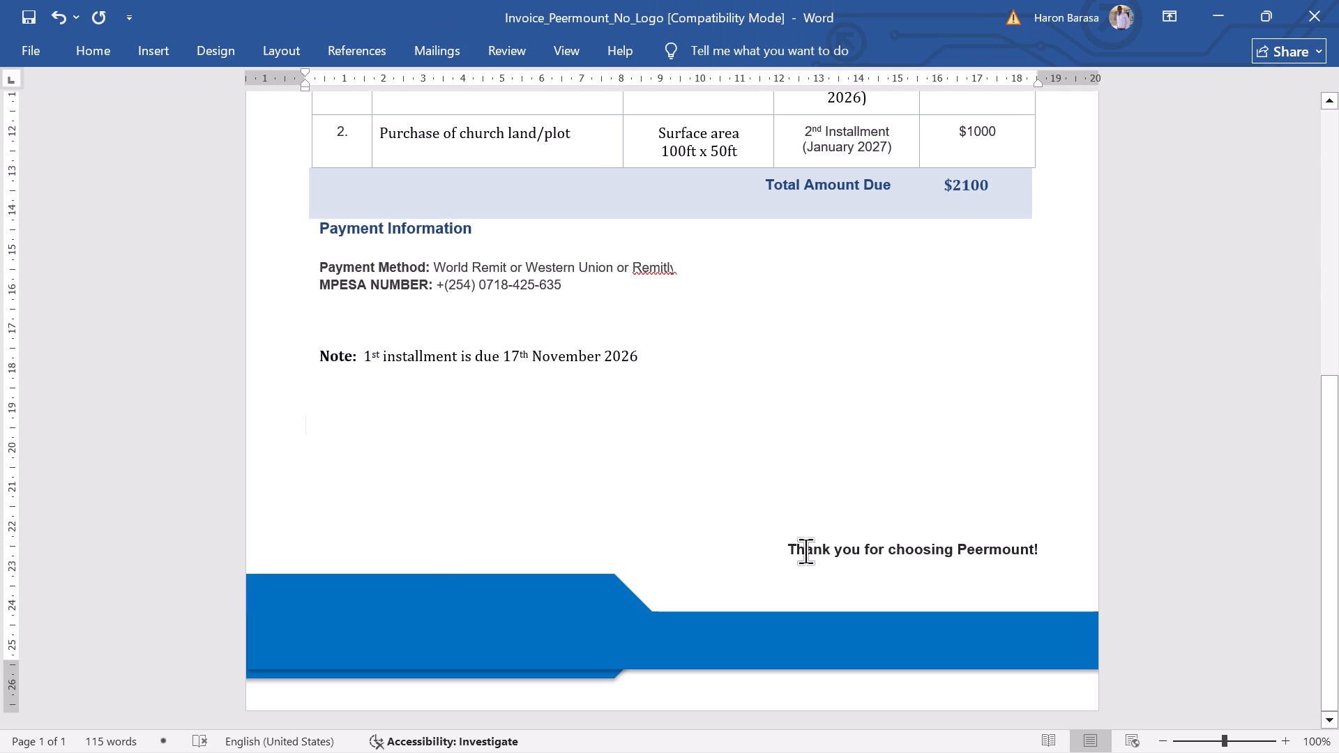
click(788, 548)
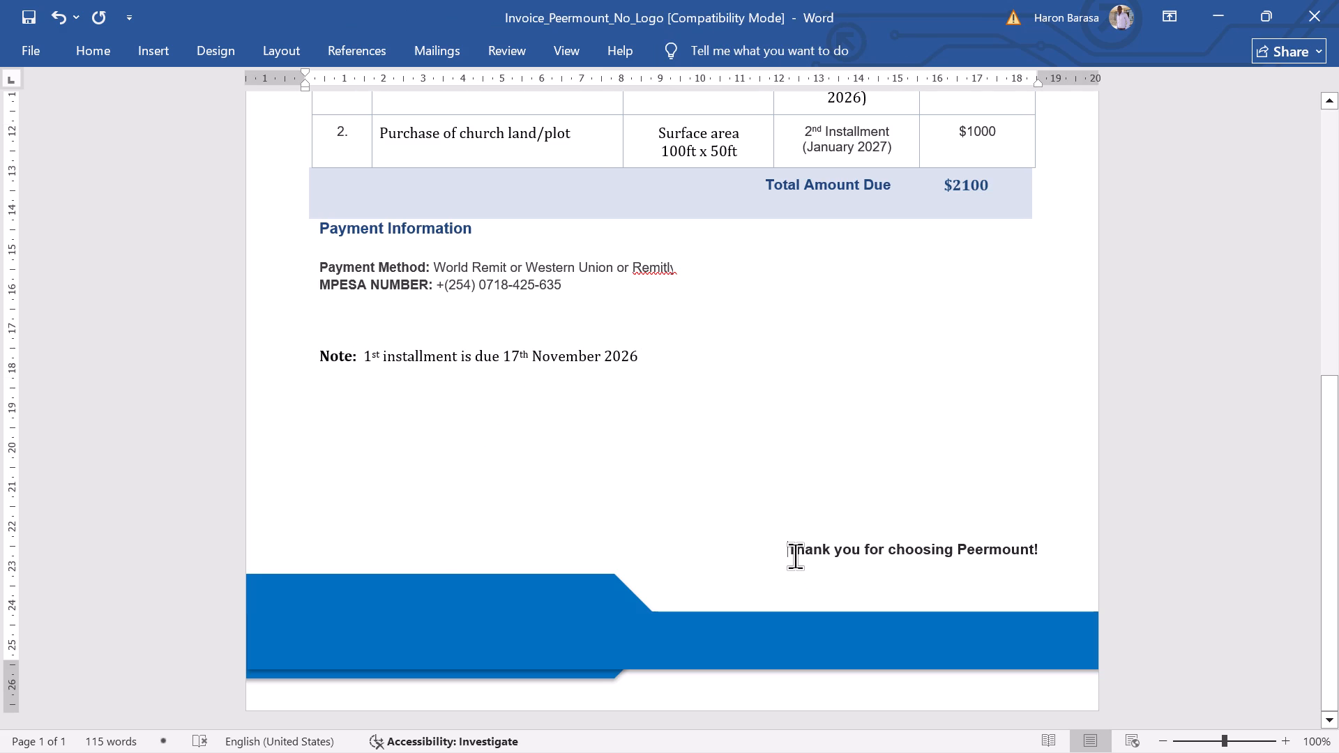
click(795, 556)
drag(783, 549, 1026, 552)
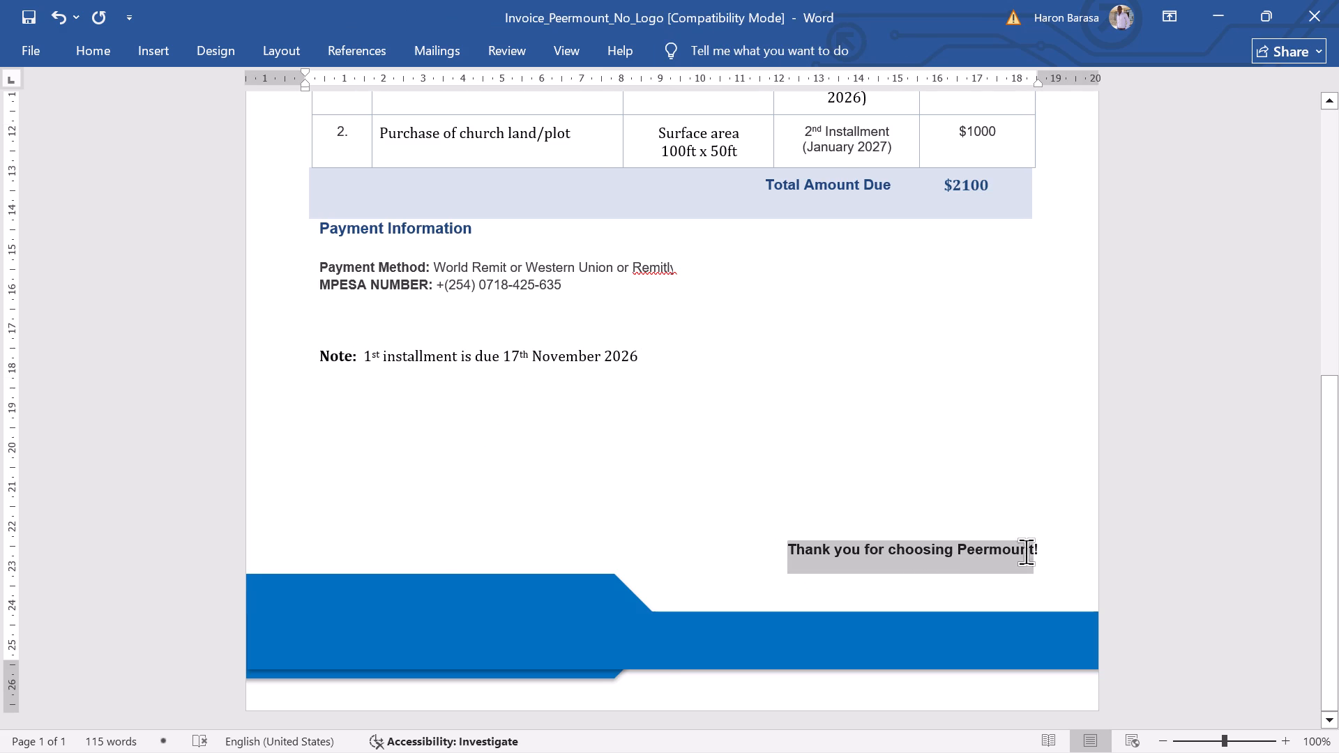
drag(1026, 552, 1044, 552)
click(1025, 553)
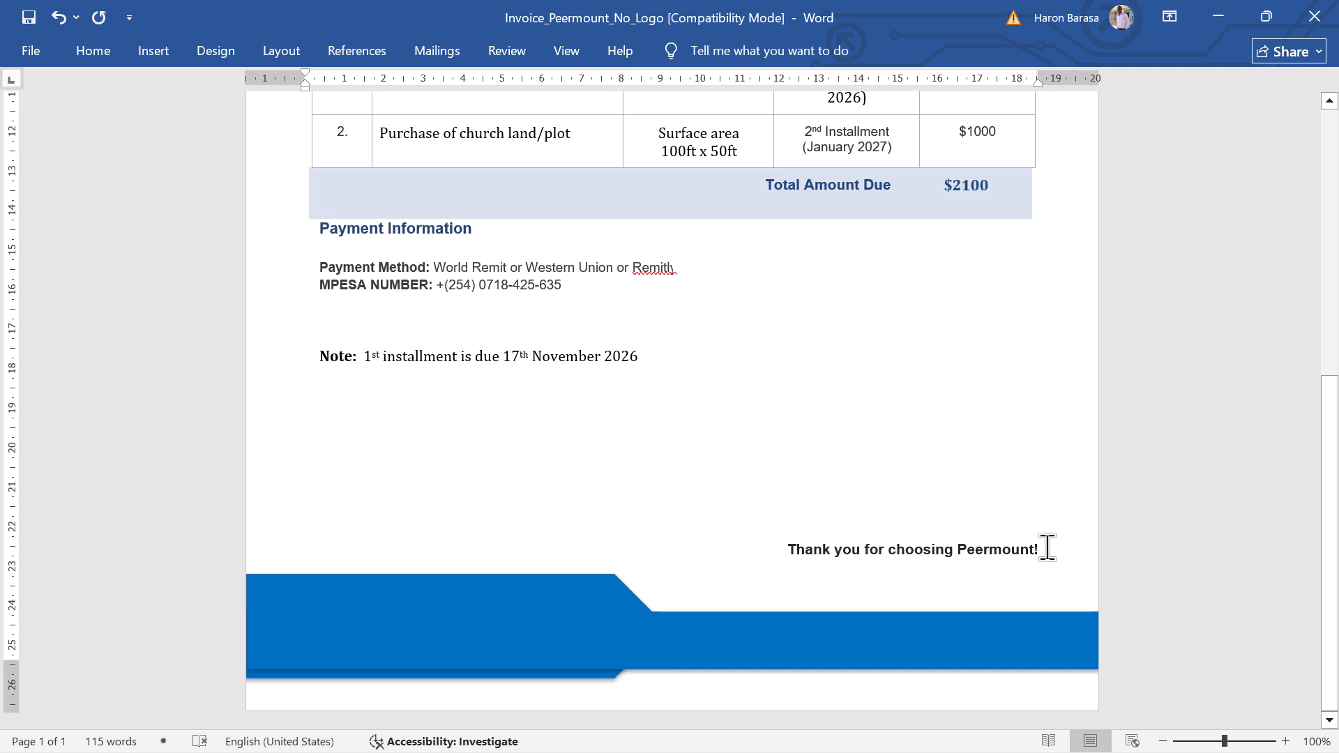
drag(1043, 545, 811, 547)
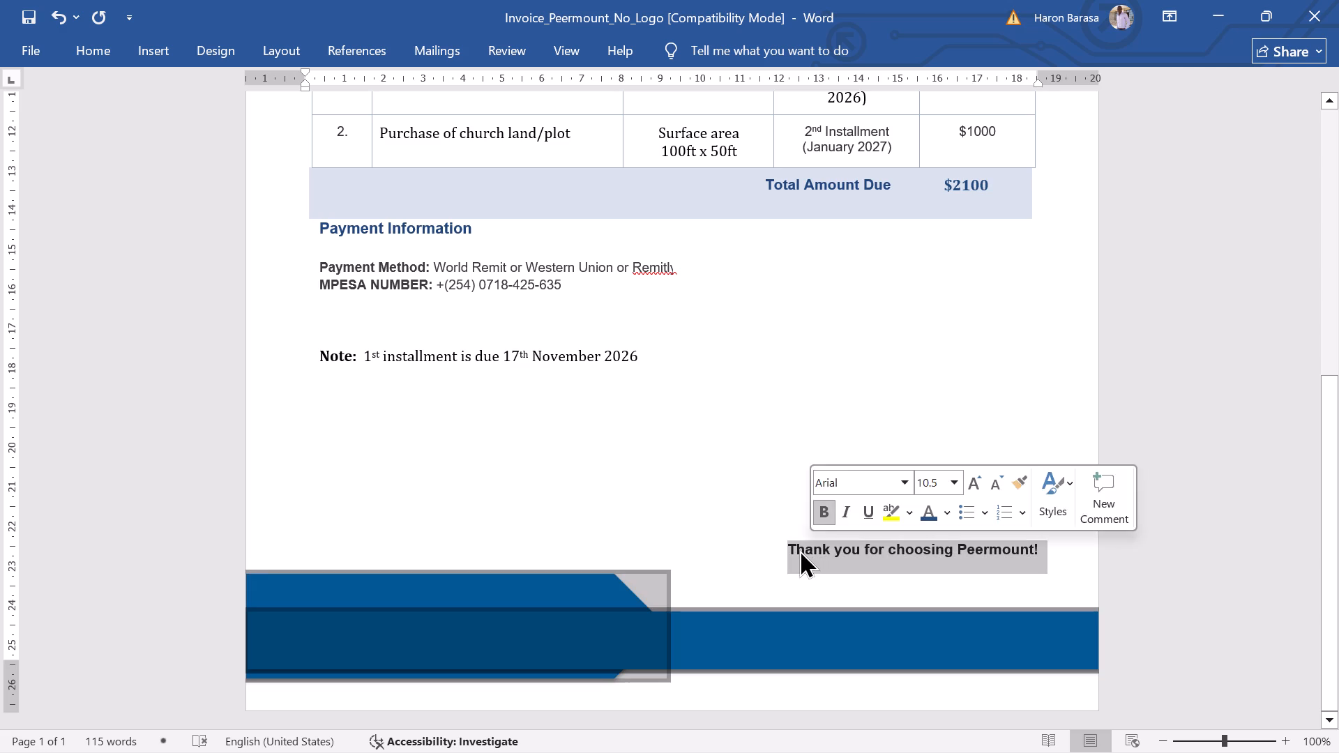
click(799, 549)
key(Left)
key(ctrl+shift+Right)
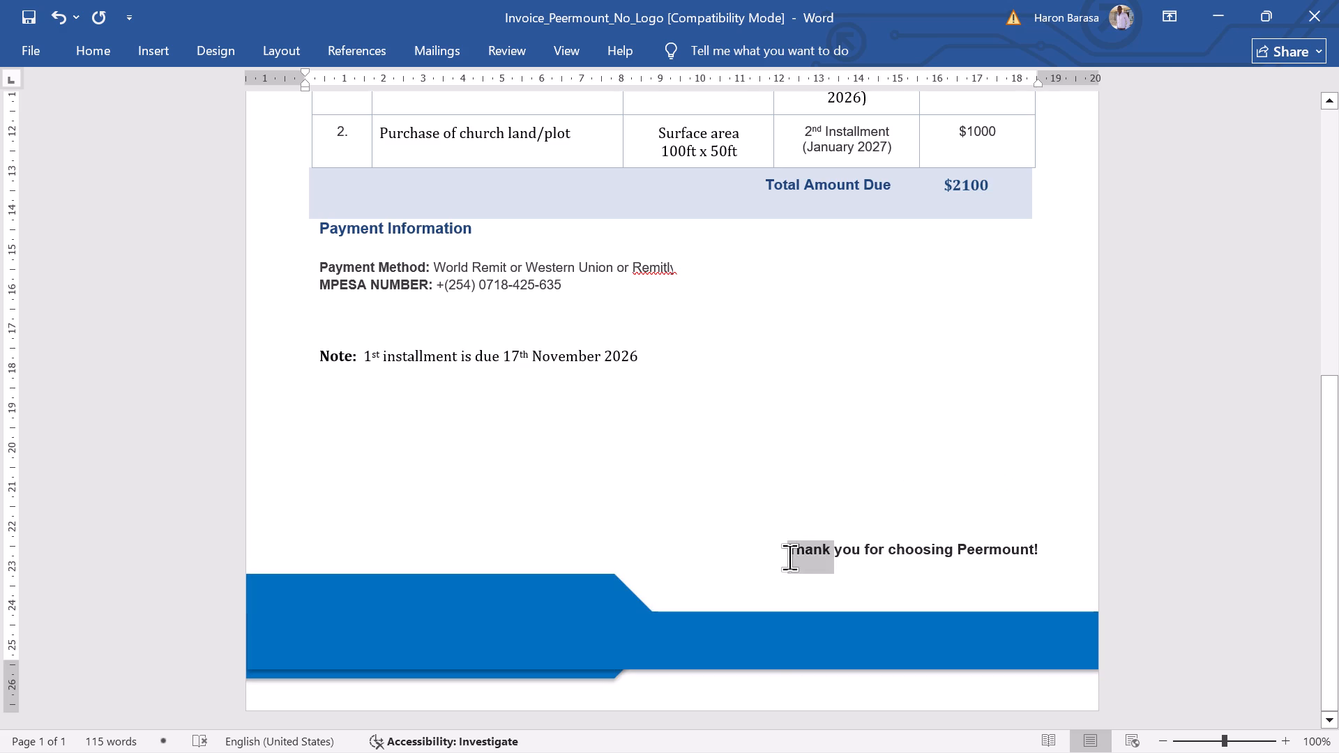
key(ctrl+shift+Right)
key(ctrl+shift+Right)
key(ctrl+shift+Right)
key(ctrl+shift+Right)
key(ctrl+shift+Right)
key(ctrl+shift+Left)
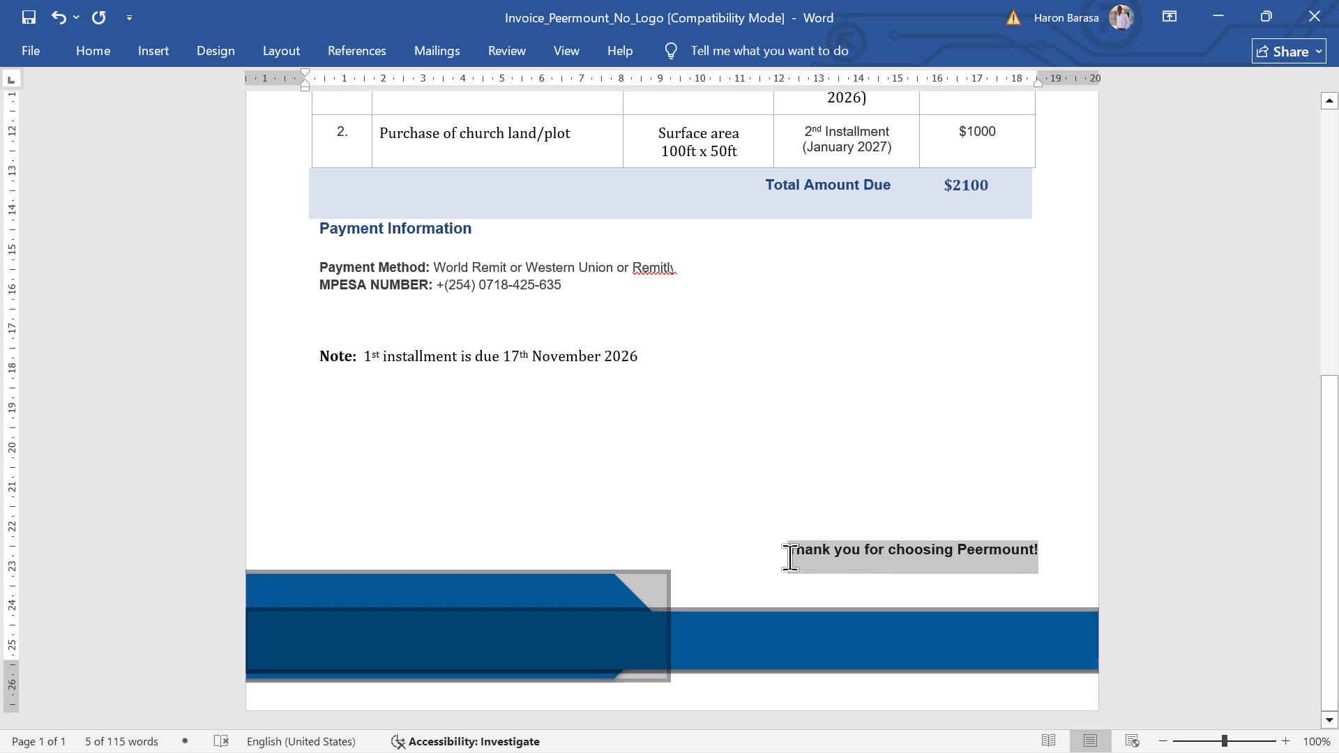
key(ctrl+x)
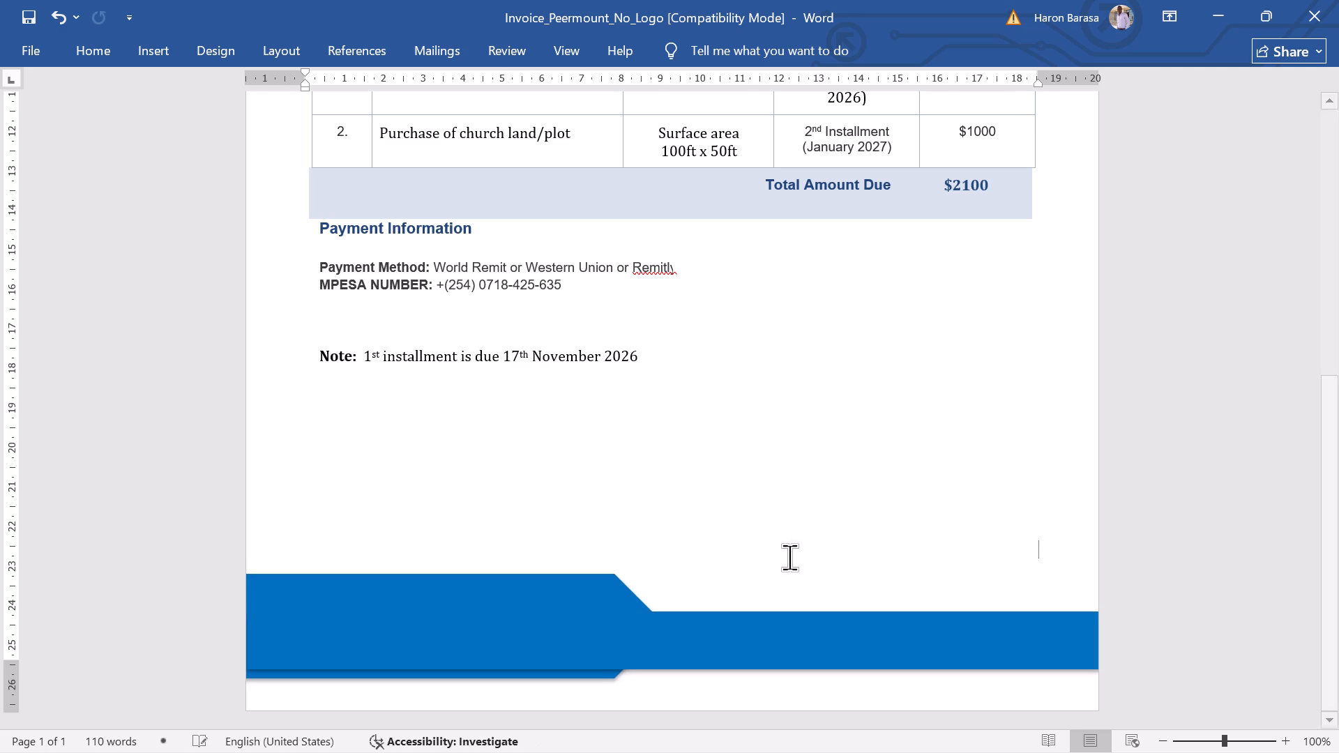
click(826, 390)
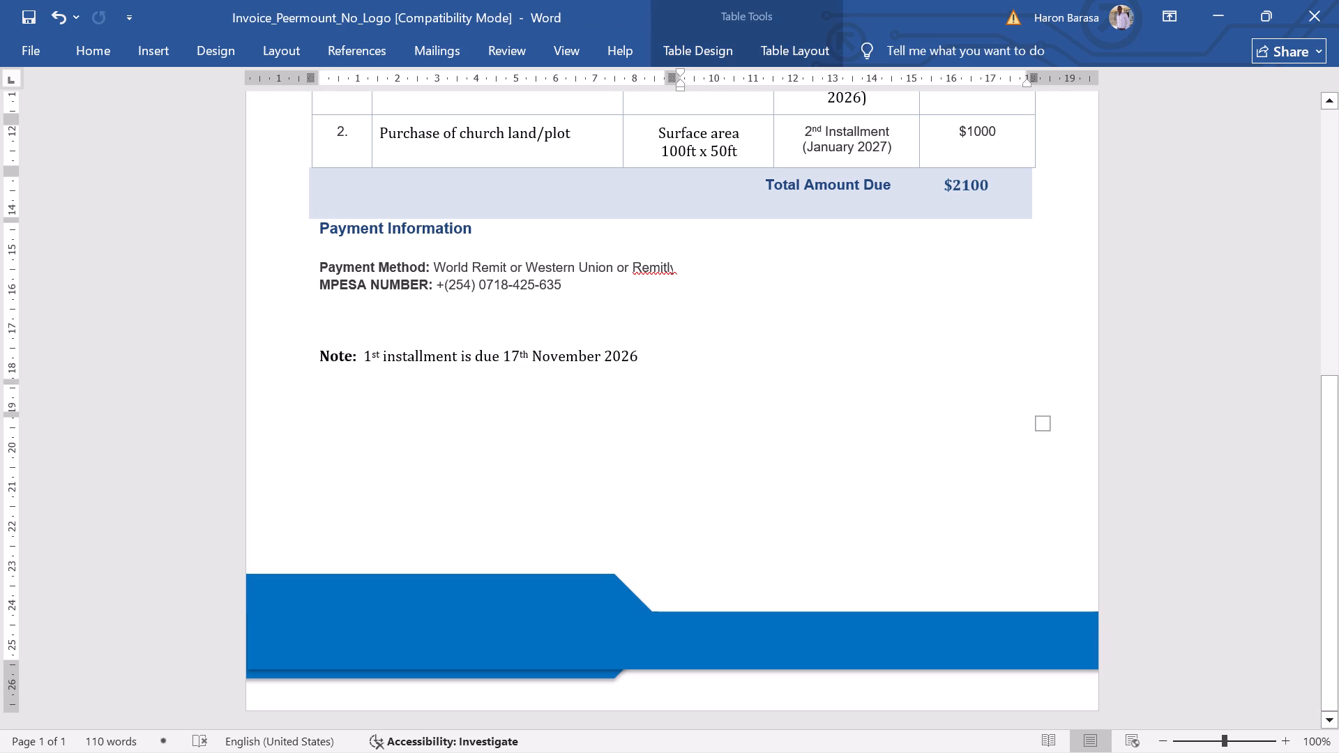
key(ctrl+v)
Insert five tab spaces in the empty line below the table.
click(787, 452)
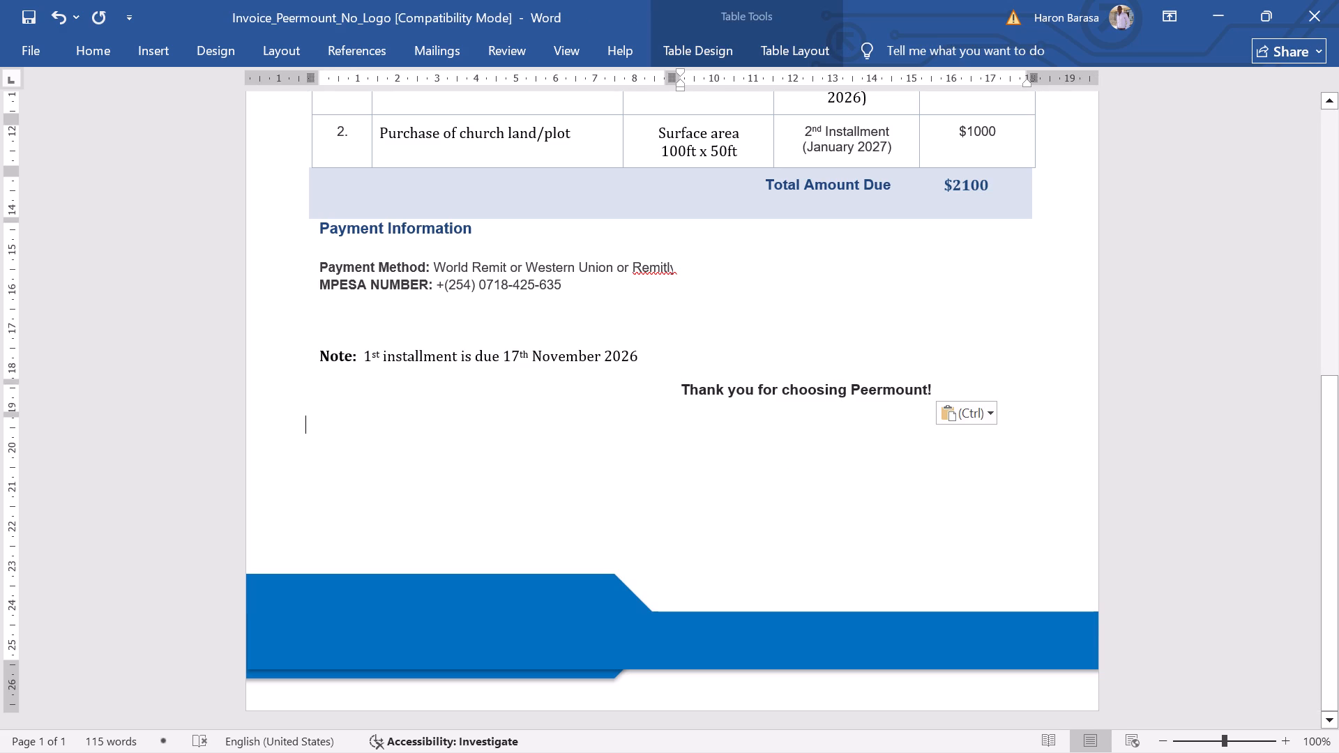
key(Tab)
key(Tab)
key(Tab)
key(Tab)
key(Tab)
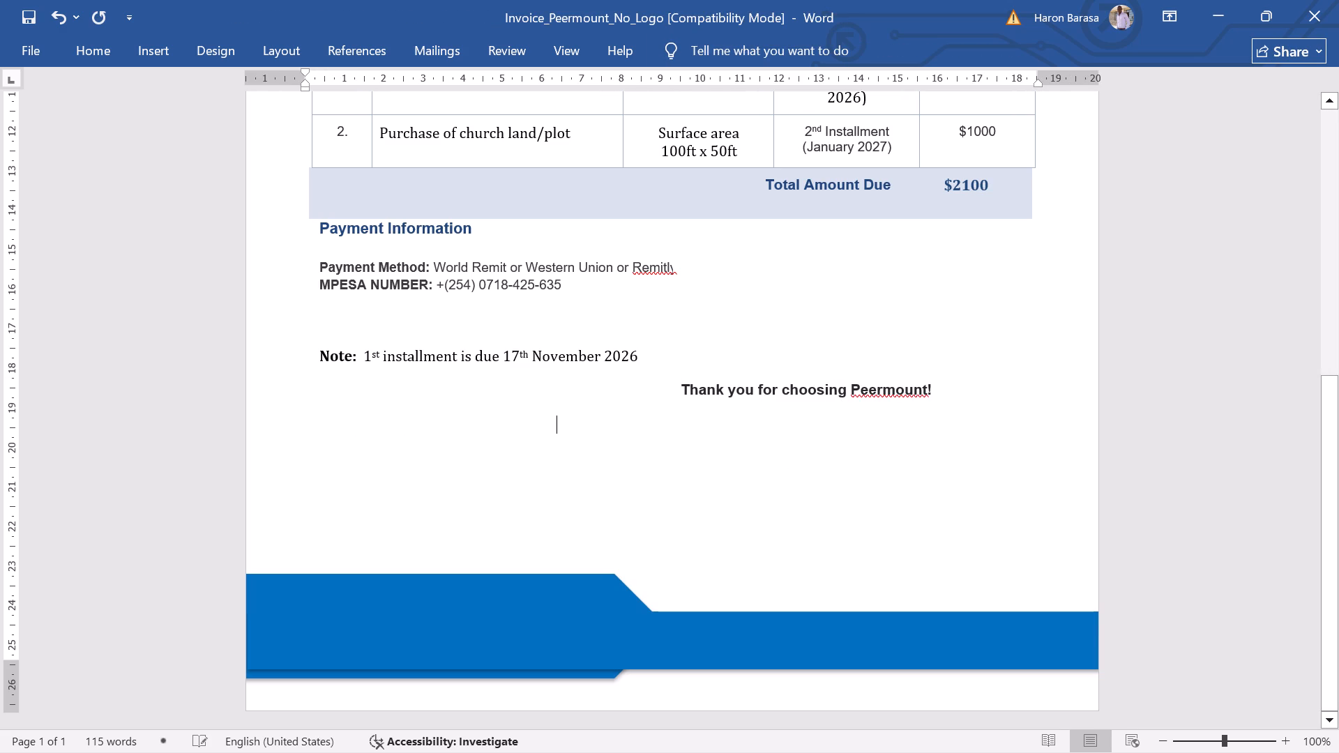
Shorten the moved closing line to "Thank you" by deleting "for choosing Peermount!".
click(939, 387)
key(BackSpace)
key(BackSpace)
key(BackSpace)
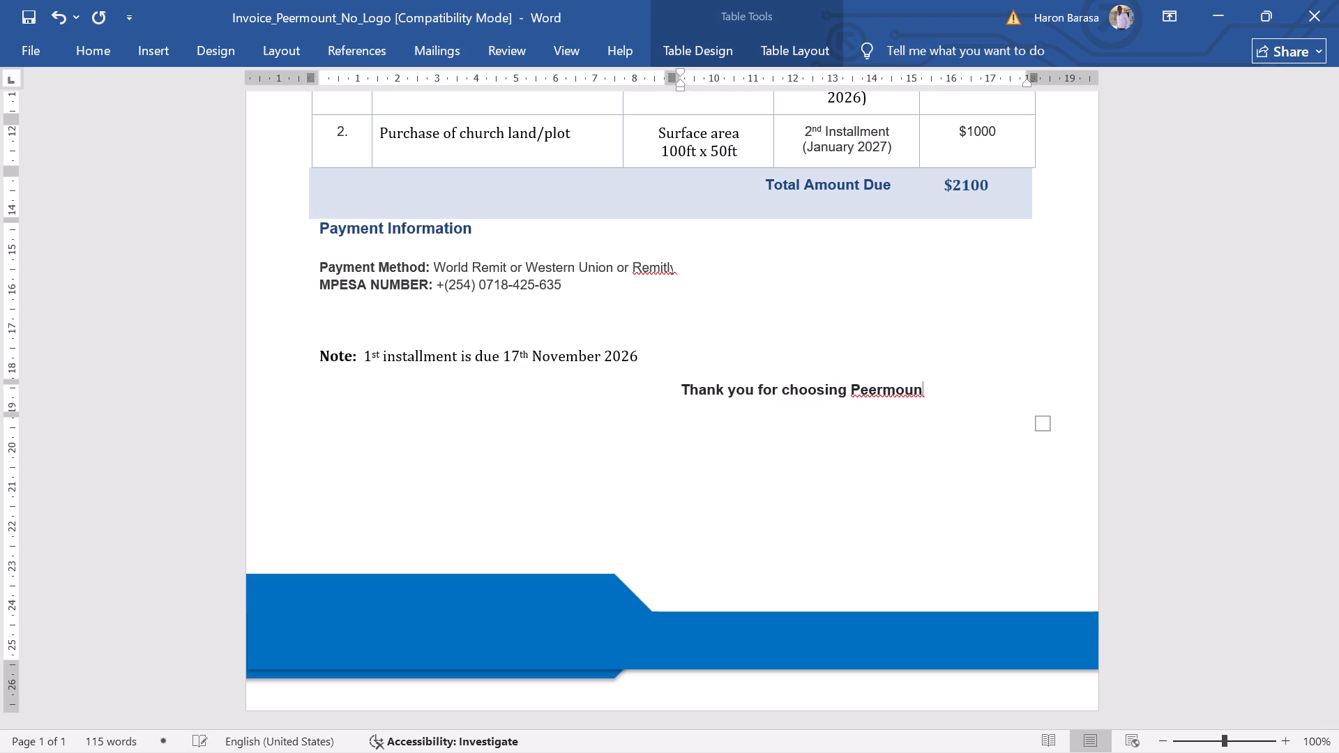
key(BackSpace)
key(BackSpace)
key(BackSpace)
key(BackSpace)
key(BackSpace)
key(BackSpace)
key(BackSpace)
key(BackSpace)
key(BackSpace)
key(BackSpace)
key(BackSpace)
key(BackSpace)
key(BackSpace)
key(BackSpace)
key(BackSpace)
key(BackSpace)
key(BackSpace)
key(BackSpace)
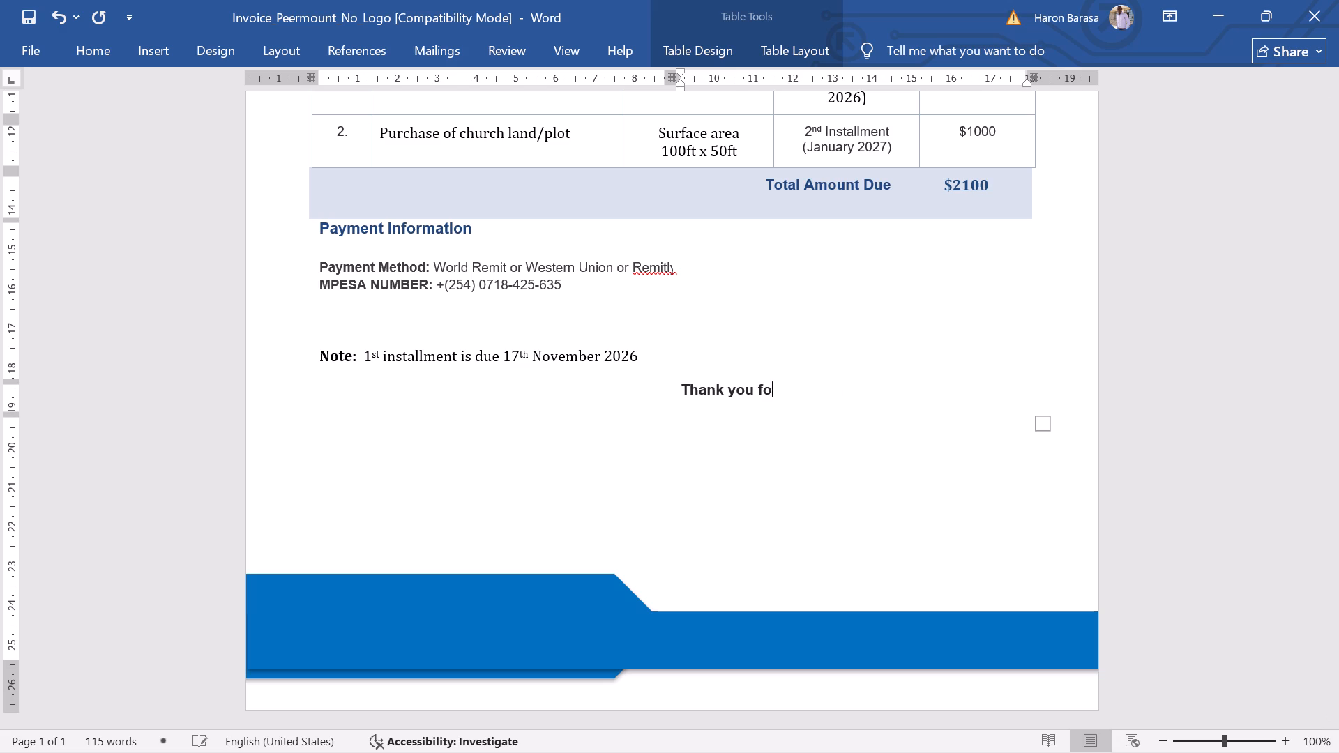
key(BackSpace)
key(BackSpace)
key(BackSpace)
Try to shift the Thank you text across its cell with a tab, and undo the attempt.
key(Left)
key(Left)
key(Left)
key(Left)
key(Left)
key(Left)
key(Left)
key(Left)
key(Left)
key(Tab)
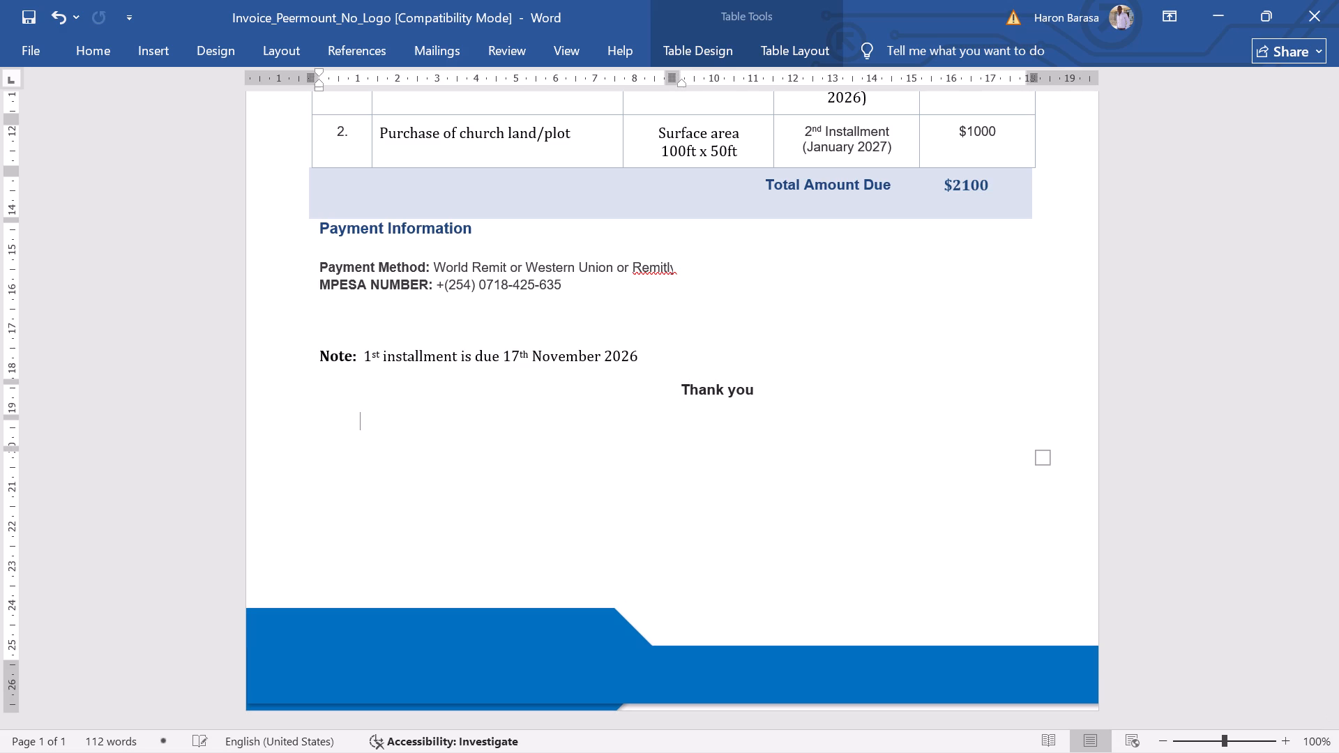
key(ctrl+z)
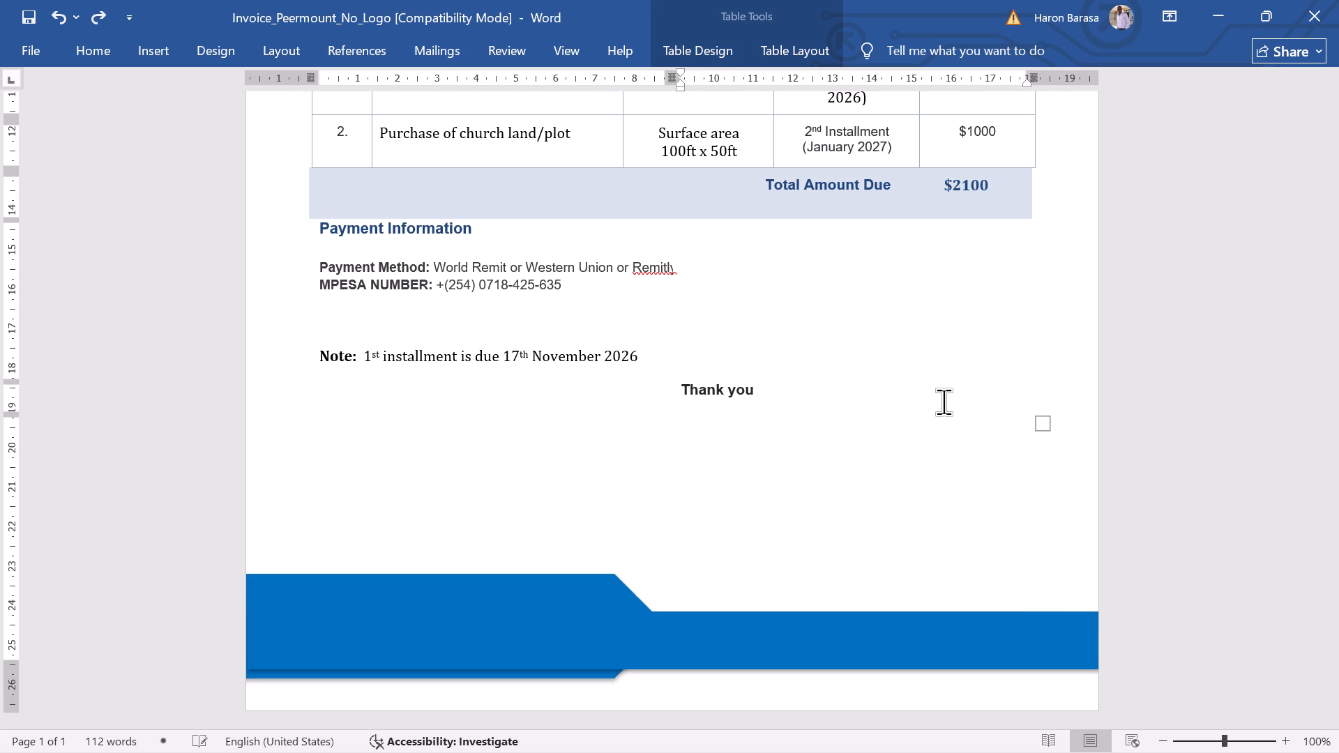
Add an exclamation mark after Thank you.
click(810, 396)
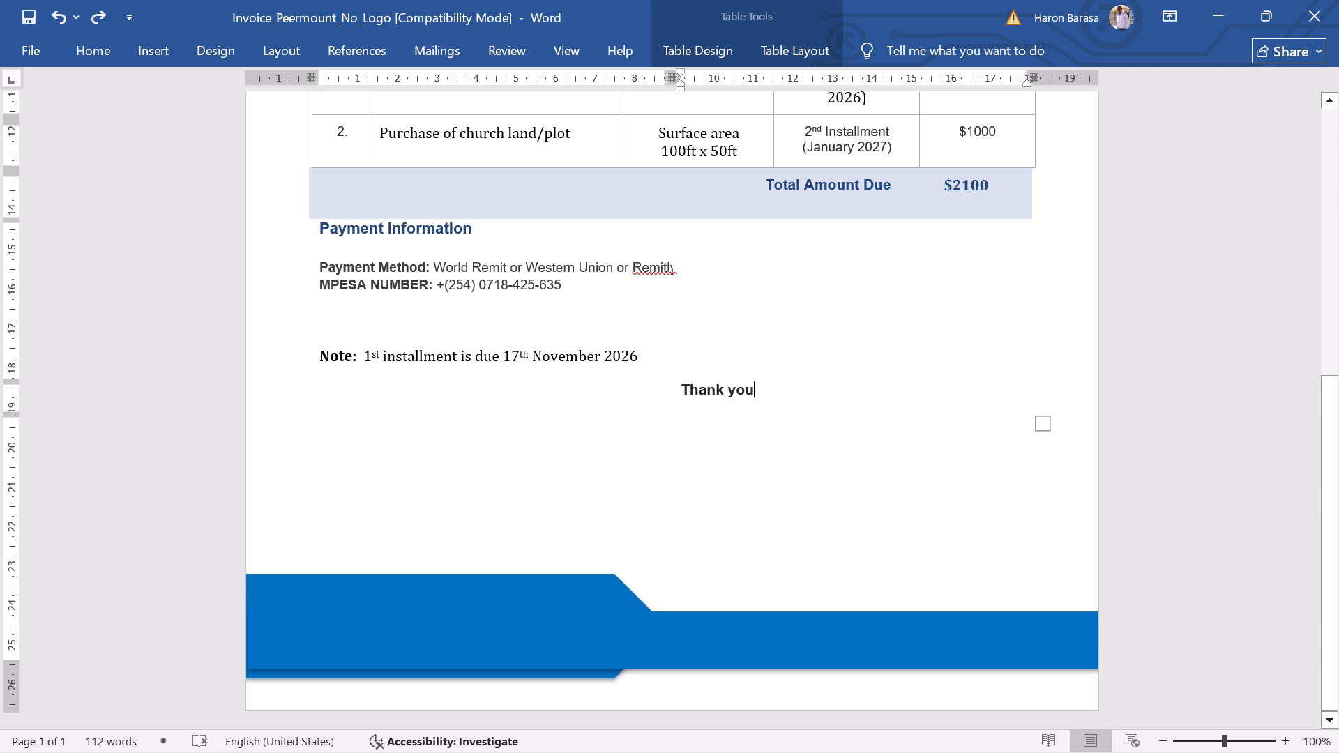
key(shift+exclam)
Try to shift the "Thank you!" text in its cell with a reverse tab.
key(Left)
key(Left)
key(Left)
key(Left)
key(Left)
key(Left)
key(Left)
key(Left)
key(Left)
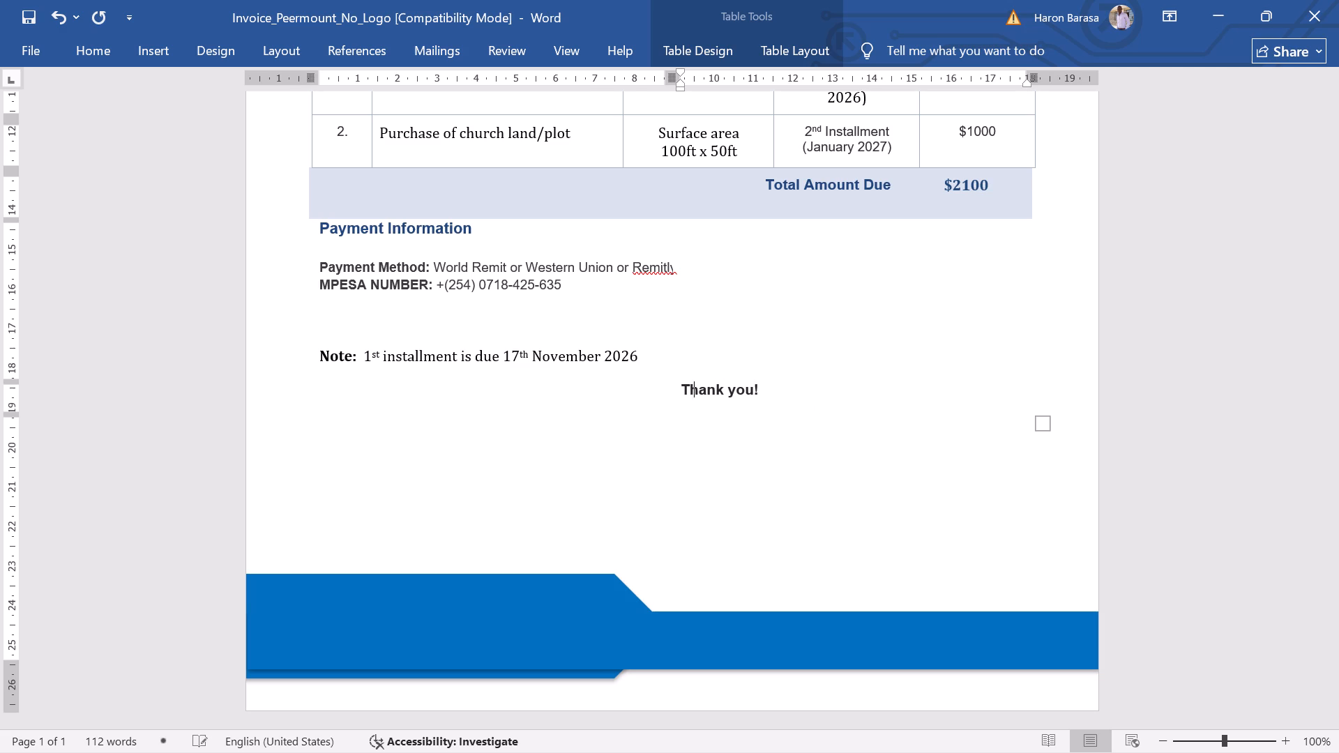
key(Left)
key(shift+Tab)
Right-align the "Thank you!" text in its table cell.
click(735, 400)
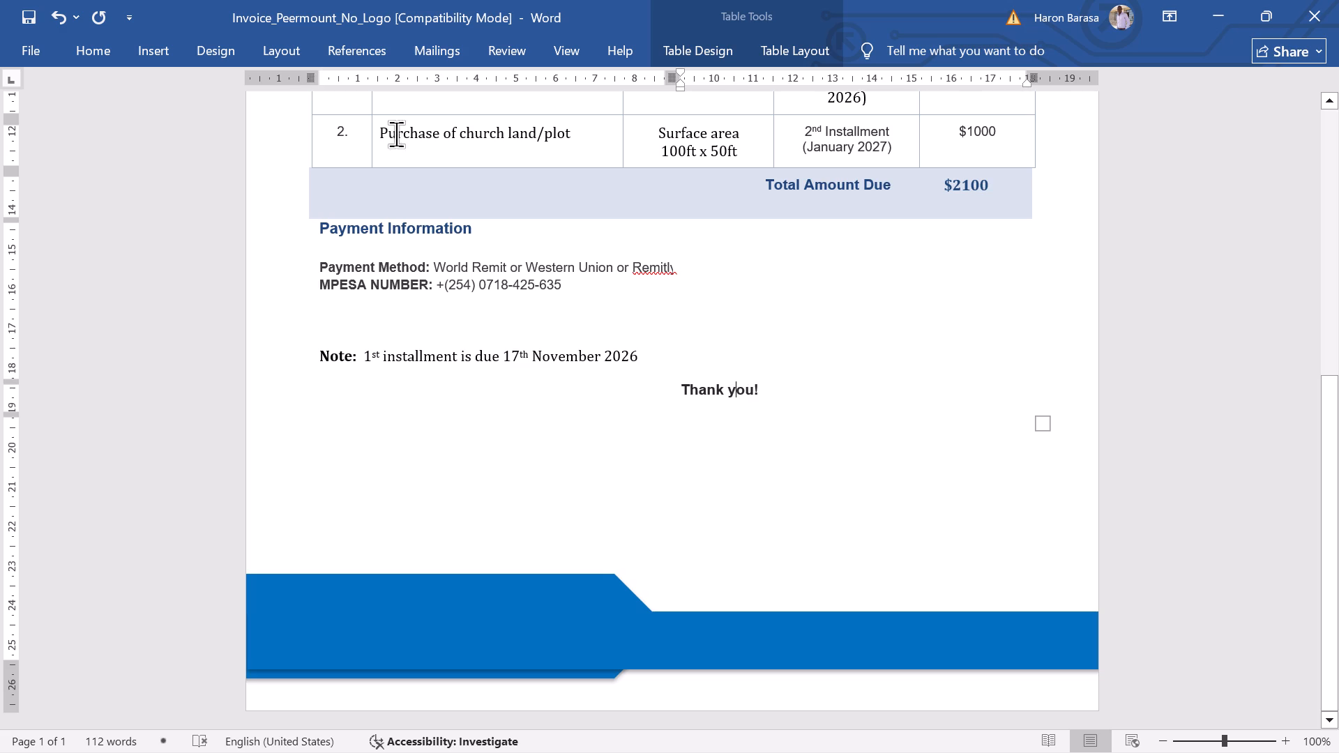
click(82, 54)
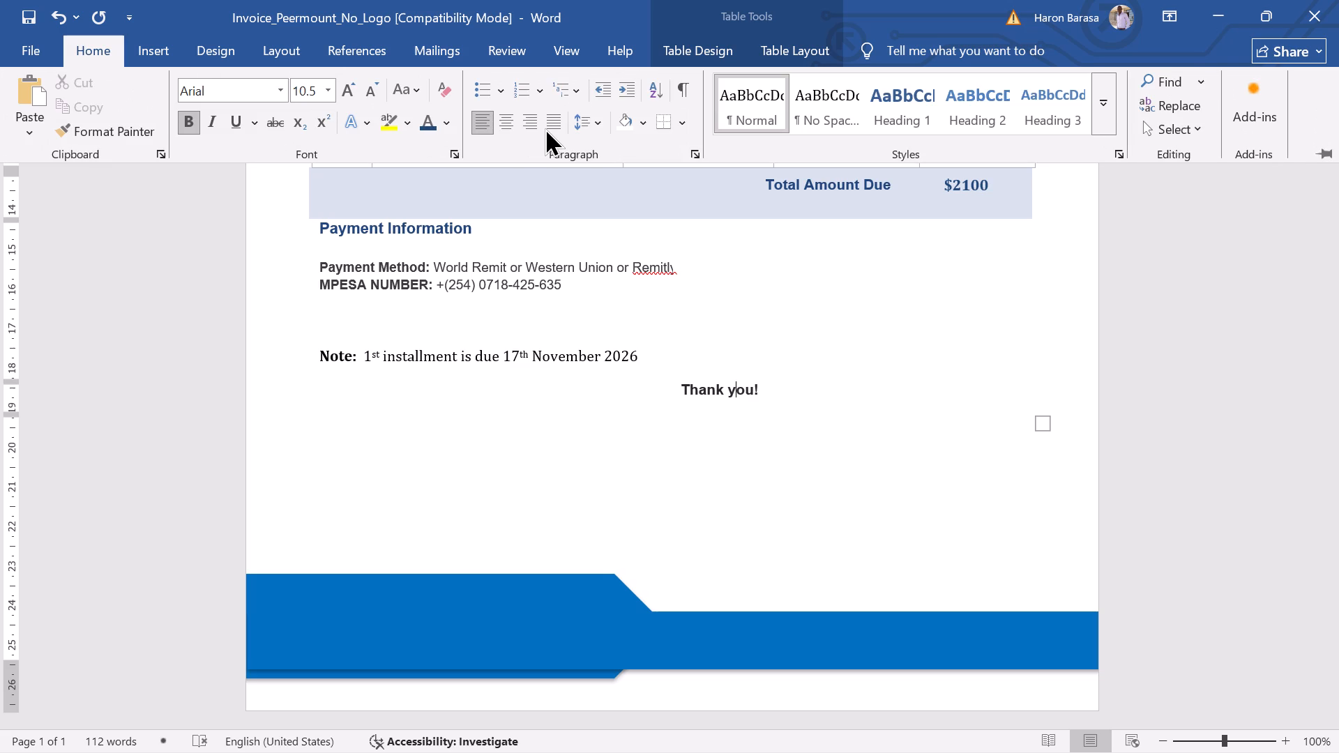
click(537, 125)
click(994, 434)
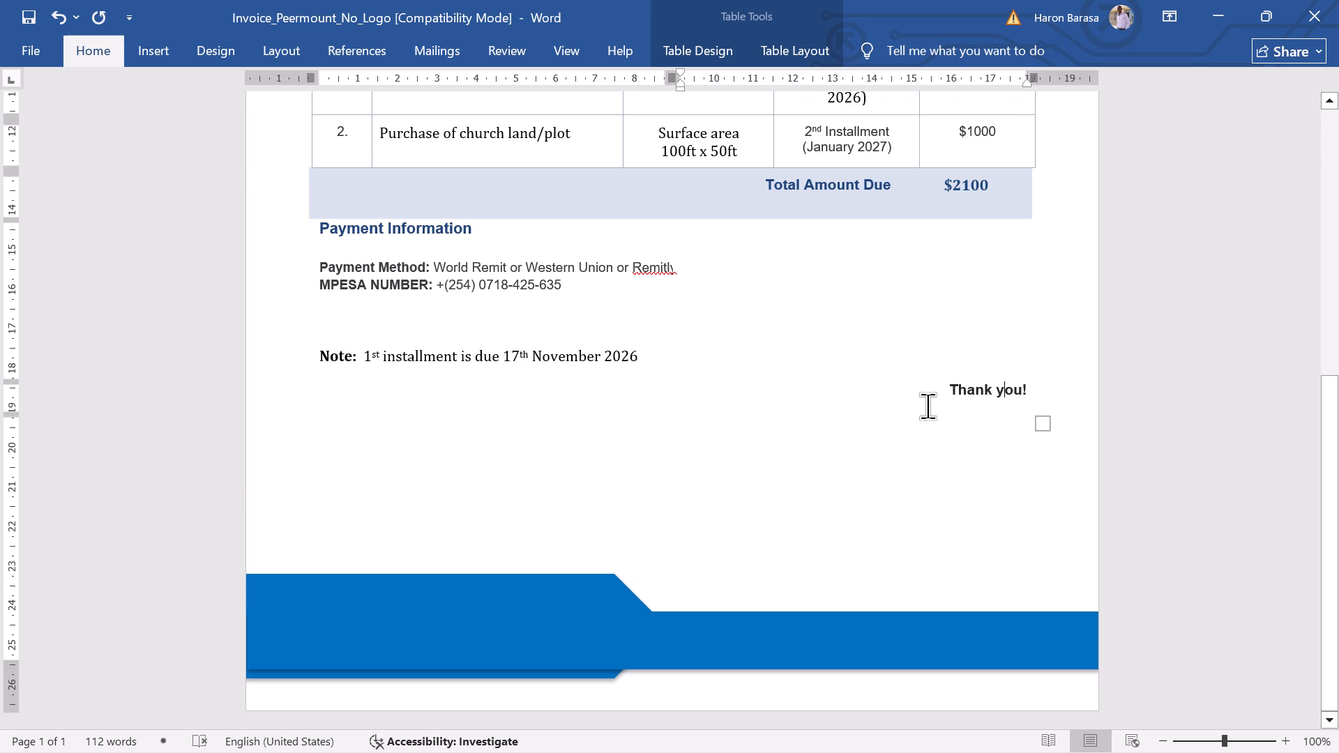
click(845, 343)
click(1046, 423)
click(795, 375)
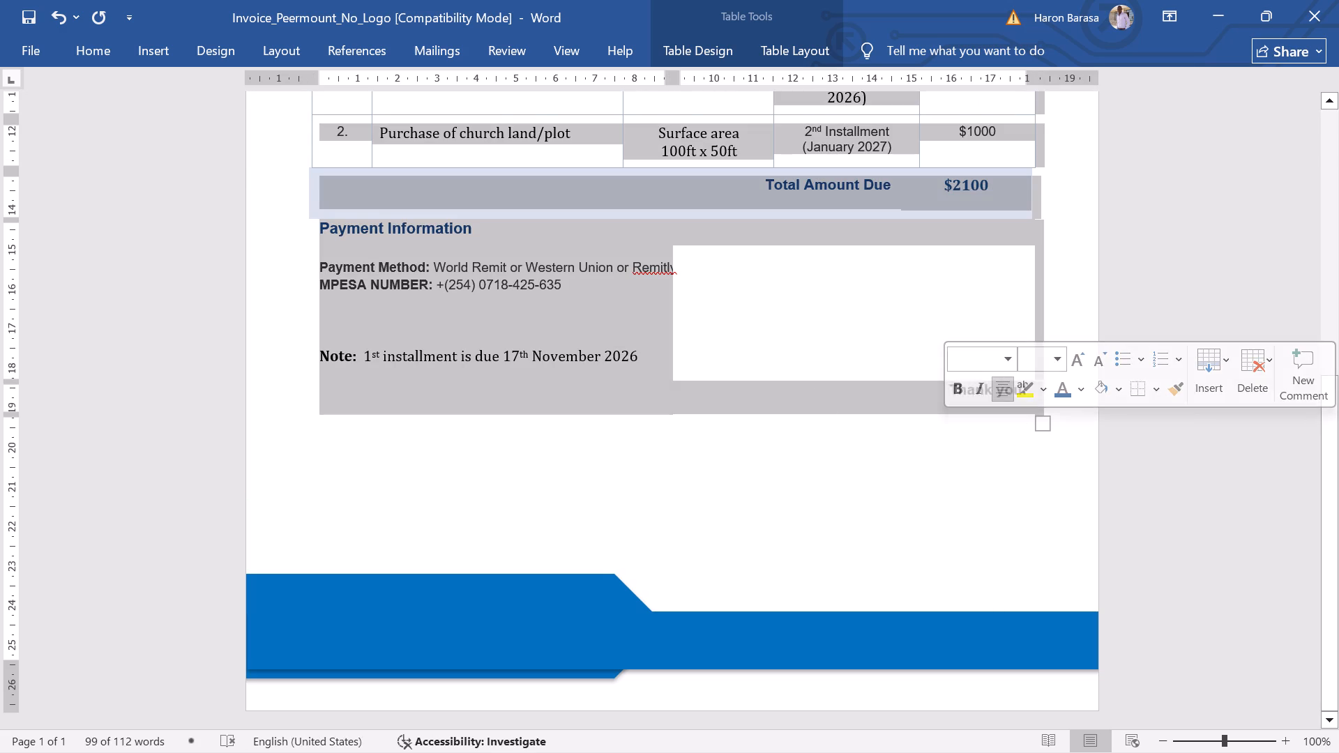
Add a "Sign/Stamp" label in the empty paragraph below "Thank you!", indented with tabs toward the page's right side.
click(905, 436)
key(Tab)
key(Tab)
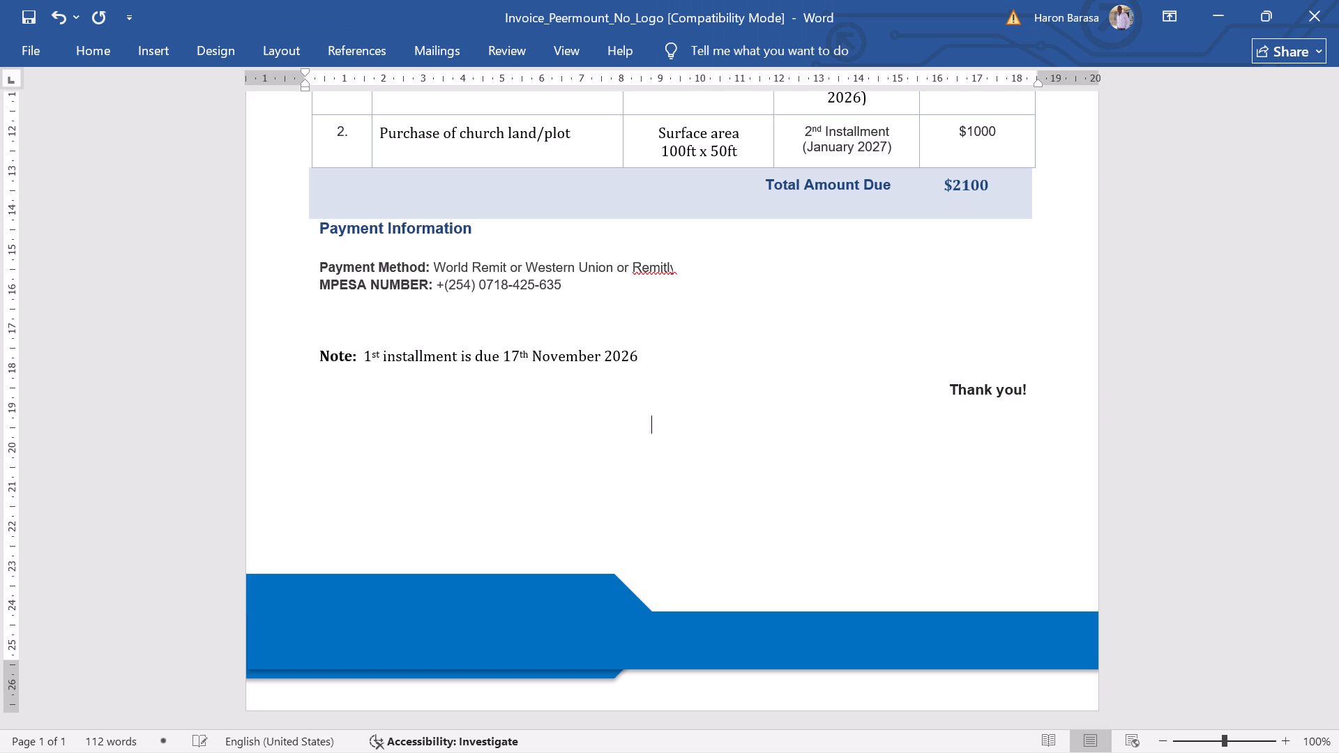
key(Tab)
key(Tab)
key(Tab)
key(Tab)
key(Tab)
key(BackSpace)
key(BackSpace)
key(BackSpace)
key(s)
key(slash)
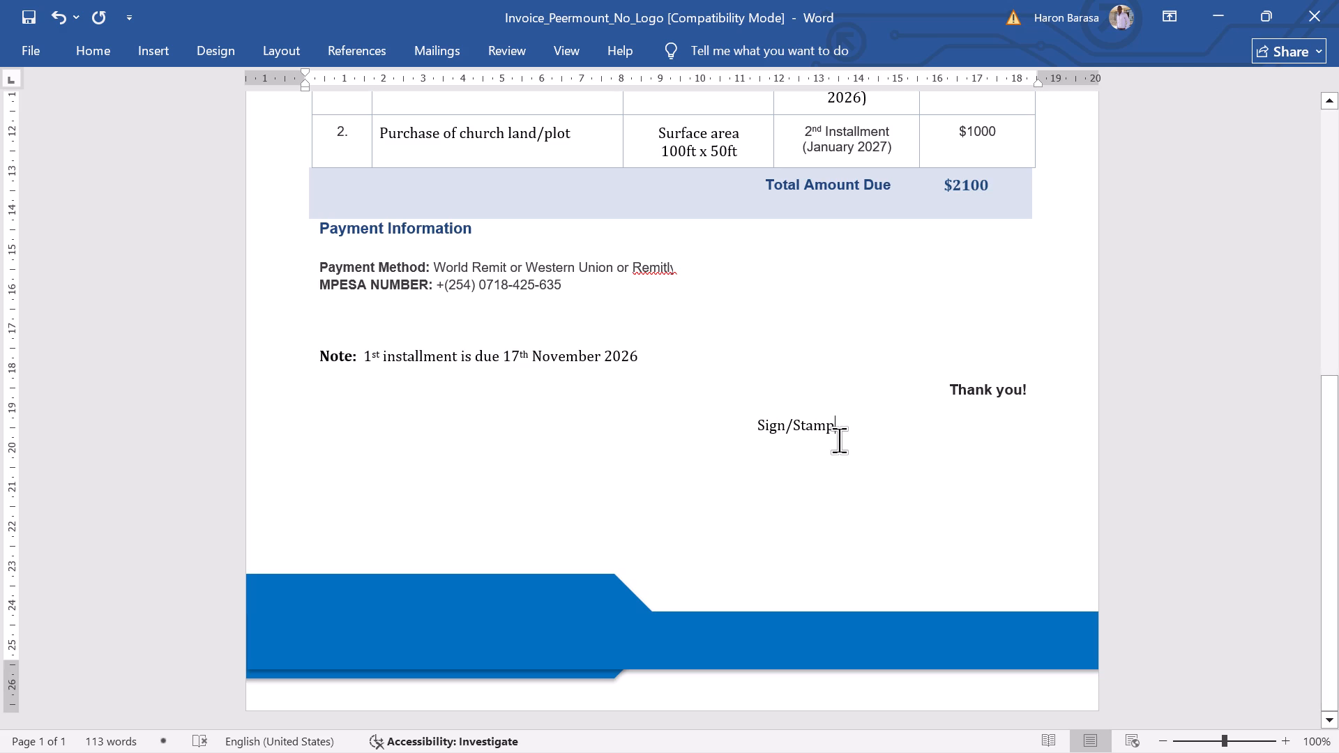
Draw an underscore signature line after "Sign/Stamp", extending to about the right edge of "Thank you!".
key(shift+underscore)
key(shift+underscore)
key(shift+underscore)
key(shift+underscore)
key(shift+underscore)
key(shift+underscore)
key(shift+underscore)
key(shift+underscore)
key(shift+underscore)
key(shift+underscore)
key(shift+underscore)
key(shift+underscore)
key(shift+underscore)
key(shift+underscore)
key(shift+underscore)
key(shift+underscore)
key(shift+underscore)
key(shift+underscore)
key(shift+underscore)
key(shift+underscore)
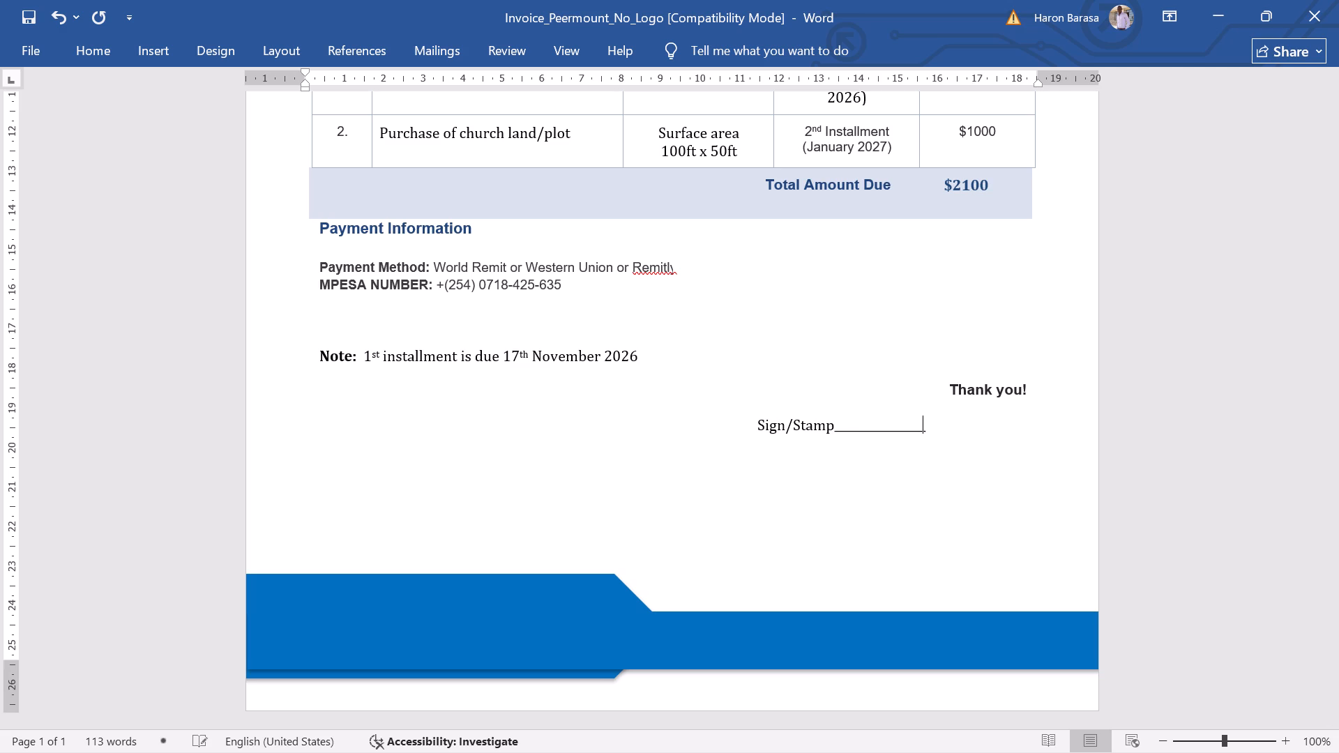
text(__)
Move the Sign/Stamp line down one paragraph and indent it back beneath "Thank you!".
click(741, 427)
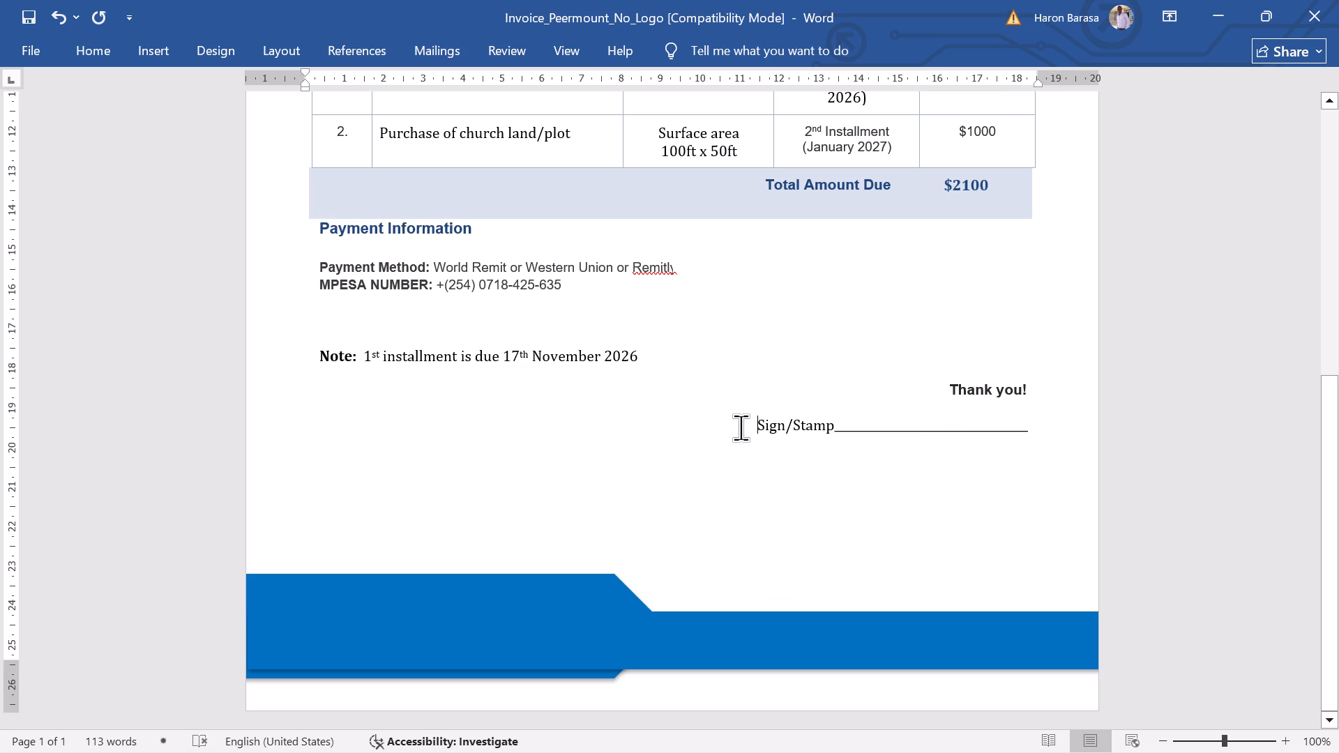
key(Return)
key(Tab)
key(Tab)
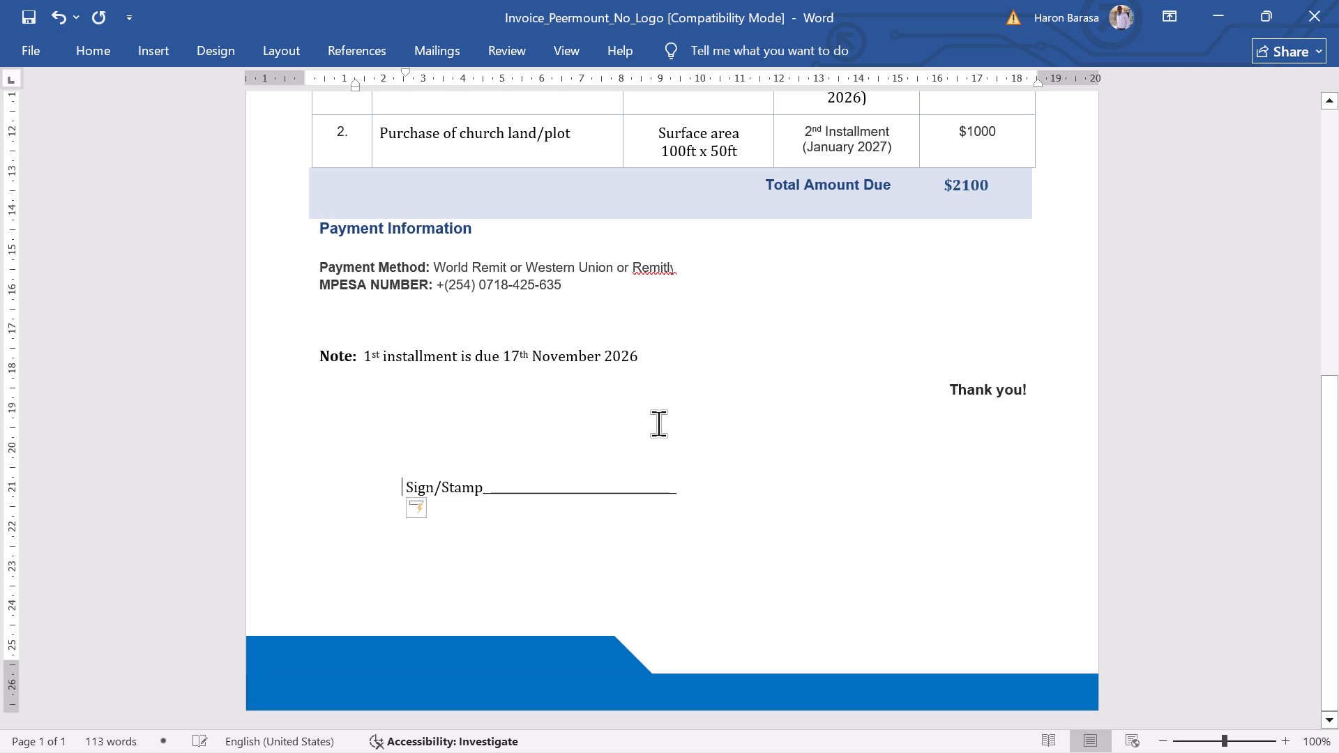
key(Tab)
key(Tab)
key(Tab)
key(Tab)
key(Tab)
key(Tab)
key(Tab)
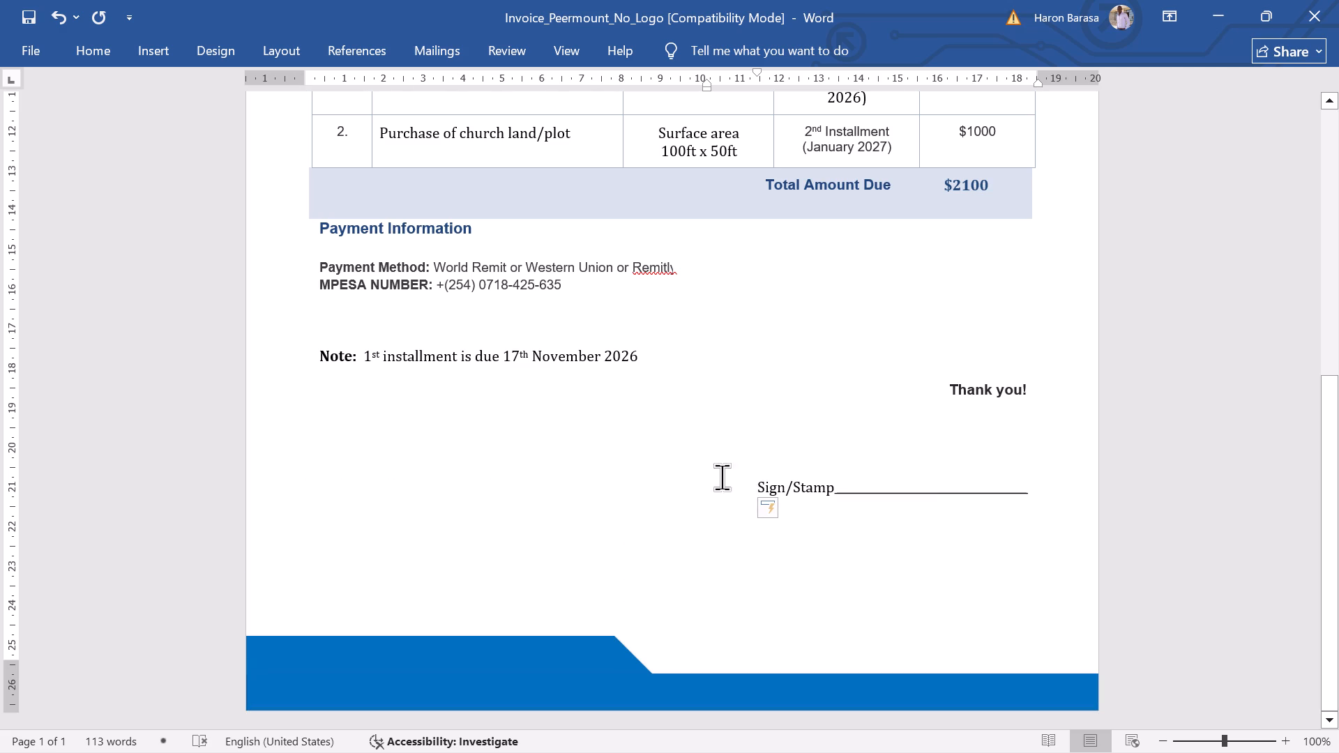
Start a new line below the first-installment note with the text "2nd Instalment".
scroll(776, 411, down, 6)
scroll(735, 431, up, 9)
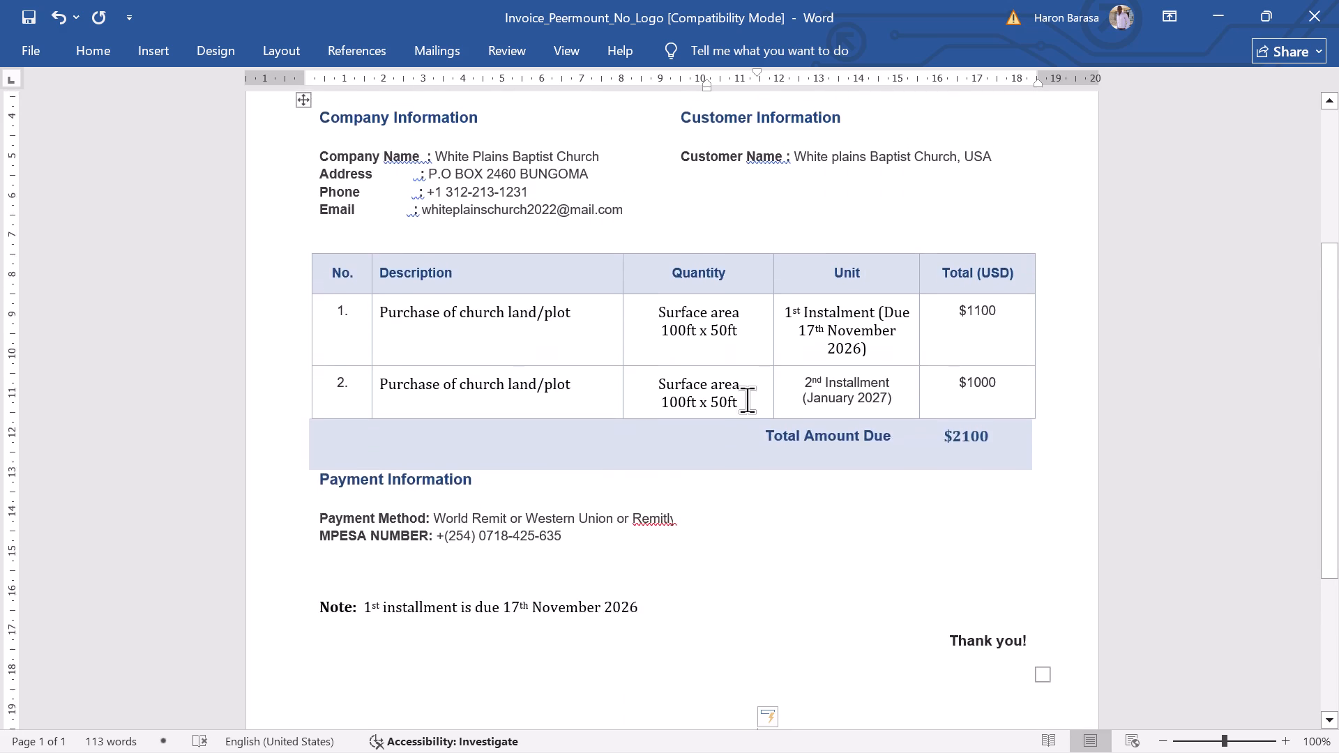
scroll(747, 400, up, 9)
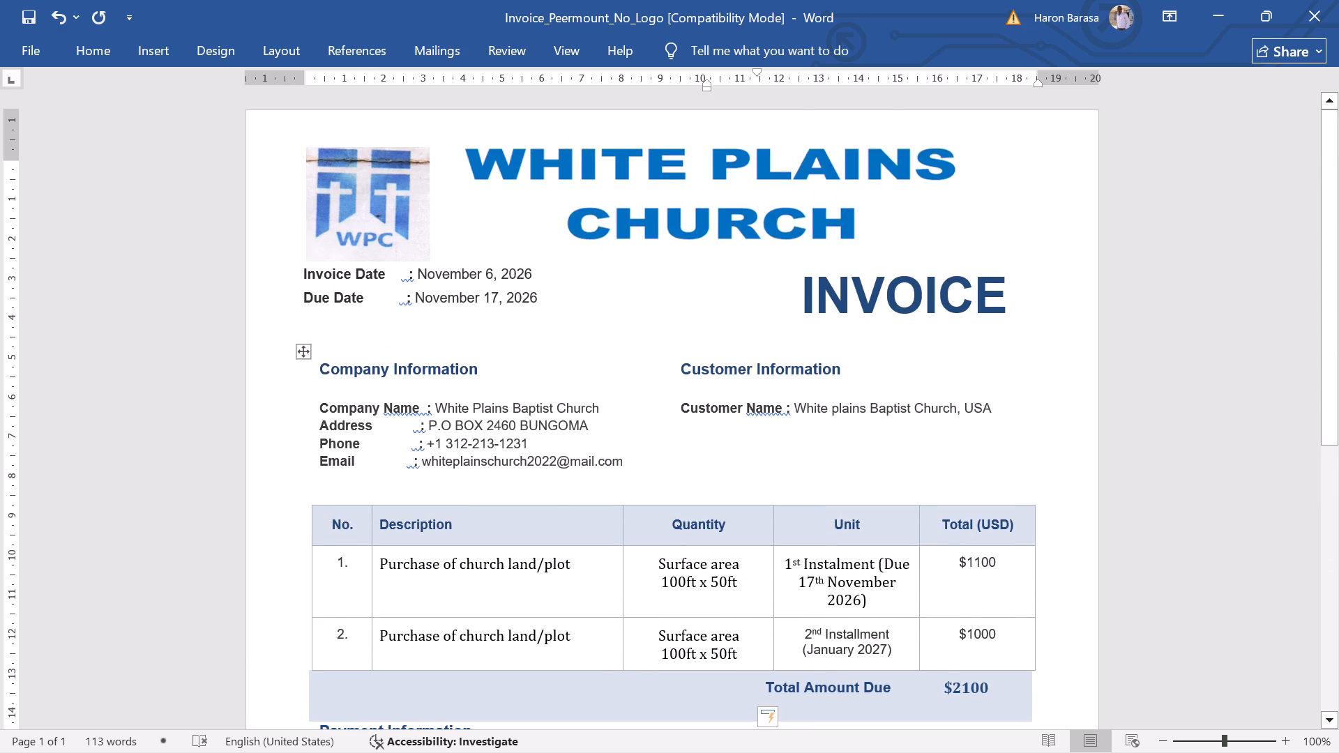
scroll(747, 530, down, 6)
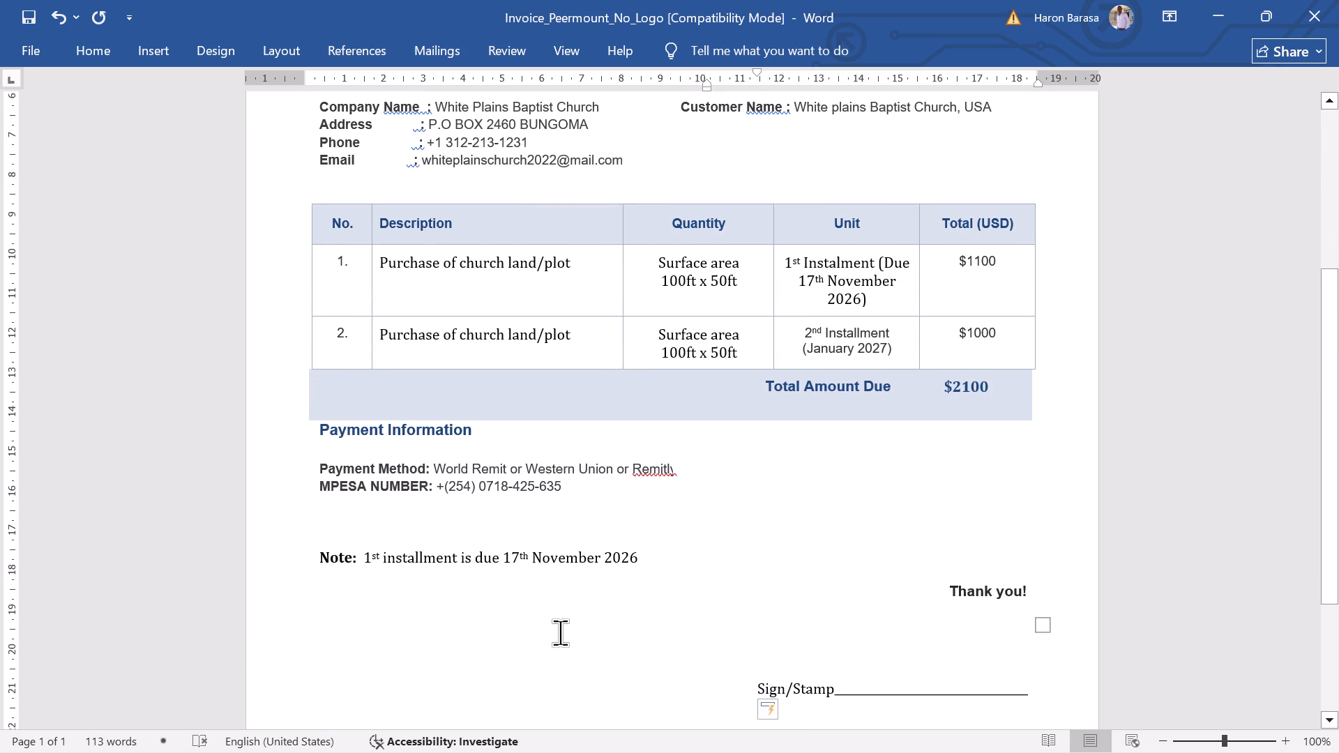
click(369, 576)
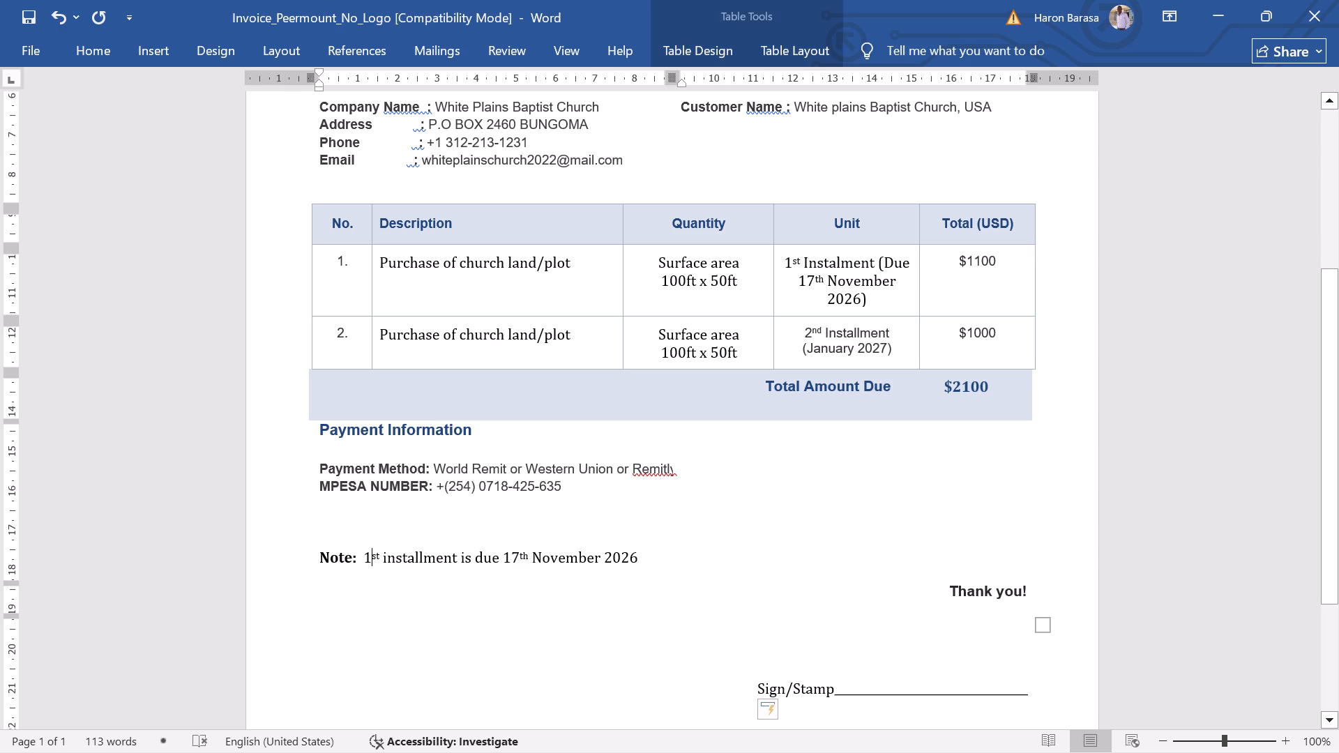
click(665, 553)
key(Return)
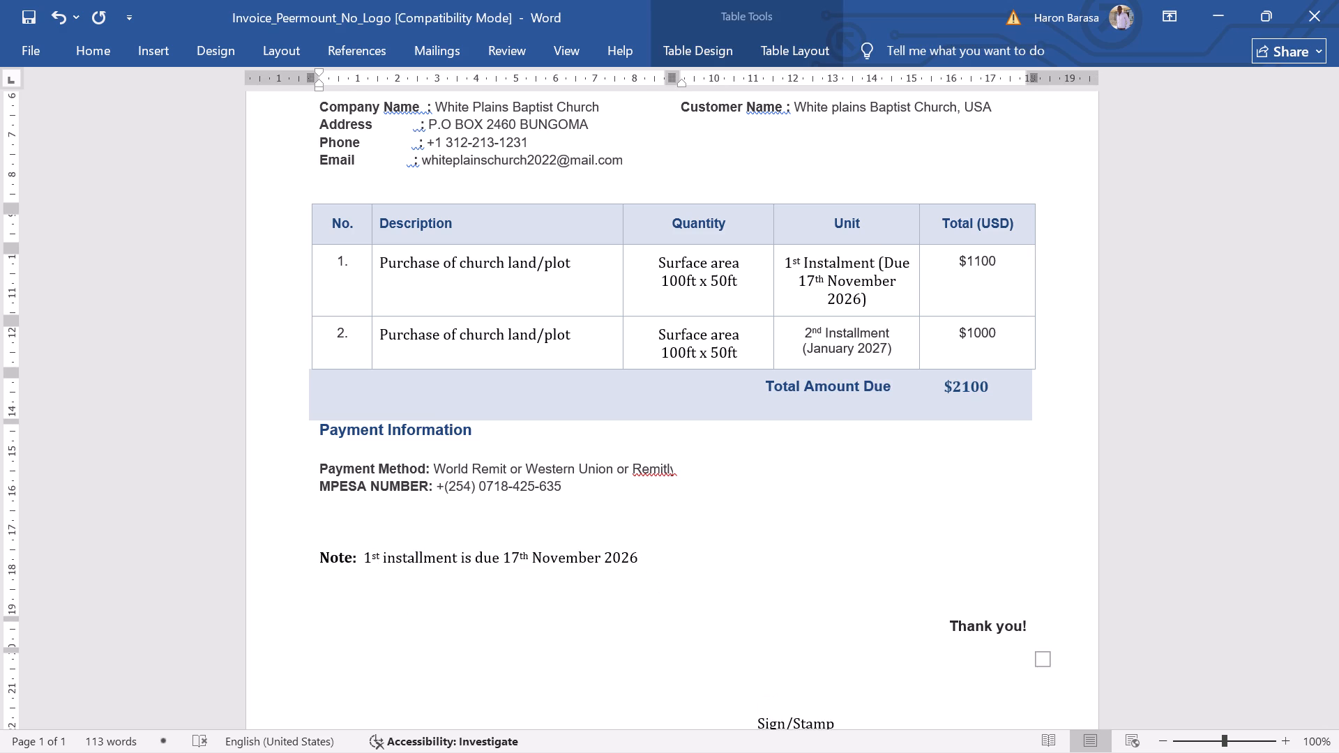
key(Tab)
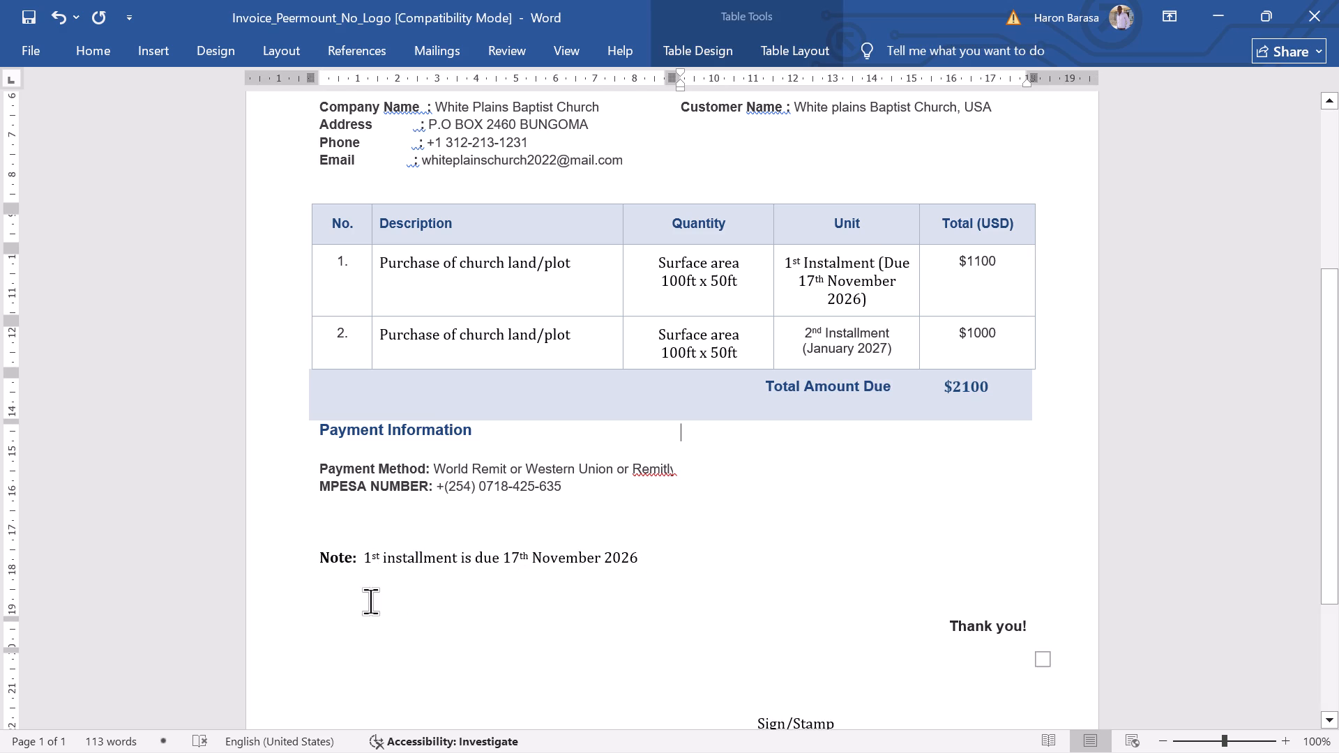
click(371, 587)
click(344, 580)
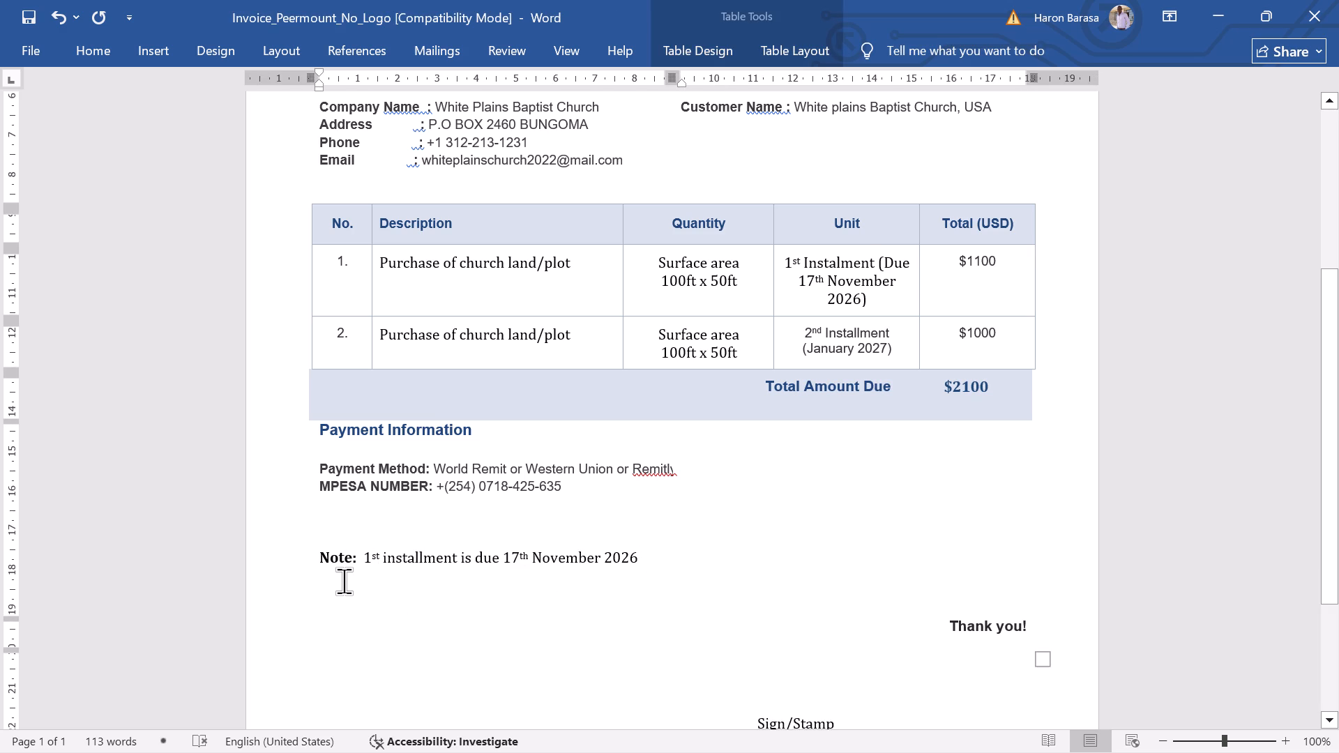
click(350, 586)
key(2)
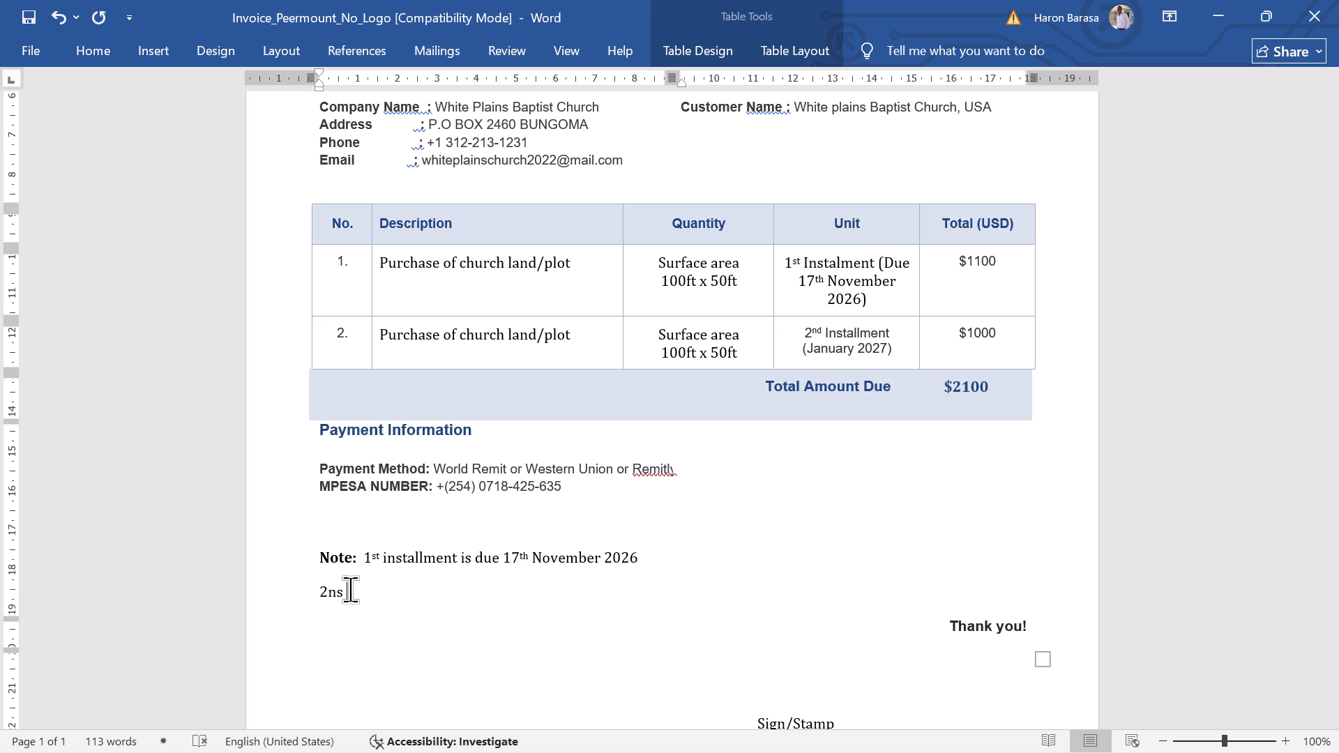
key(BackSpace)
key(BackSpace)
text(d)
key(space)
Correct the spelling of "Instalment" to "Installment" in the new note line.
click(372, 595)
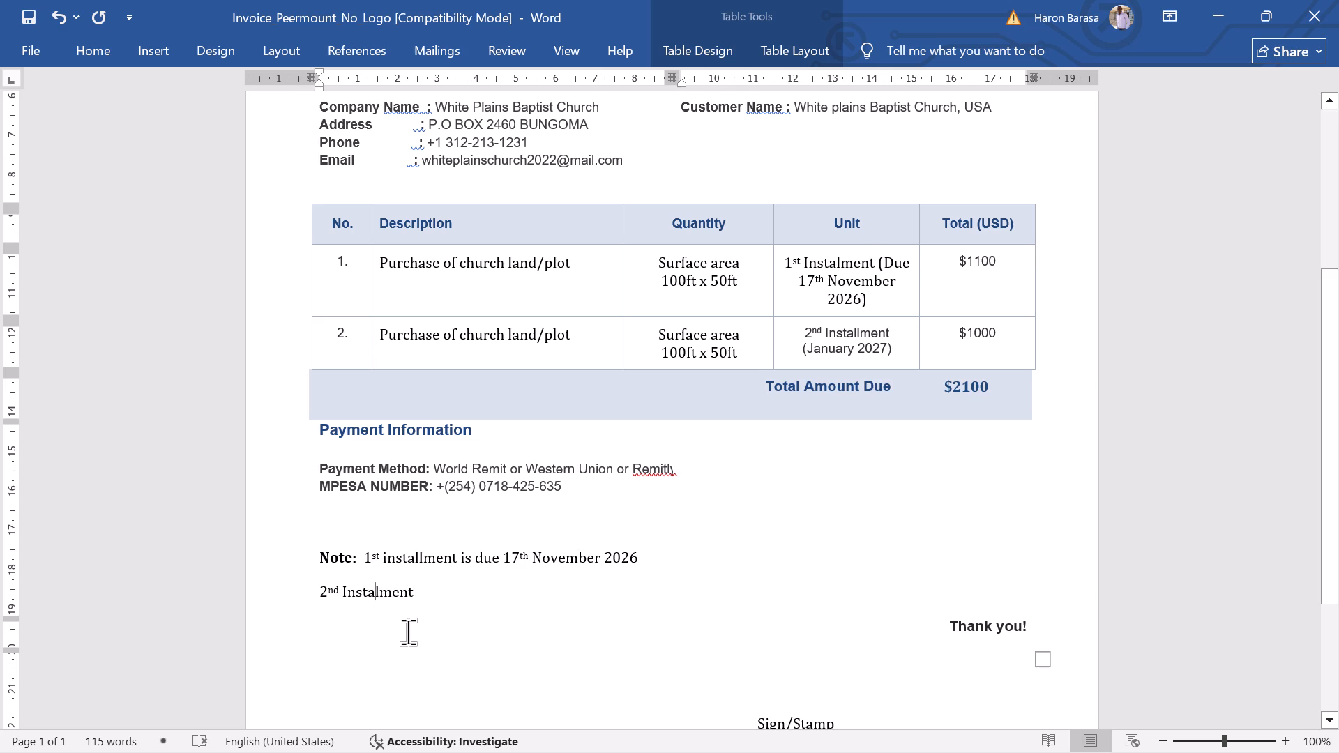
key(l)
Complete the second-installment note line with "is January 2027".
key(Right)
key(Right)
key(Right)
key(Right)
key(Right)
key(Right)
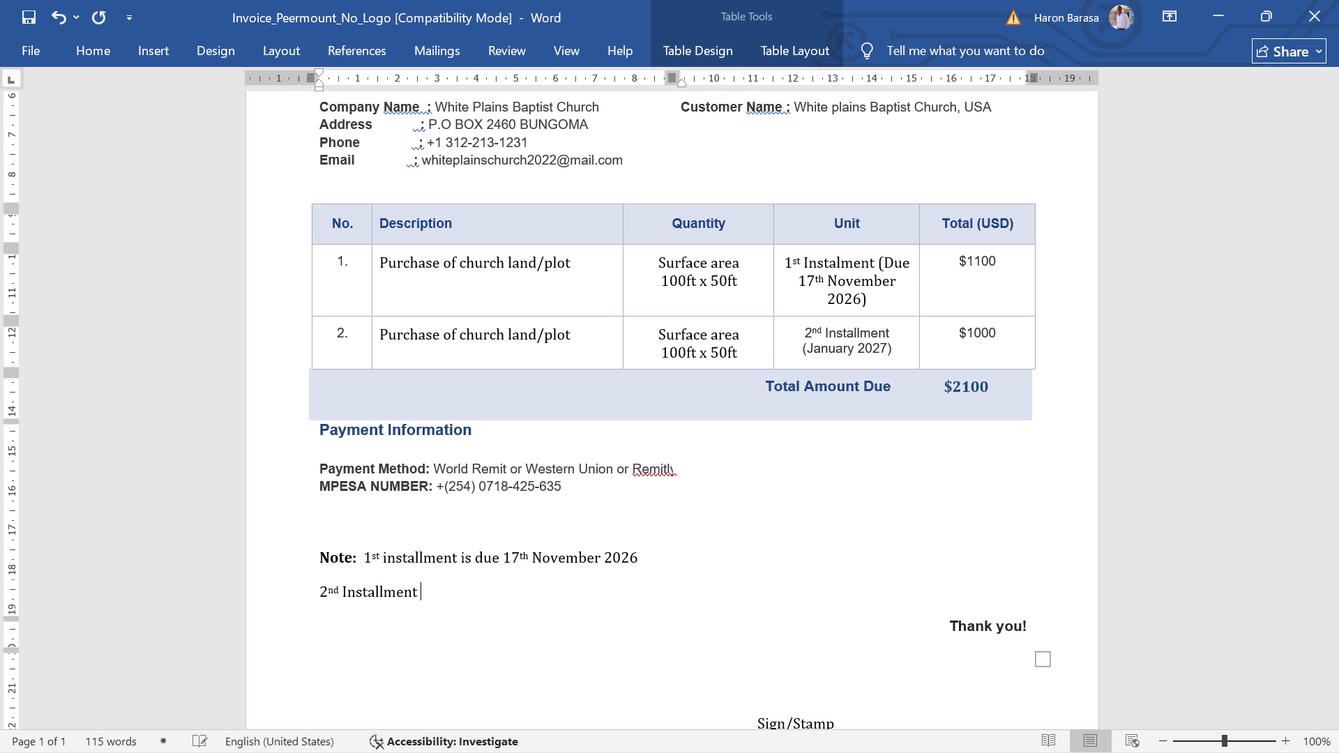
text(is o)
key(BackSpace)
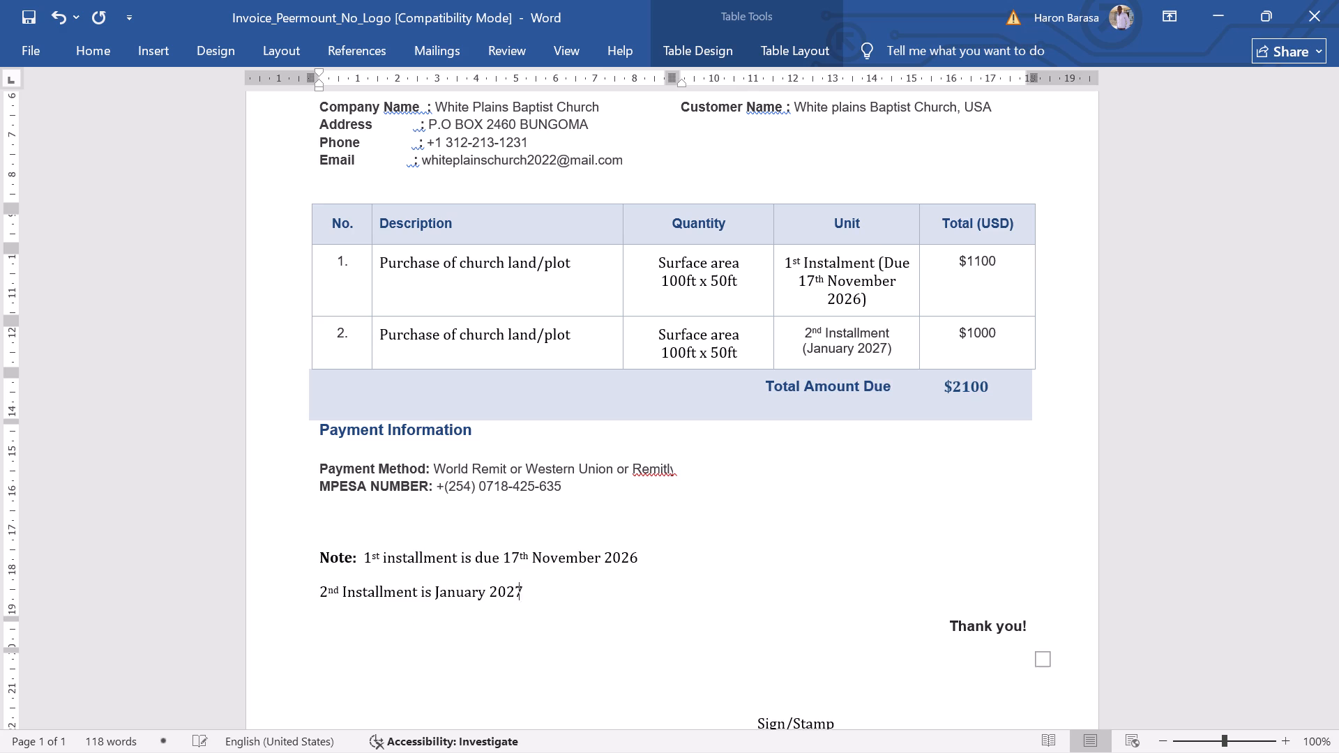
Put "Note:" on its own line above the first-installment line, removing the spaces between them.
click(357, 559)
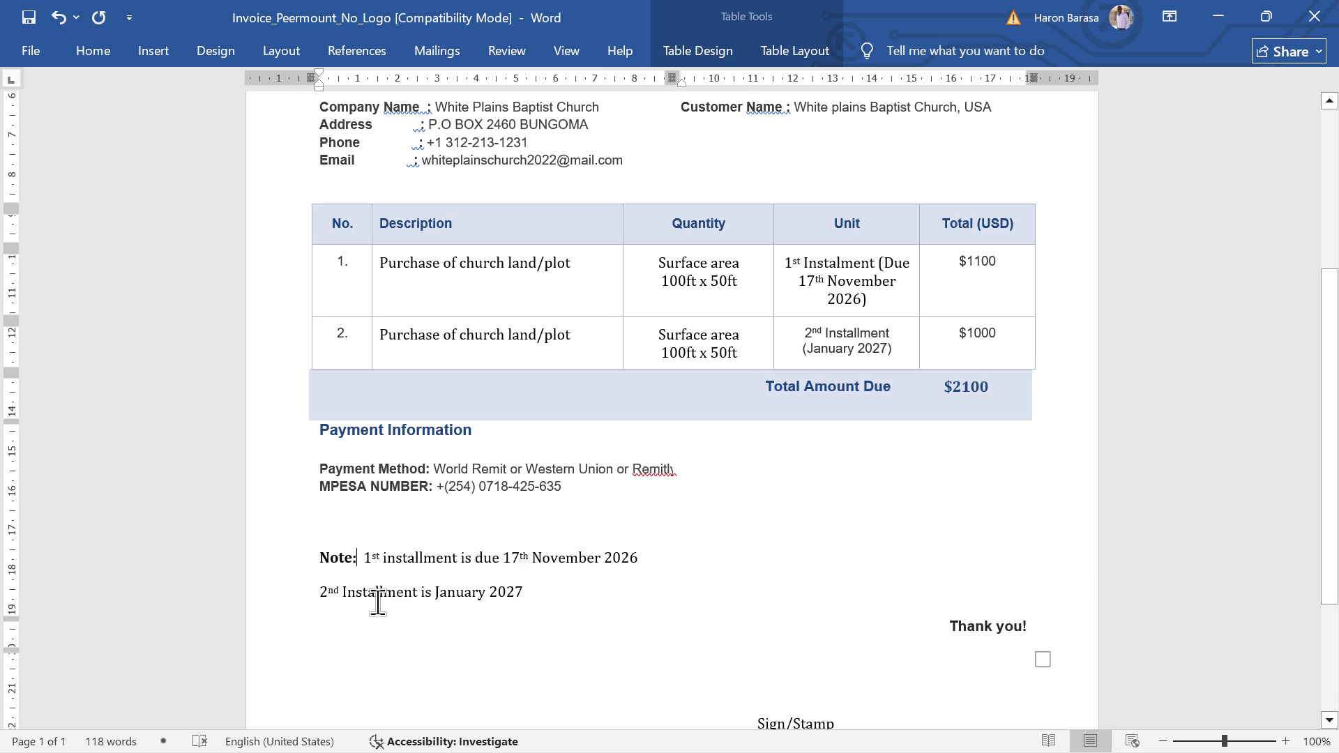
key(Delete)
key(Delete)
key(BackSpace)
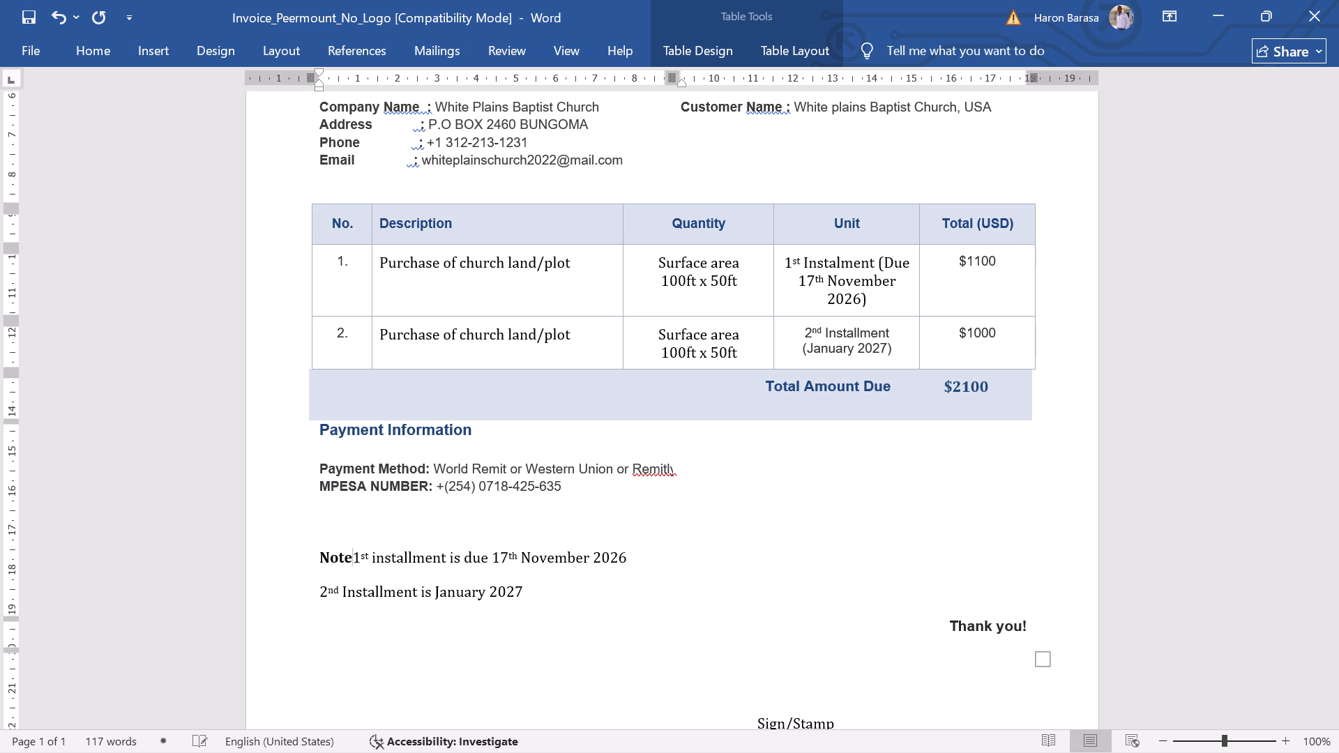
key(Return)
key(Up)
key(Right)
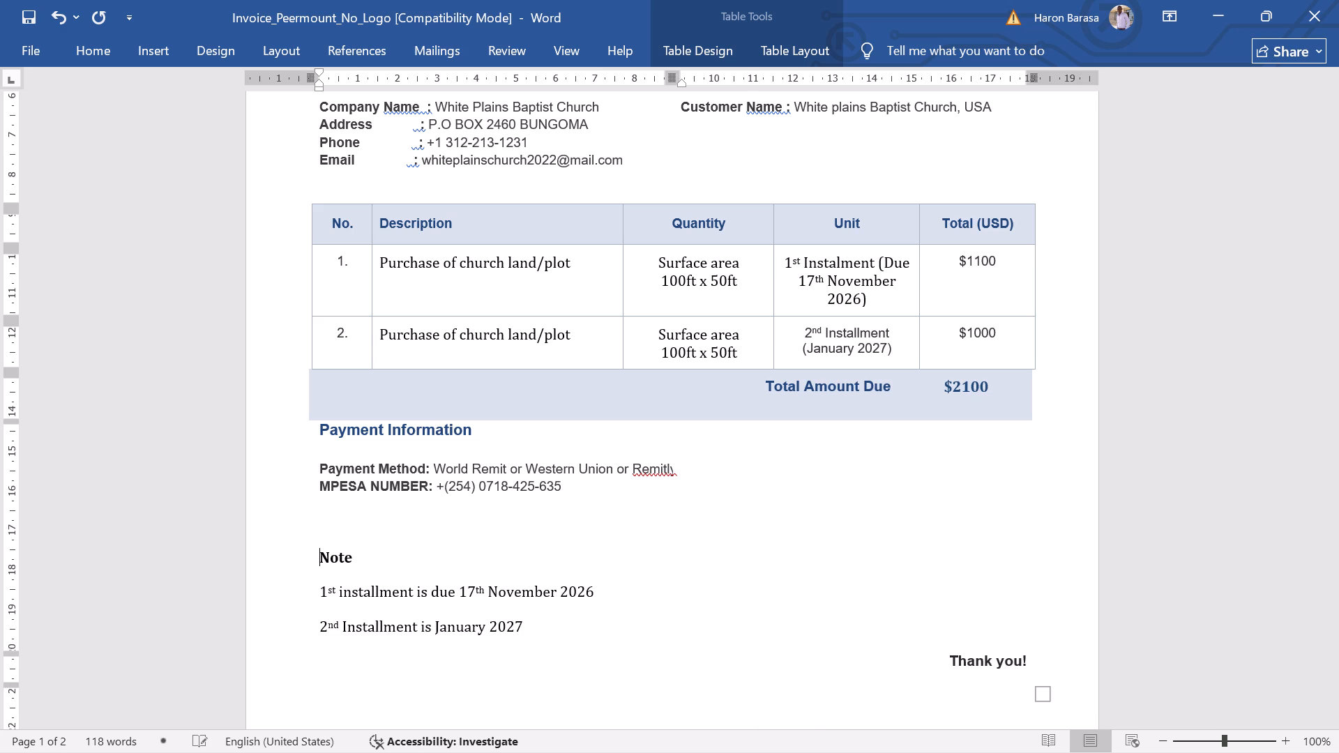
key(Right)
key(Right)
key(Right)
key(shift+colon)
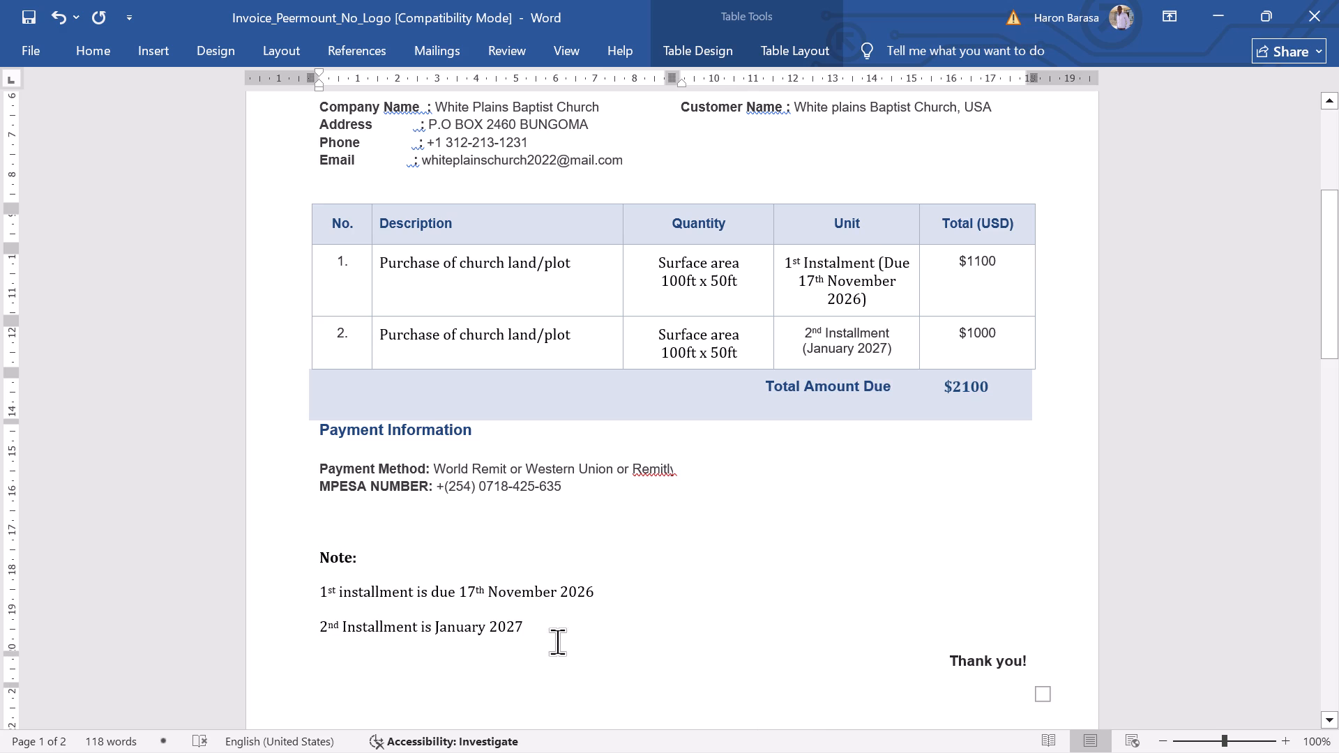
Set the Note heading and both installment lines to 1.0 line spacing and remove the space after their paragraphs.
drag(539, 626, 331, 561)
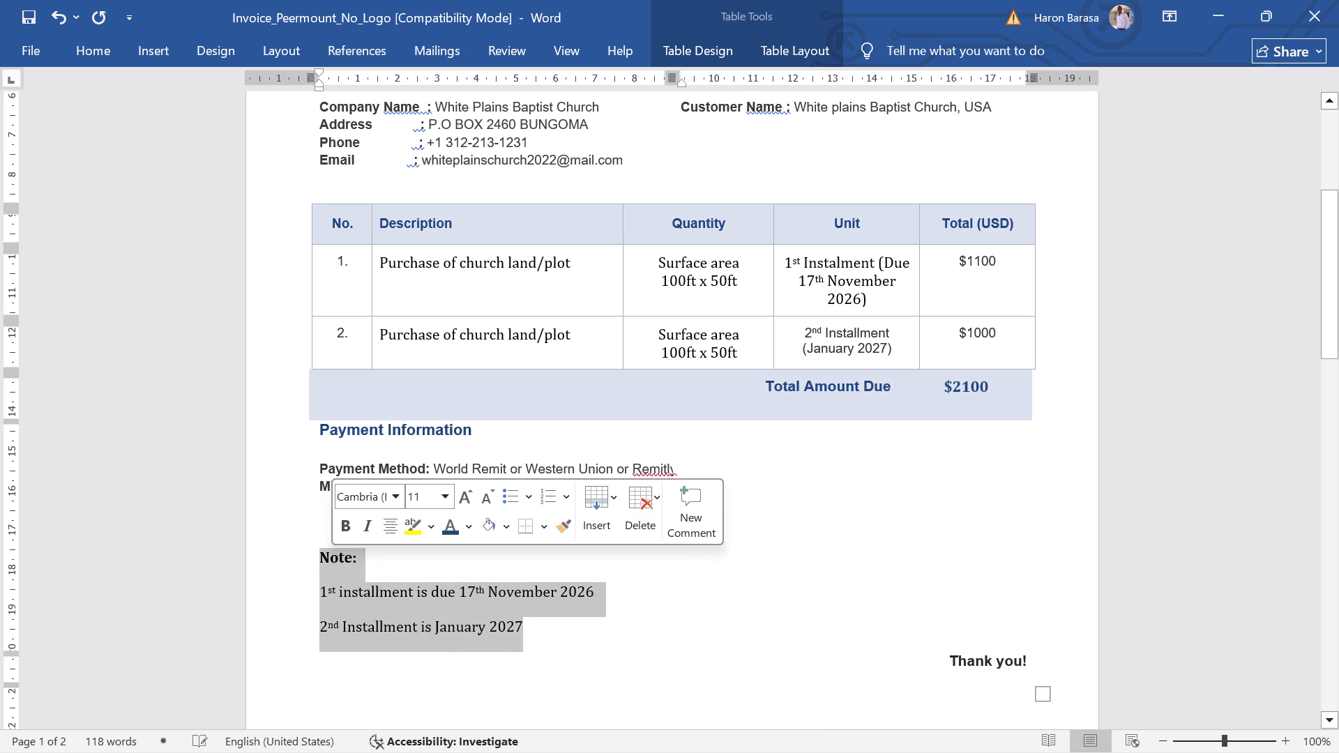
click(107, 45)
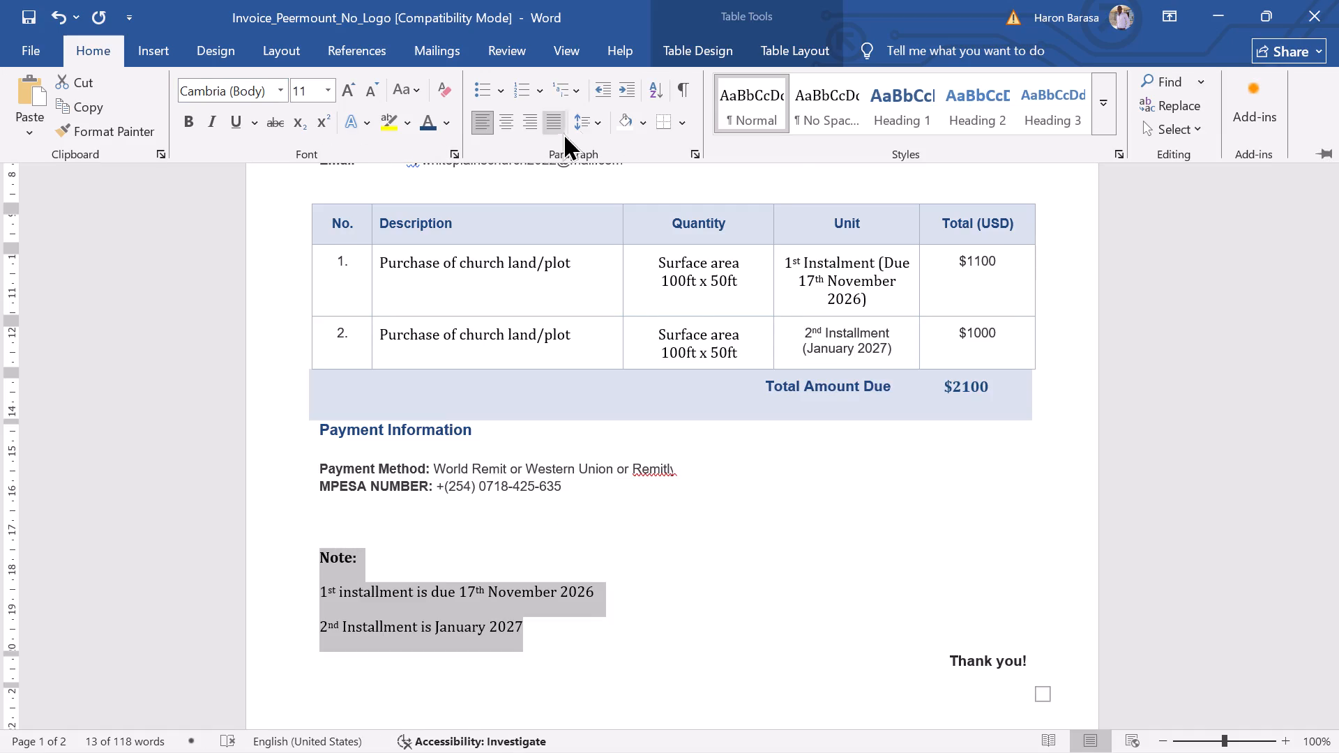
click(596, 121)
click(605, 148)
click(600, 107)
click(591, 112)
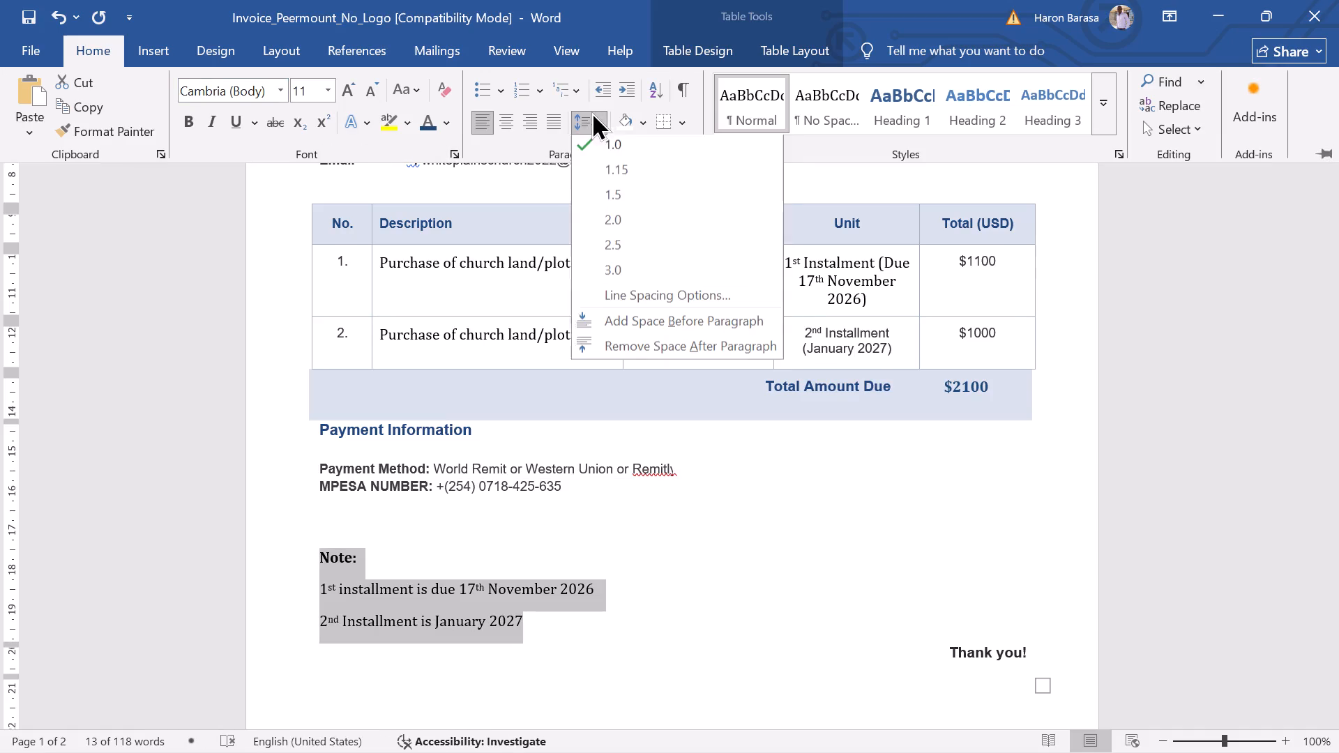
click(628, 341)
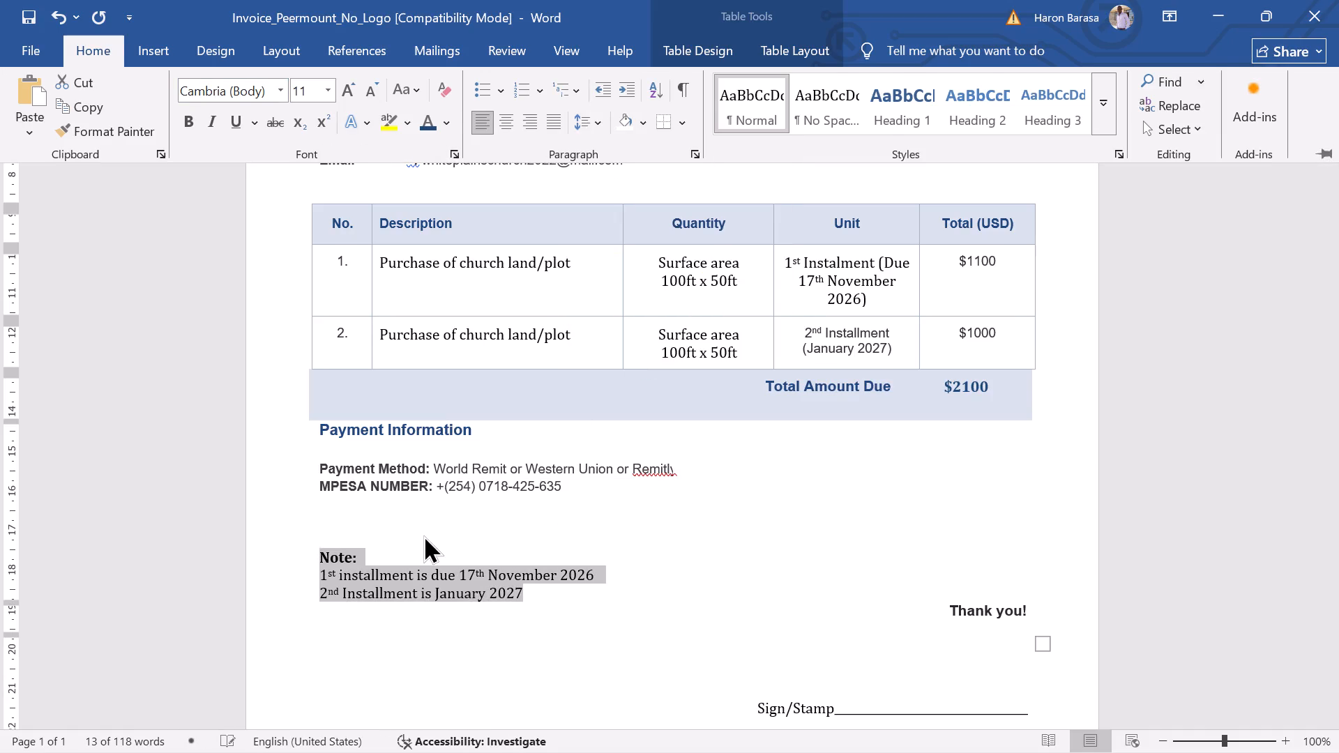
click(423, 535)
click(447, 526)
Review the layout of the installment table, payment information, note and Sign/Stamp line down to the page footer.
scroll(505, 496, down, 5)
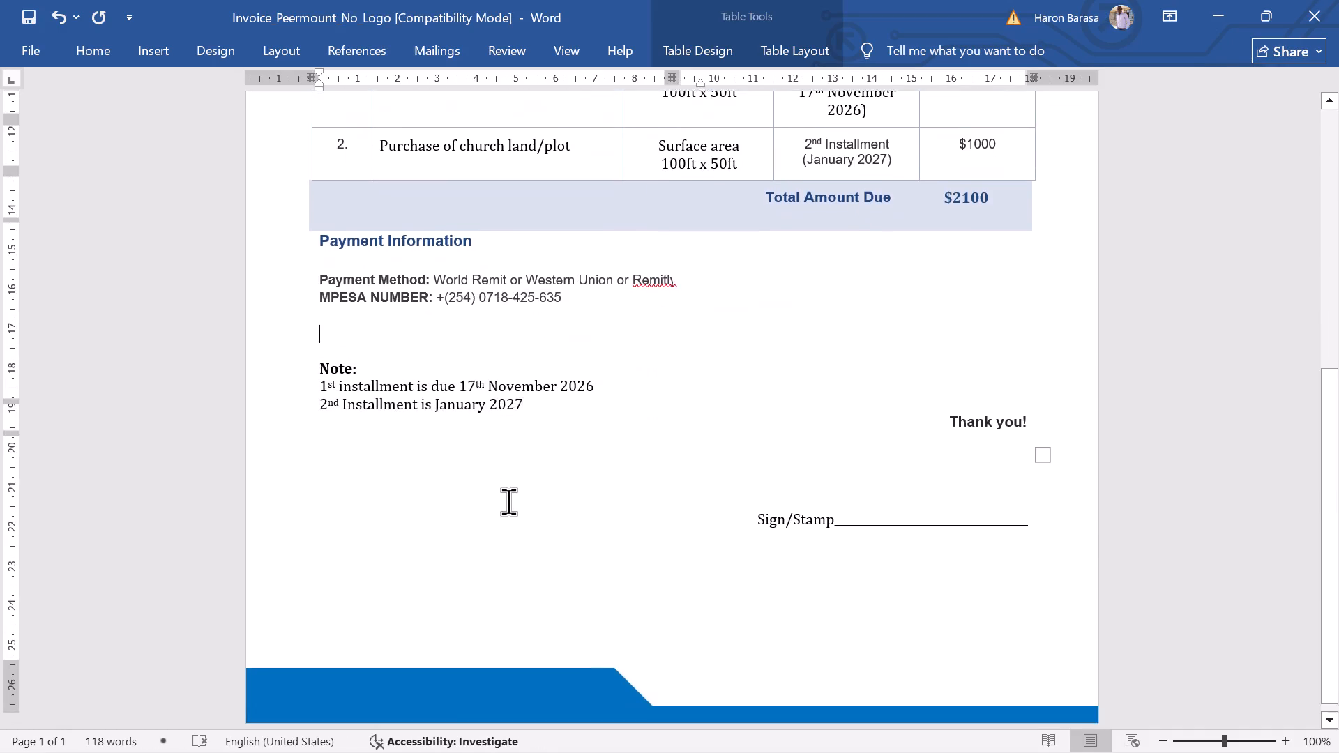
scroll(508, 501, down, 4)
scroll(584, 513, up, 2)
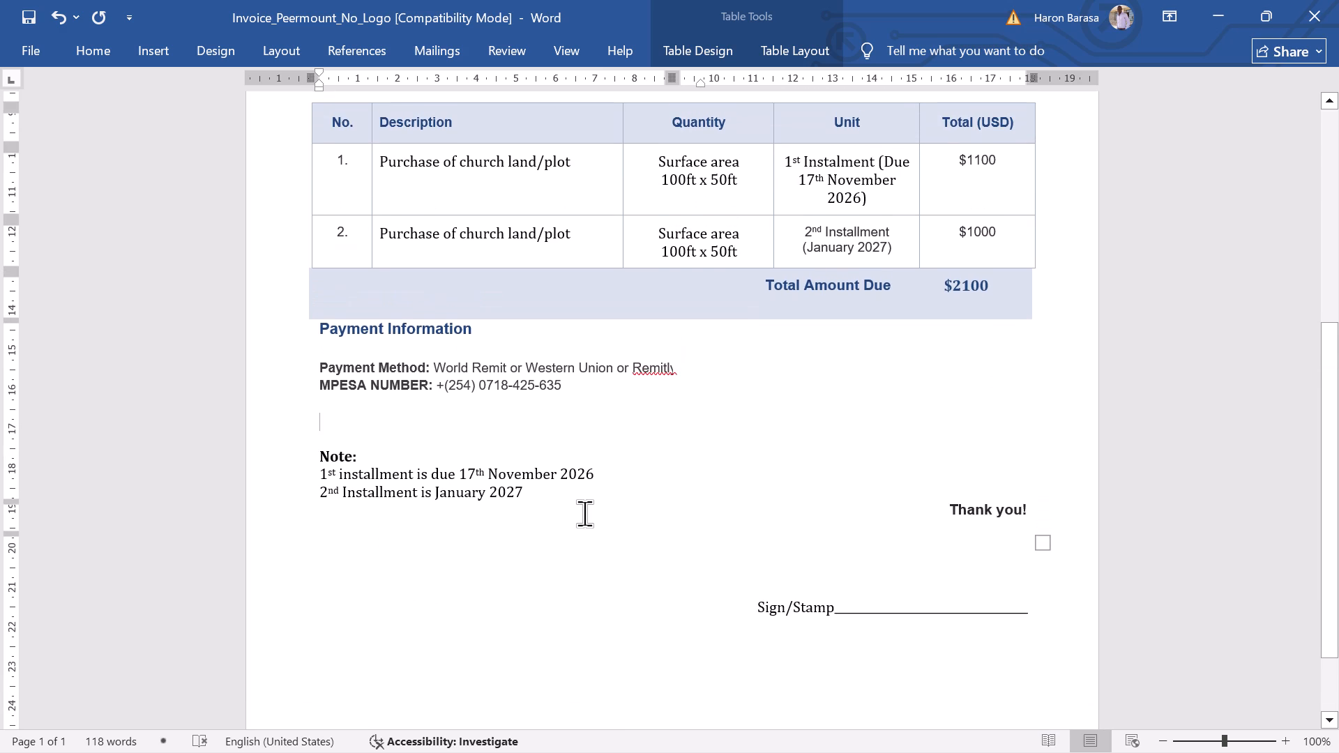
scroll(577, 512, down, 2)
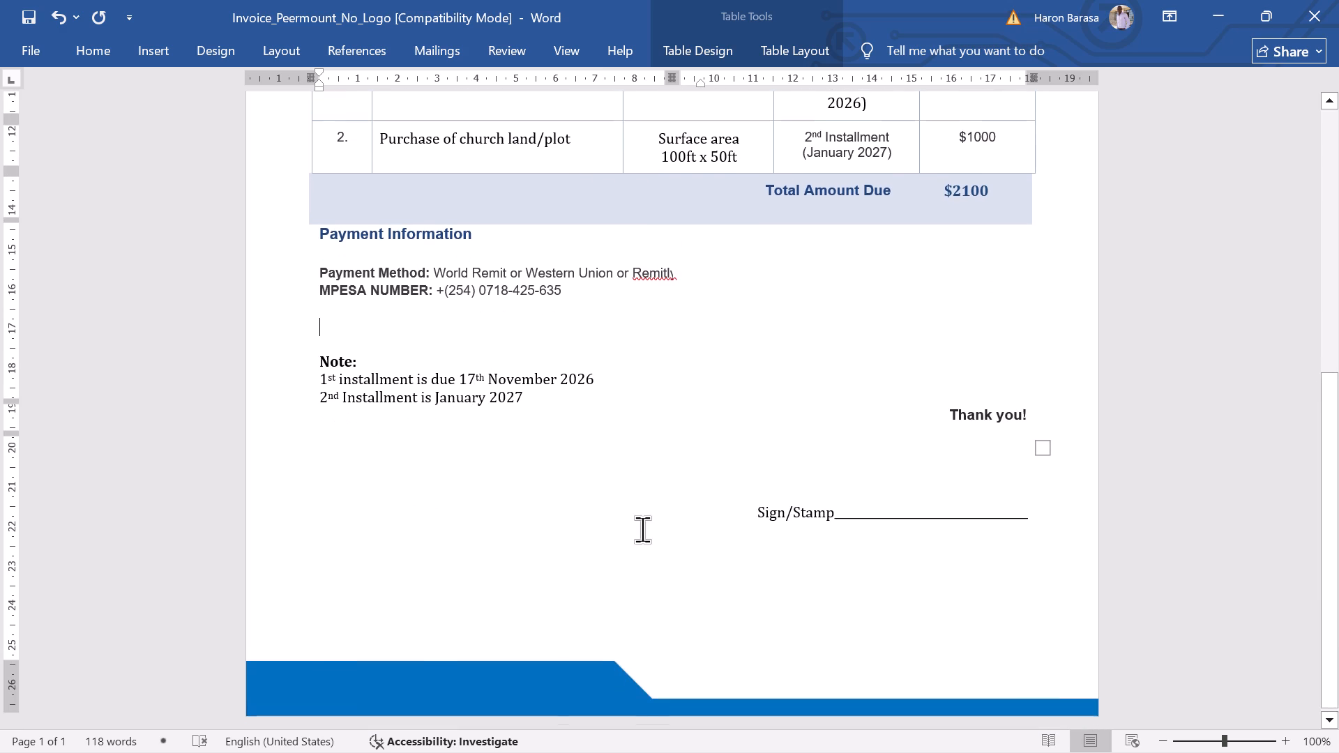
Remove the empty line below the Sign/Stamp line.
click(428, 583)
key(BackSpace)
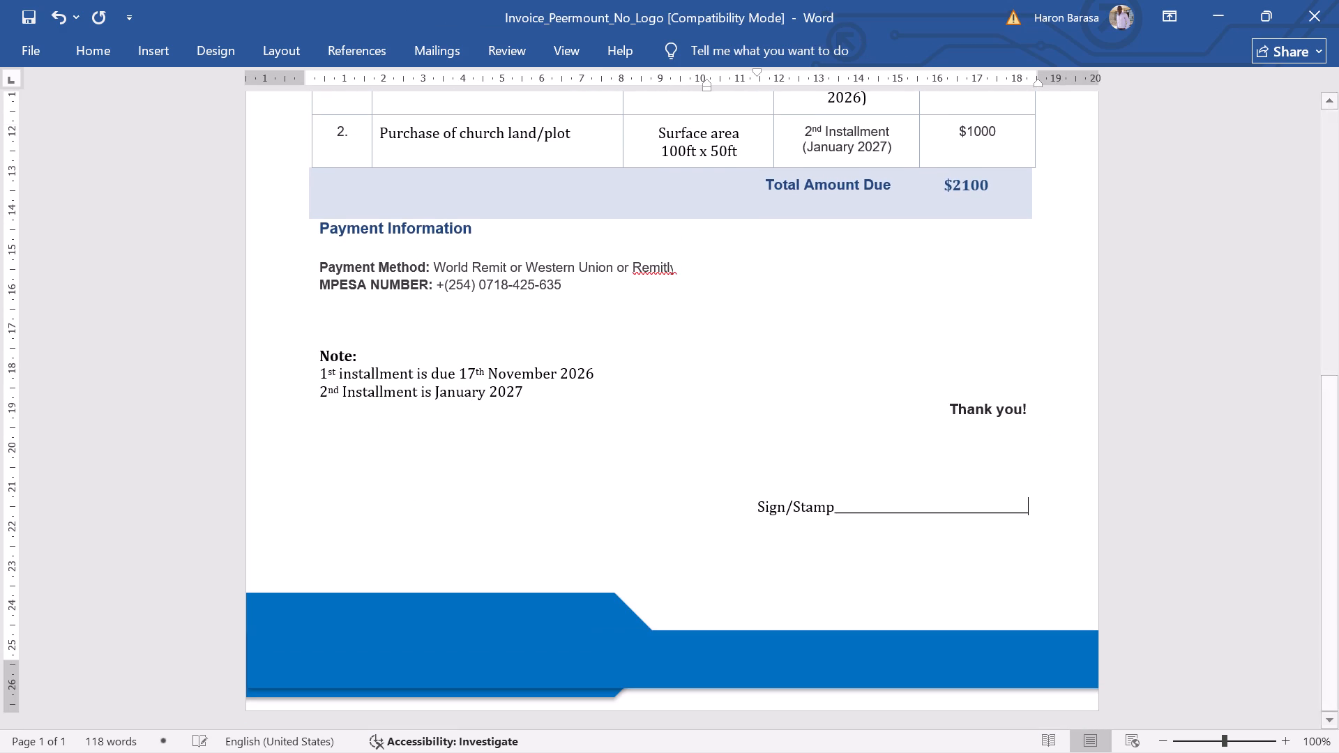
Move both blue footer shapes down together until they reach the bottom edge of the page.
click(529, 626)
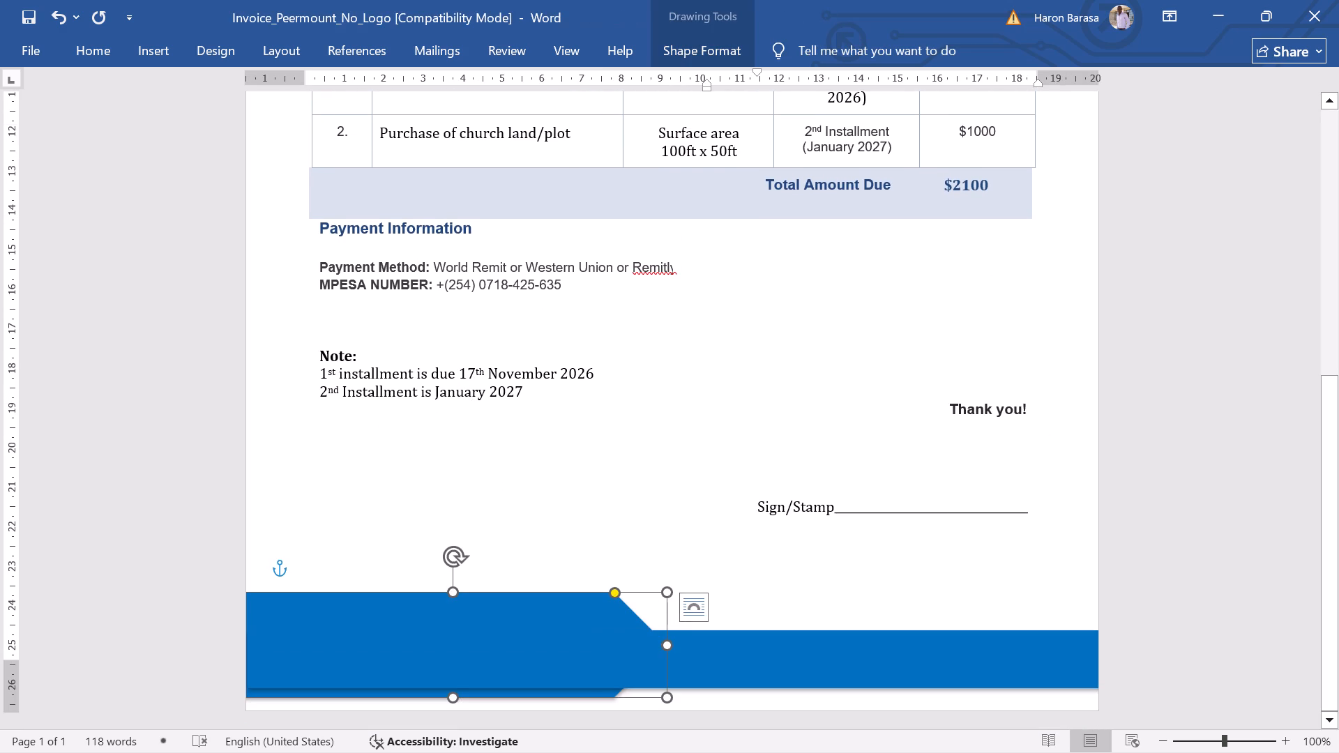
ctrl+click(737, 655)
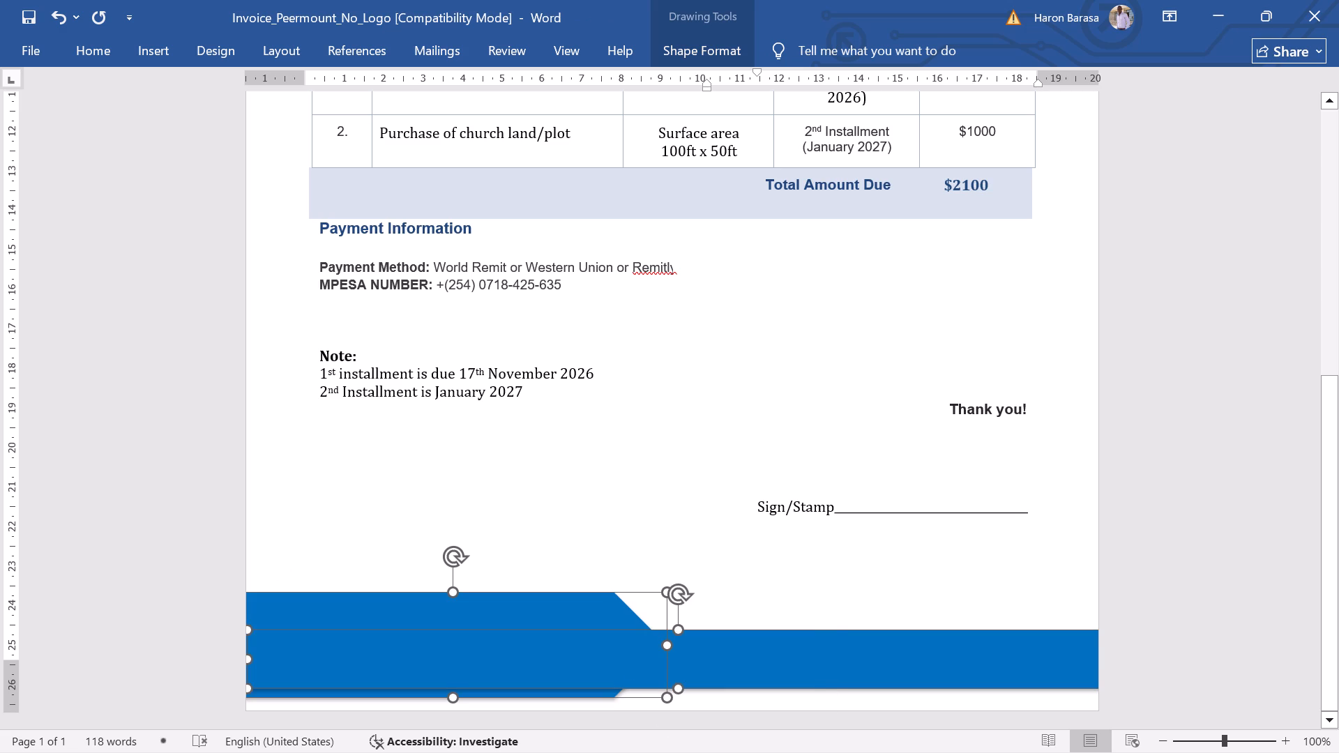
key(Down)
key(Down)
key(Down)
key(Down)
key(Down)
key(Down)
key(Down)
key(Down)
key(Down)
key(Down)
key(Down)
key(Down)
key(Down)
key(Down)
key(Down)
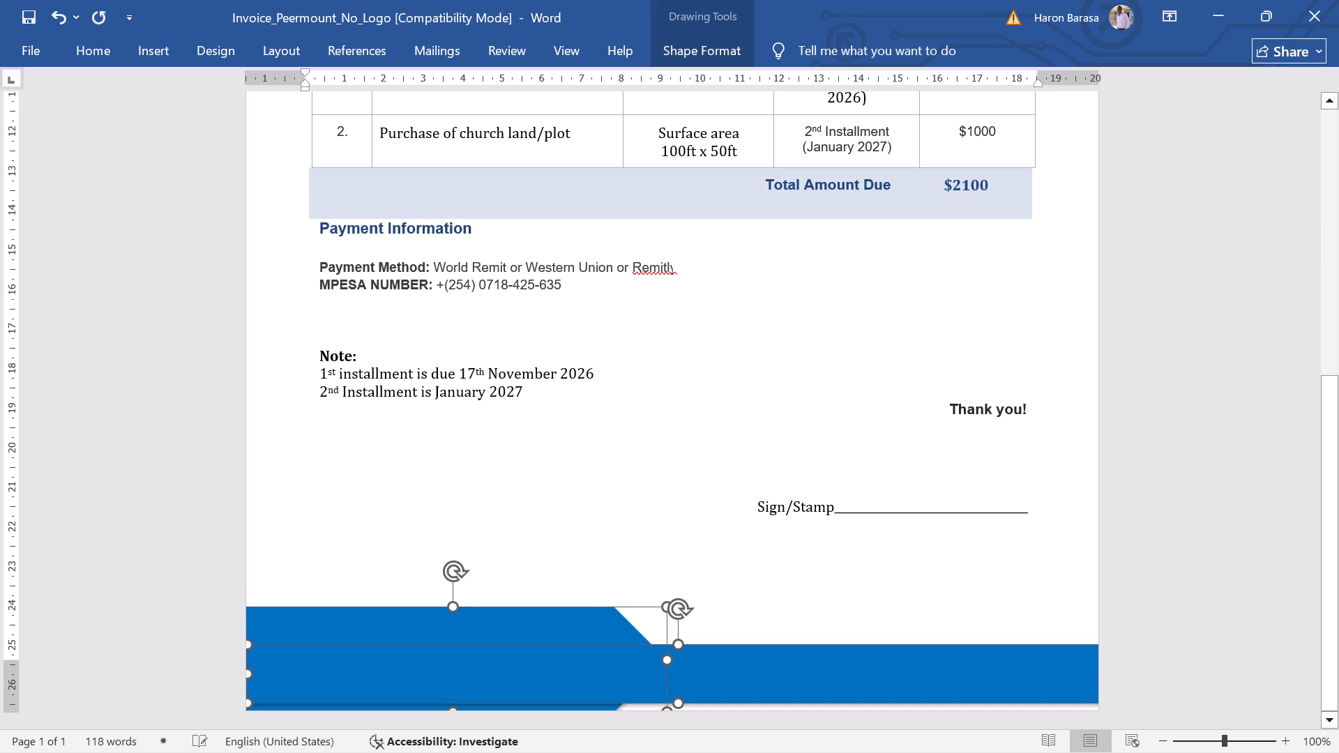
key(Down)
key(Down)
key(Down)
key(Down)
key(Down)
key(Down)
key(Down)
key(Down)
key(Down)
key(Down)
key(Down)
key(Down)
key(Down)
key(Down)
key(Down)
key(Down)
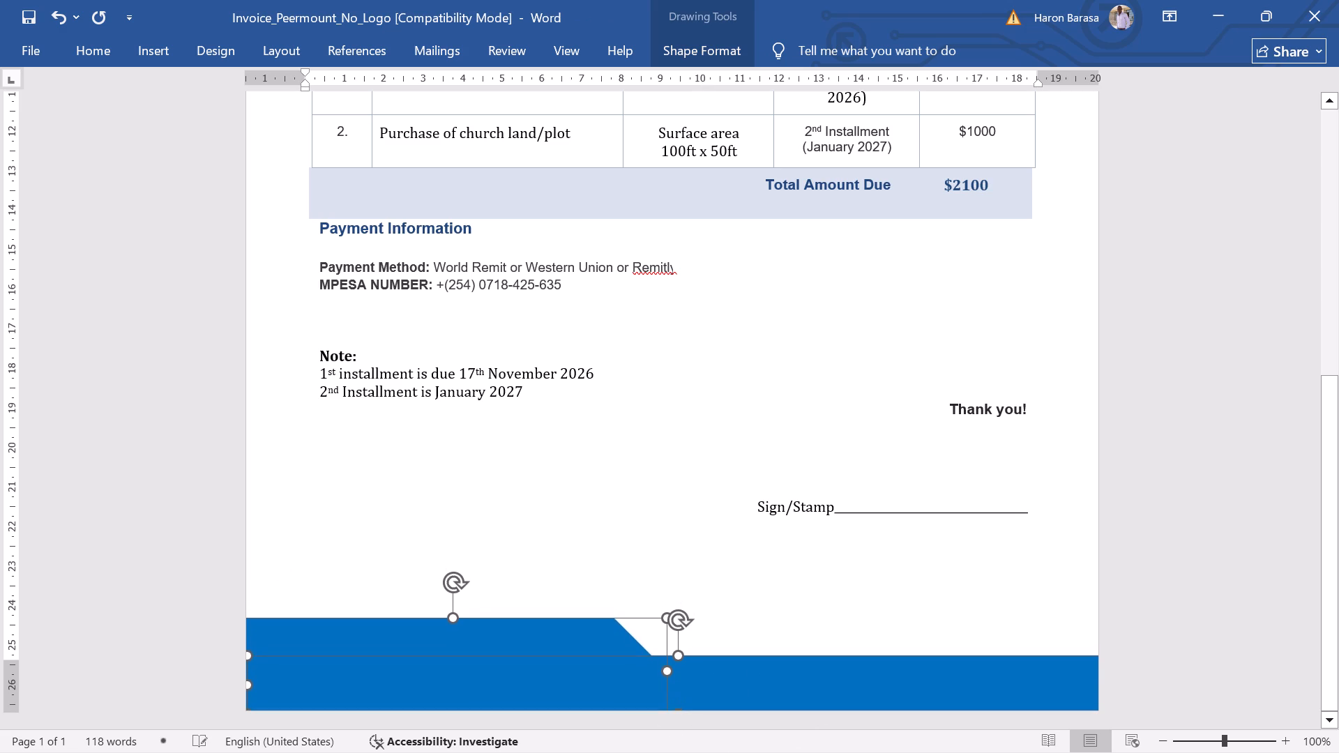
click(763, 492)
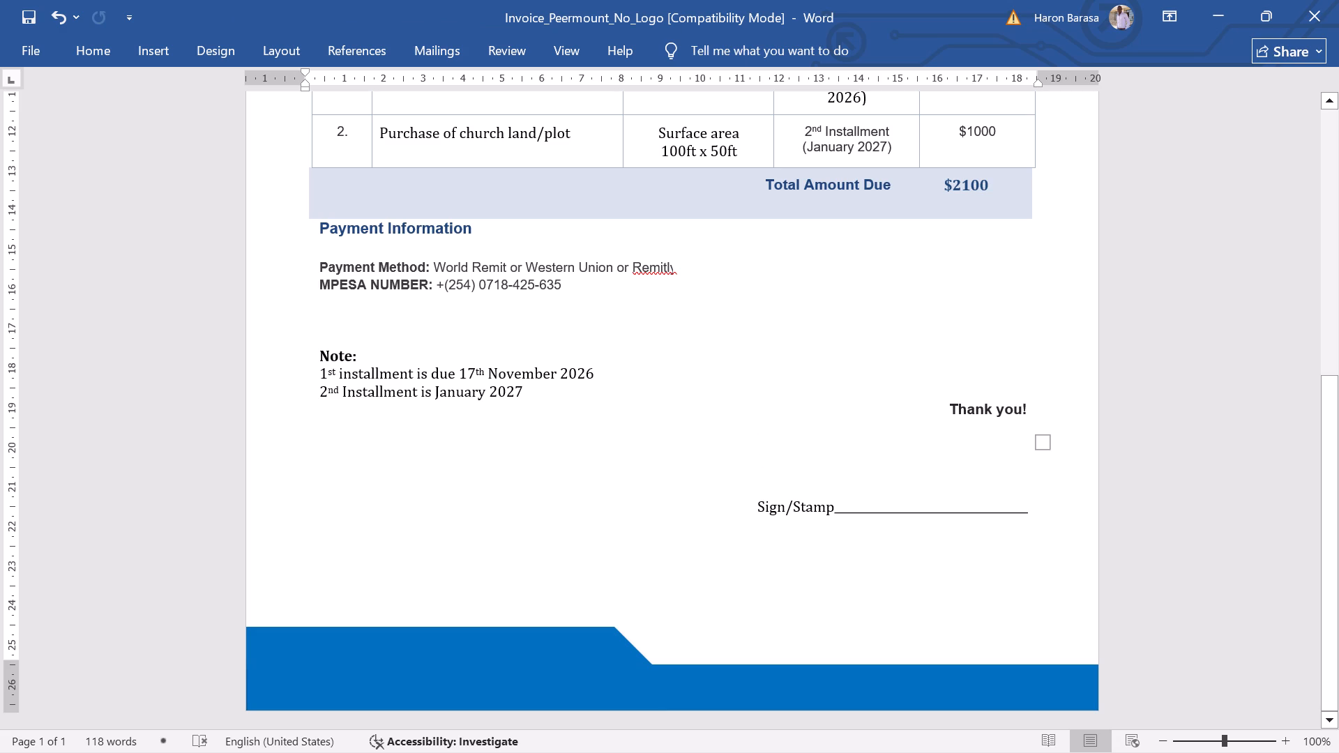
Shorten the total row's label to "Total Amount" by removing the word "Due".
scroll(748, 332, up, 7)
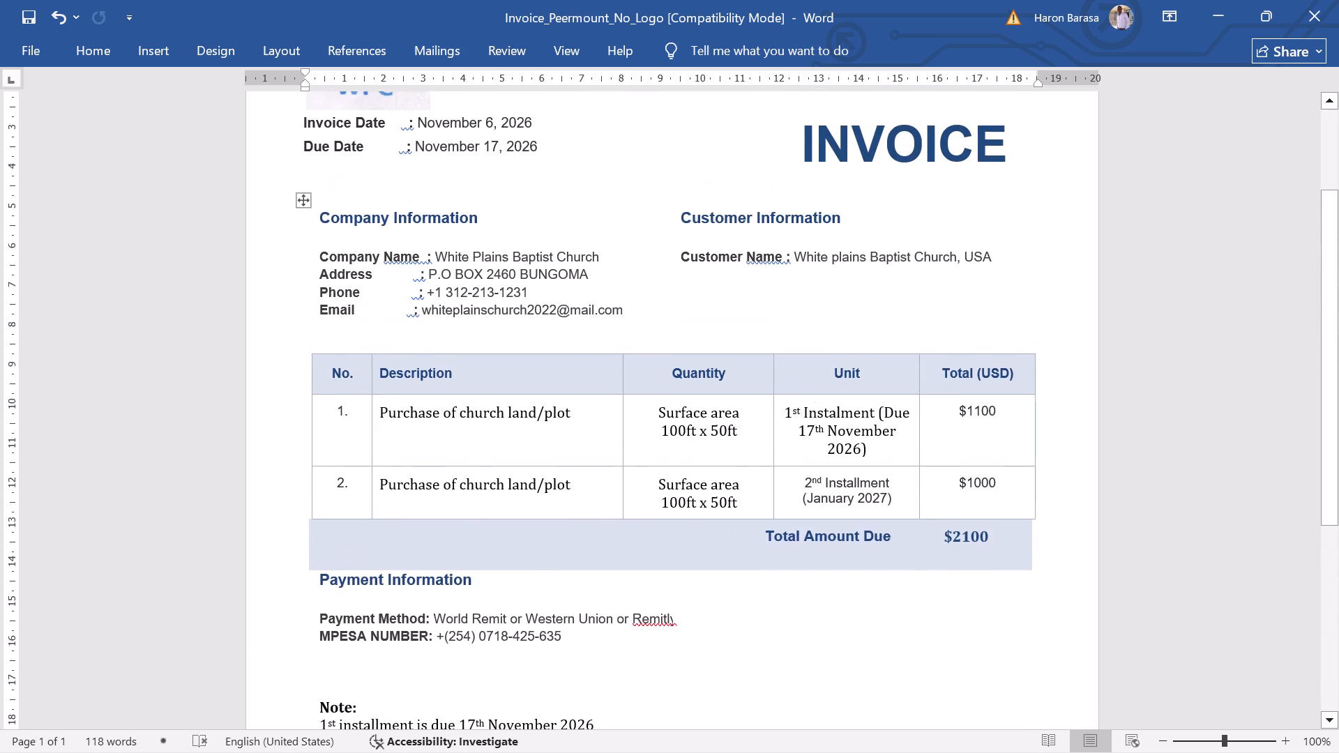
click(895, 542)
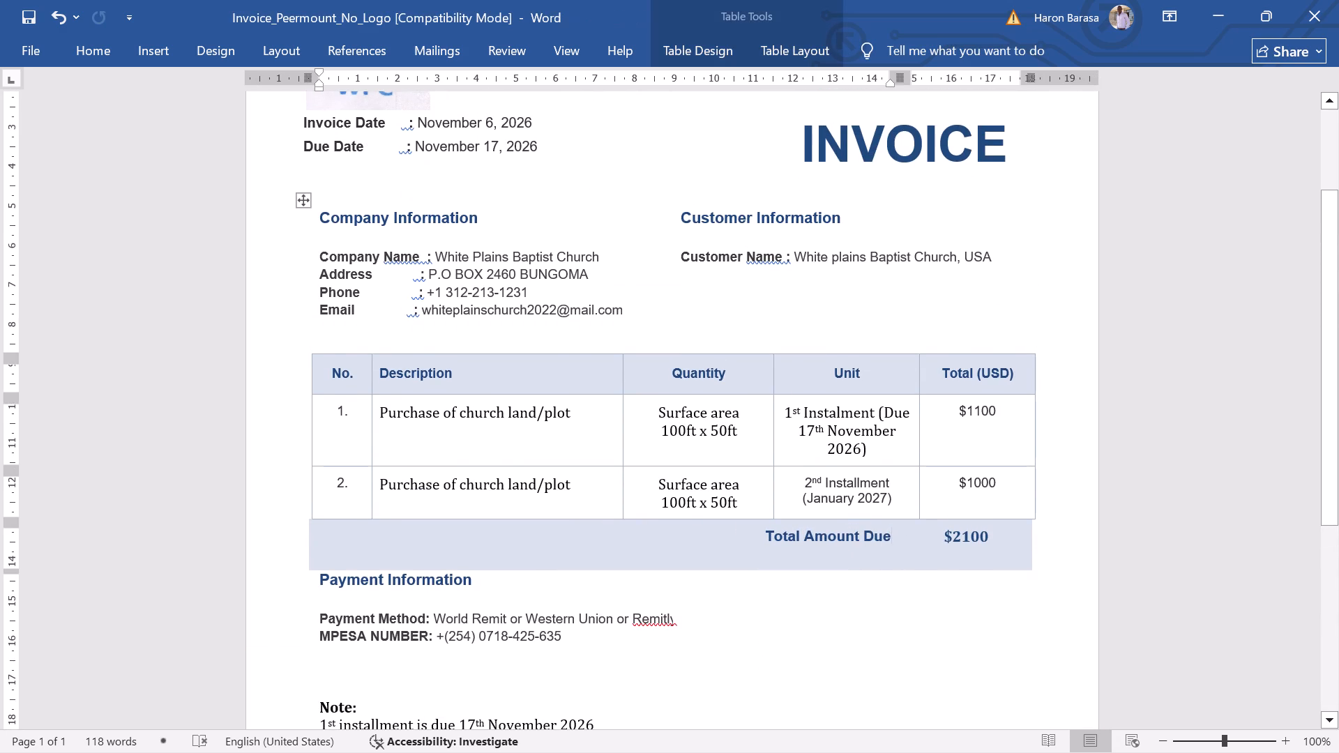
key(BackSpace)
key(BackSpace)
key(BackSpace)
key(BackSpace)
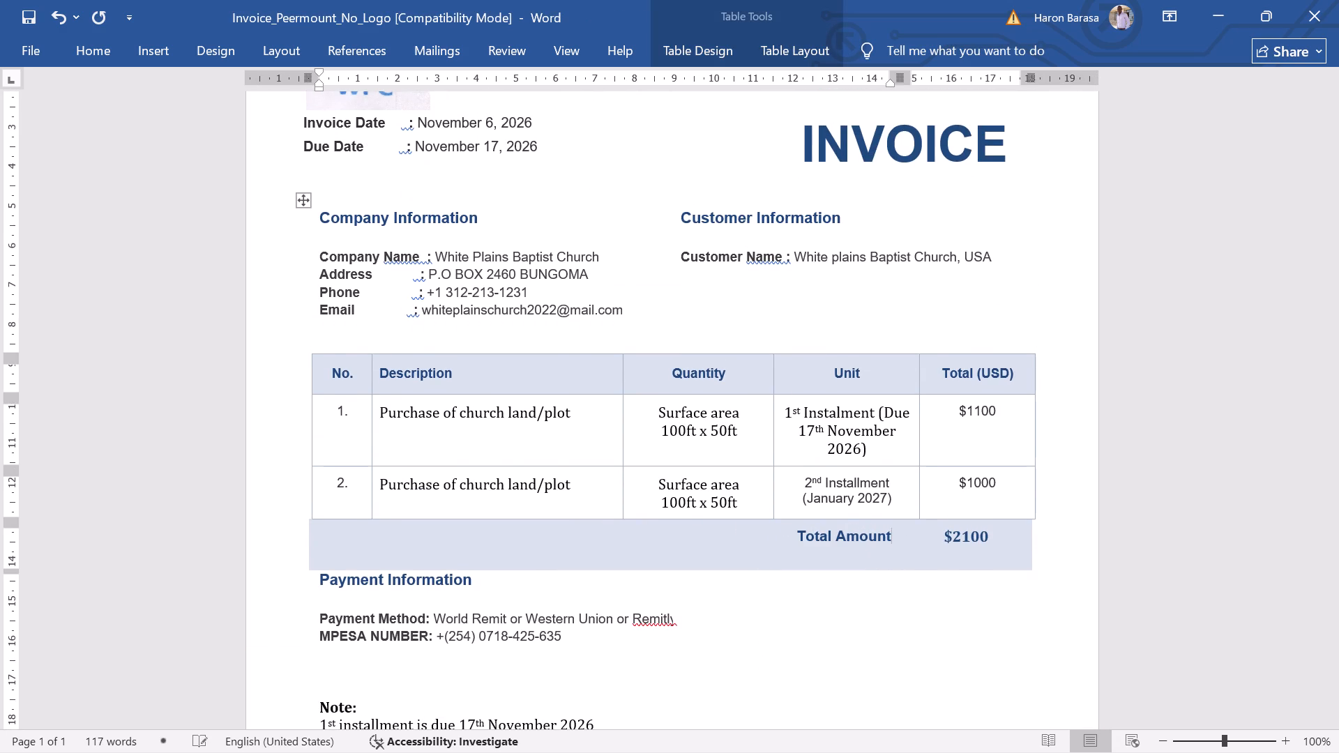
click(985, 545)
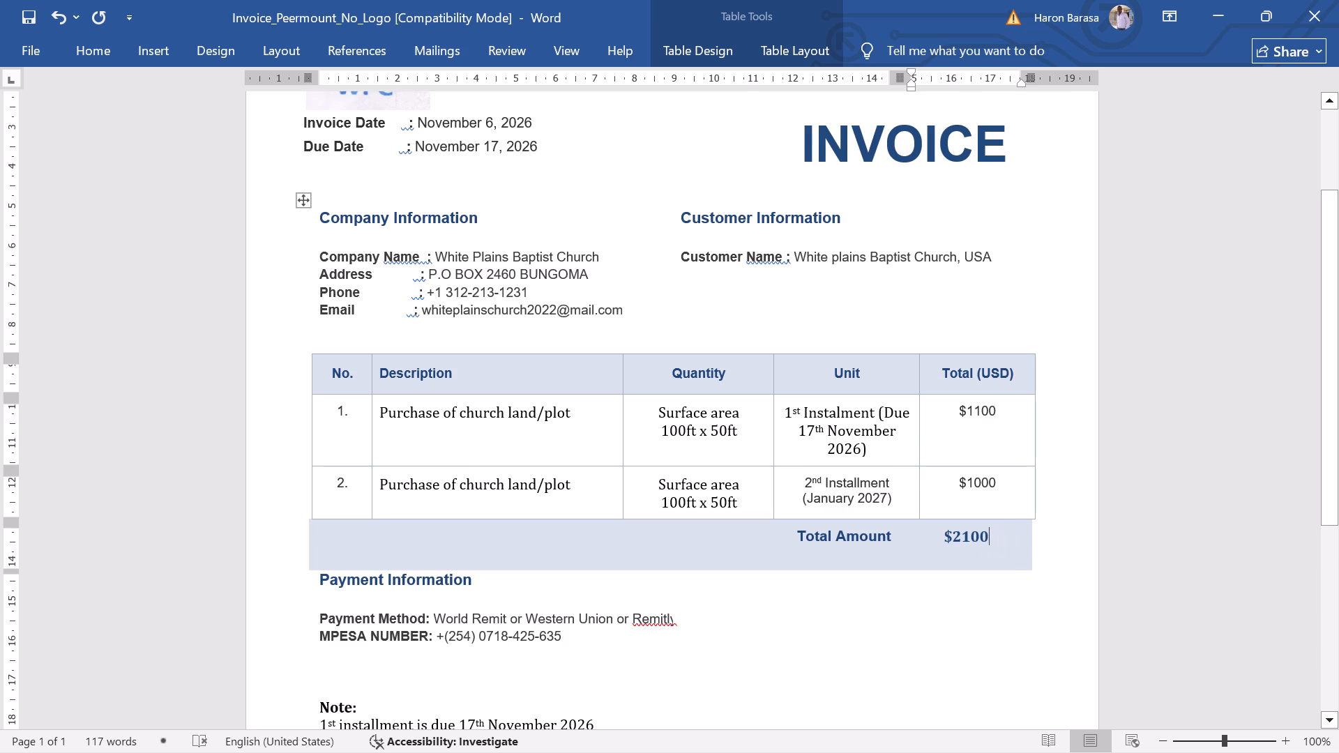
Delete the "WHITE PLAINS CHURCH" banner picture beside the WPC logo in the header.
scroll(838, 515, down, 6)
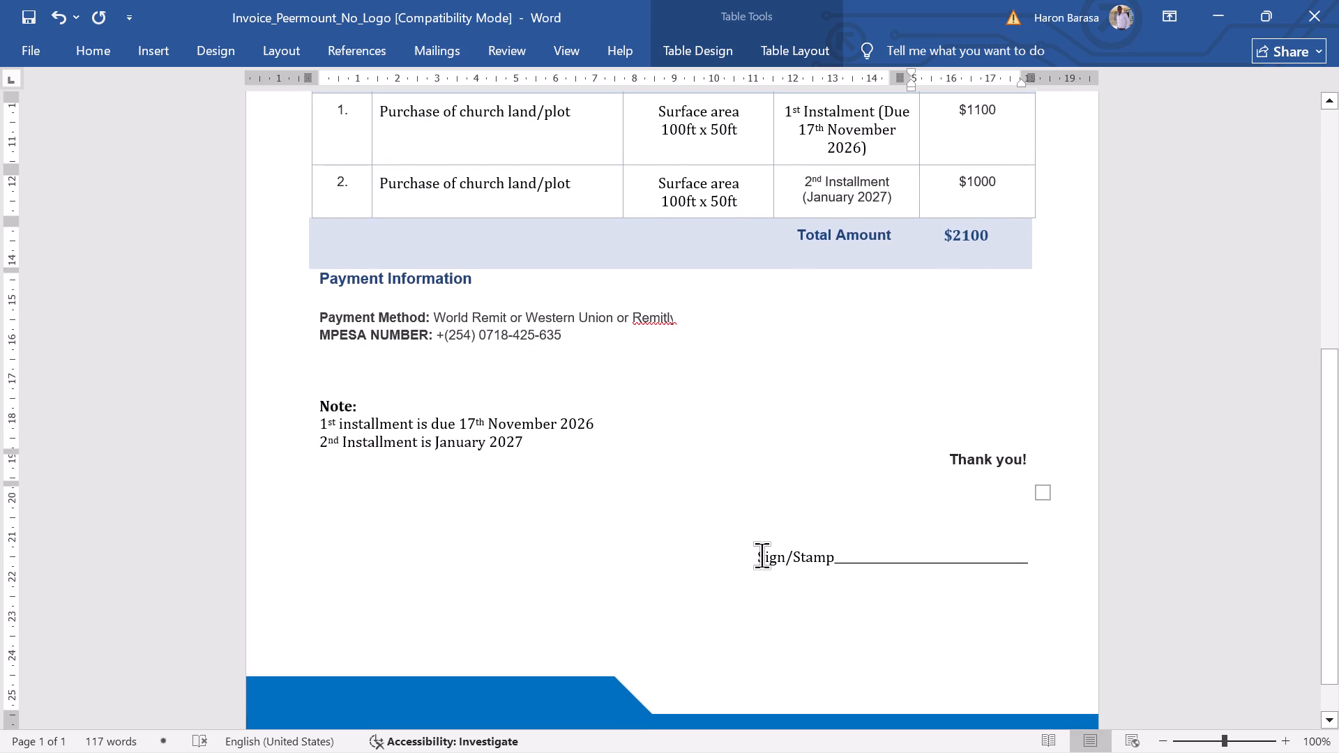
scroll(762, 555, up, 1)
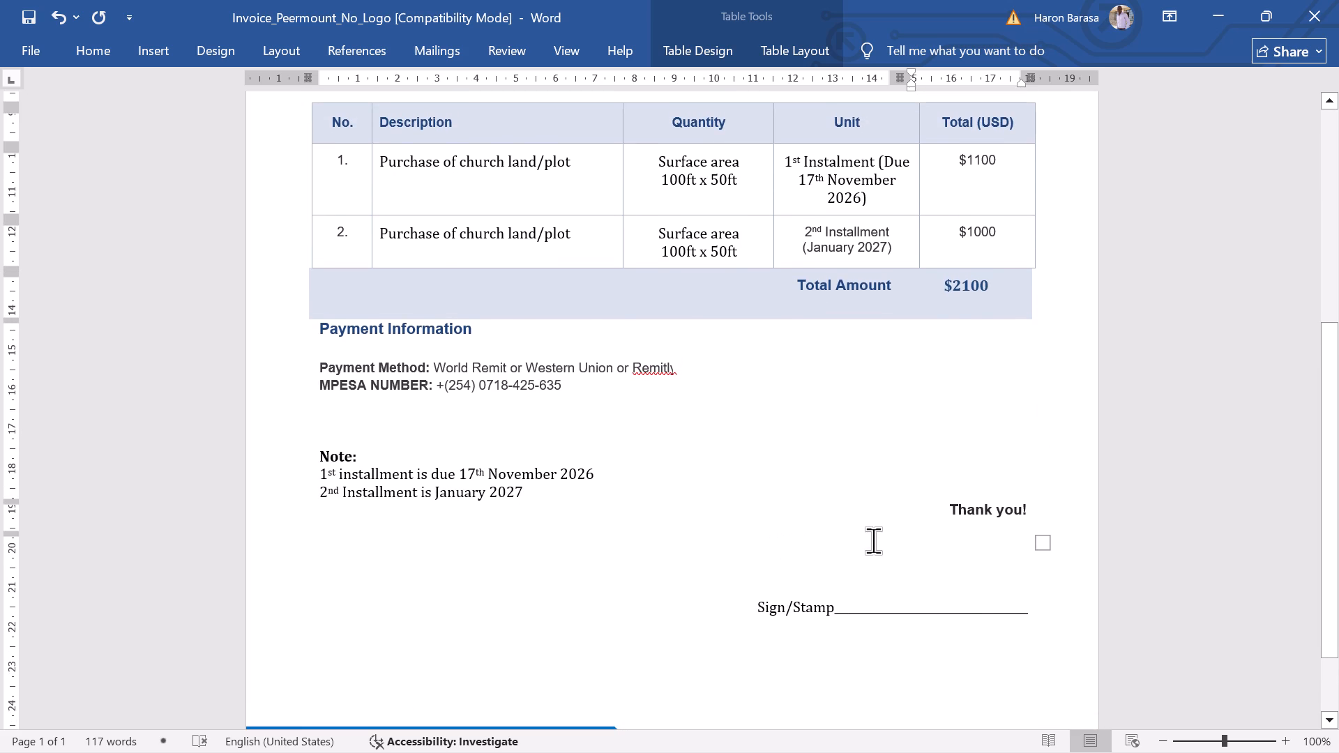
scroll(750, 565, up, 16)
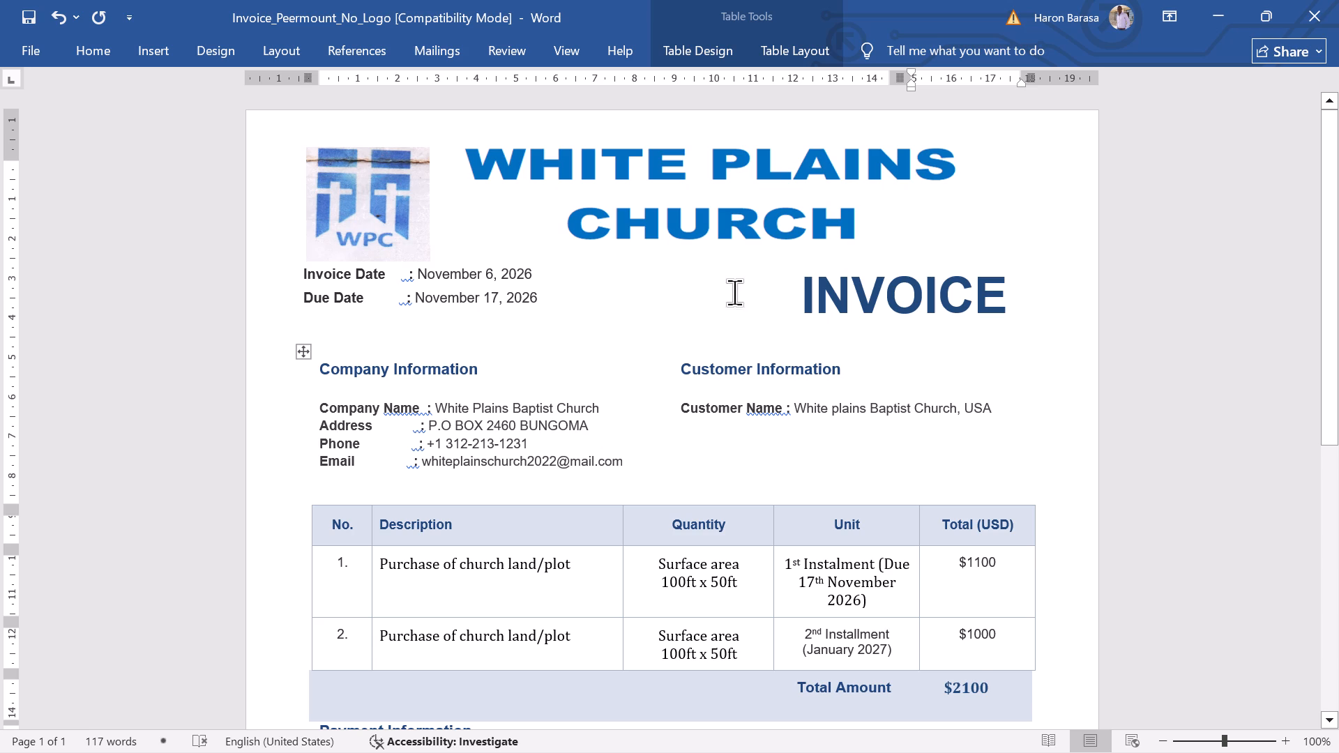
click(704, 148)
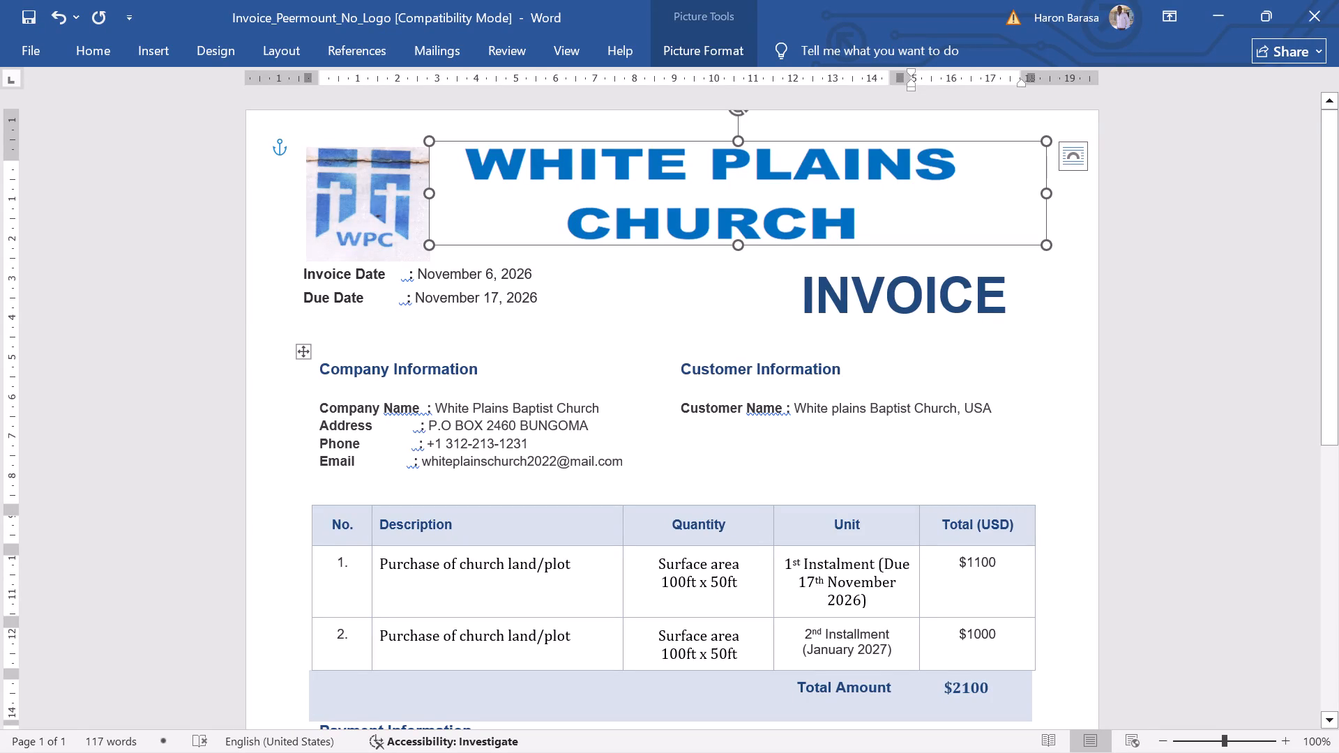
click(810, 196)
click(1070, 155)
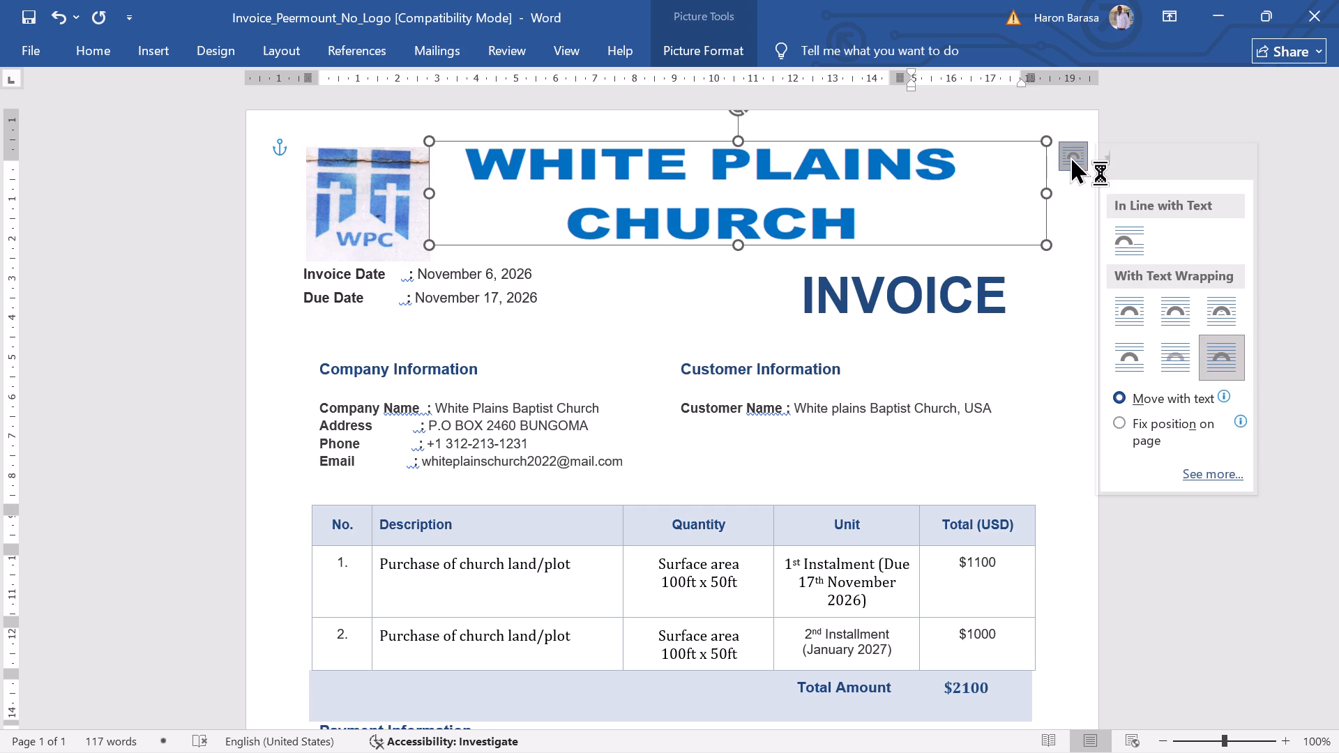
click(984, 239)
click(1072, 271)
click(864, 187)
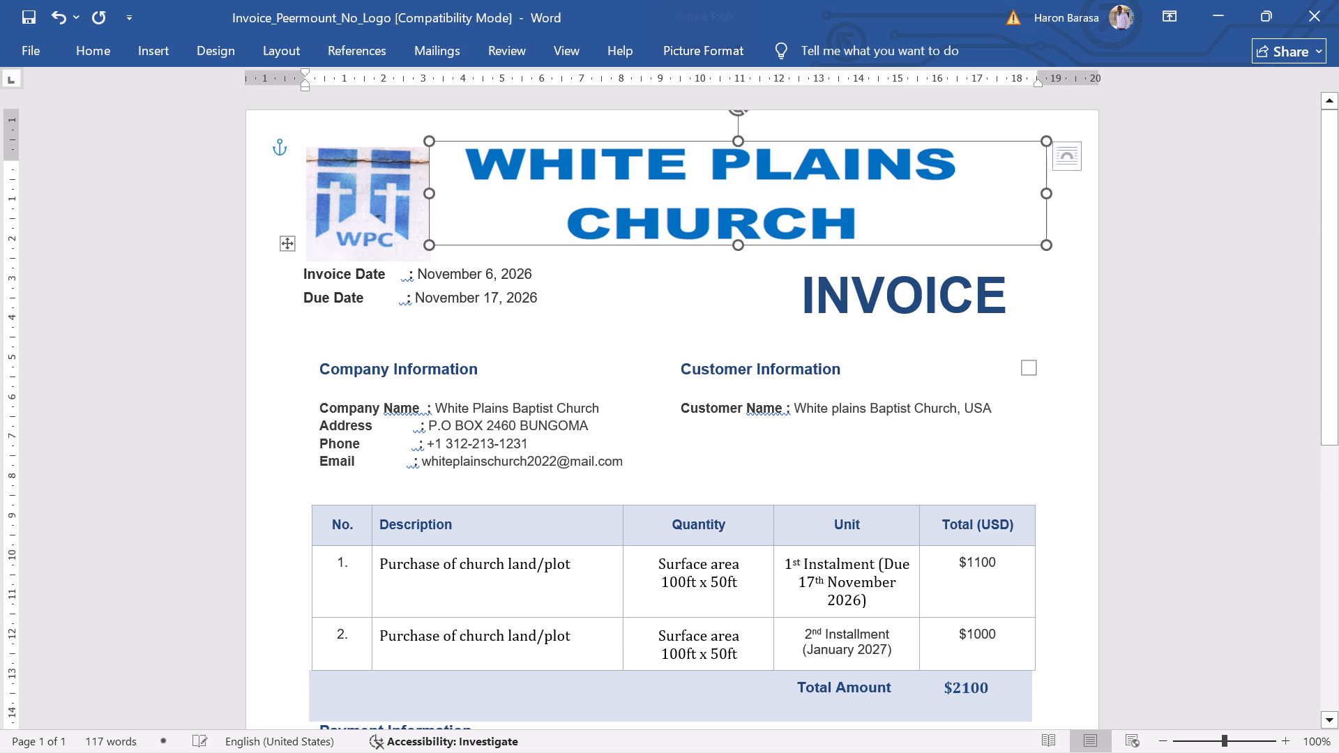
key(Delete)
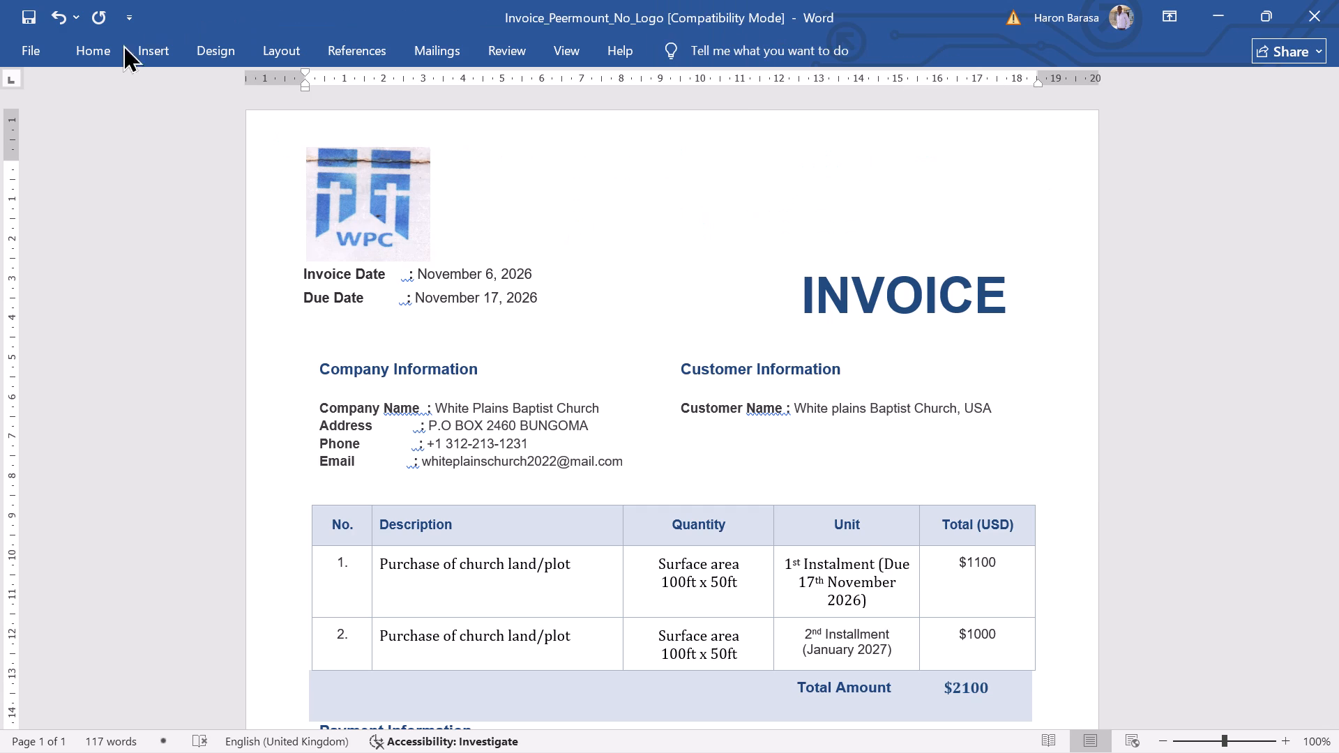
Draw a text box beside the WPC logo and enter "WHITE PLAINS BAPTIST CHURCH" in it.
click(139, 50)
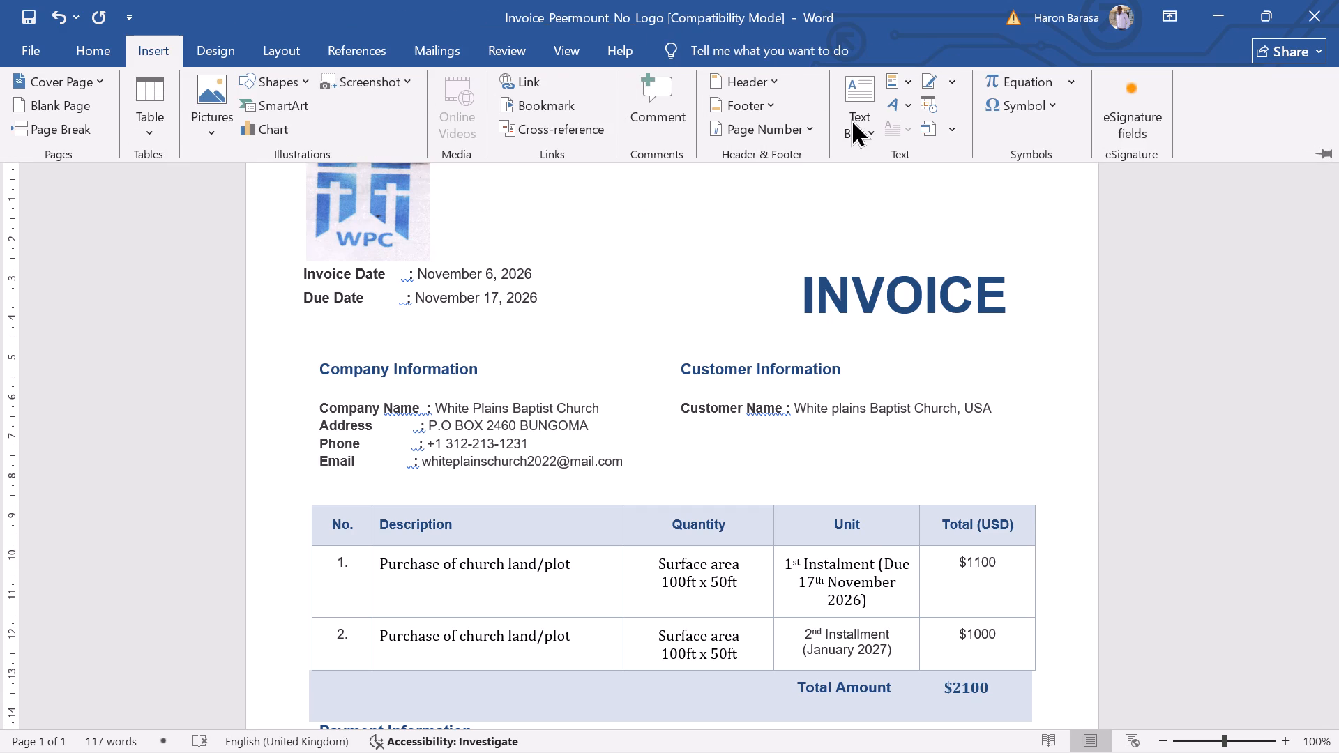
click(854, 121)
click(894, 577)
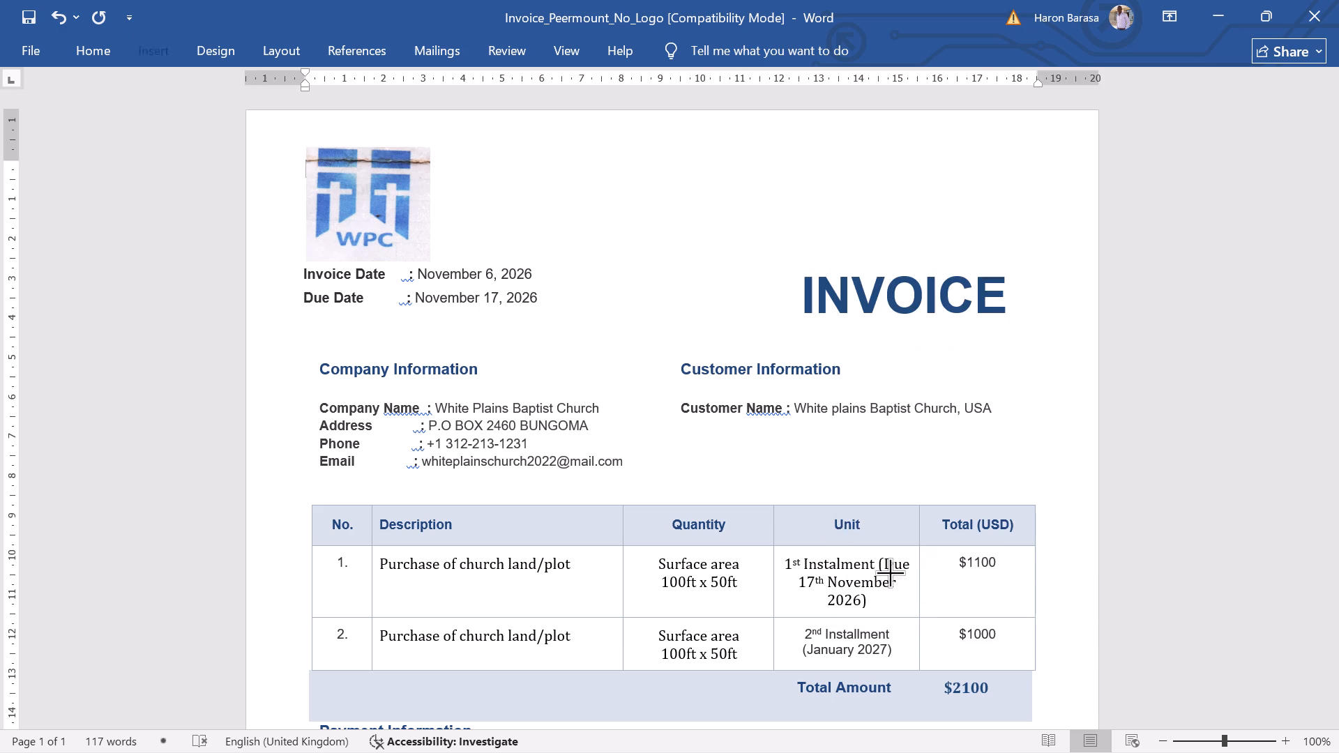
drag(502, 163, 968, 247)
key(w)
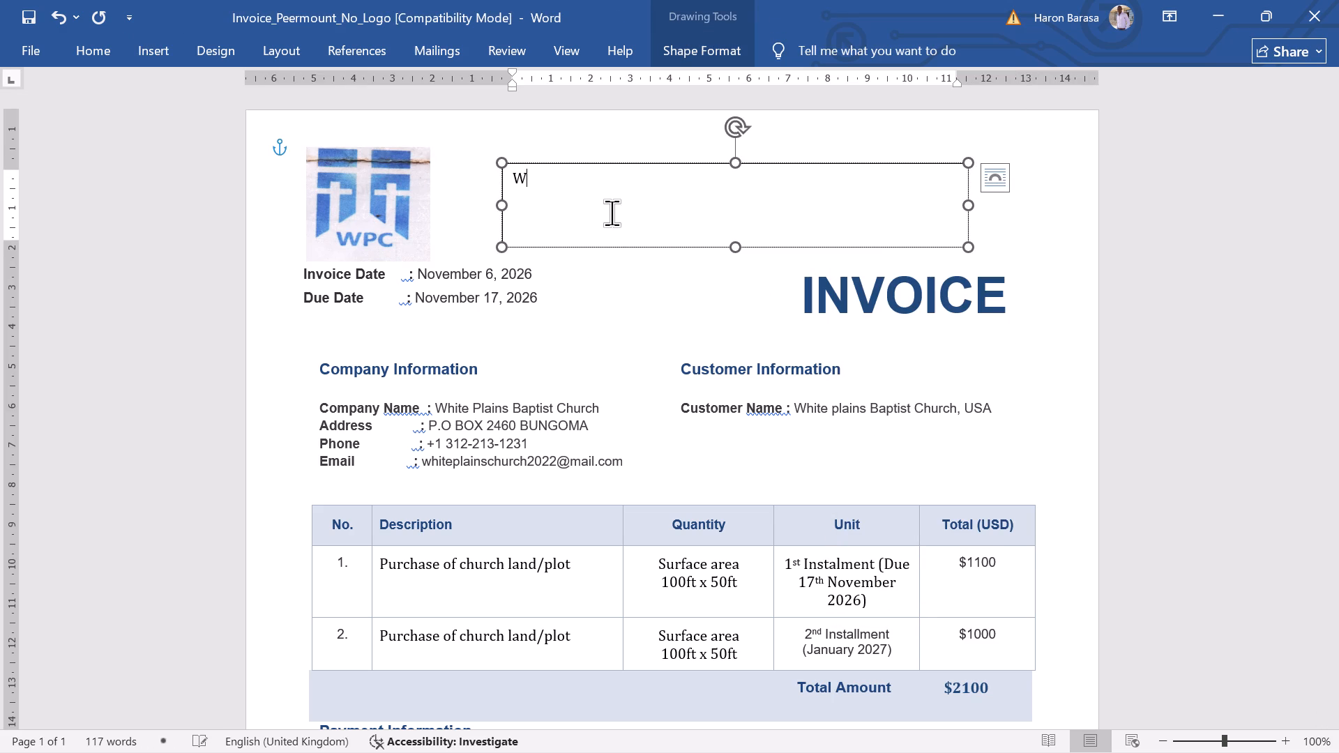
text(HITE PLAINS BAPTIST CHURCH)
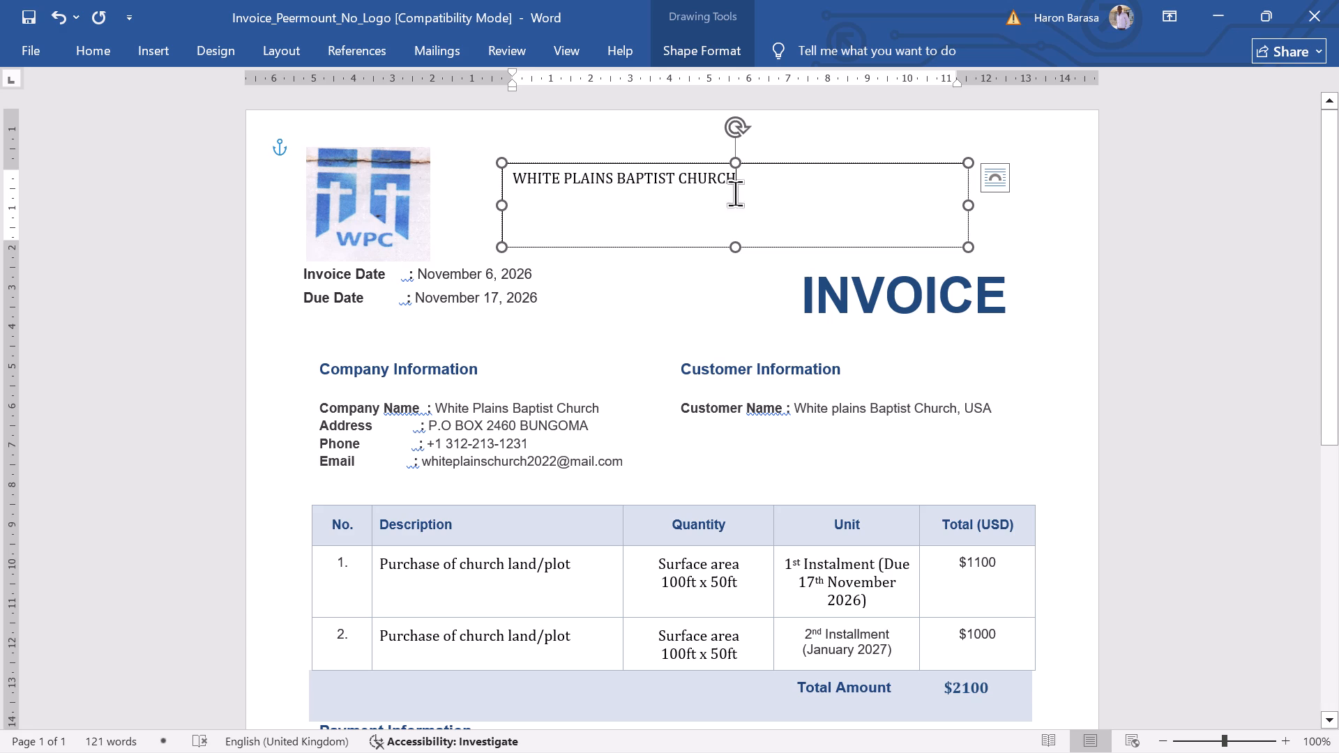
Format the church name in the text box as centred Arial Black at size 26.
drag(754, 183, 538, 178)
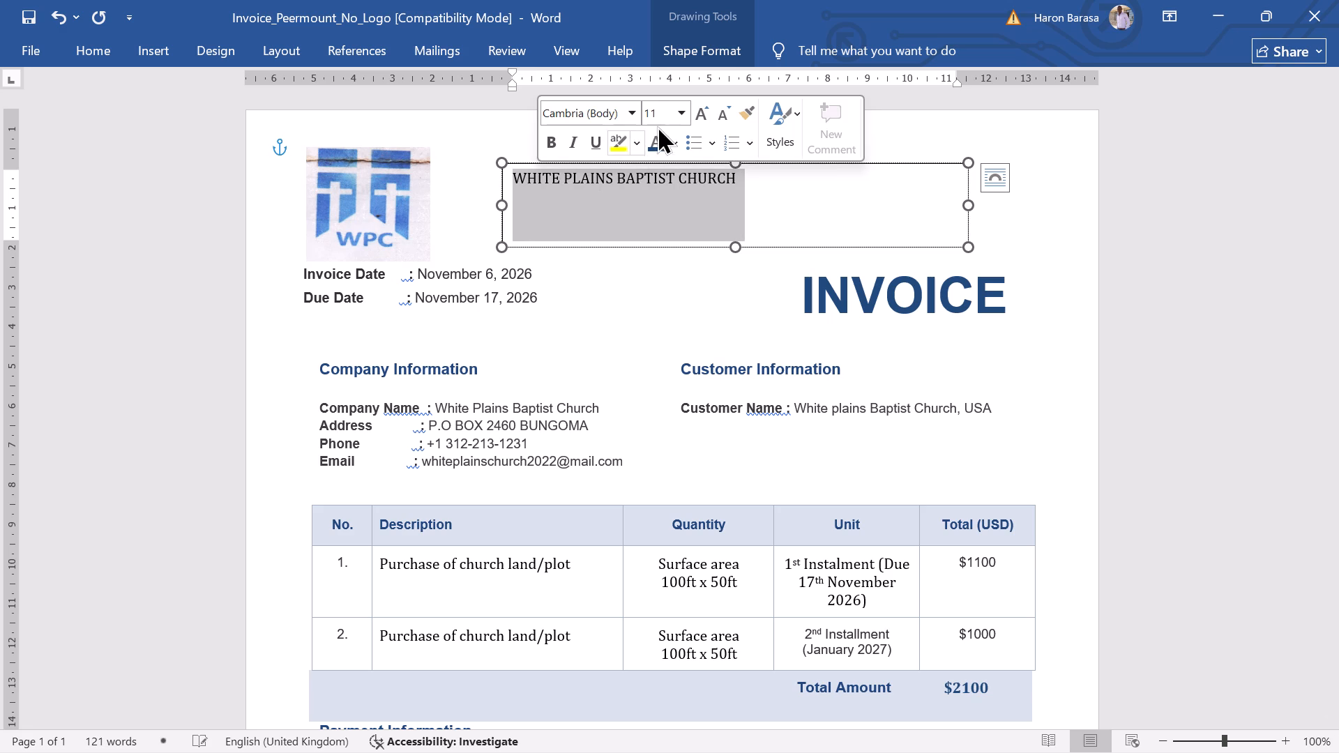
triple_click(699, 115)
click(699, 114)
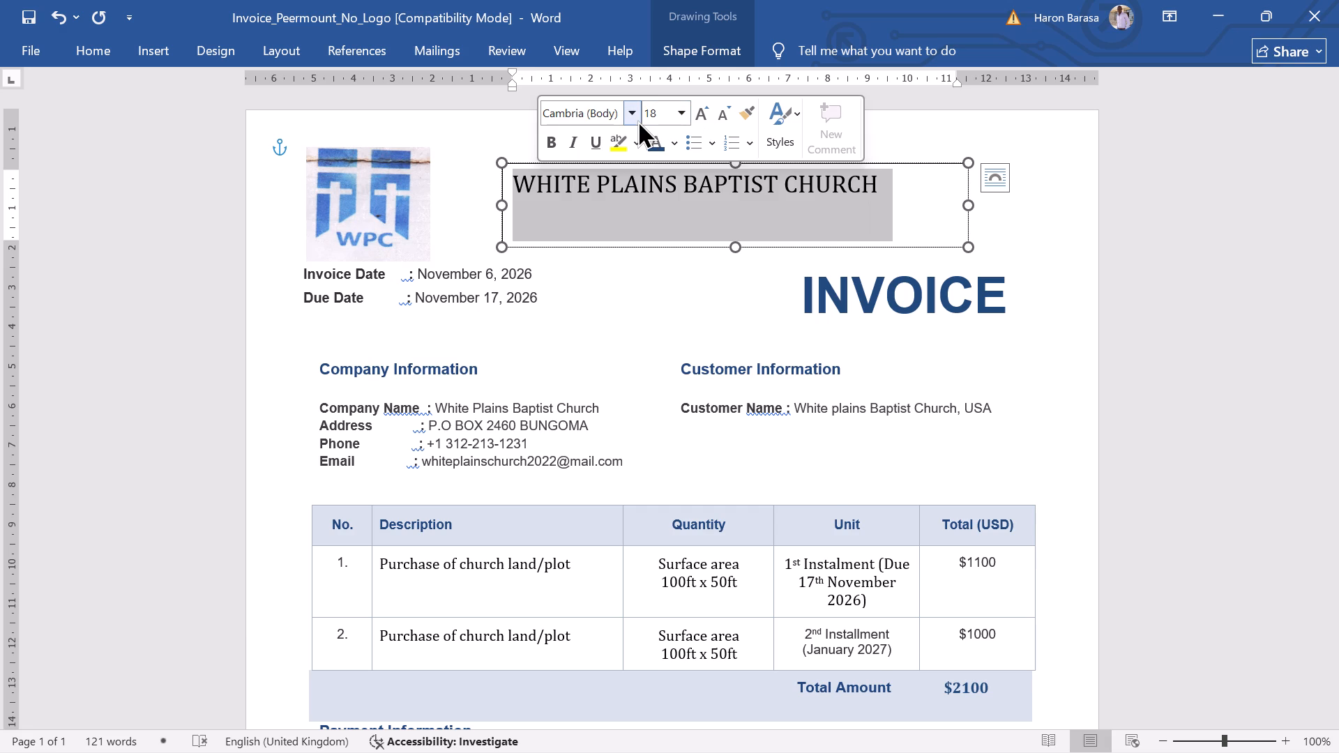
click(637, 120)
click(600, 231)
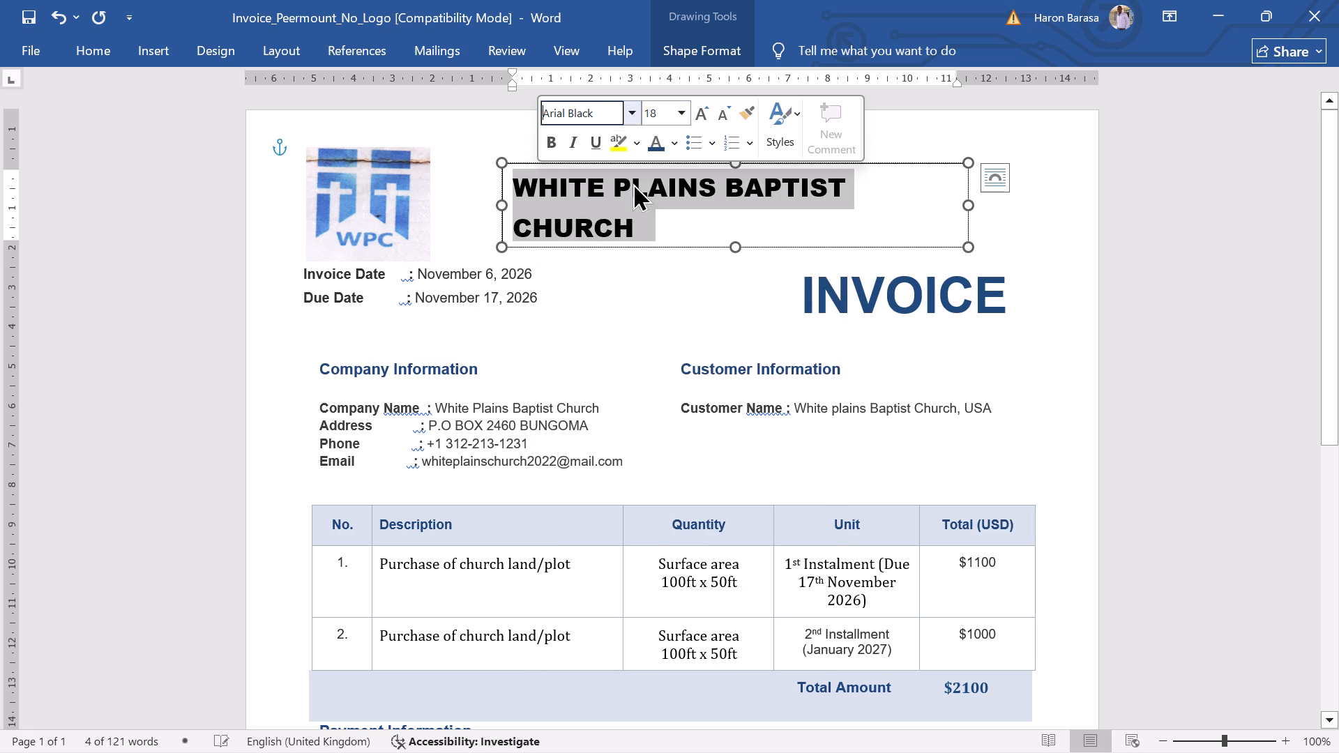
click(695, 114)
click(695, 114)
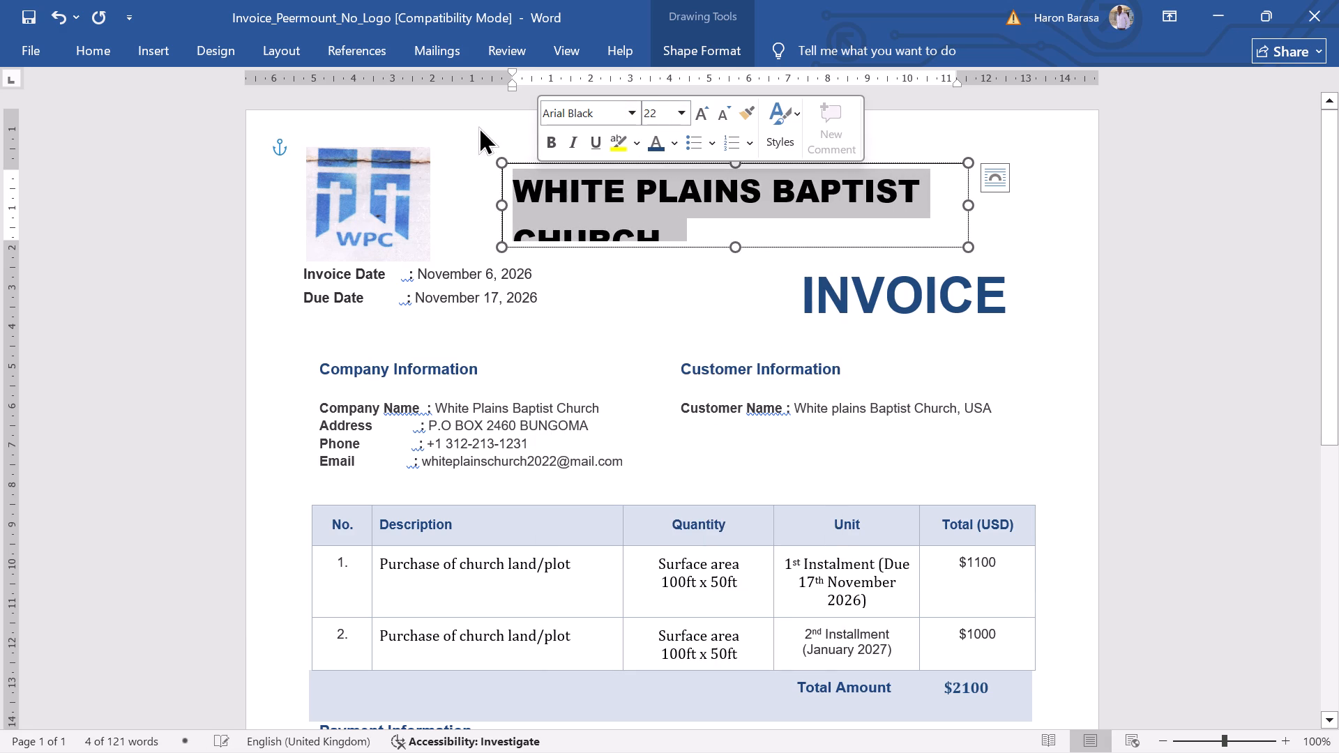
click(102, 57)
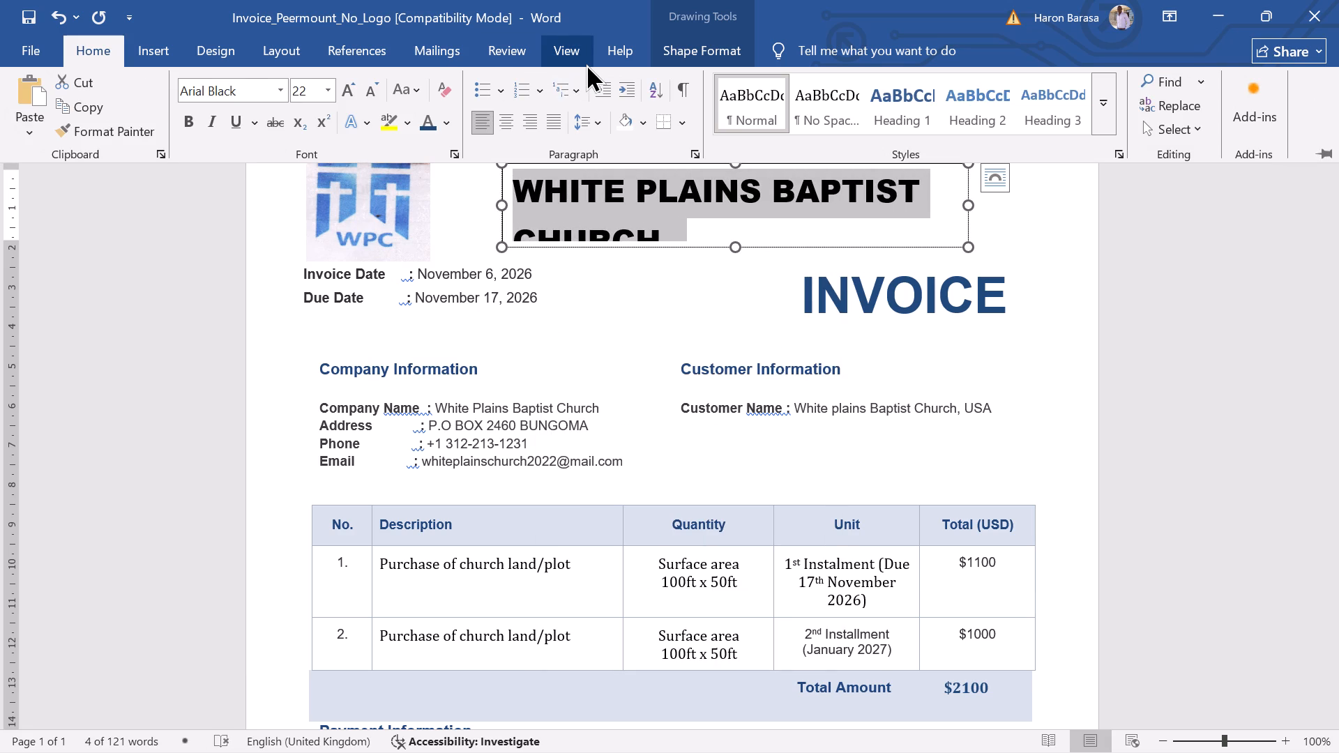
click(507, 116)
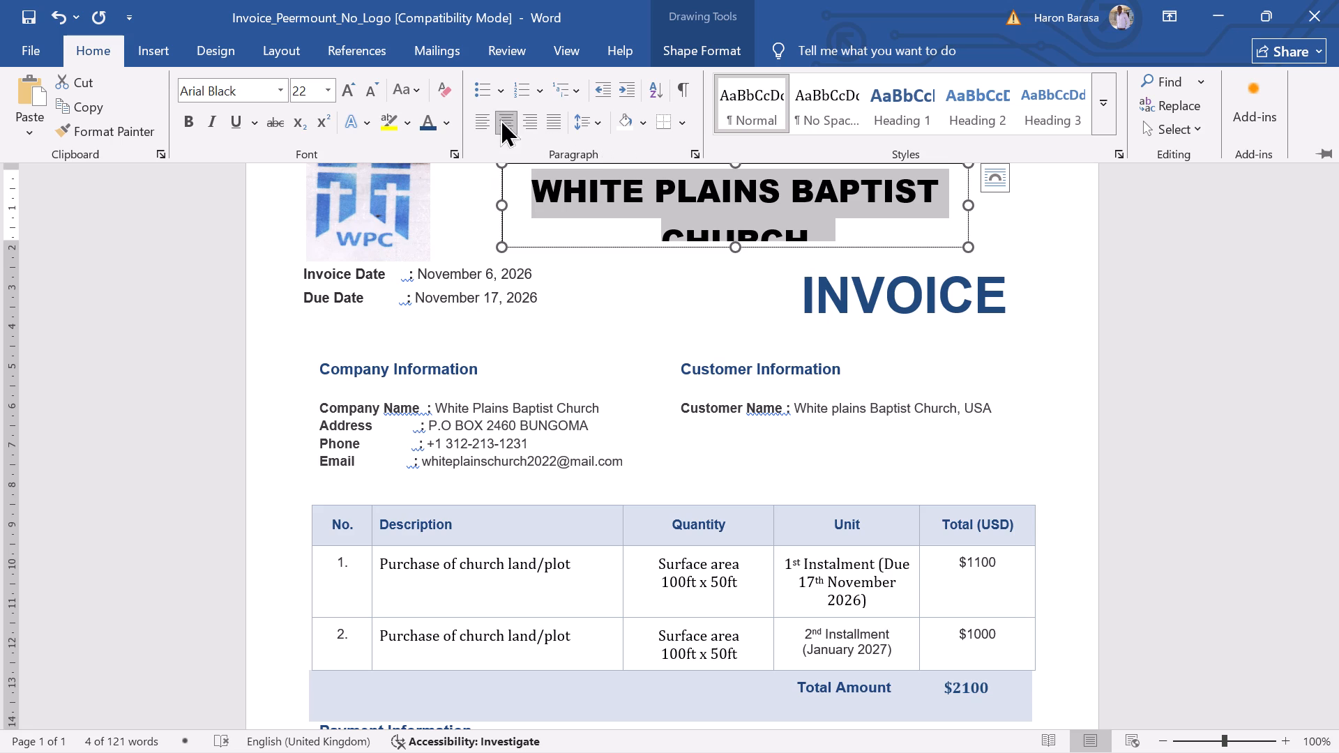
click(355, 90)
click(355, 90)
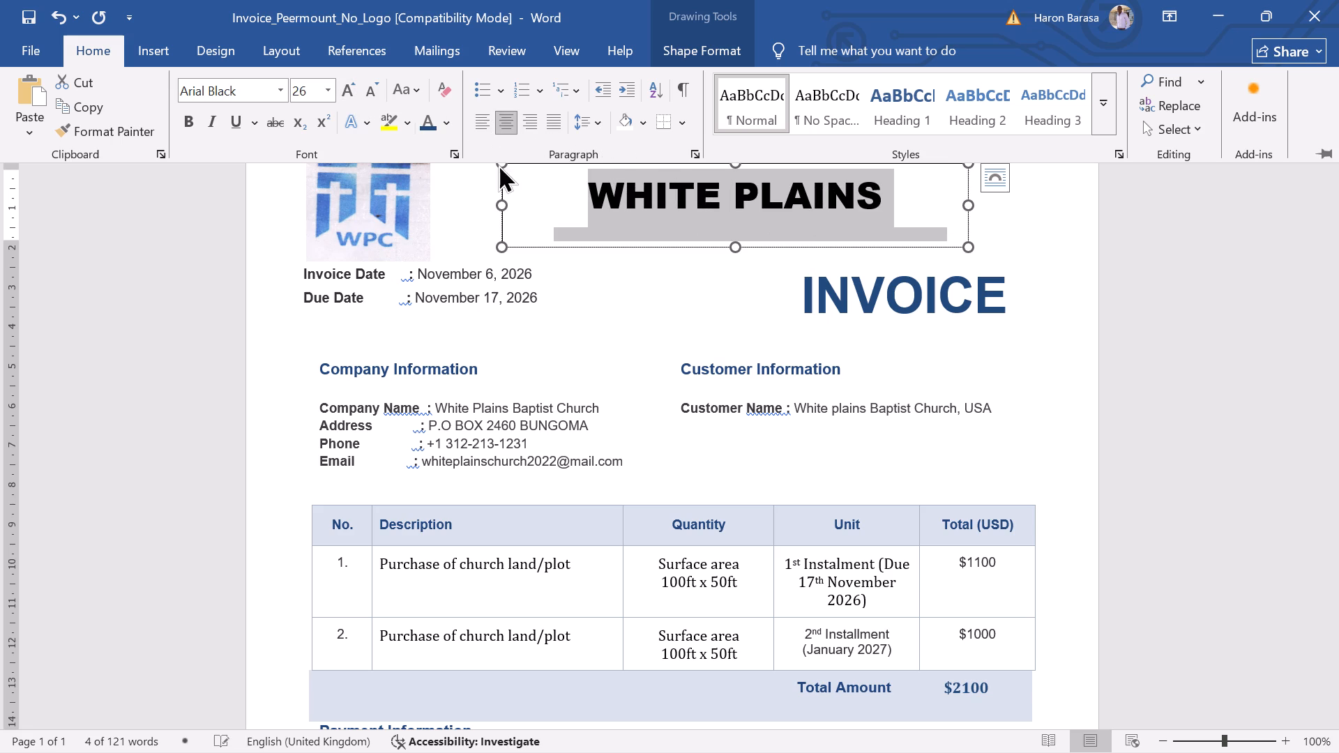
Enlarge the church-name text box slightly from its upper-left corner.
click(656, 191)
click(656, 191)
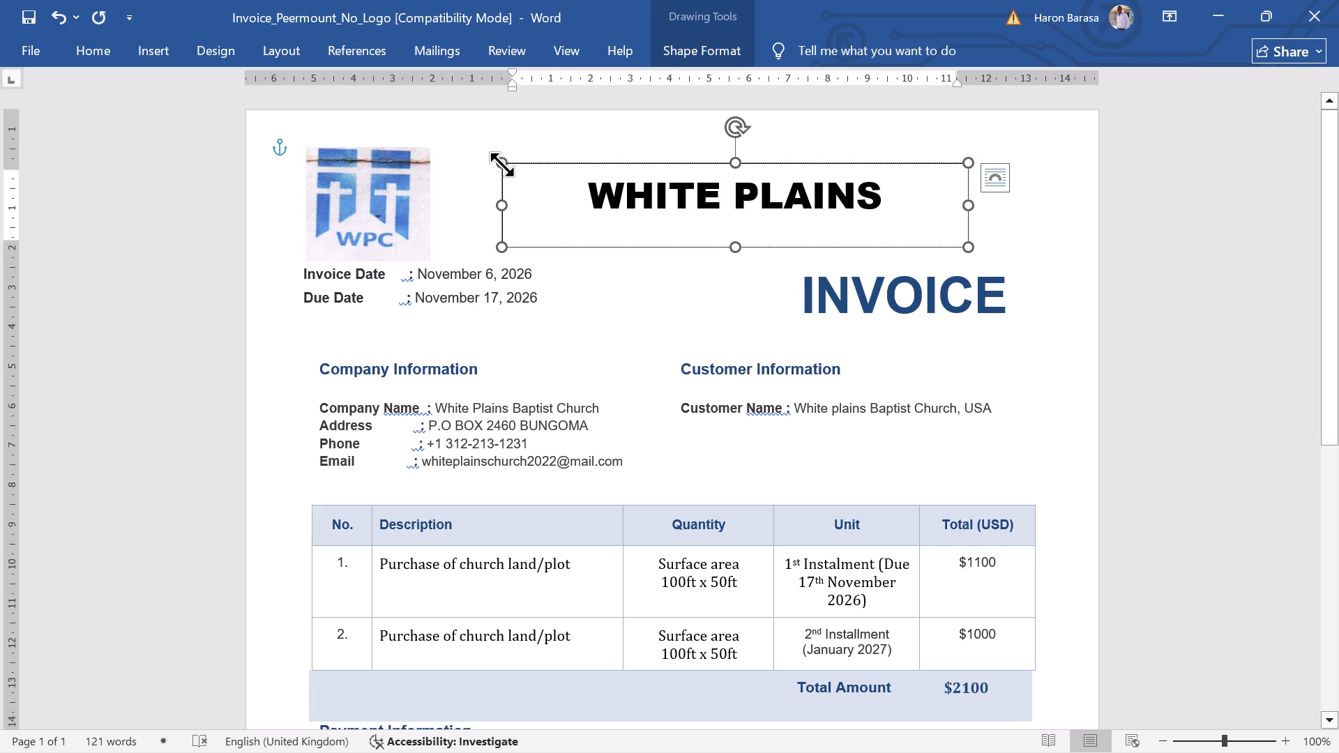
drag(501, 164, 481, 145)
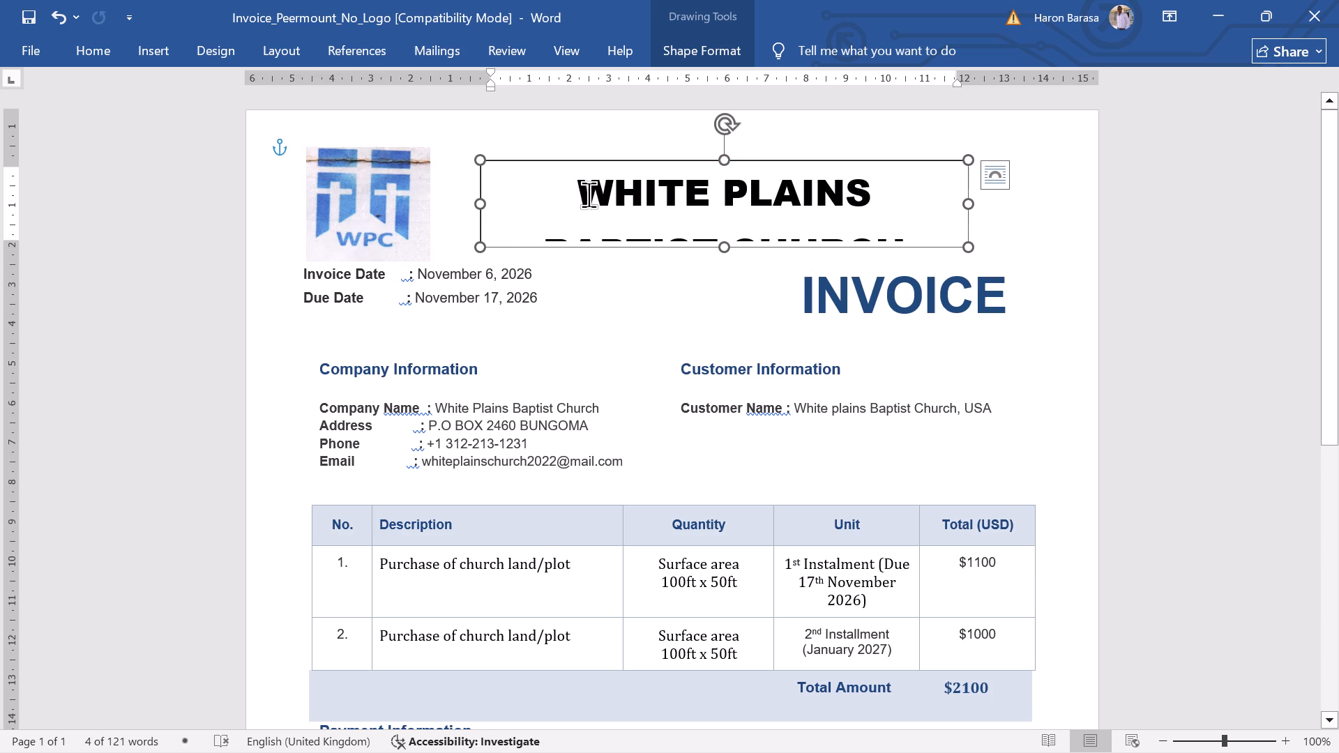
Set the church name to 1.0 line spacing and remove the space after its paragraph.
drag(584, 195, 822, 234)
click(118, 52)
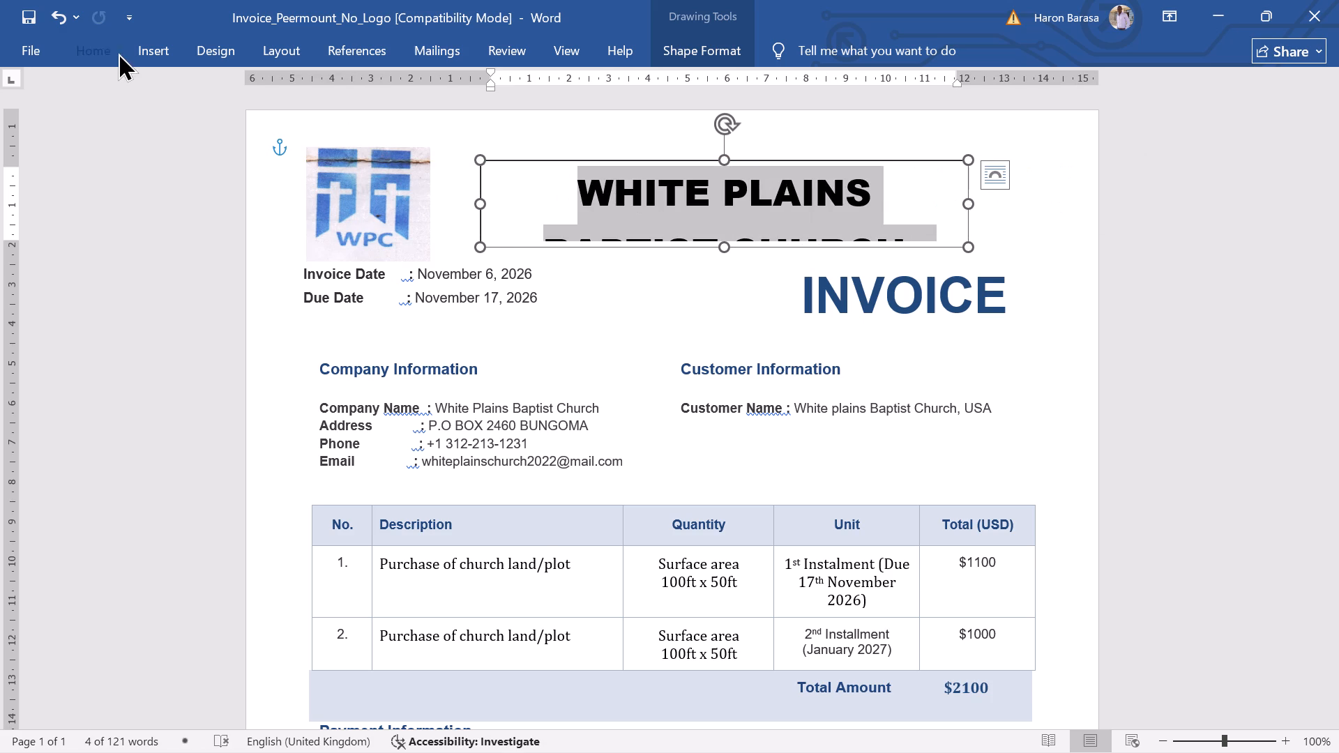
click(593, 125)
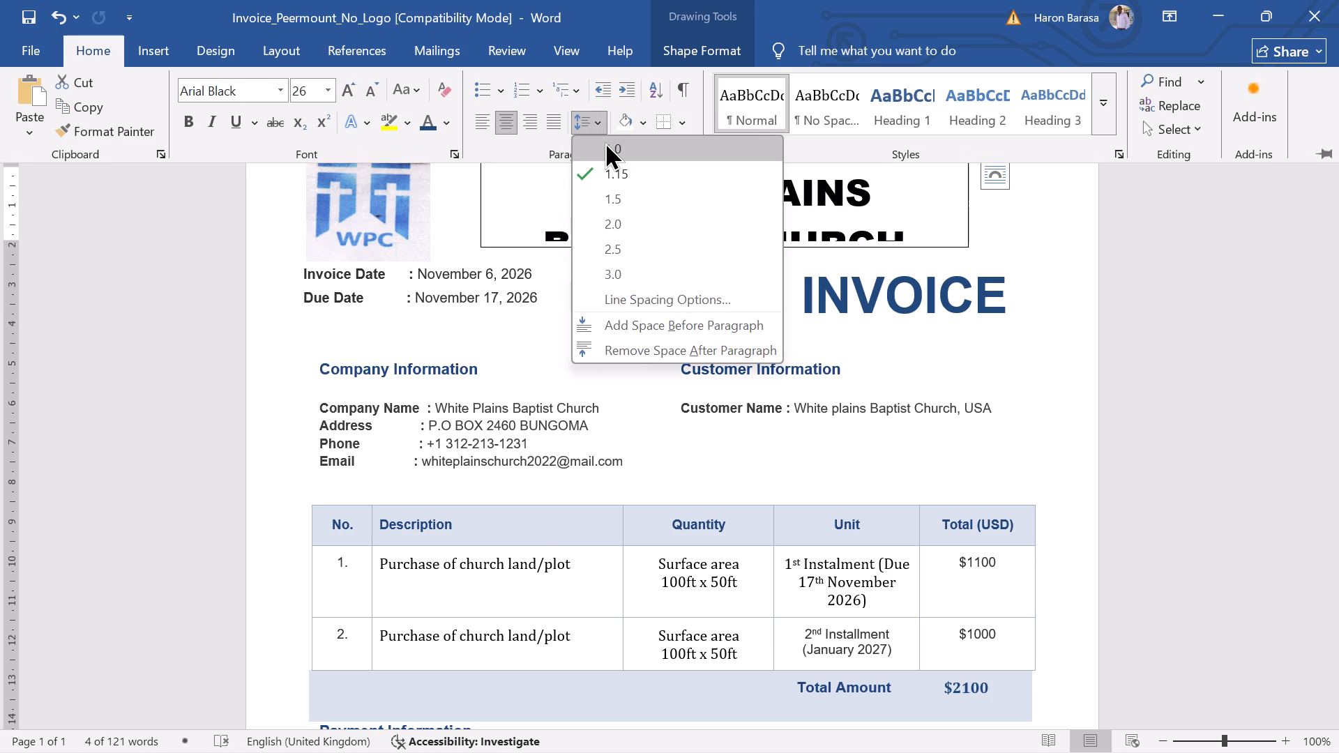
click(605, 142)
click(601, 128)
click(647, 343)
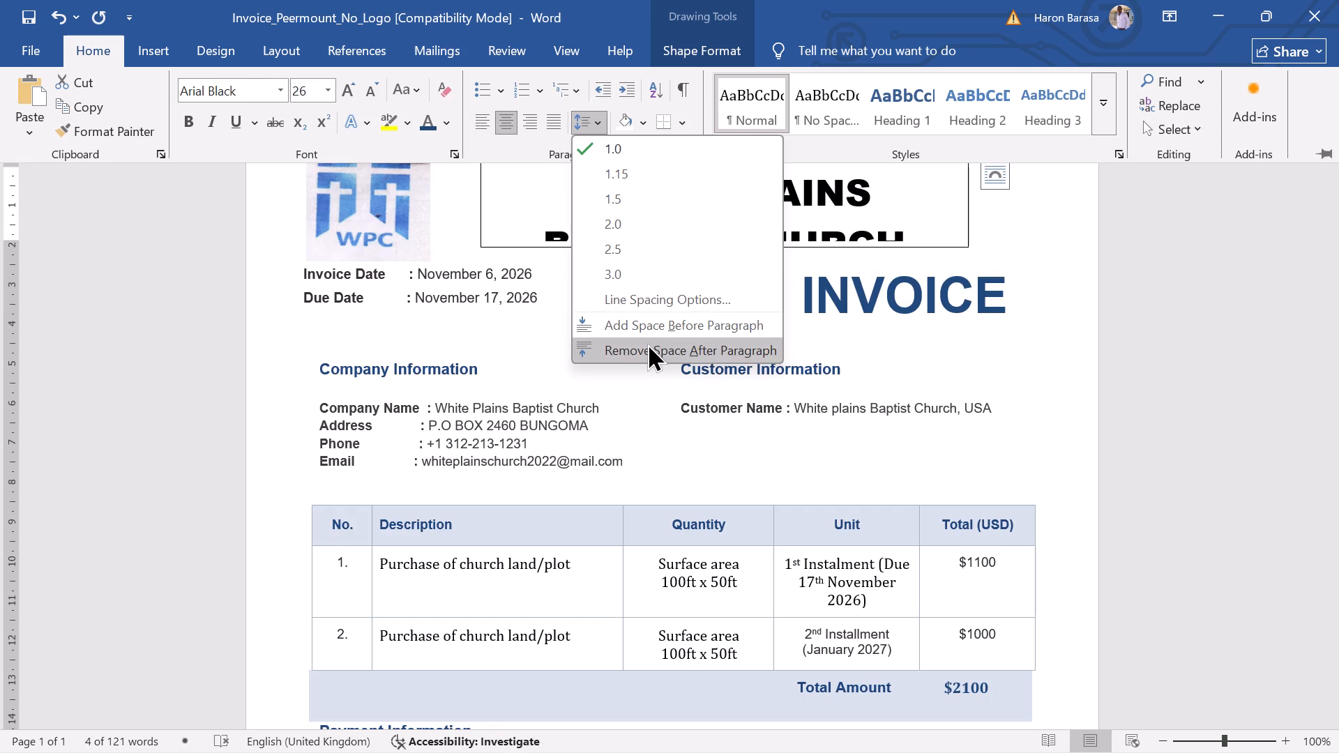
click(720, 211)
click(718, 228)
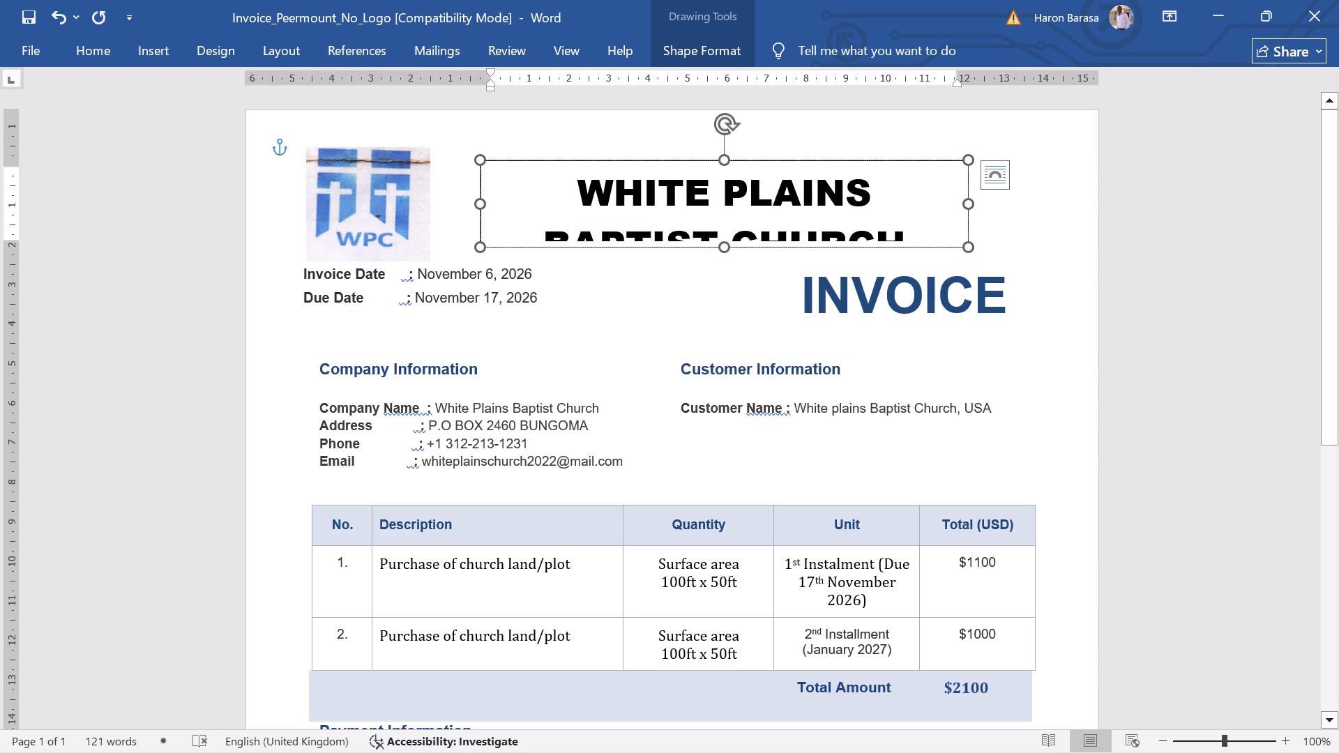
Extend the text box upward so both lines of the church name fit inside.
click(718, 165)
drag(720, 160, 718, 137)
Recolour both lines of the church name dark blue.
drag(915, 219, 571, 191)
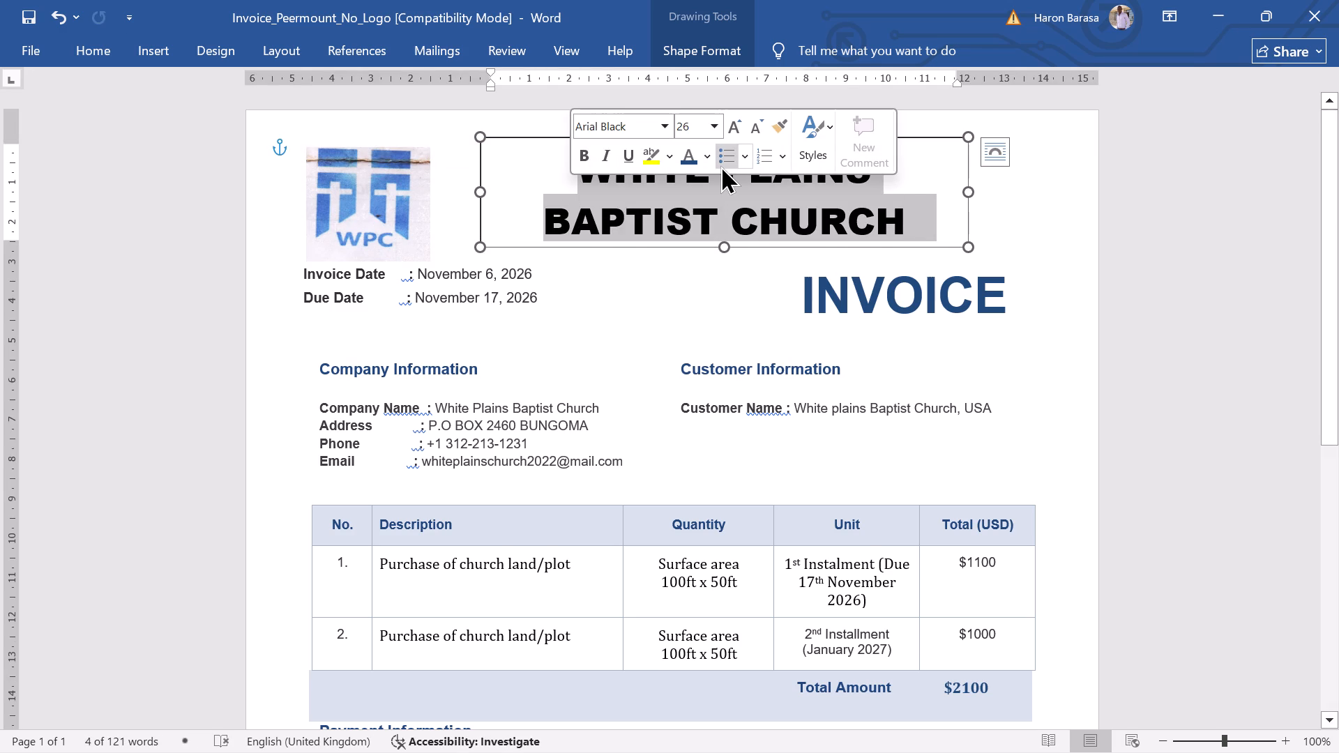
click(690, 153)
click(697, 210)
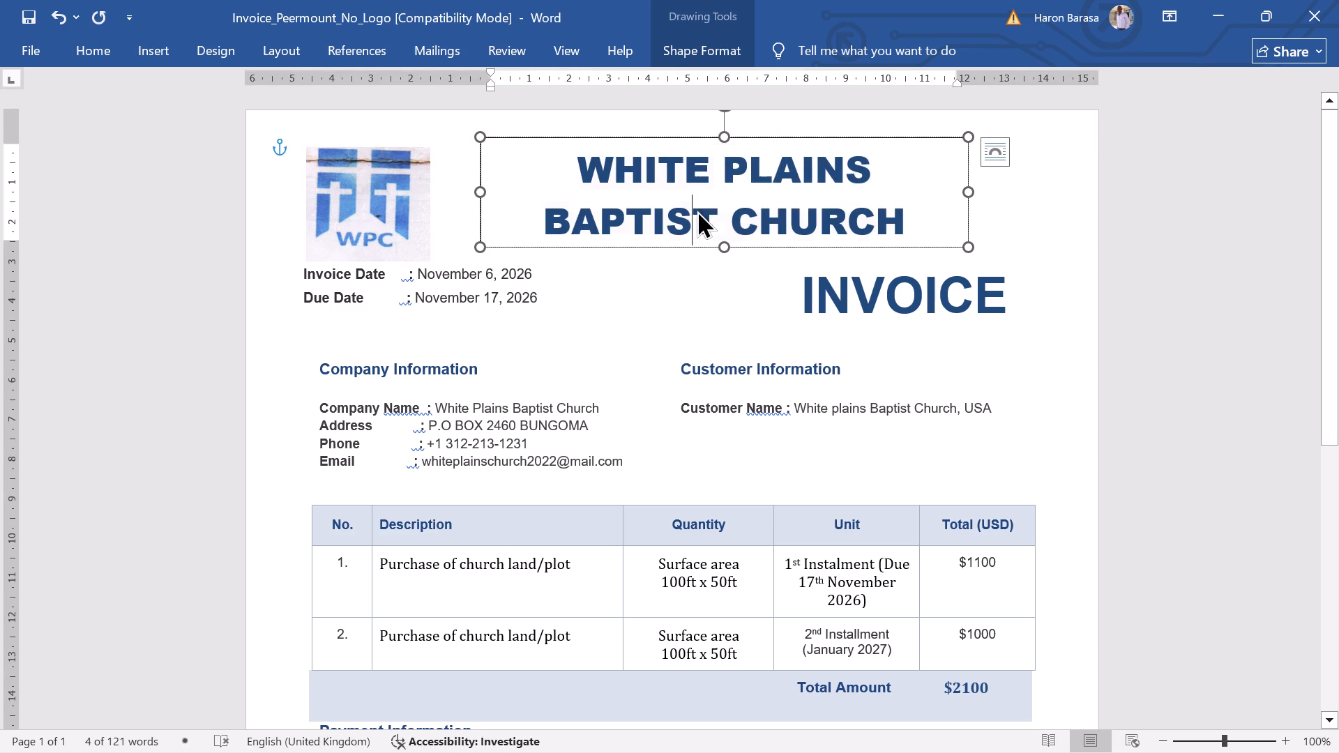
Change the font colour of both church-name lines to the standard medium blue.
click(690, 169)
drag(914, 219, 692, 190)
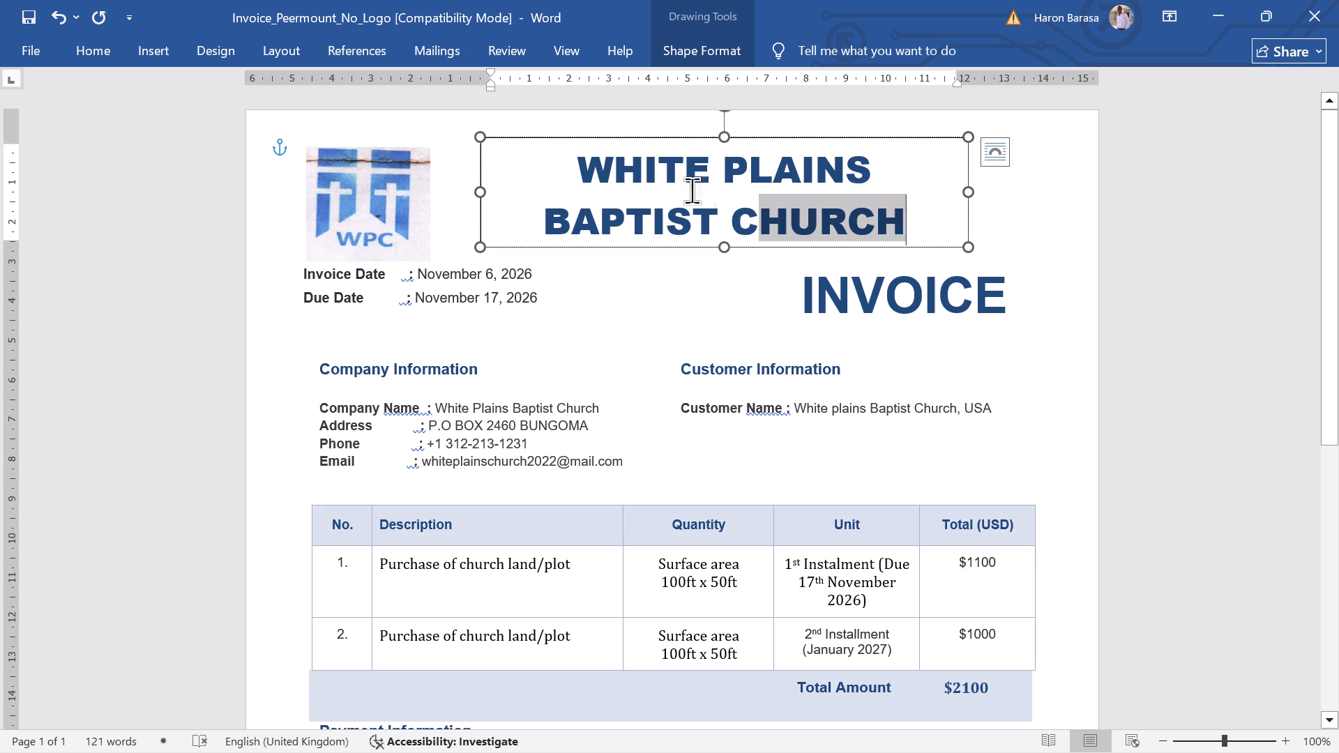
drag(692, 190, 607, 182)
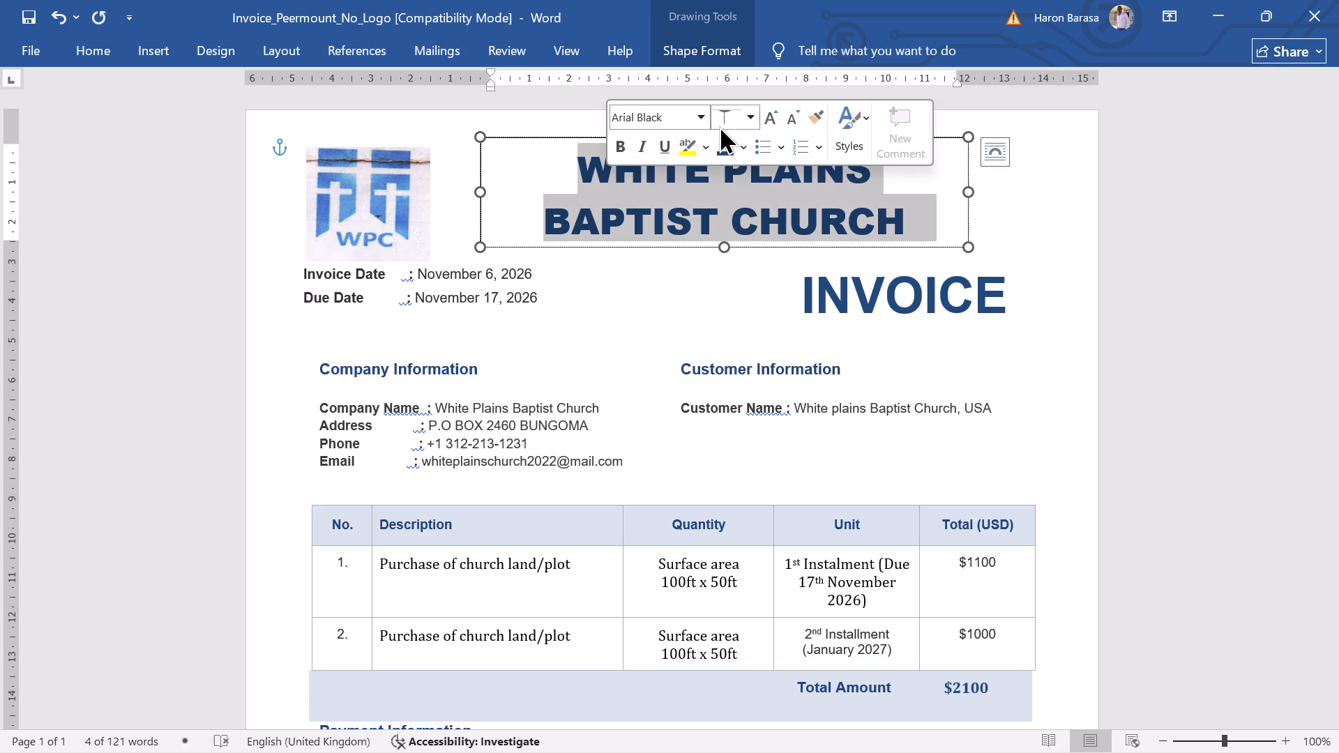
click(748, 148)
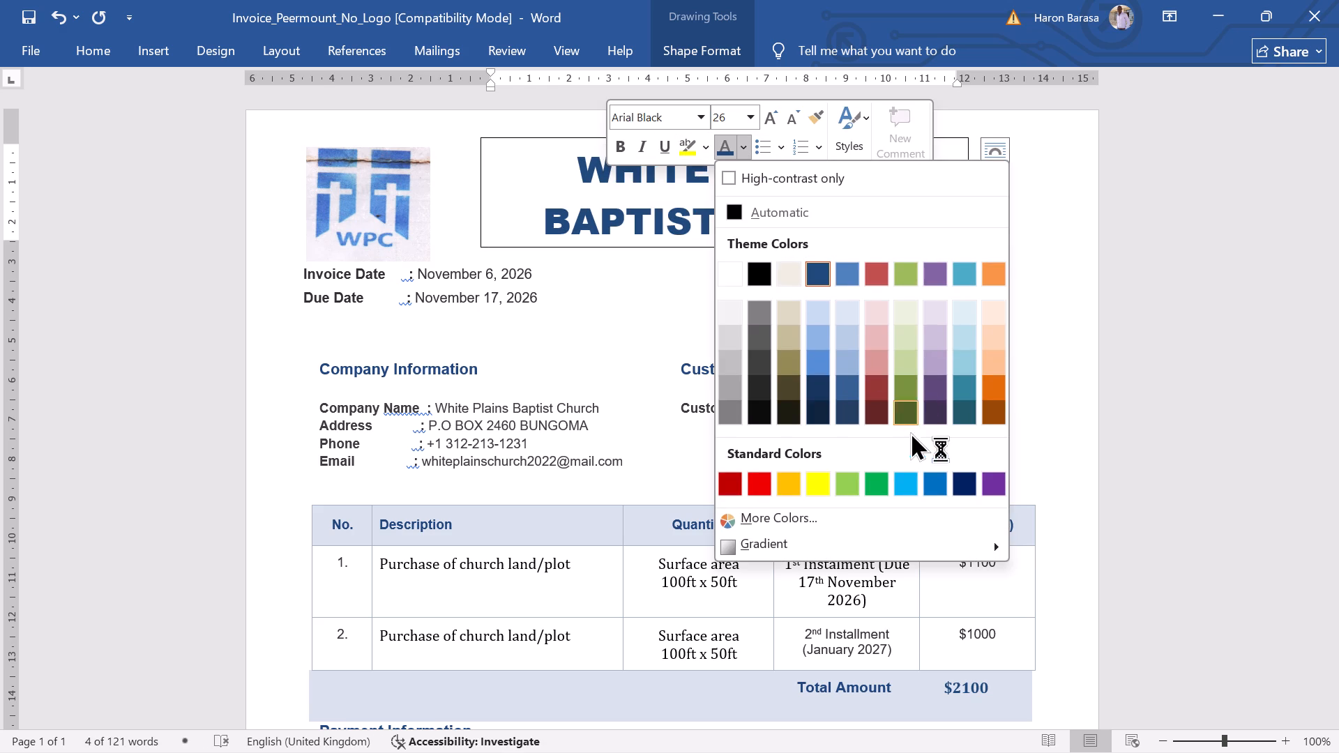
click(928, 477)
click(1107, 222)
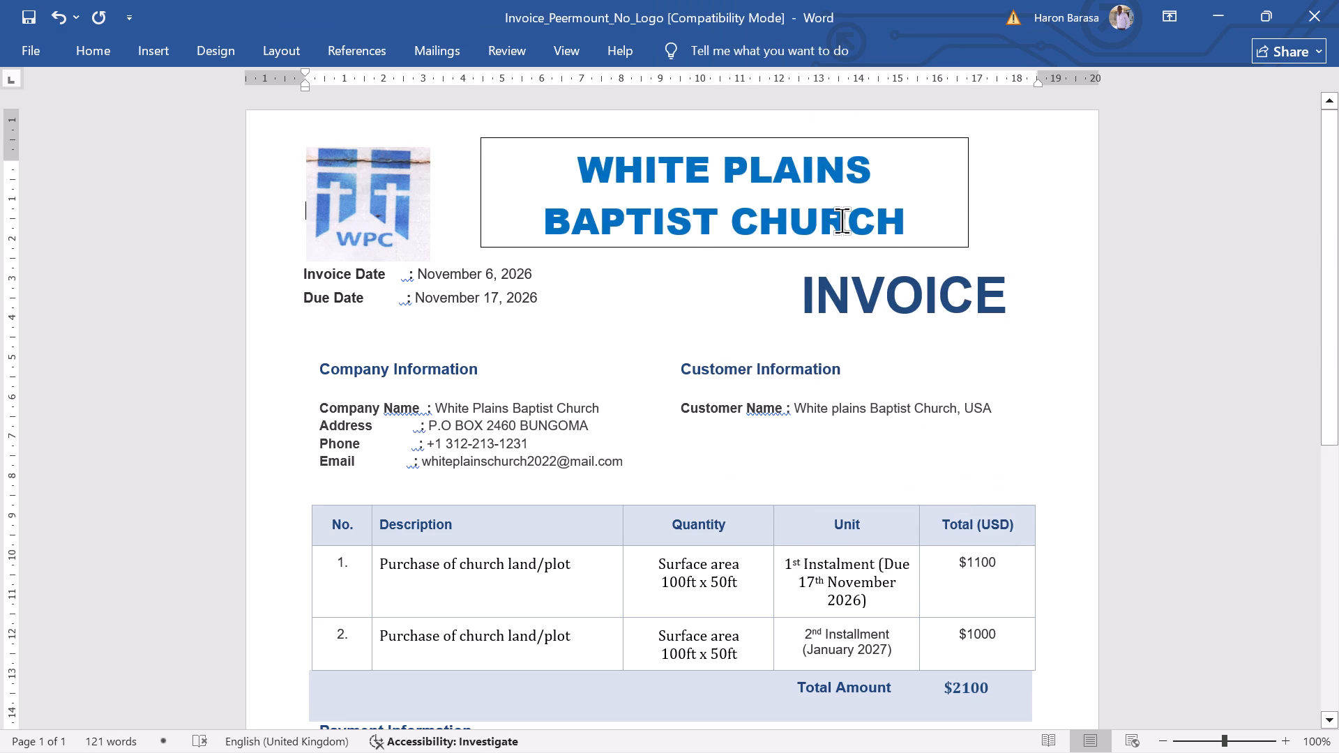
Enlarge the "WHITE PLAINS" line to font size 36.
click(671, 213)
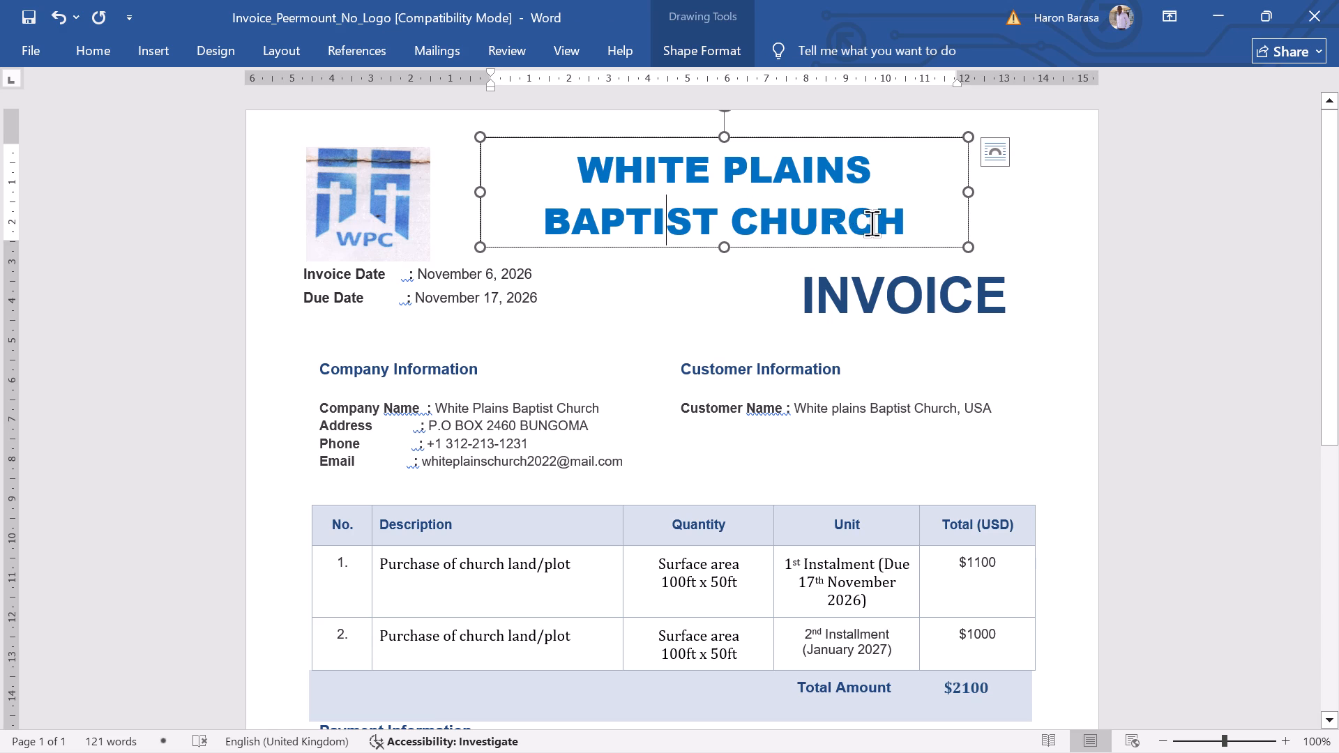
drag(902, 169, 621, 153)
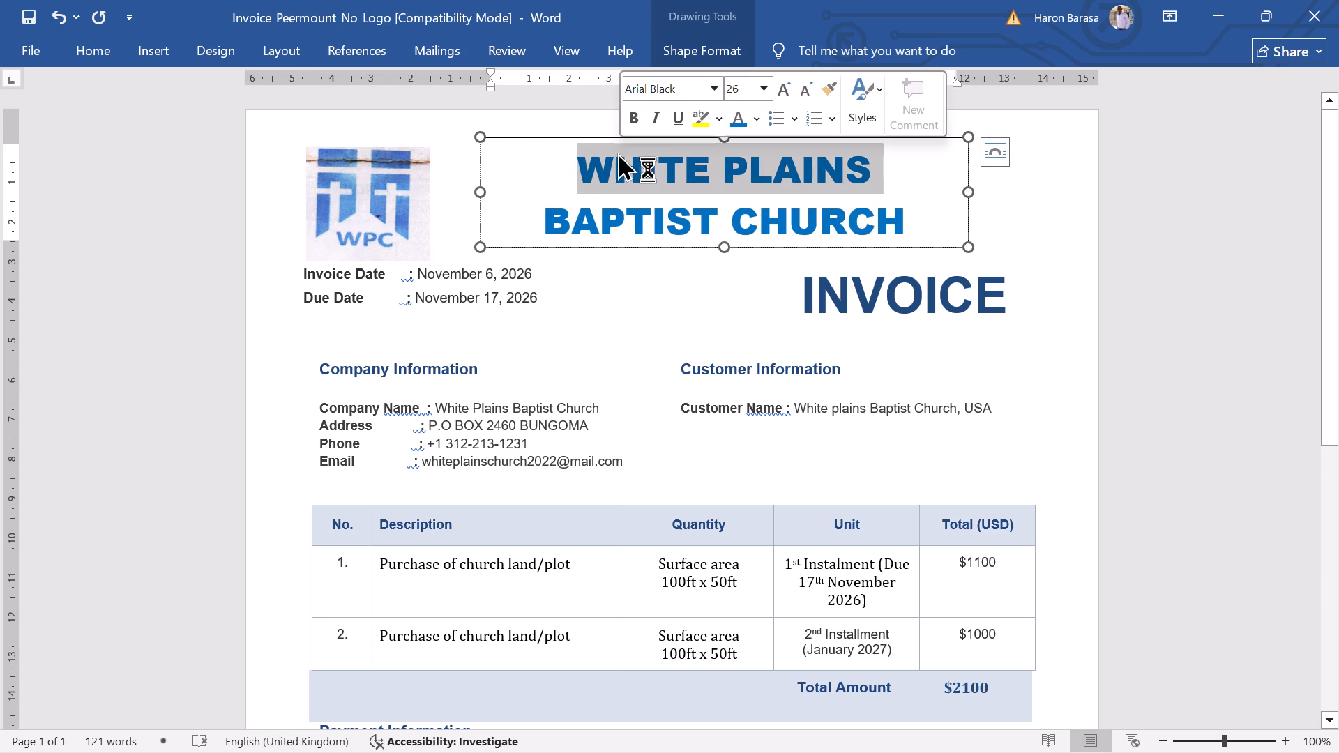
double_click(776, 89)
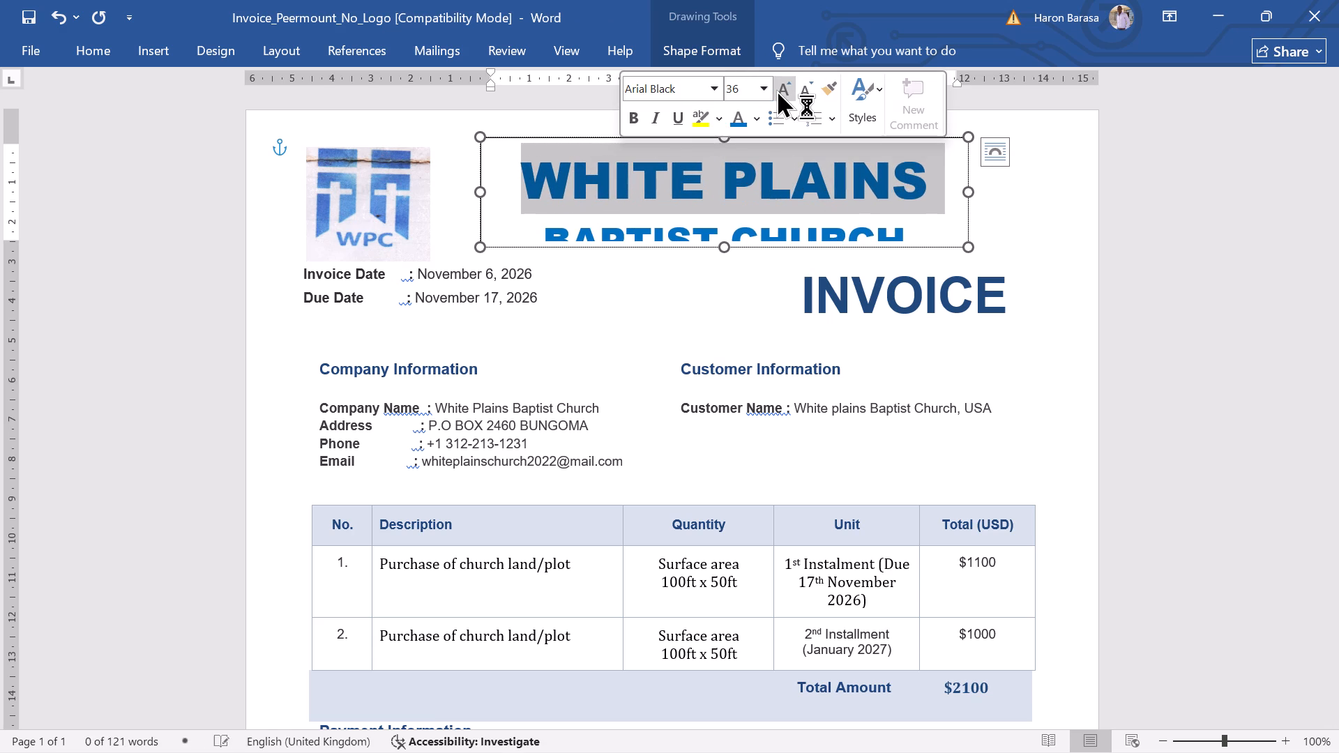
click(746, 178)
click(721, 192)
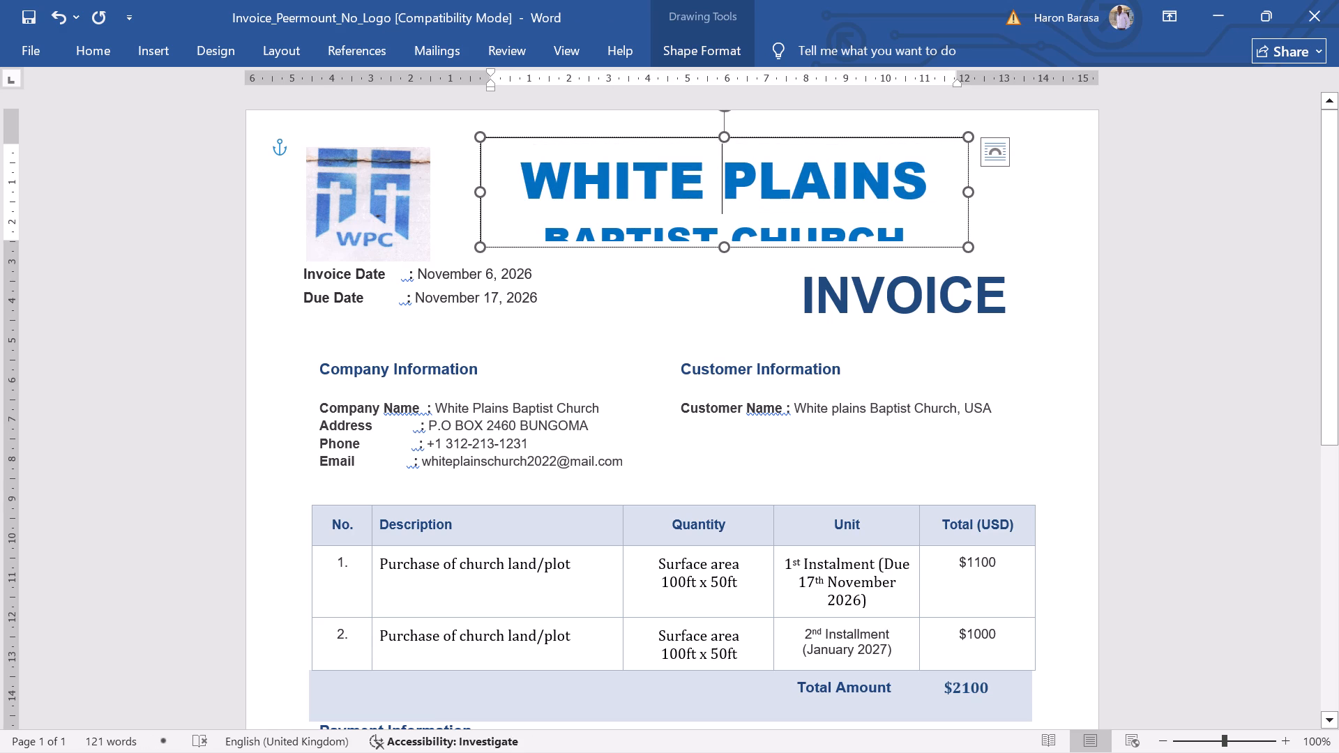
Extend the church-name text box upward to the page's top edge so both lines fit inside.
drag(723, 137, 725, 121)
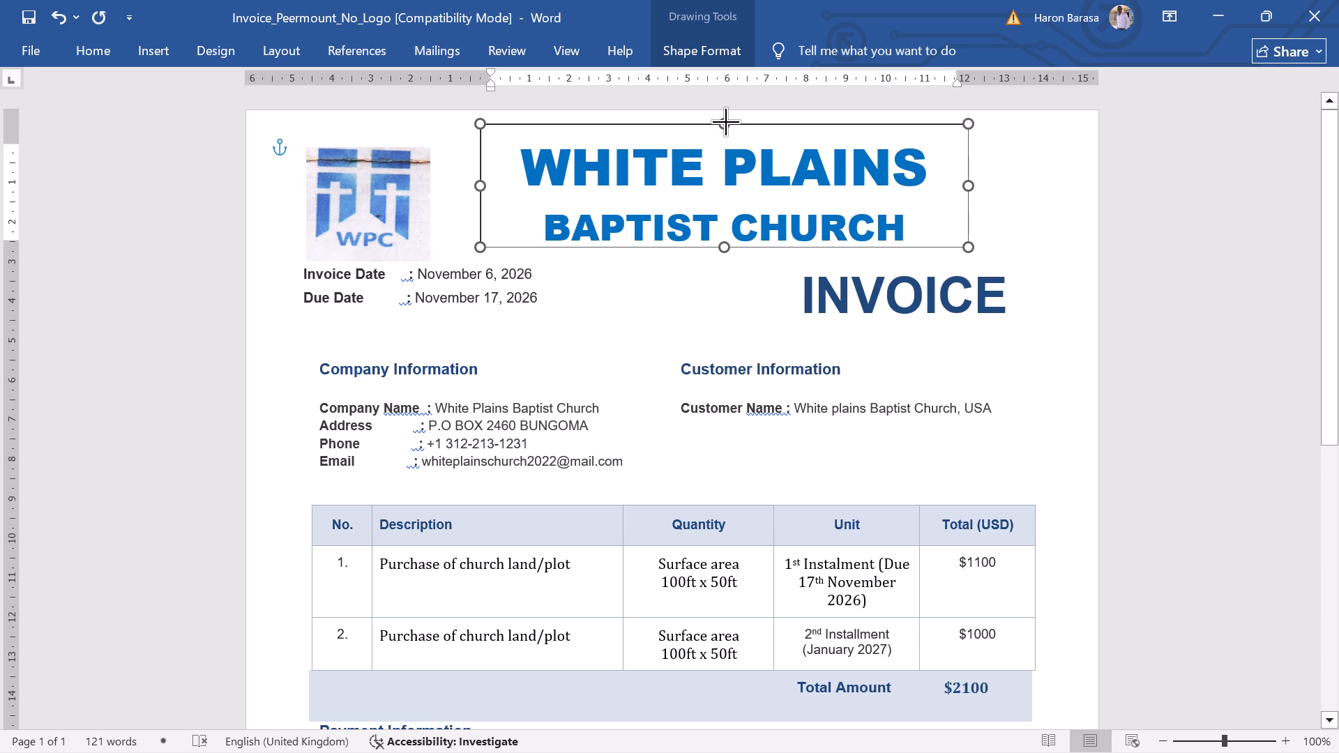
drag(725, 121, 725, 113)
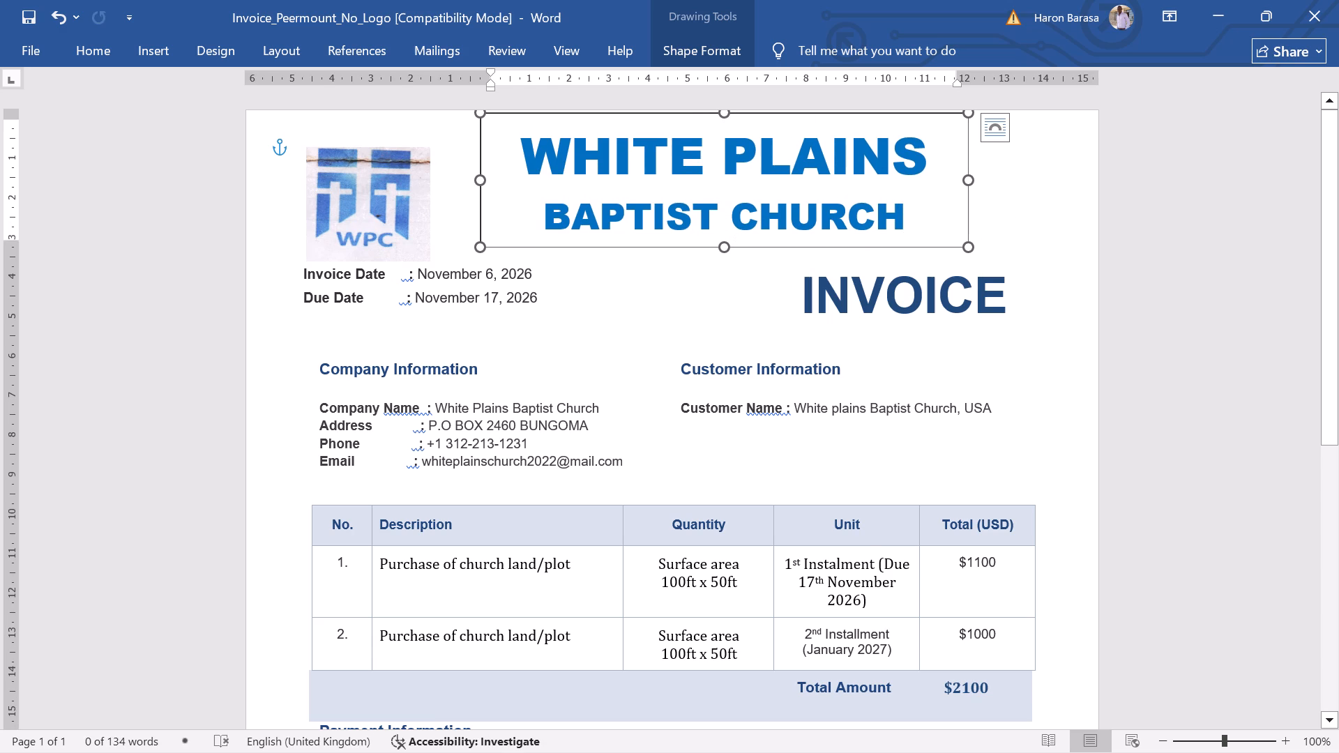
Cut the church-name text box and paste it back into the document as a picture.
click(967, 116)
key(ctrl+c)
key(ctrl+x)
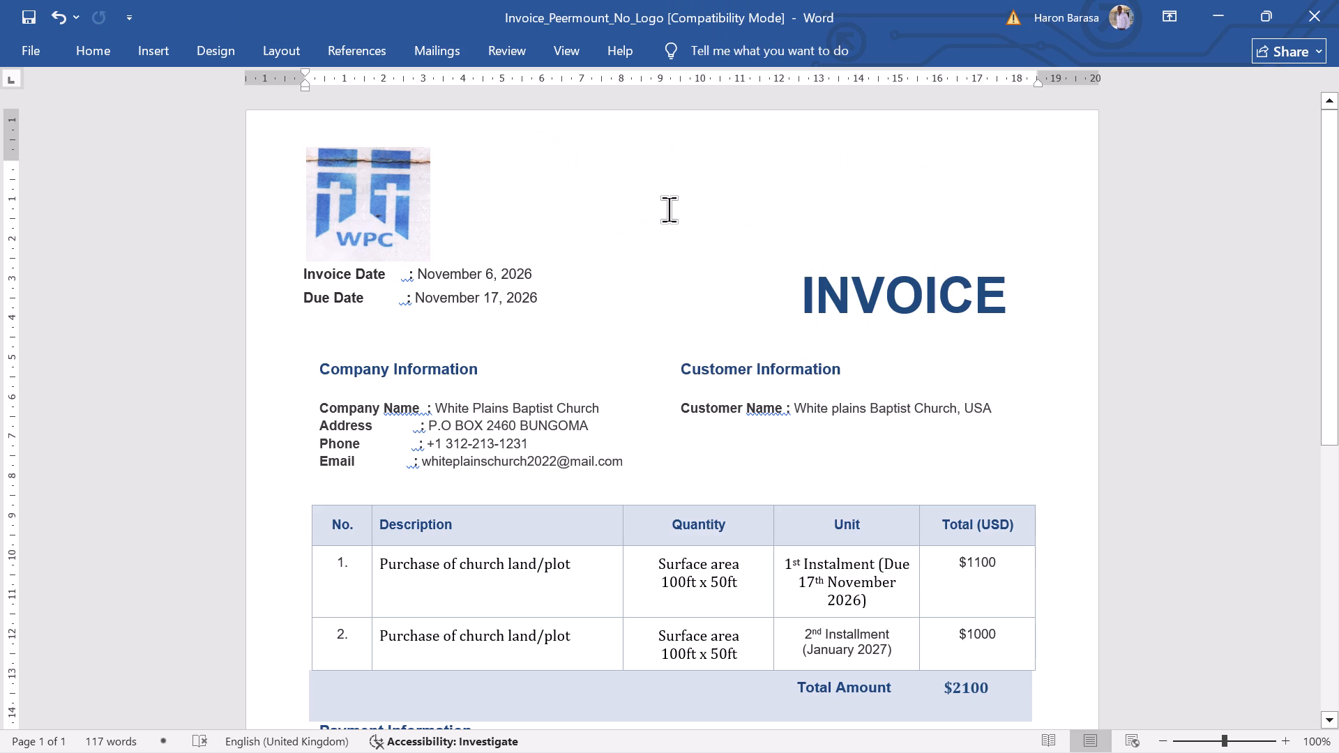
right_click(661, 206)
click(739, 323)
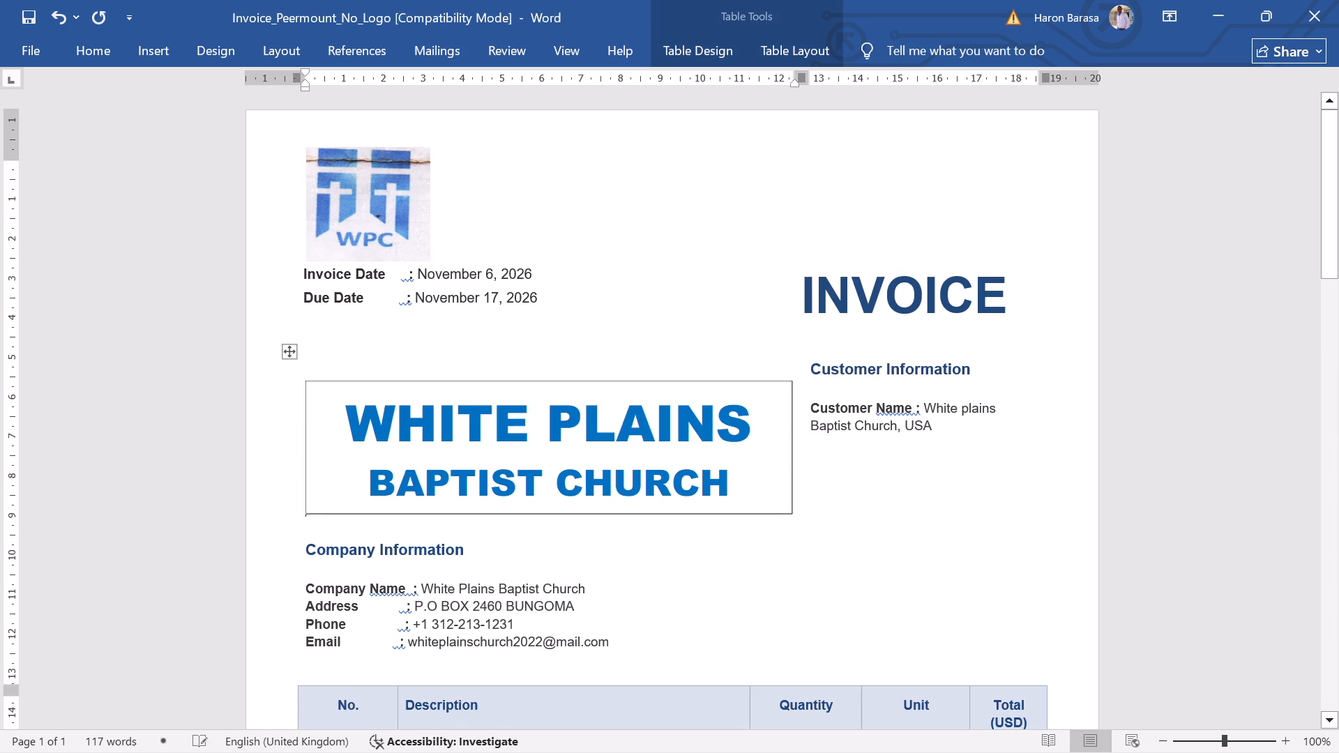
Set the church-name picture to float in front of the text and move it up beside the WPC logo.
drag(598, 421, 645, 325)
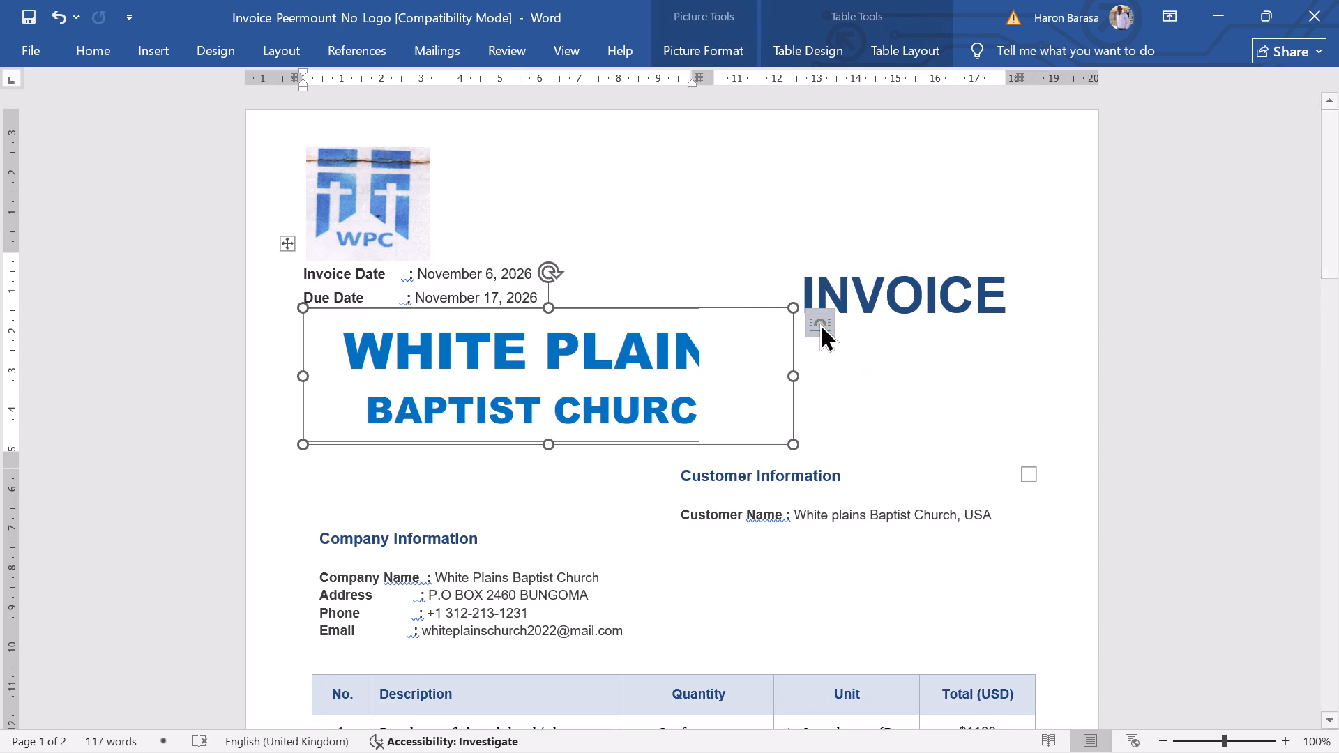
click(819, 323)
click(962, 515)
drag(558, 399, 619, 317)
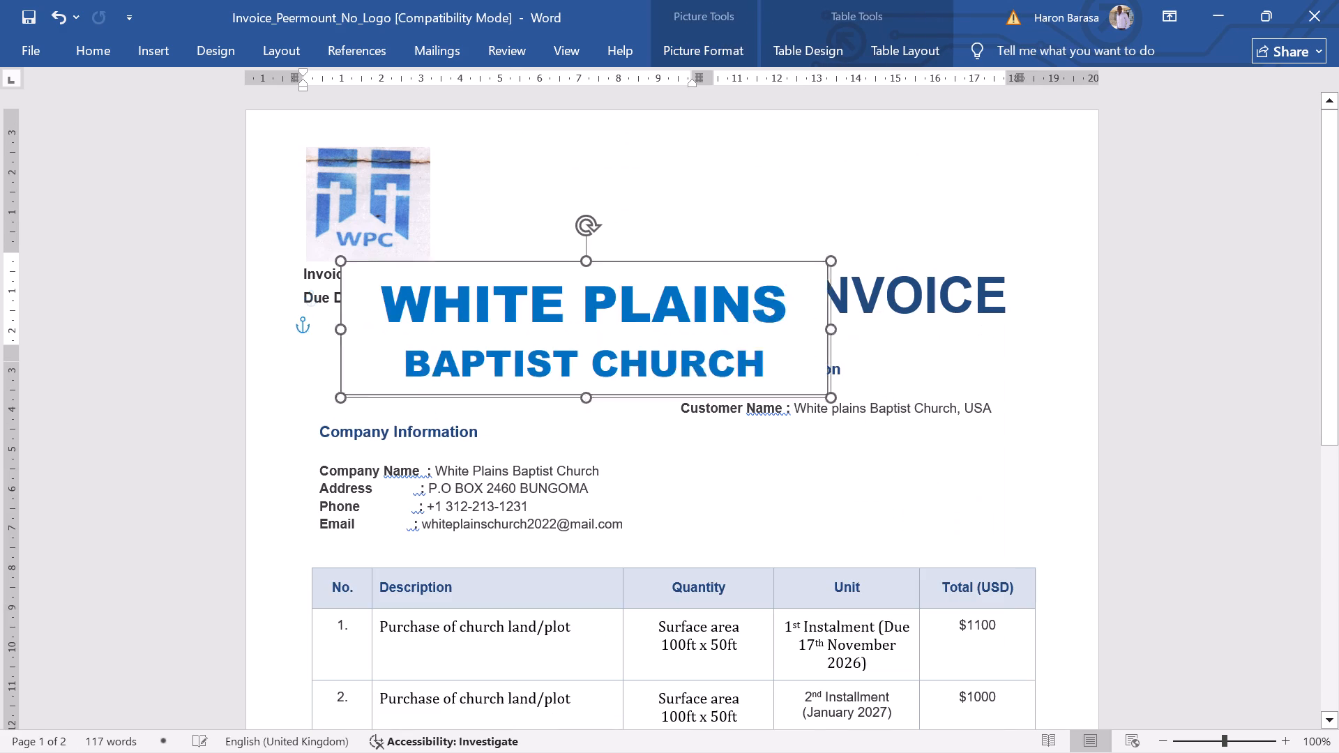
drag(619, 317, 686, 206)
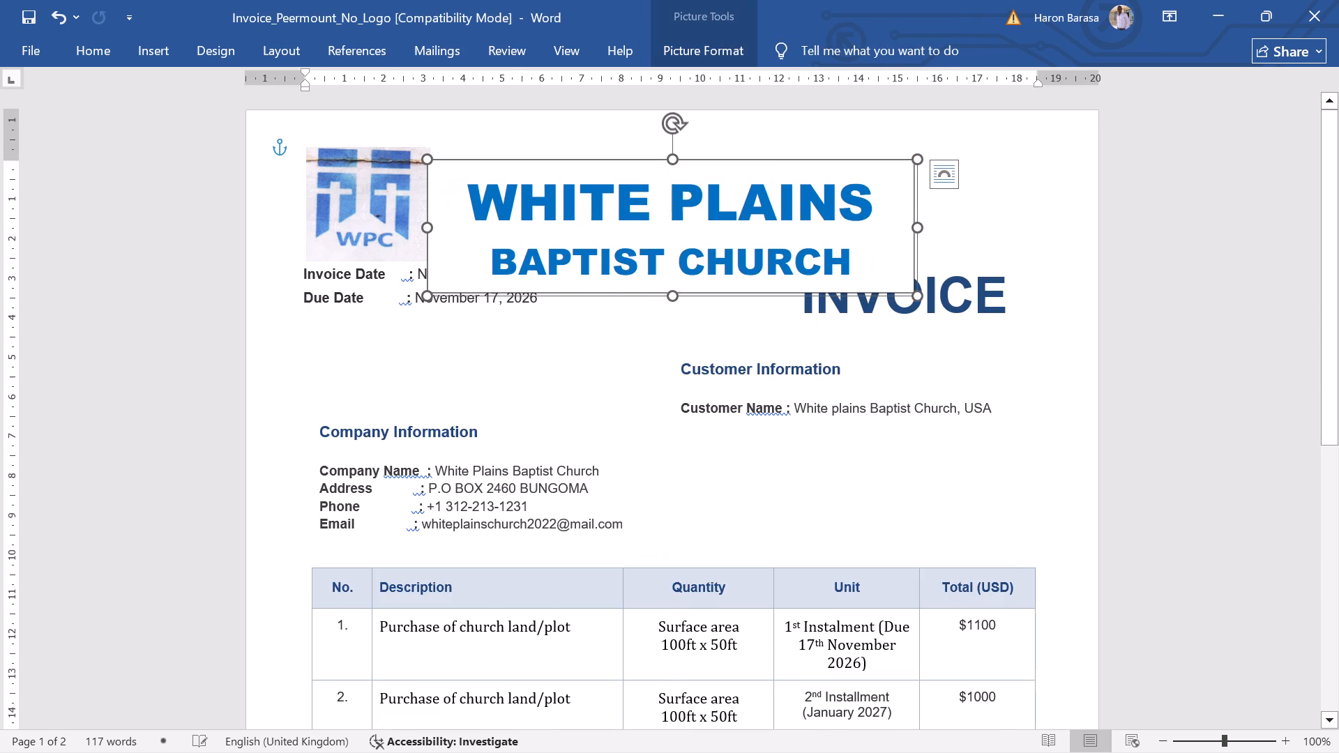
Crop all four sides of the church-name picture to remove its border and surplus white margins.
right_click(686, 231)
click(747, 156)
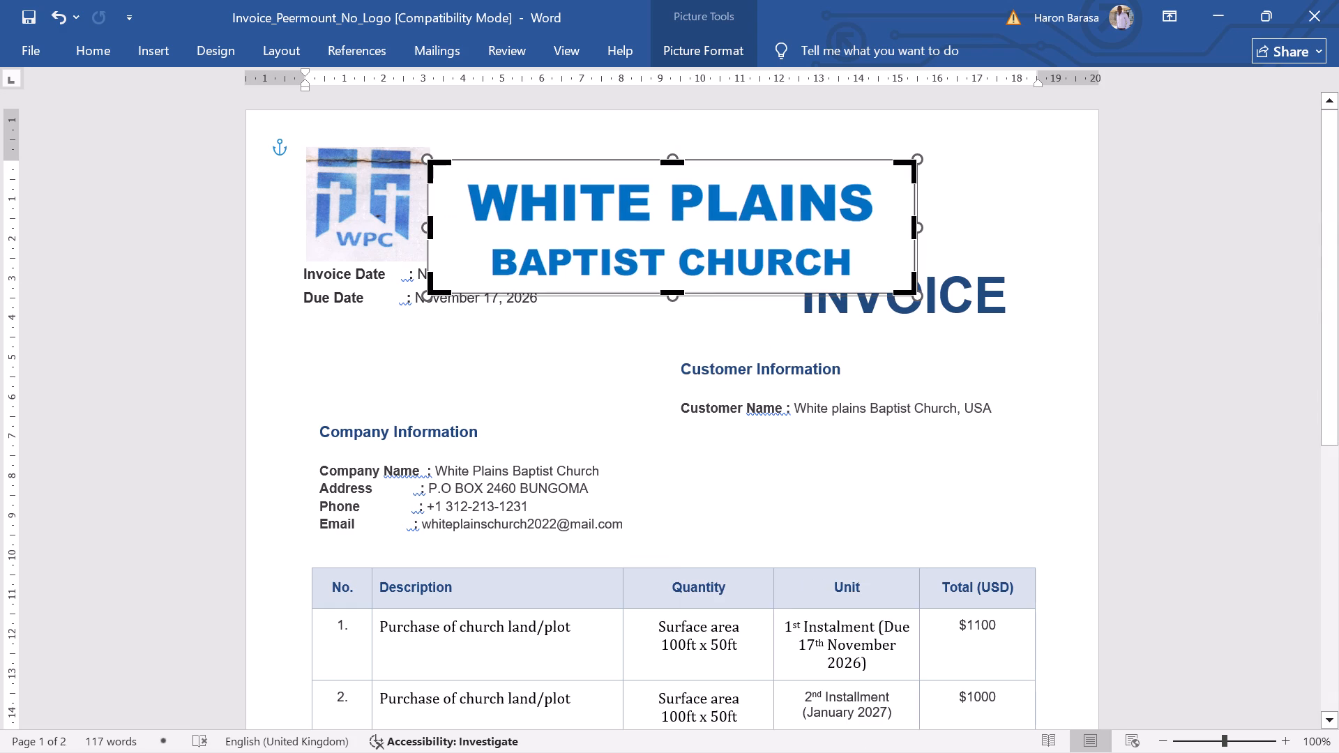
drag(672, 290, 667, 280)
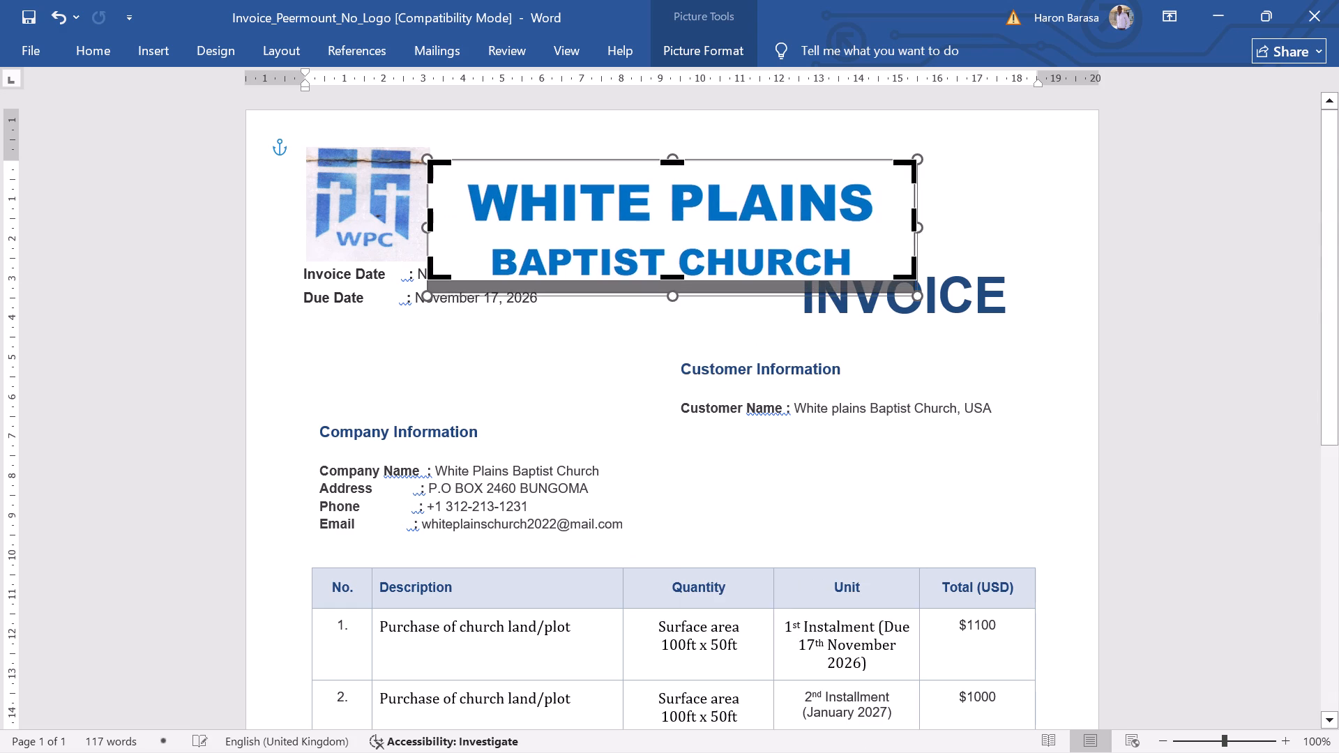
drag(678, 161, 681, 172)
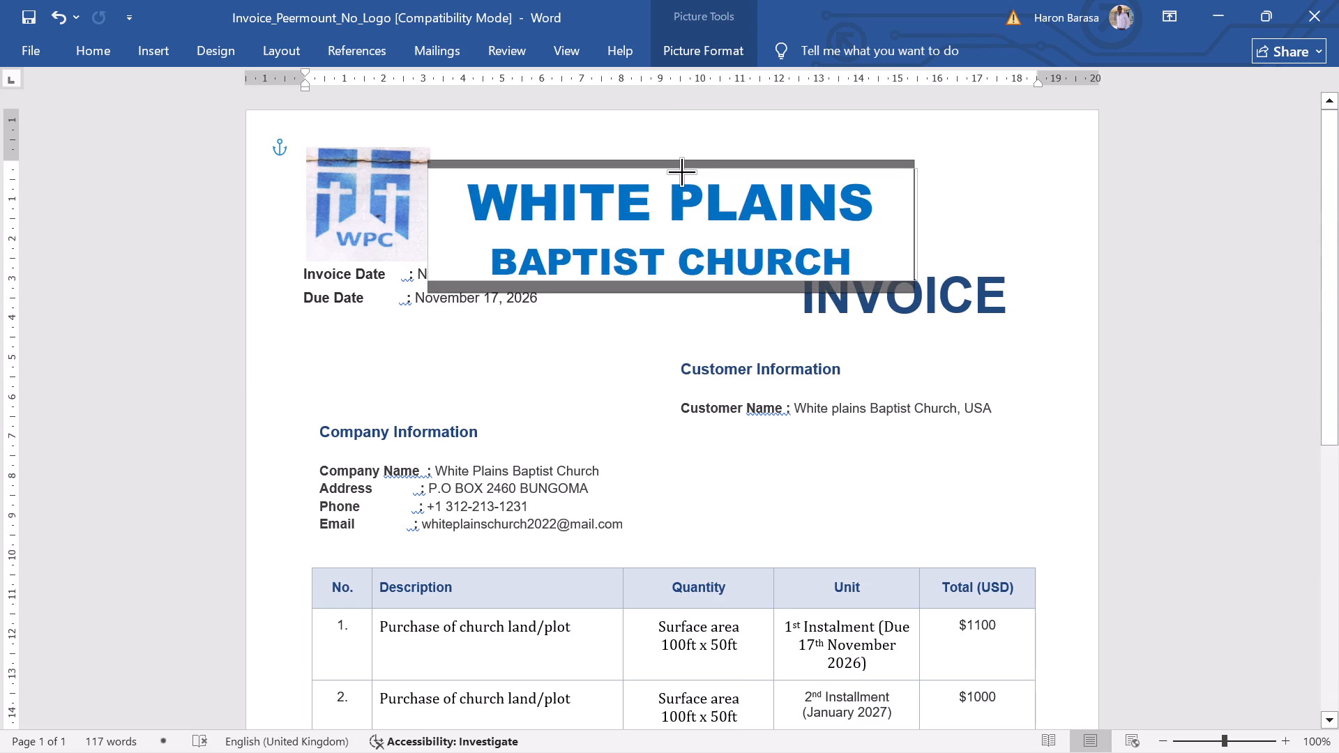
drag(681, 172, 684, 176)
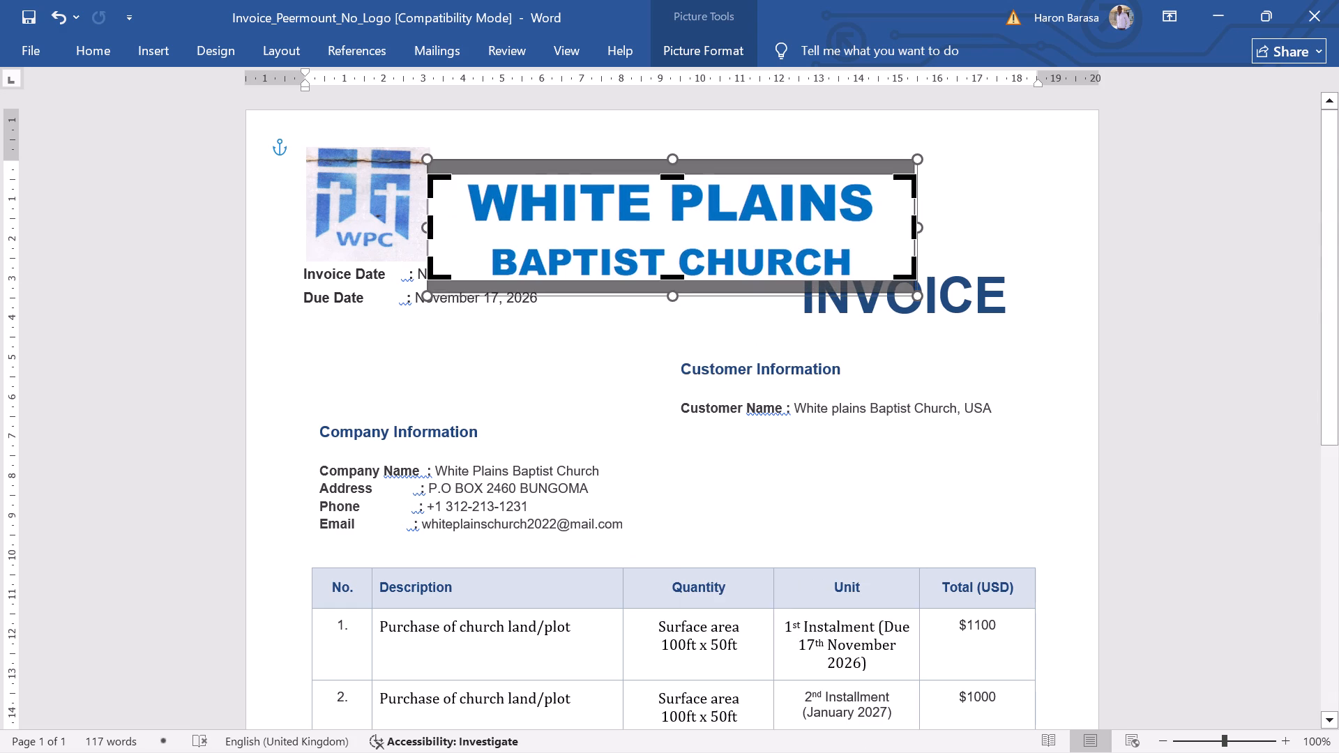
drag(431, 229, 451, 234)
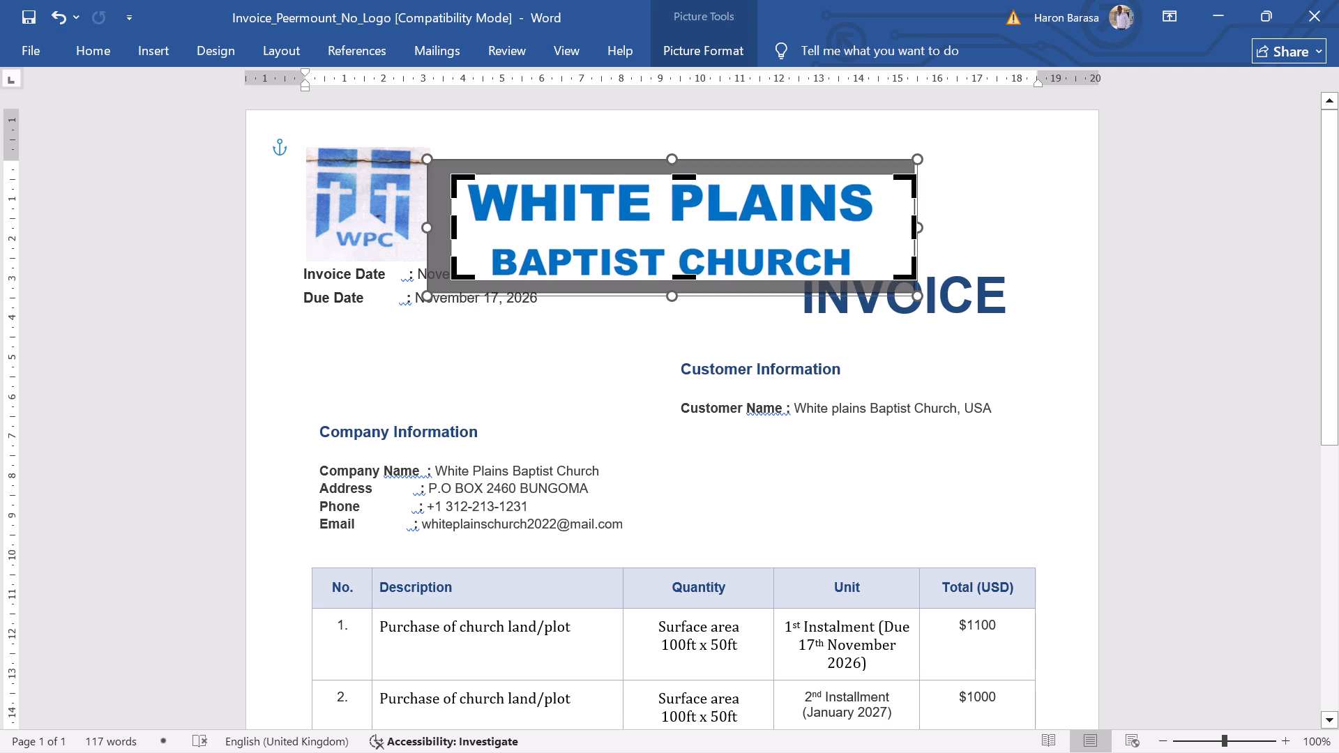
drag(912, 223, 888, 222)
click(1107, 206)
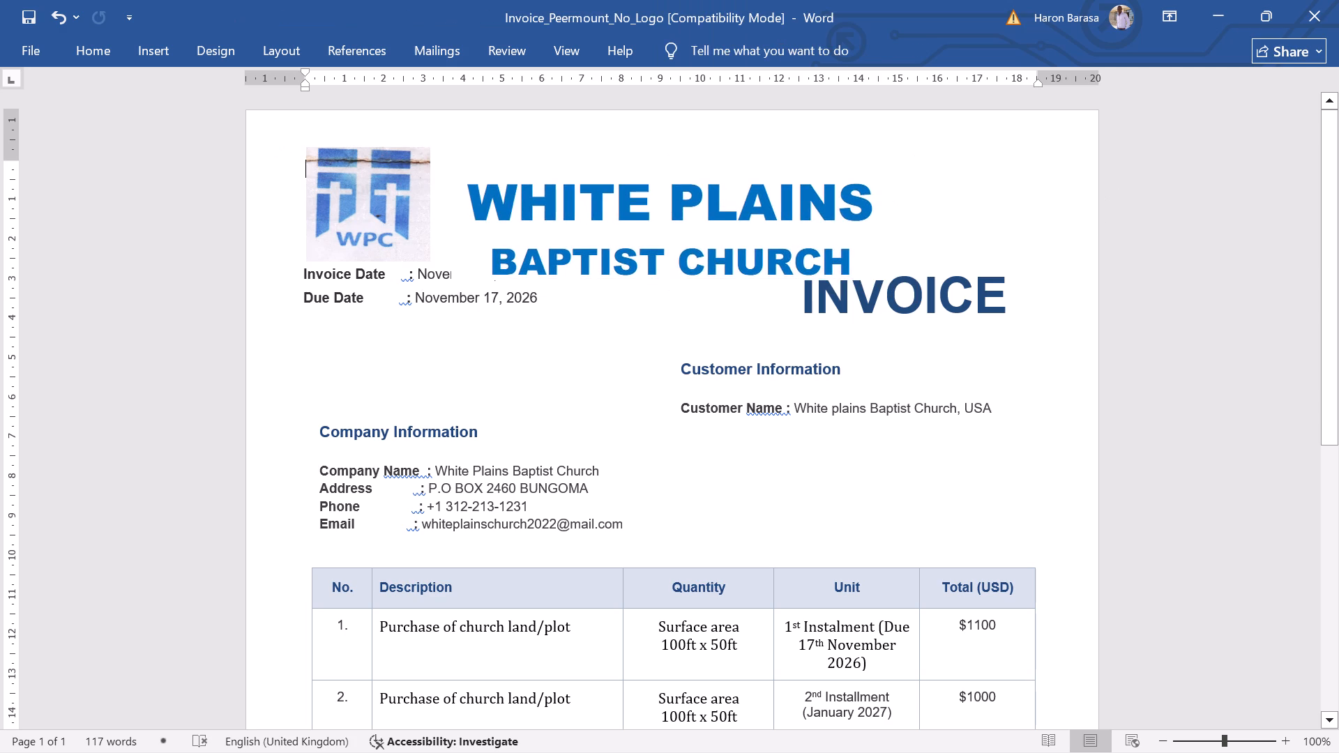
Move the cropped church-name picture up beside the logo, clear of the invoice date and INVOICE title.
drag(653, 216, 656, 158)
drag(661, 219, 664, 204)
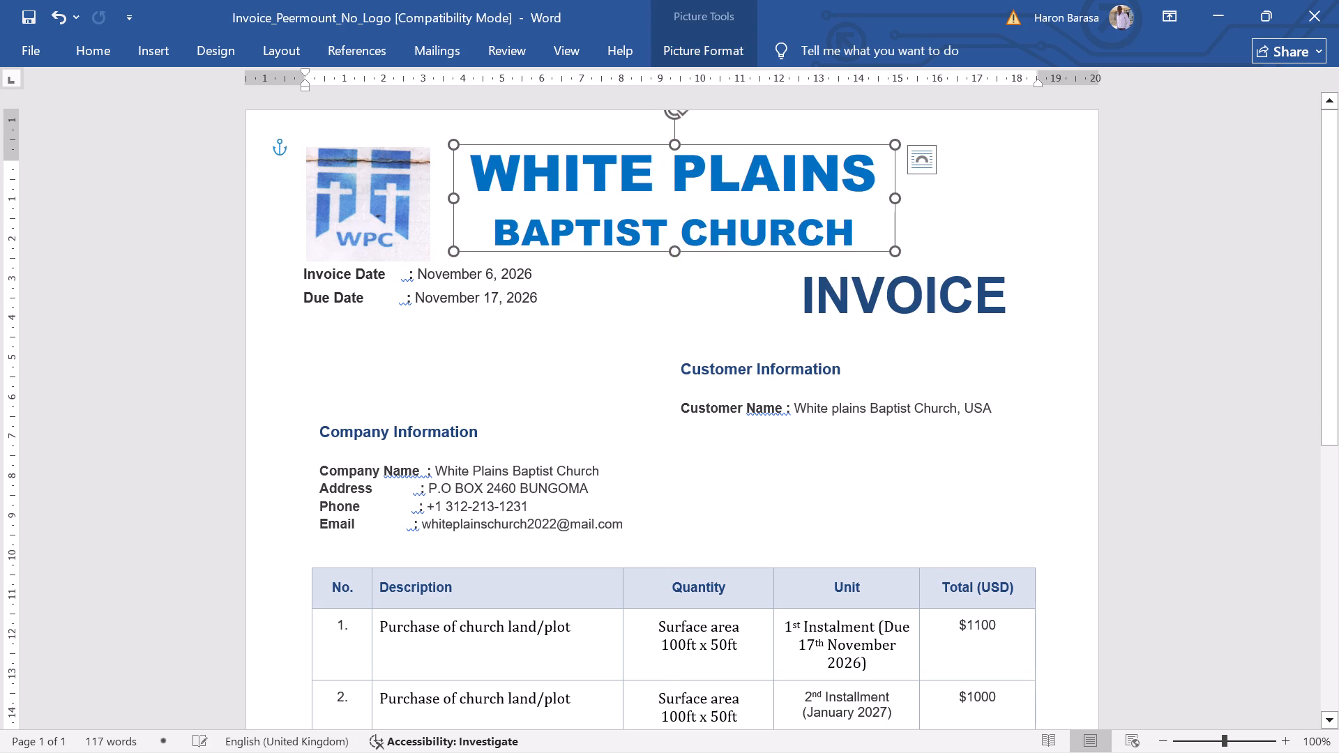
Stretch the church-name picture horizontally so it spans from the logo's edge almost to the page's right edge.
drag(893, 197, 1046, 198)
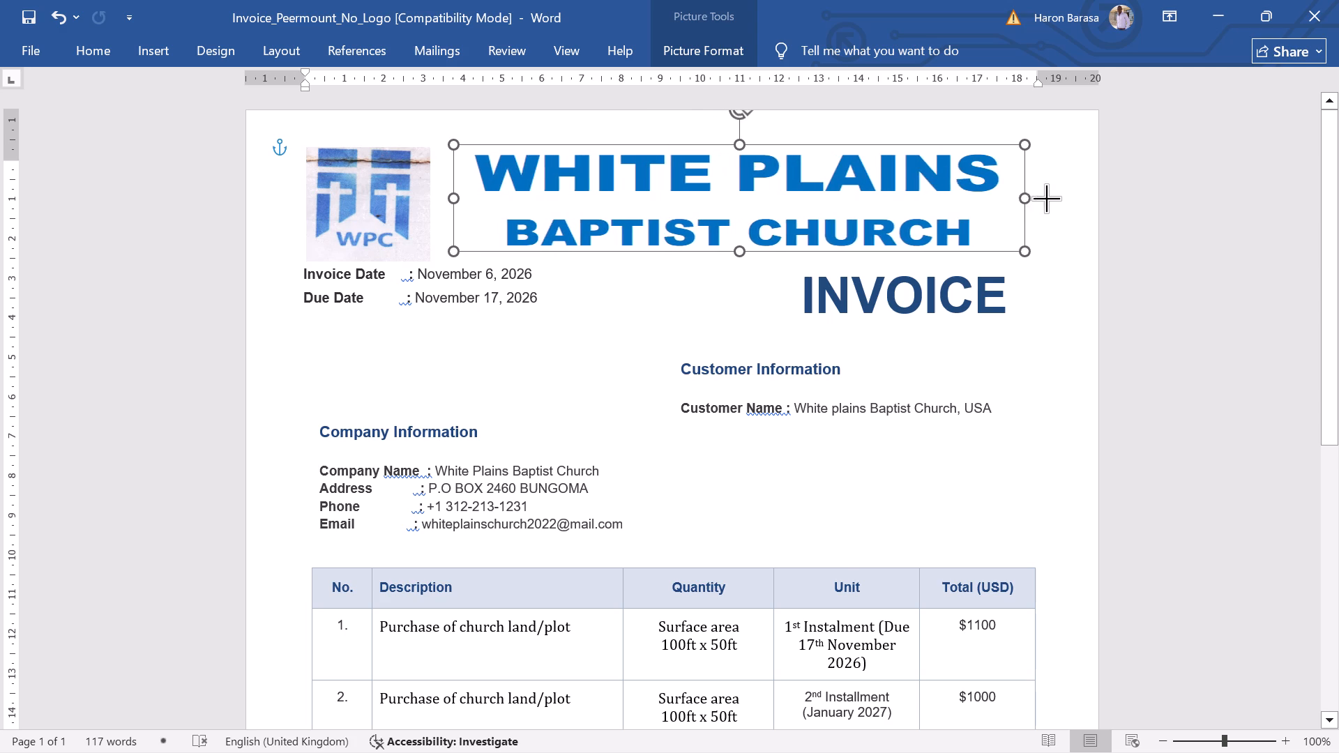
drag(1046, 198, 1081, 197)
drag(457, 198, 446, 194)
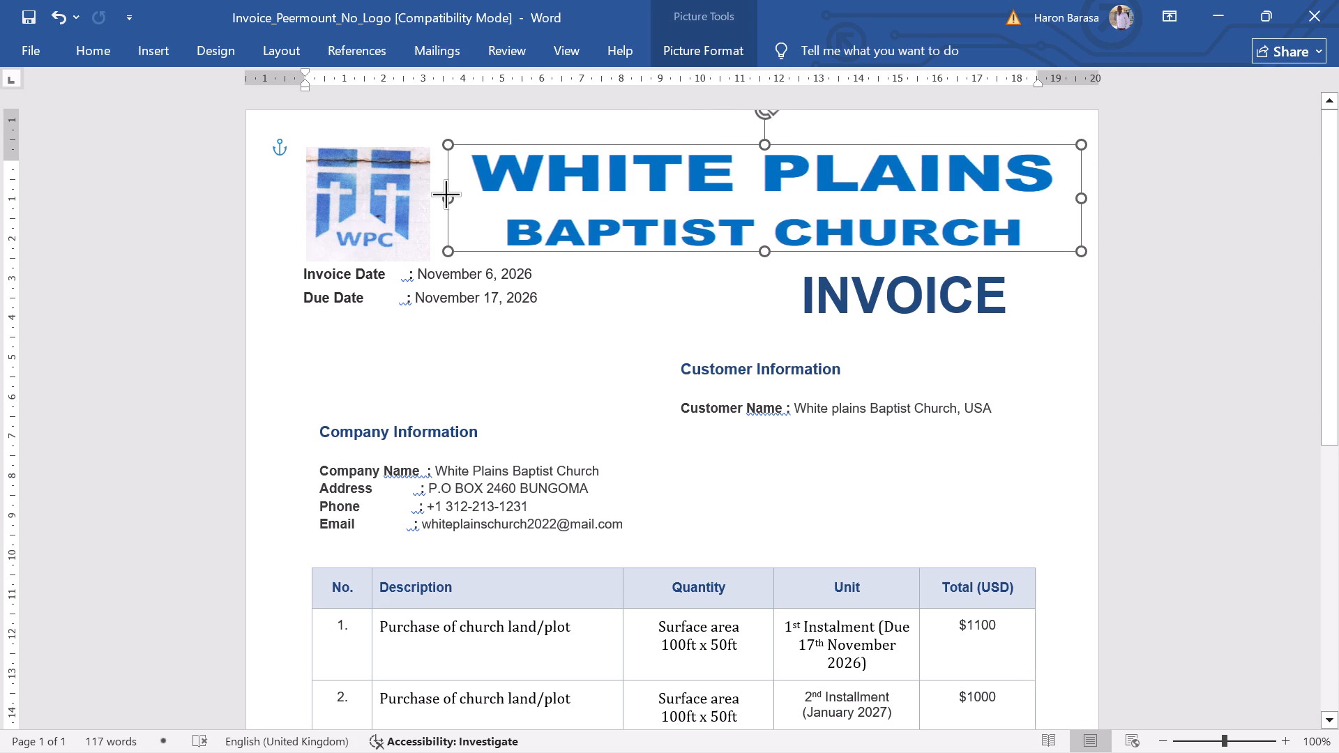
drag(446, 194, 430, 195)
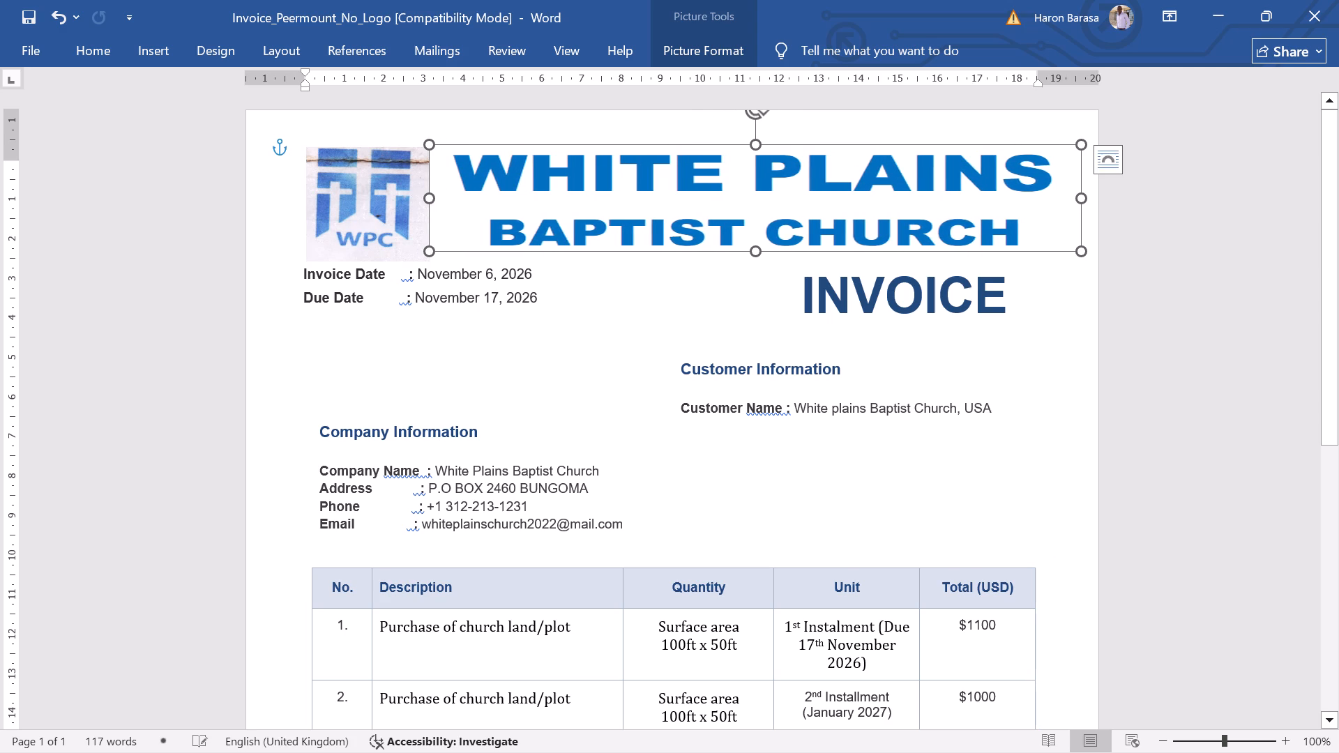
click(721, 304)
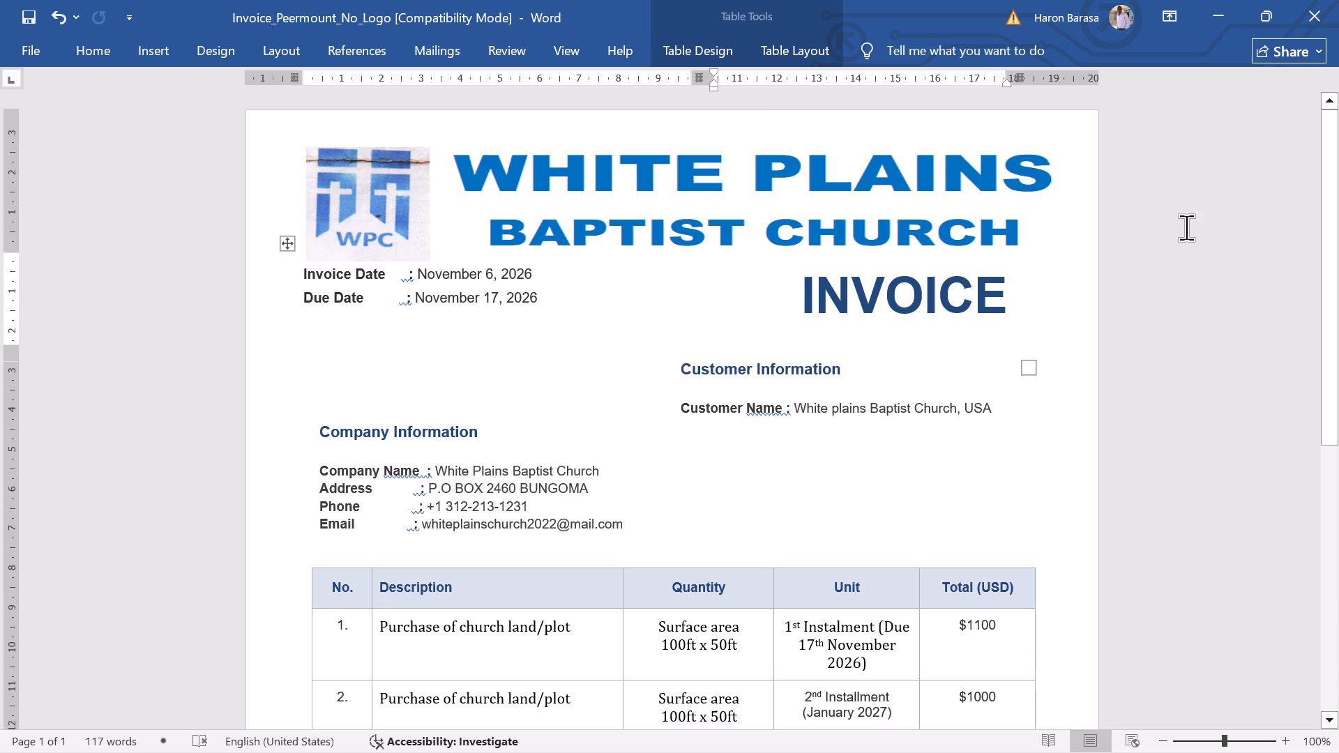
click(1209, 217)
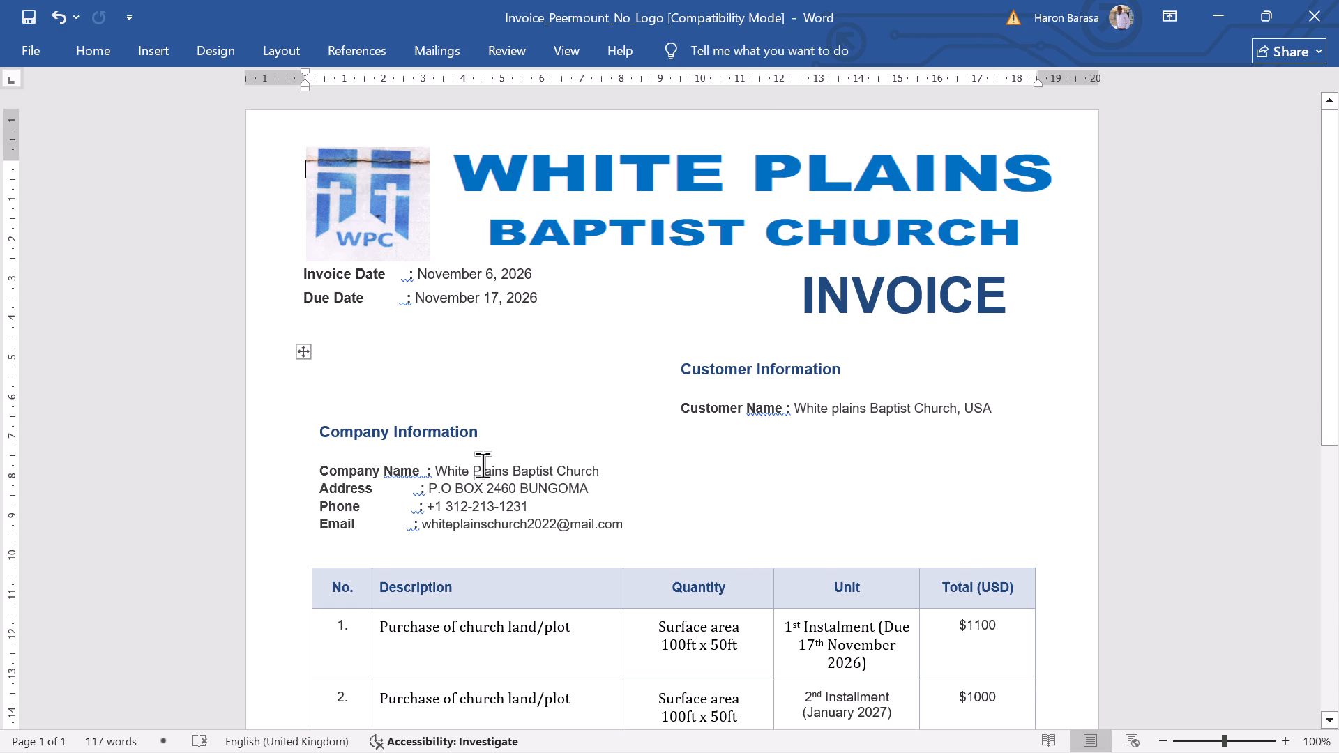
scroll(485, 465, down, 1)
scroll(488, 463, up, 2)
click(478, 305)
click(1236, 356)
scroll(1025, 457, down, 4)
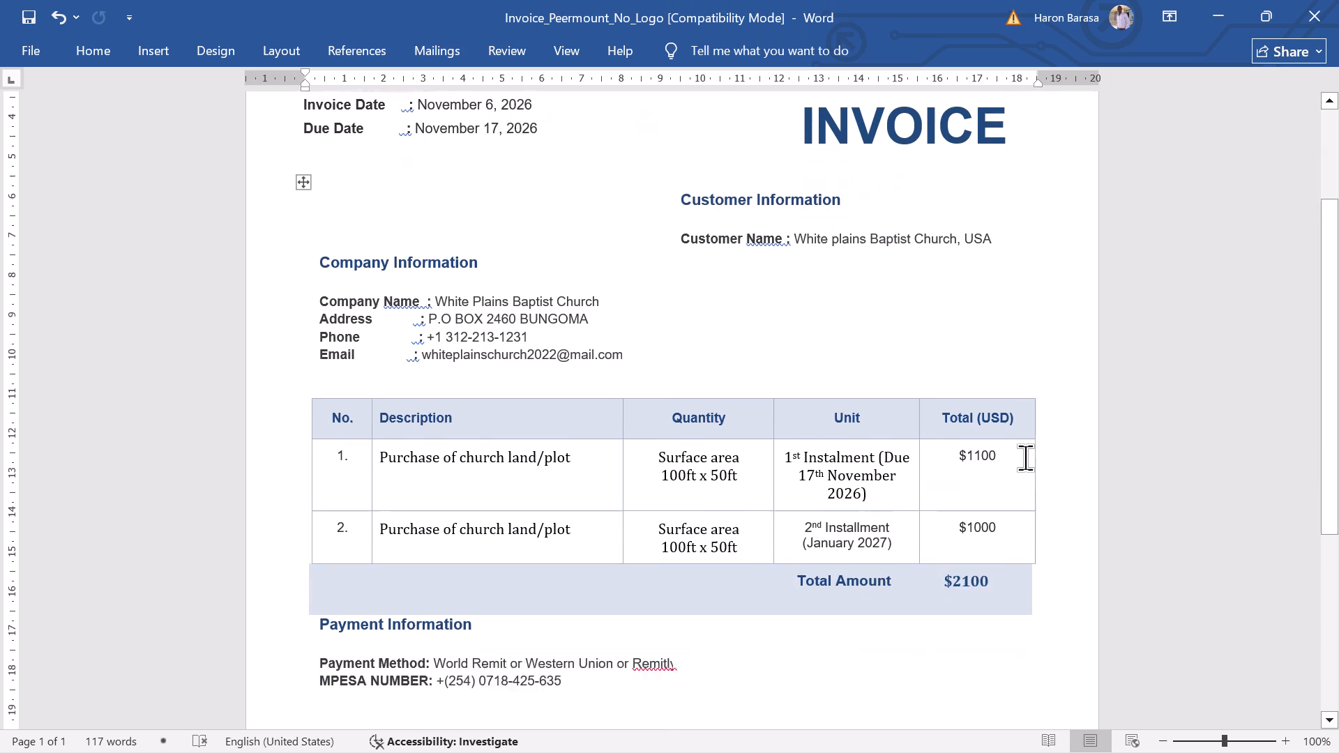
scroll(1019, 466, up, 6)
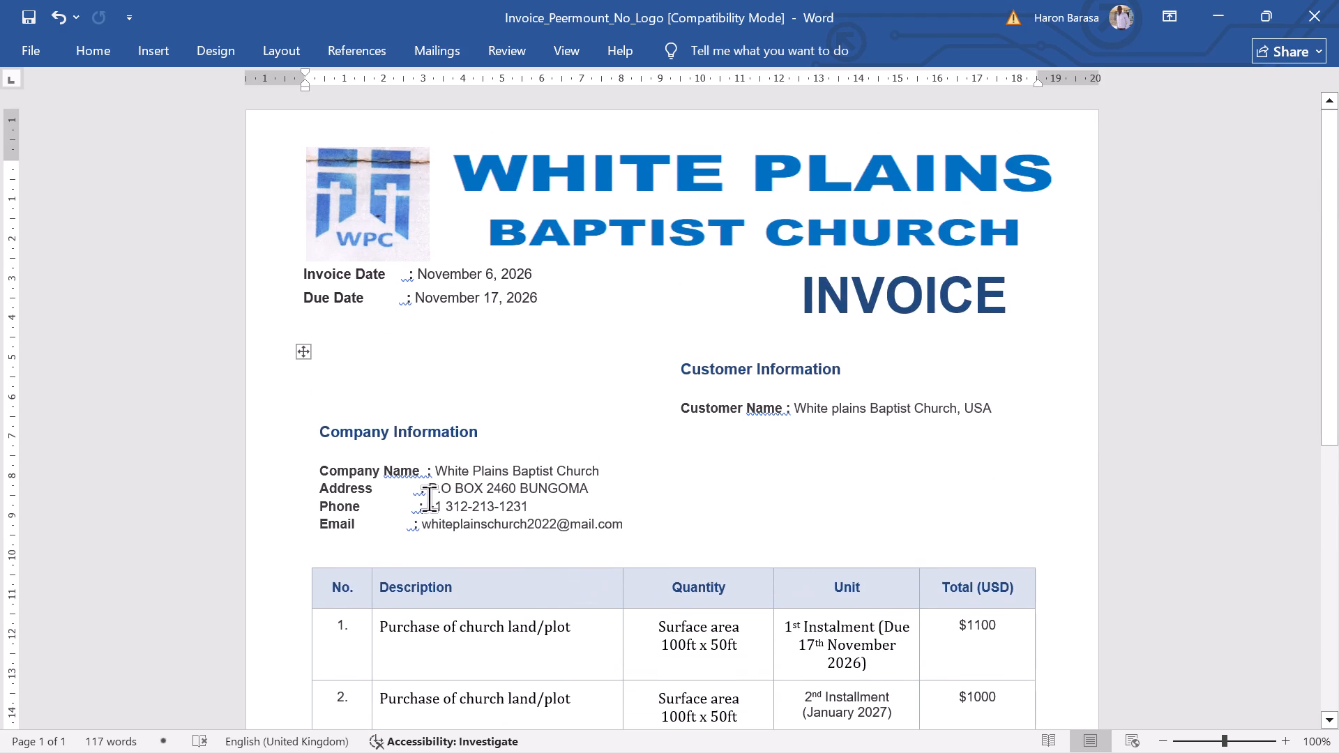
Correct the spacing in the Company Name label by accepting the grammar suggestion "Name :".
click(421, 479)
right_click(421, 479)
click(310, 181)
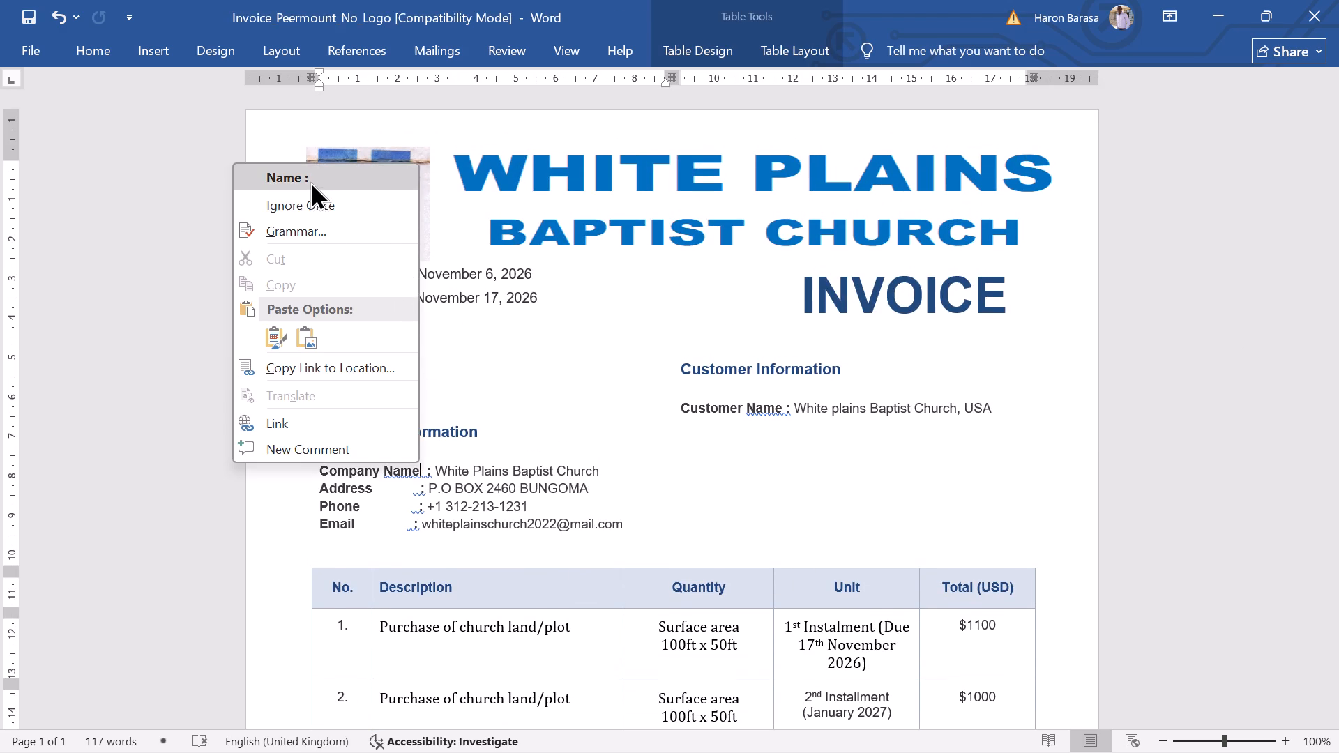
Tighten the colon spacing in the Company Name, Address and Phone labels by accepting their grammar suggestions.
click(409, 476)
right_click(409, 476)
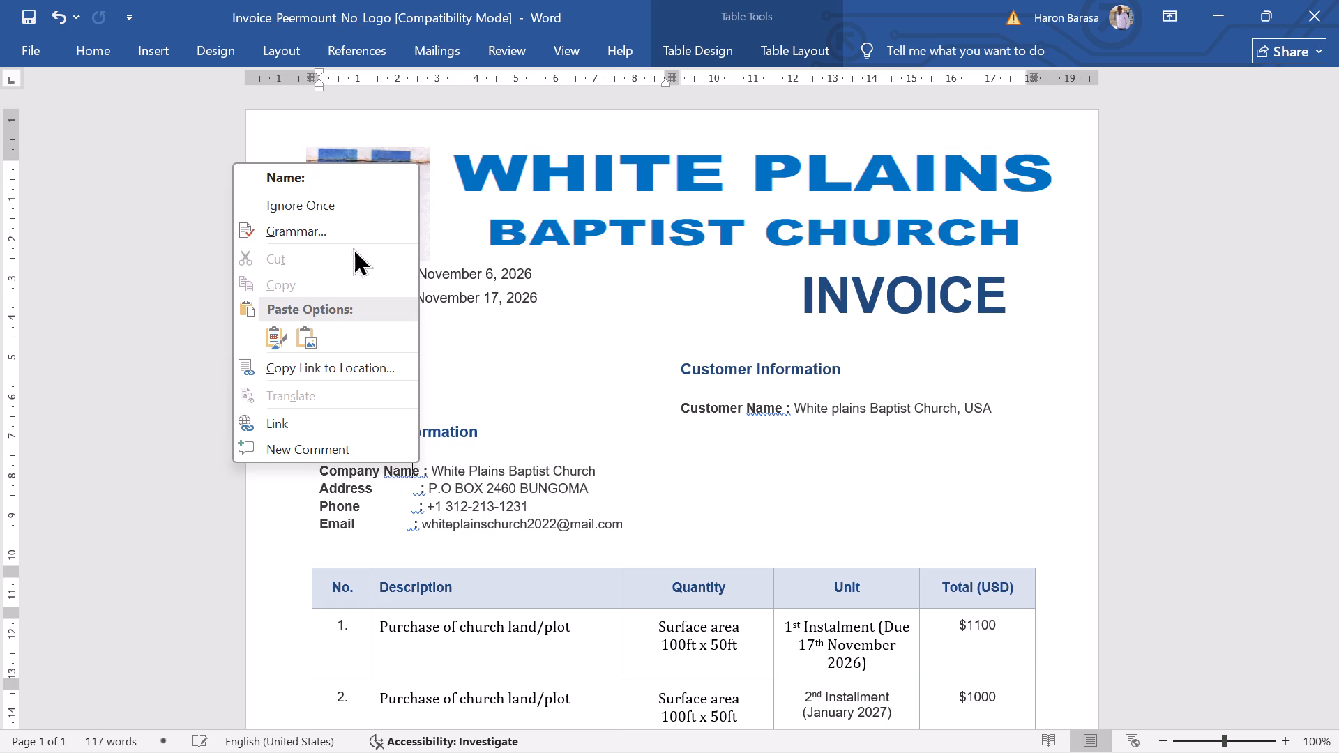
click(296, 173)
click(420, 491)
right_click(420, 491)
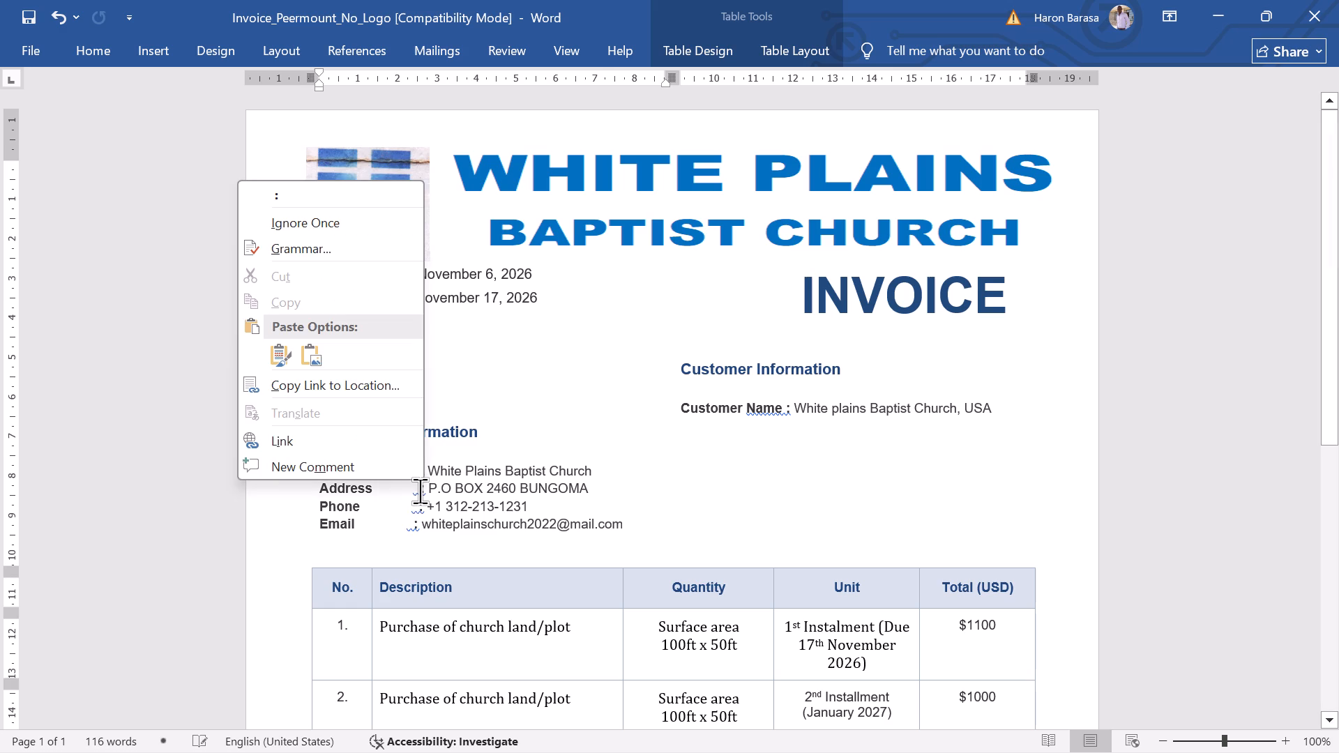
click(276, 200)
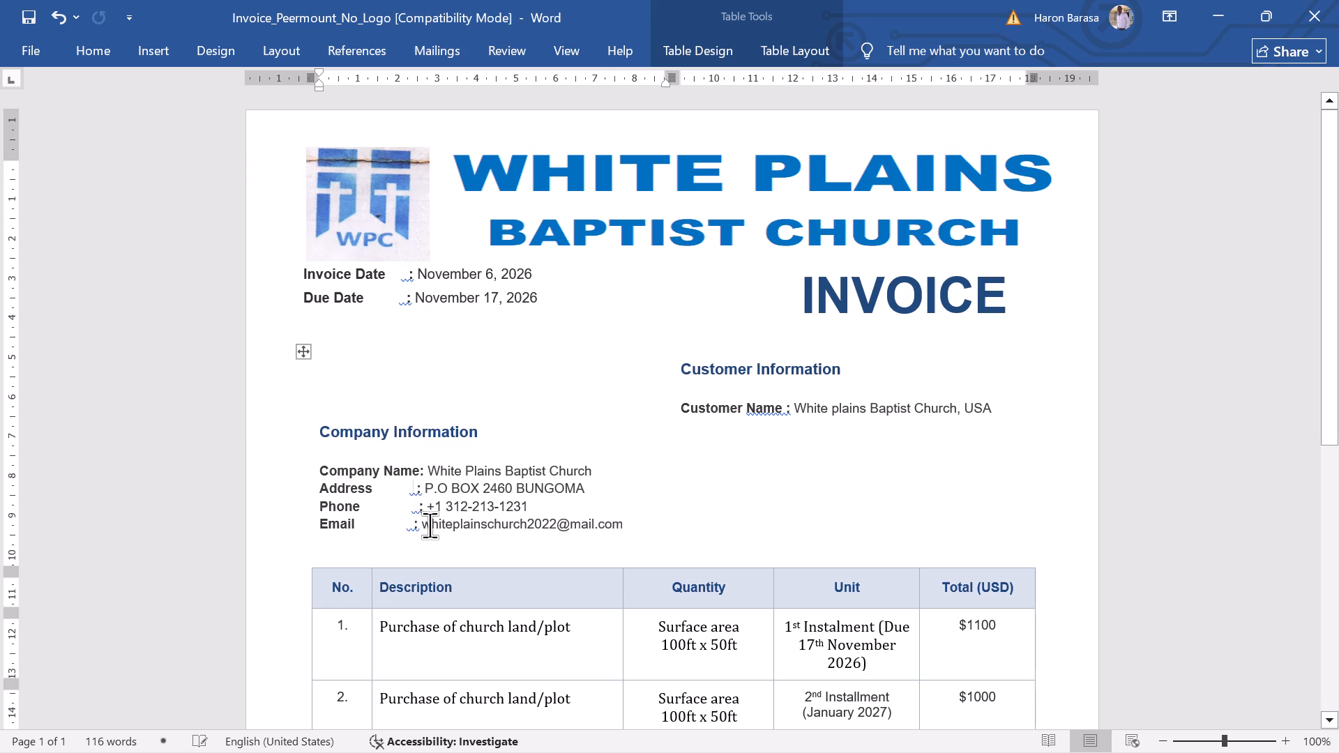
click(419, 512)
right_click(419, 512)
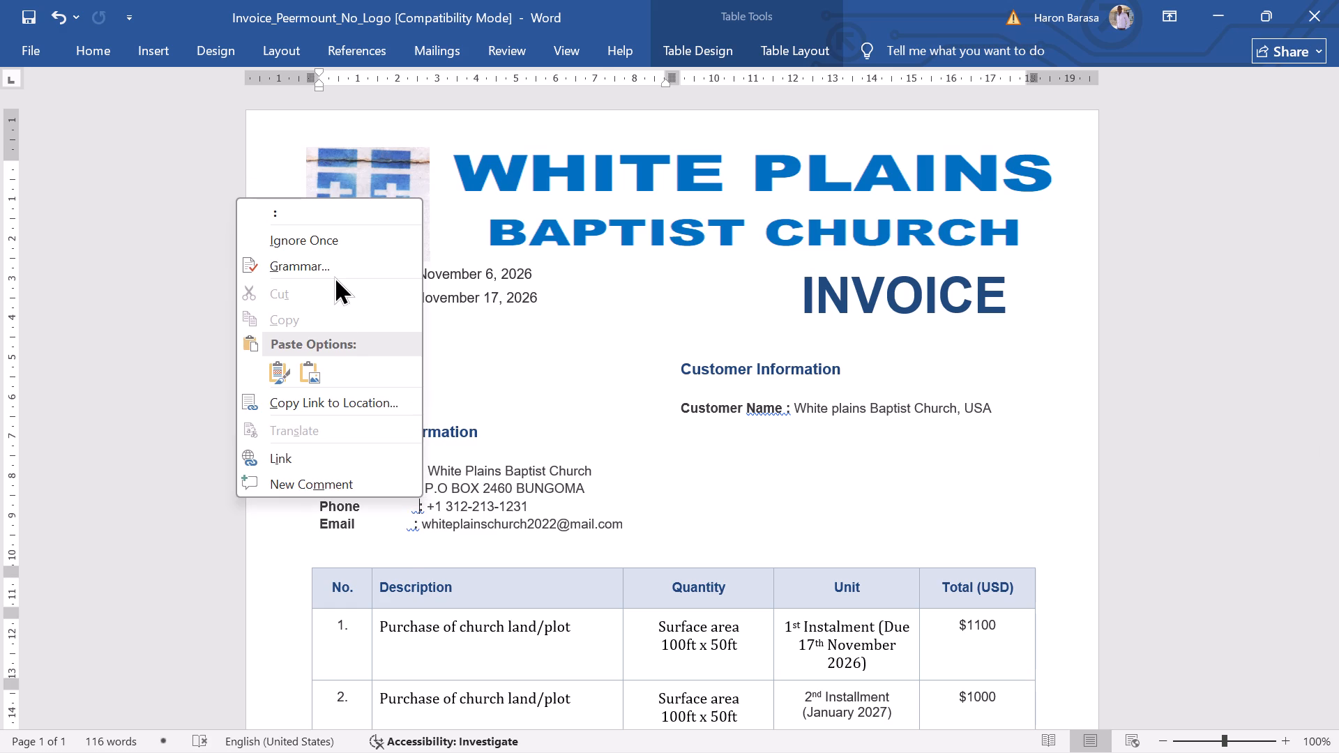
click(311, 213)
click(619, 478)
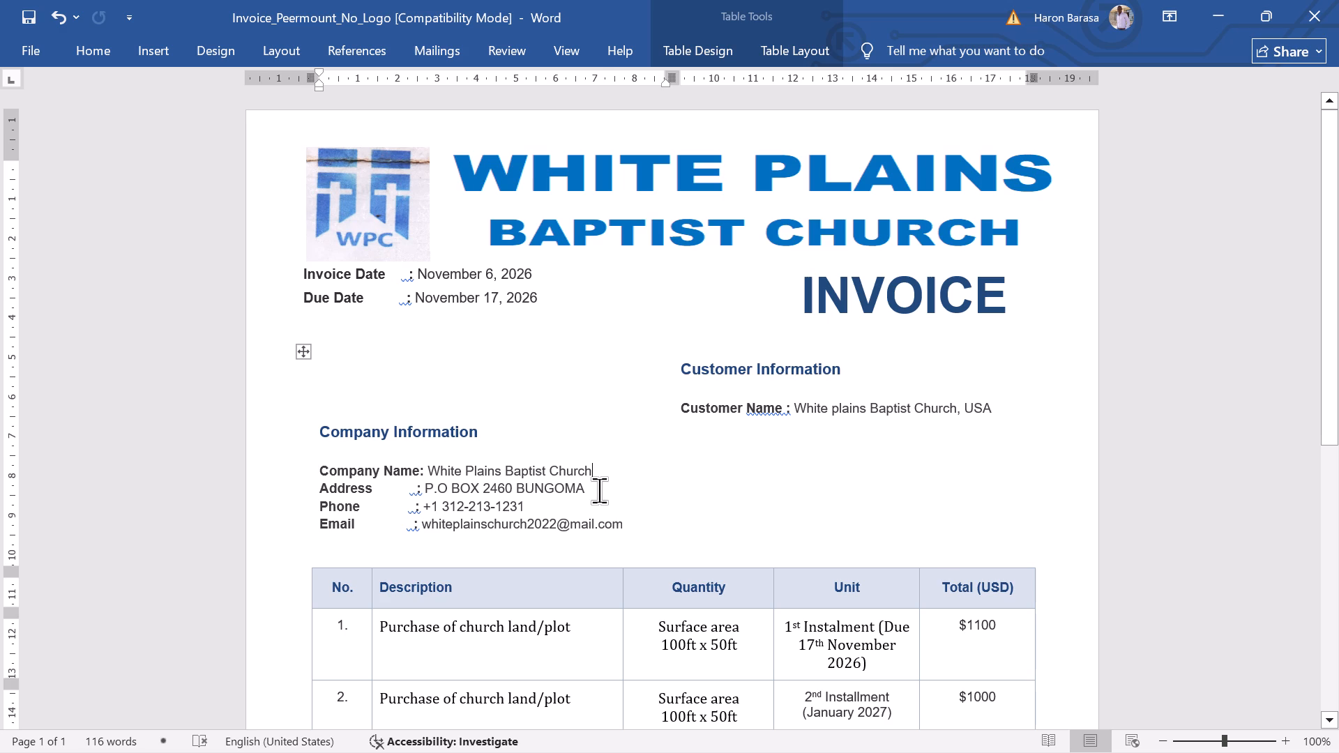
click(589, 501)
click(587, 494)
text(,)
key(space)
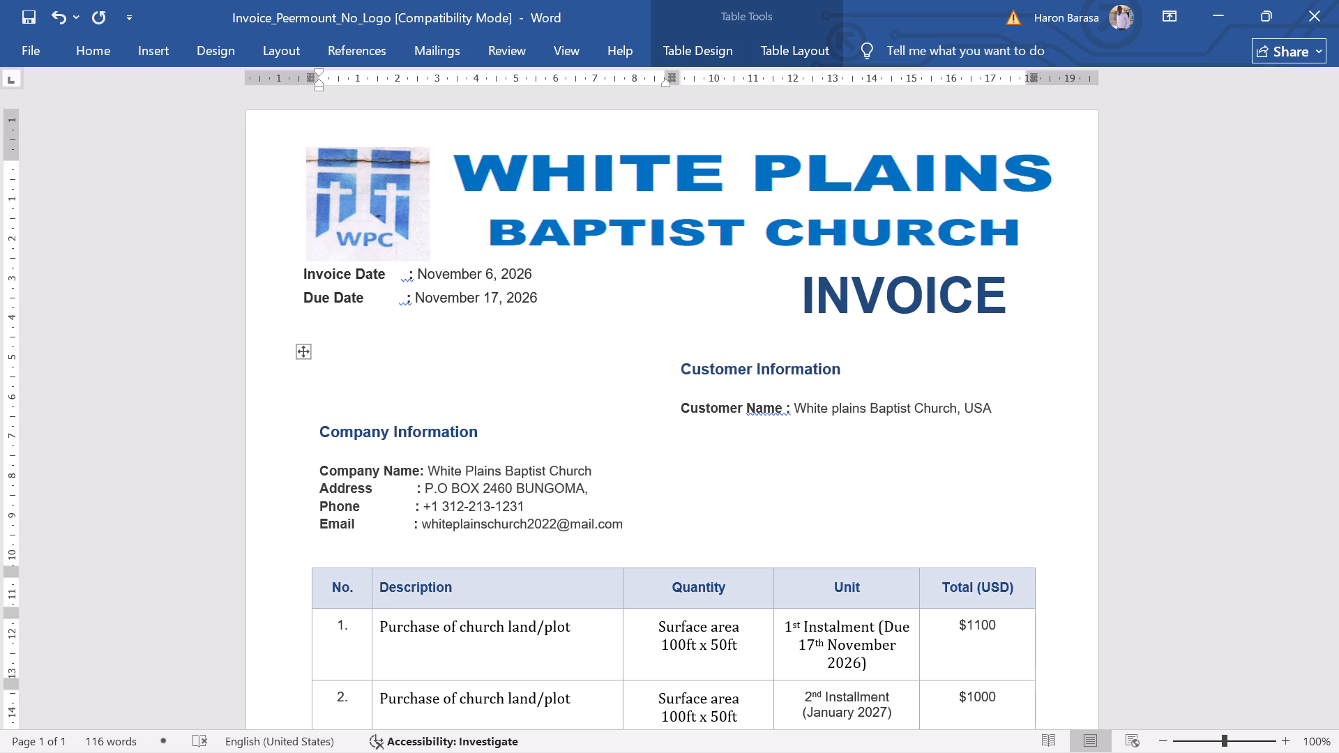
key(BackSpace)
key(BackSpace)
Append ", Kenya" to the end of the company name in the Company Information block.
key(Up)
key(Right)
Remove the space before the colon in the Customer Name label.
click(786, 405)
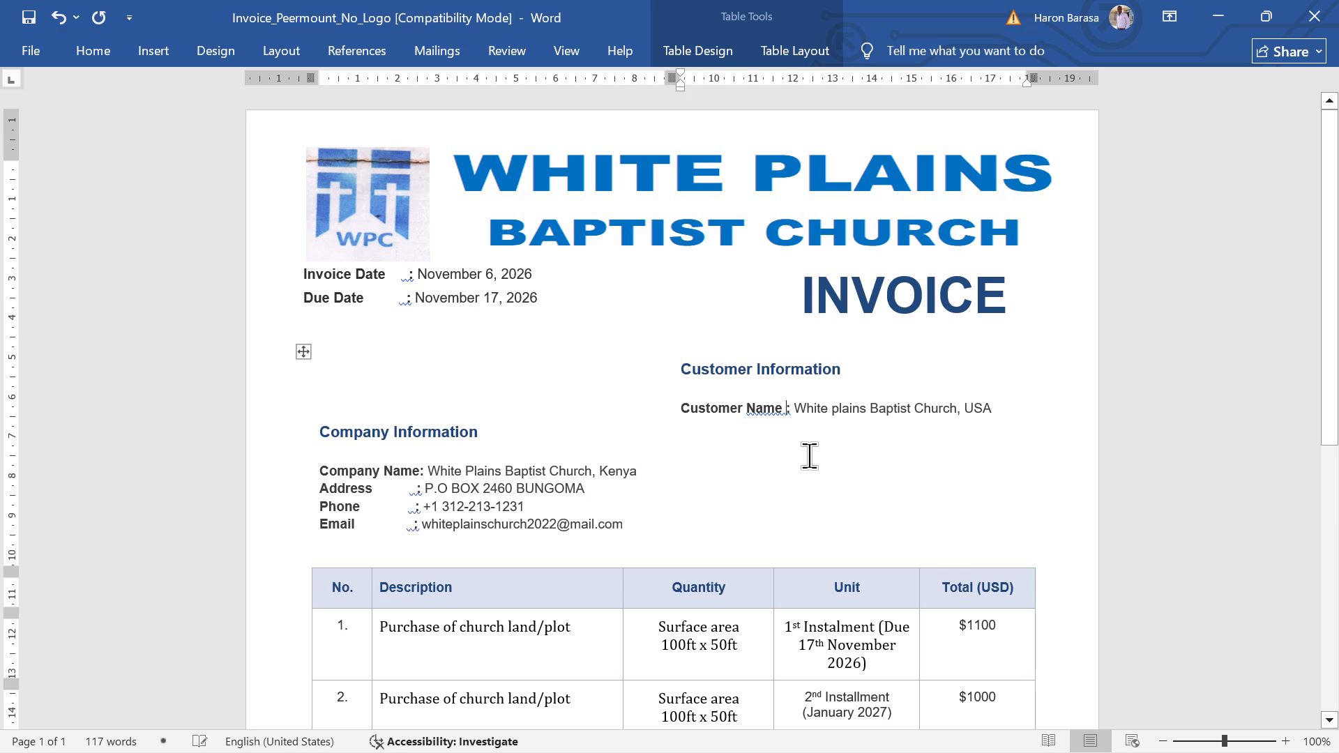
key(BackSpace)
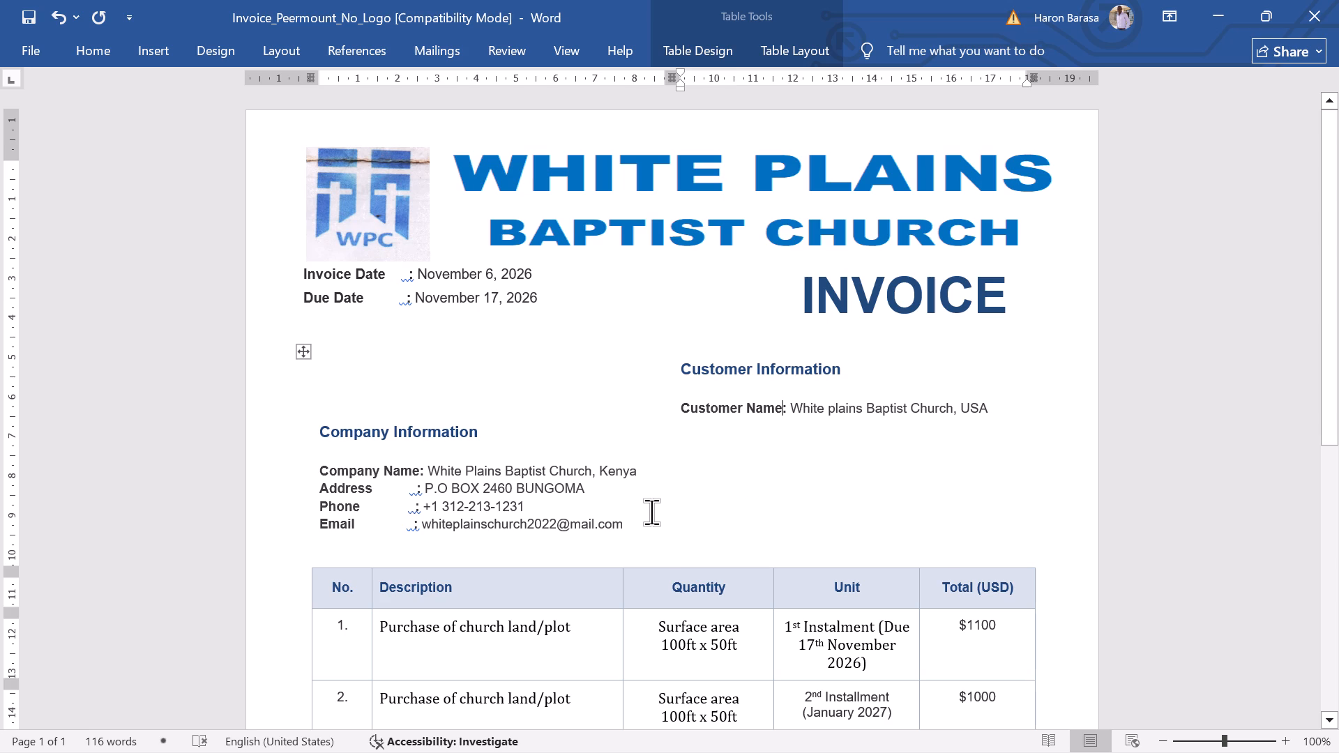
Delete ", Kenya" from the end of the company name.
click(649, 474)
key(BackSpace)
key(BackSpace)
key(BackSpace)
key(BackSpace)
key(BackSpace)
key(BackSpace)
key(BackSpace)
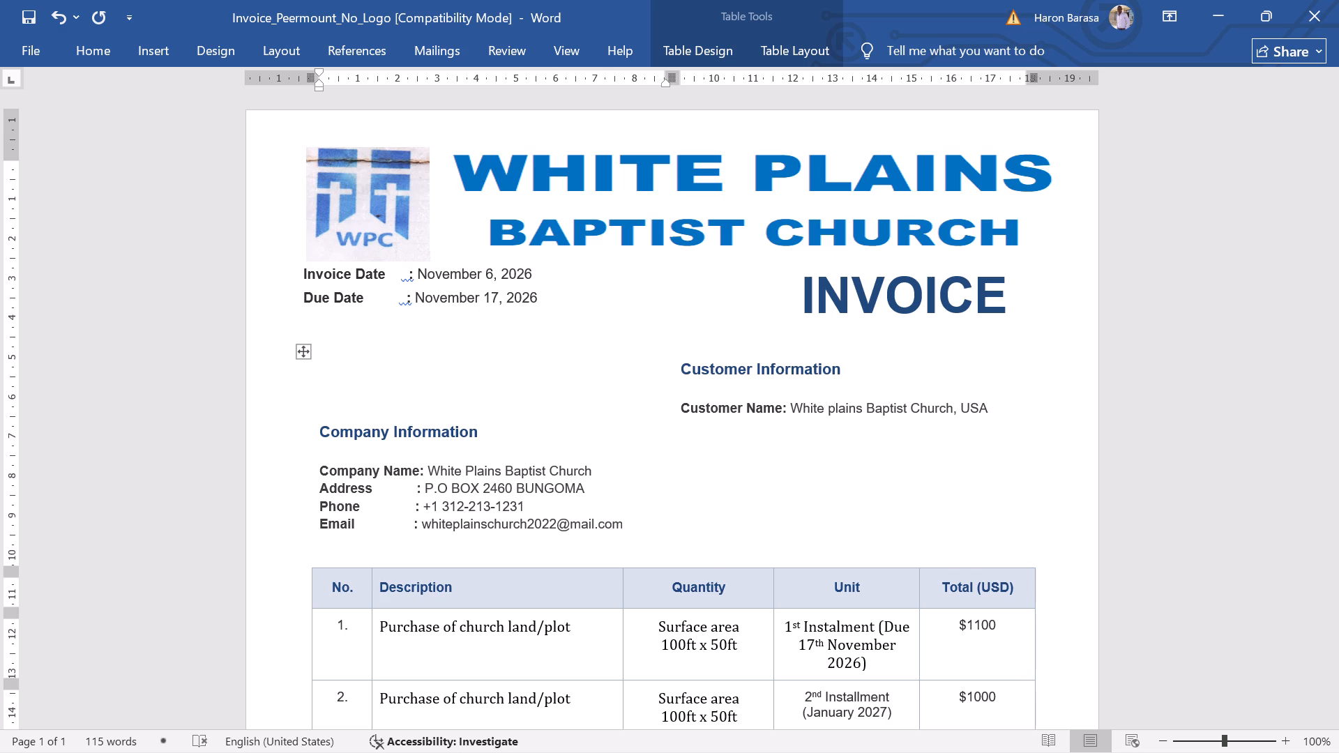
Append ", KENYA" to the end of the company address.
click(592, 486)
text(ENYA)
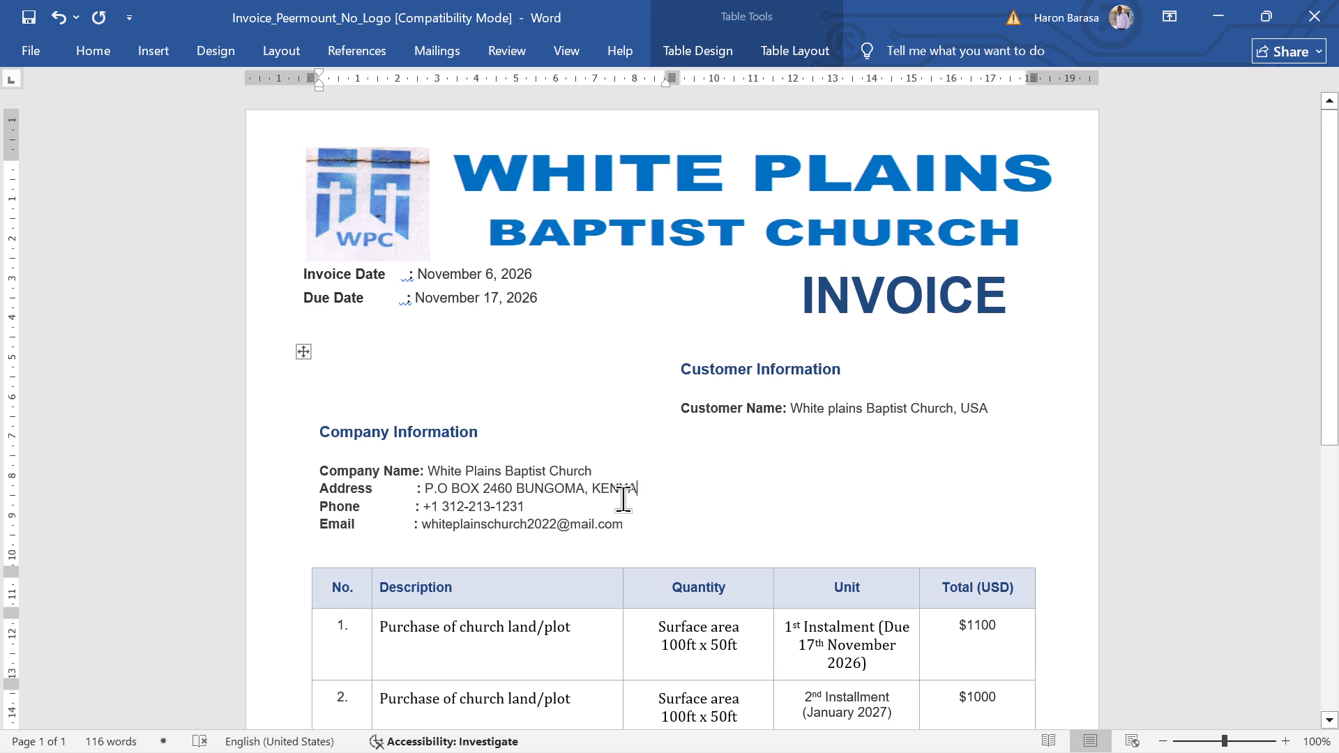
Clear the company phone number after its plus sign and start the replacement with 2547.
click(504, 507)
scroll(515, 498, down, 3)
scroll(515, 498, up, 2)
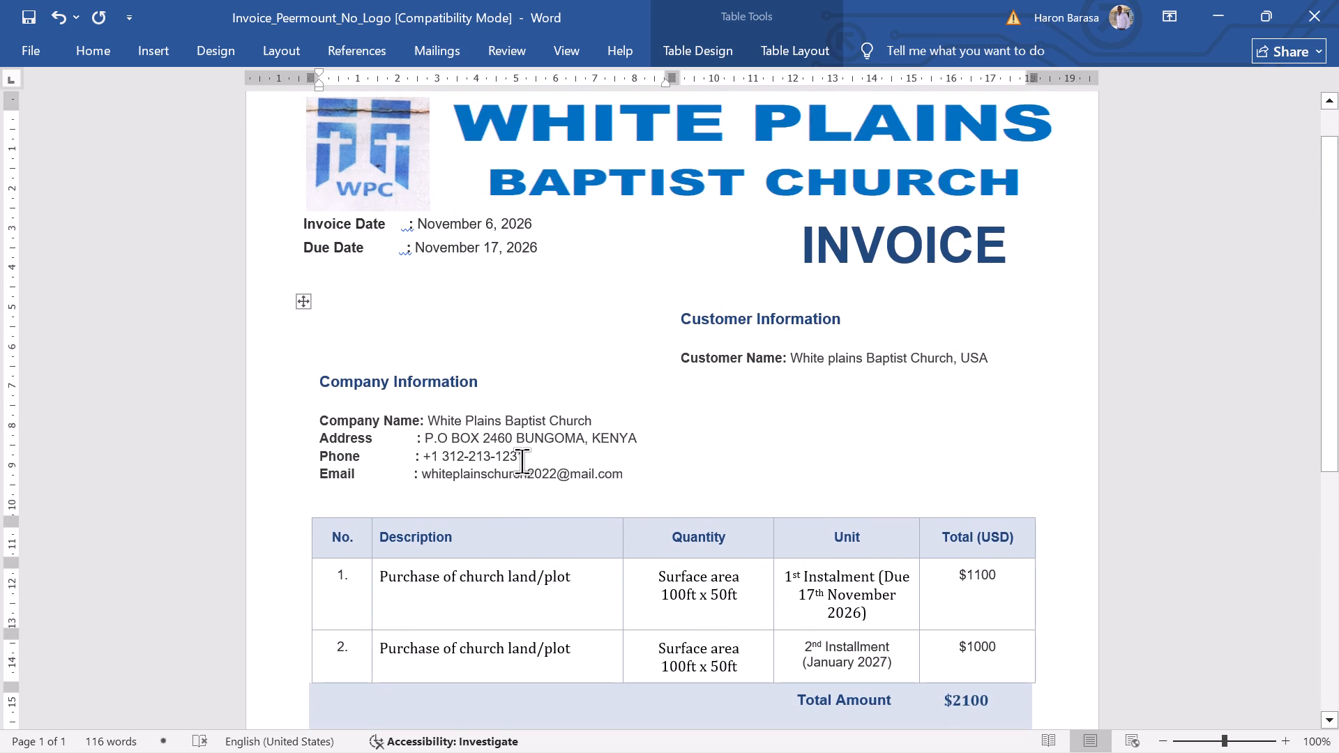
click(522, 461)
key(BackSpace)
key(BackSpace)
key(BackSpace)
key(BackSpace)
key(BackSpace)
key(BackSpace)
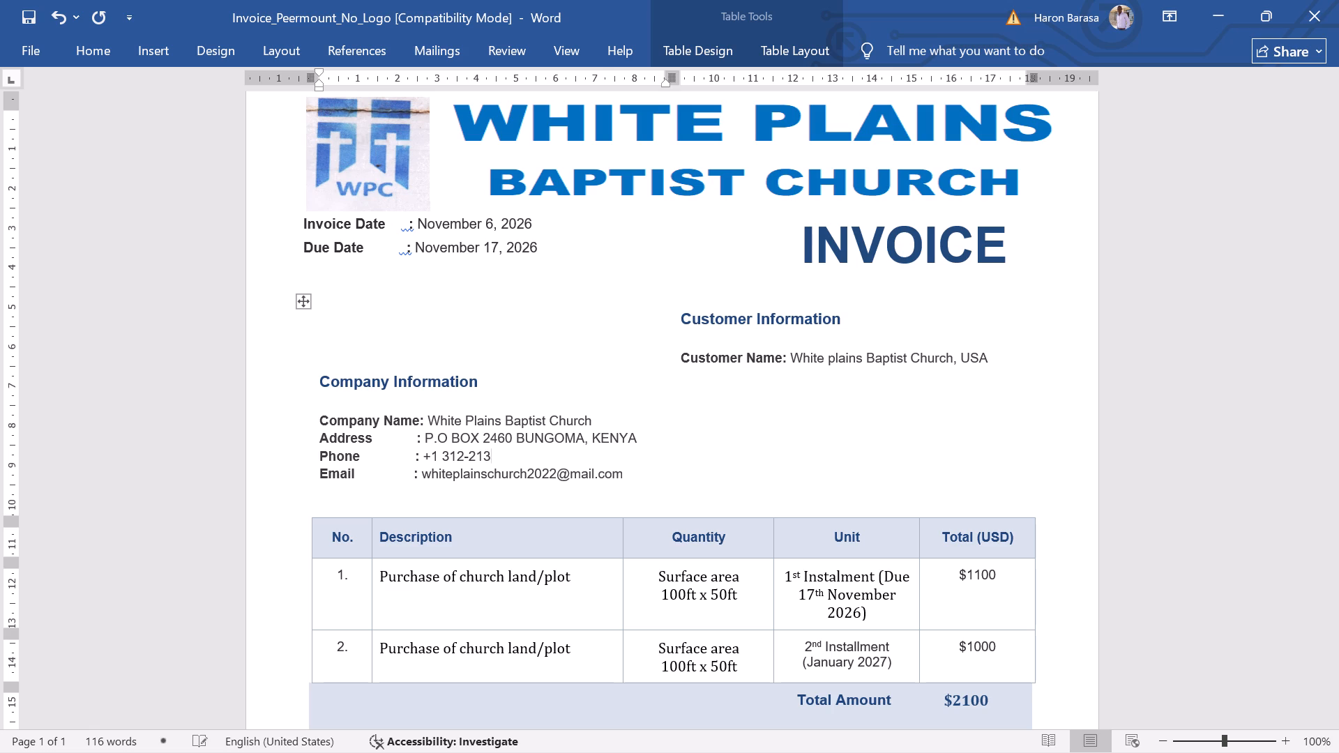
key(BackSpace)
key(BackSpace)
key(BackSpace)
key(BackSpace)
key(BackSpace)
key(BackSpace)
key(BackSpace)
key(BackSpace)
text(2547)
Copy the local number from the MPESA NUMBER line and paste it after +254 in the company Phone line, dropping the extra 7.
scroll(631, 530, down, 14)
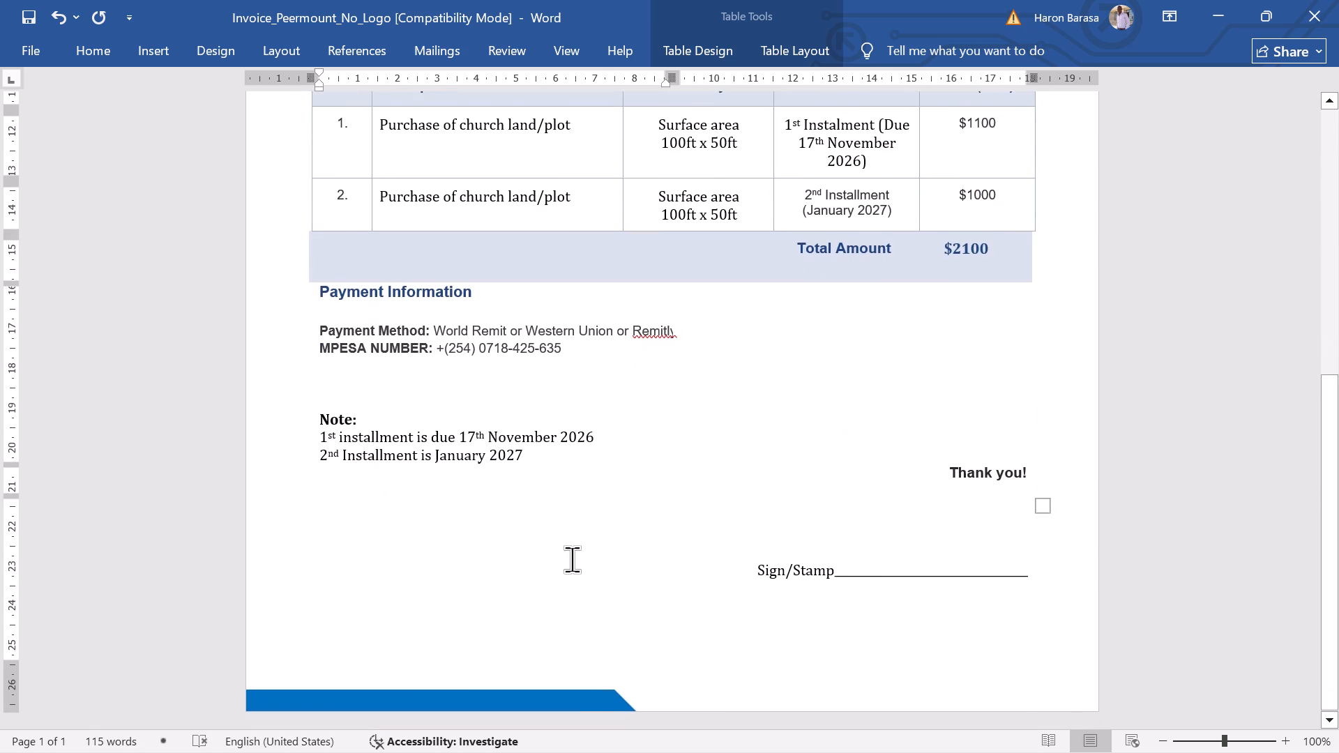
scroll(559, 577, down, 5)
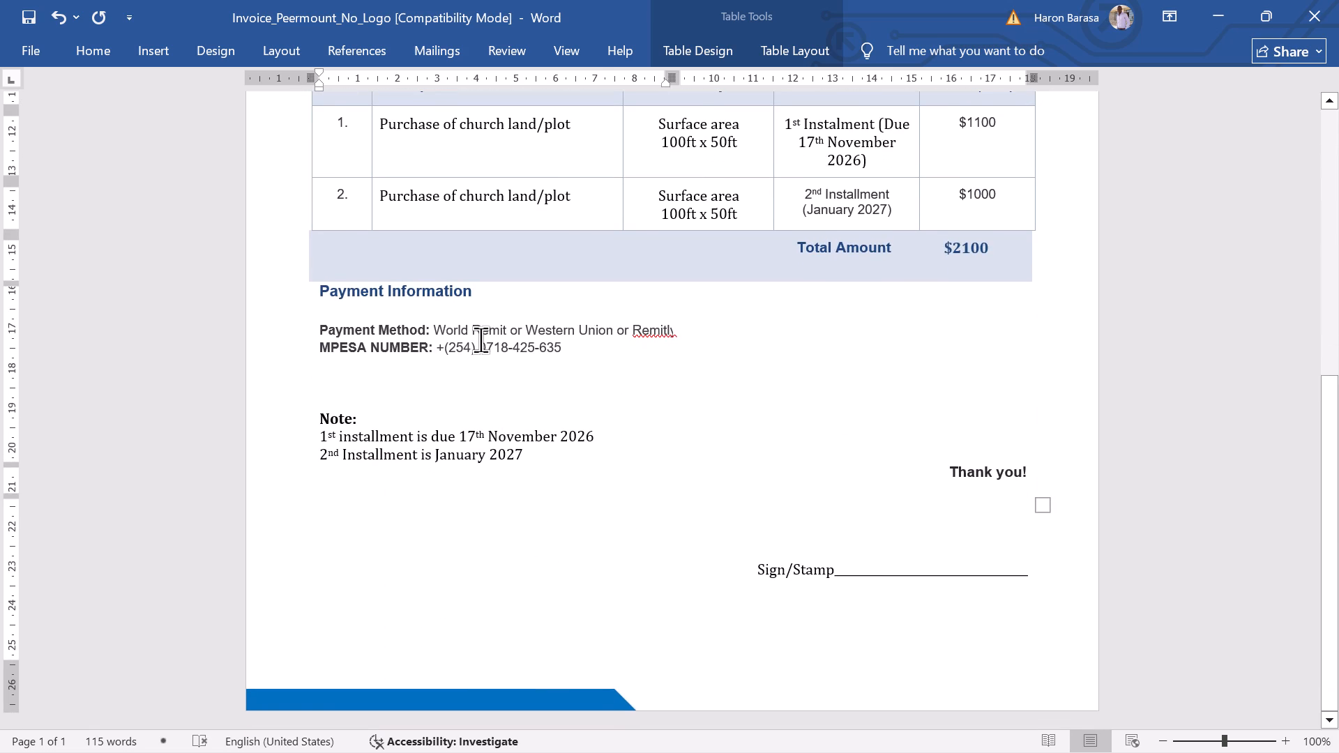
drag(497, 347, 565, 345)
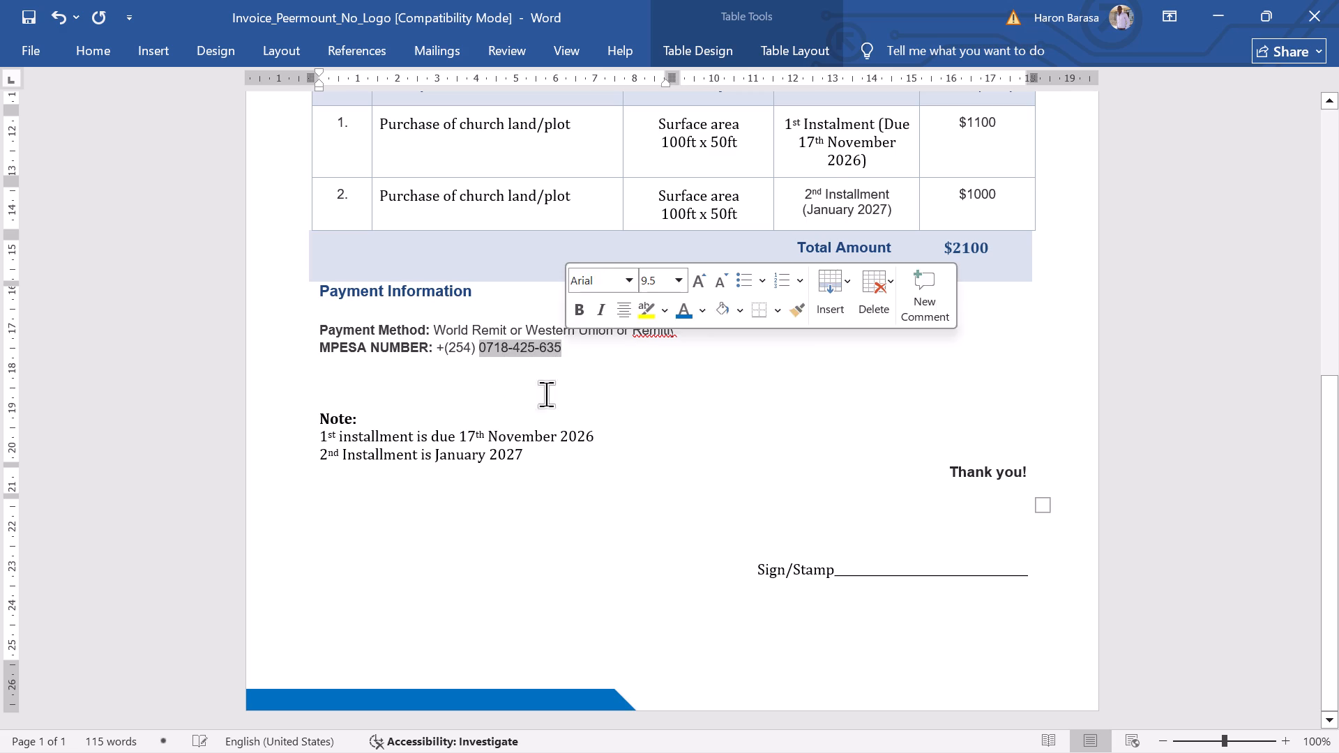
key(ctrl+c)
scroll(542, 423, up, 9)
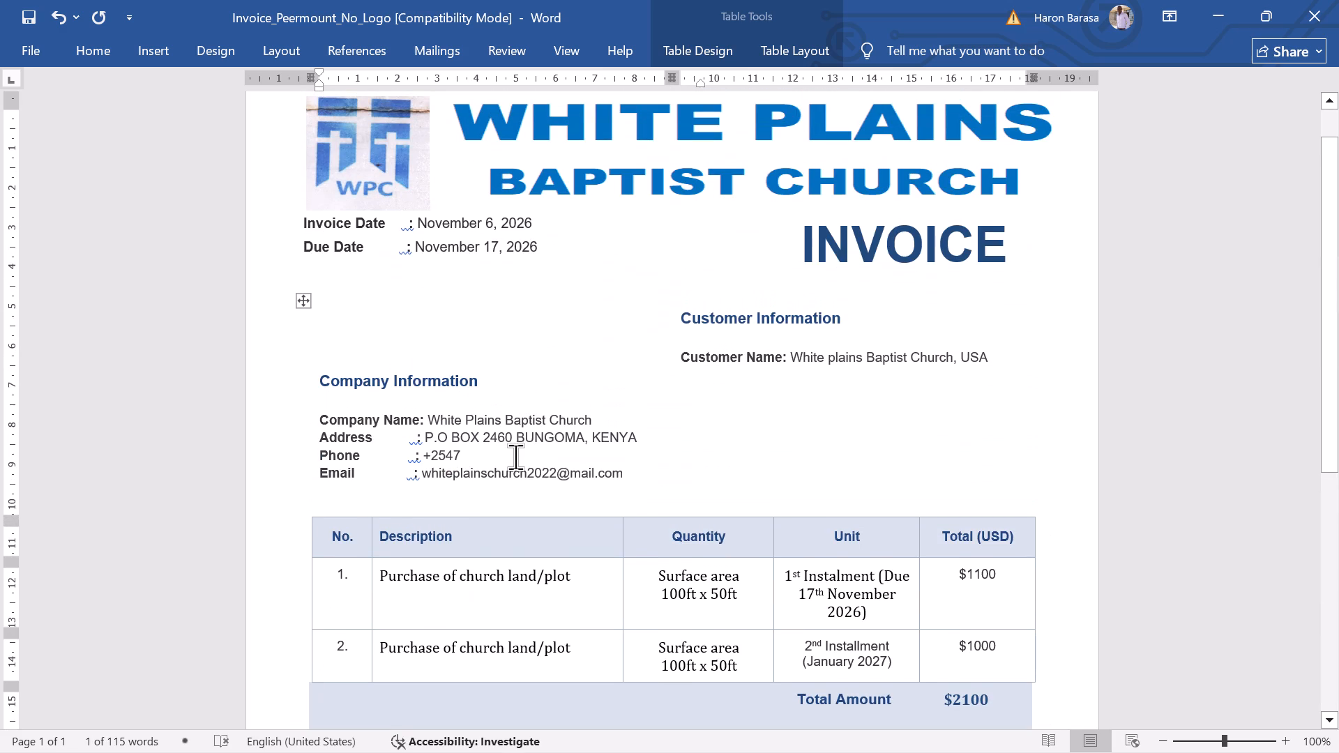
click(474, 456)
key(BackSpace)
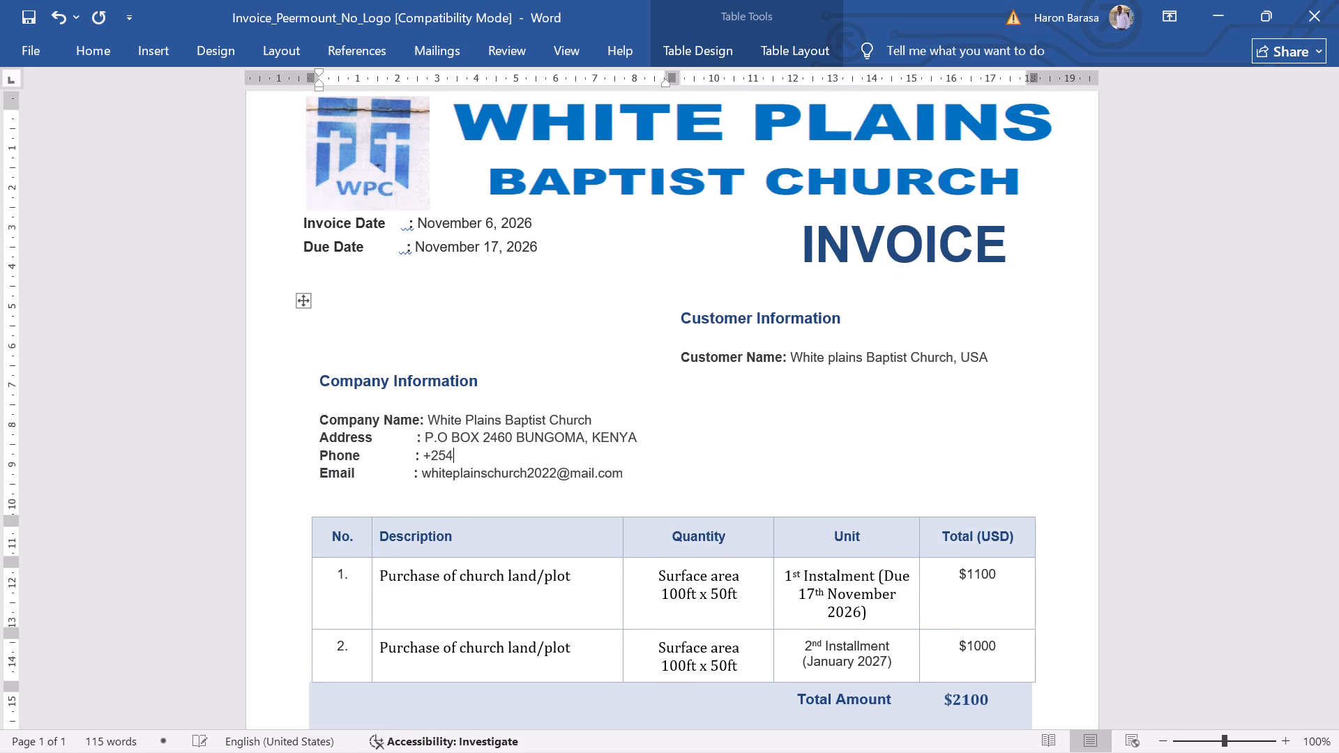
key(ctrl+v)
Remove the 0 after the country code in the company phone number and insert a hyphen in its place.
key(Left)
key(Left)
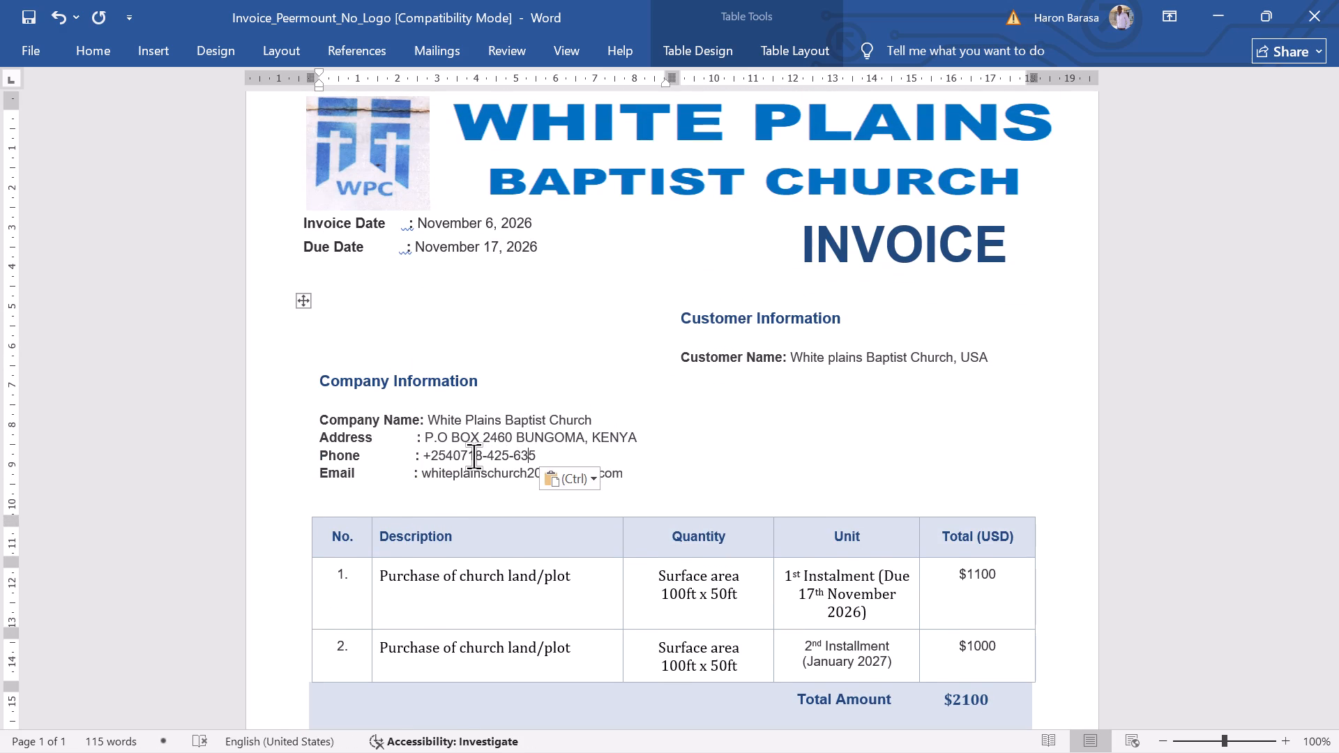
key(Left)
key(Left)
key(Left)
key(Left)
key(Left)
key(Left)
key(Left)
key(Left)
key(Left)
key(BackSpace)
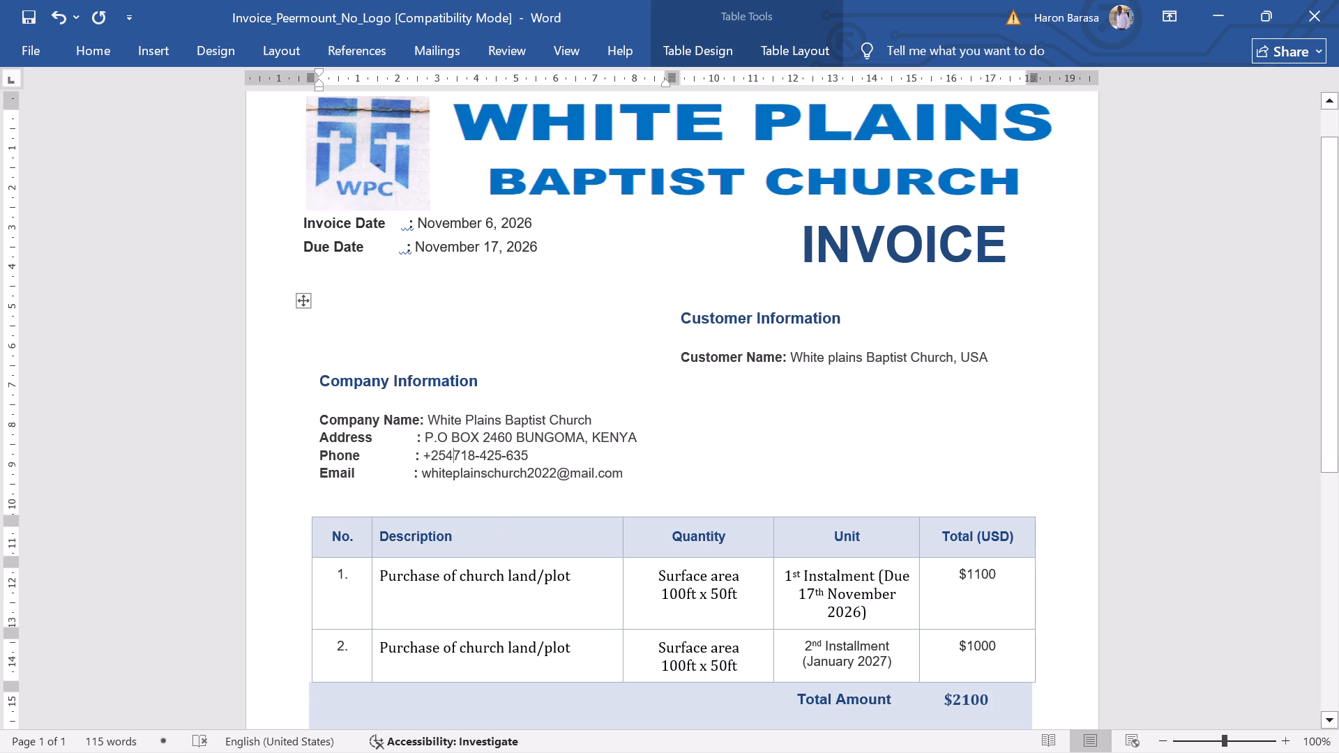
key(minus)
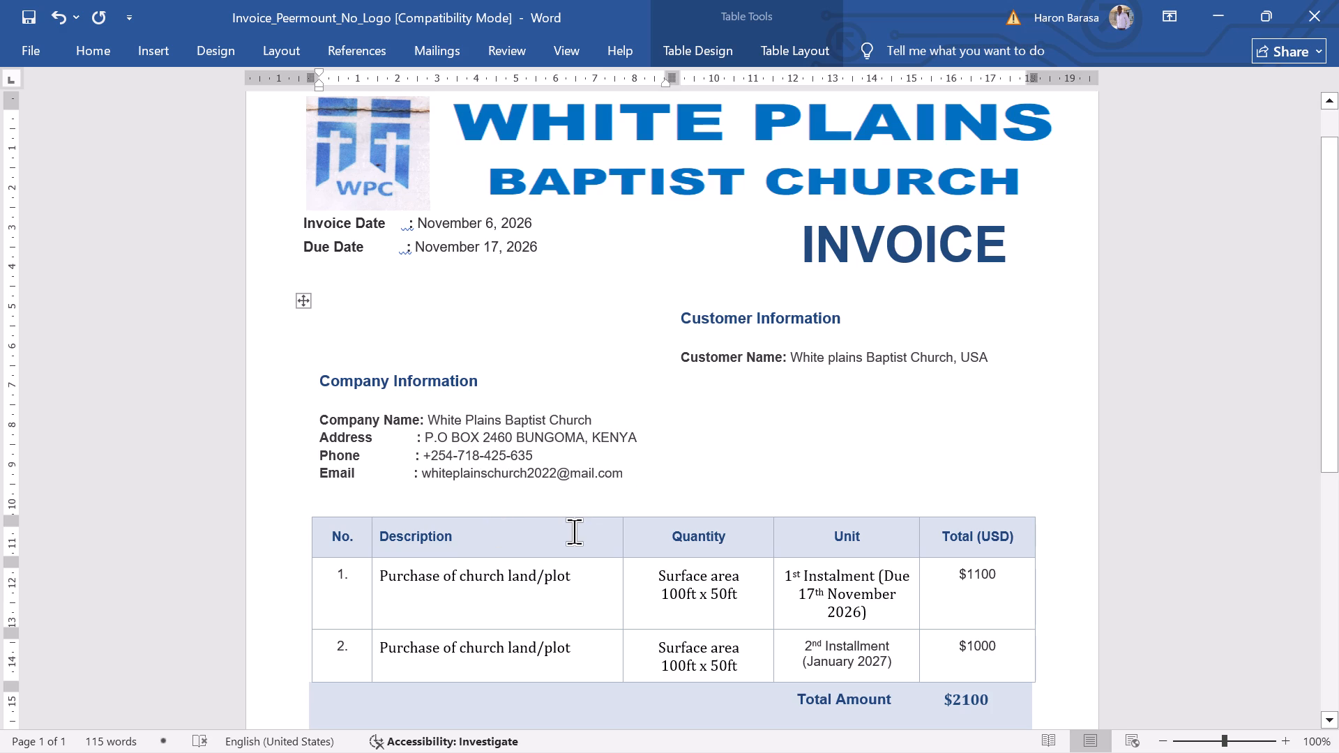
Review the full invoice from the header through the item table and payment details to the signature line.
scroll(574, 531, down, 2)
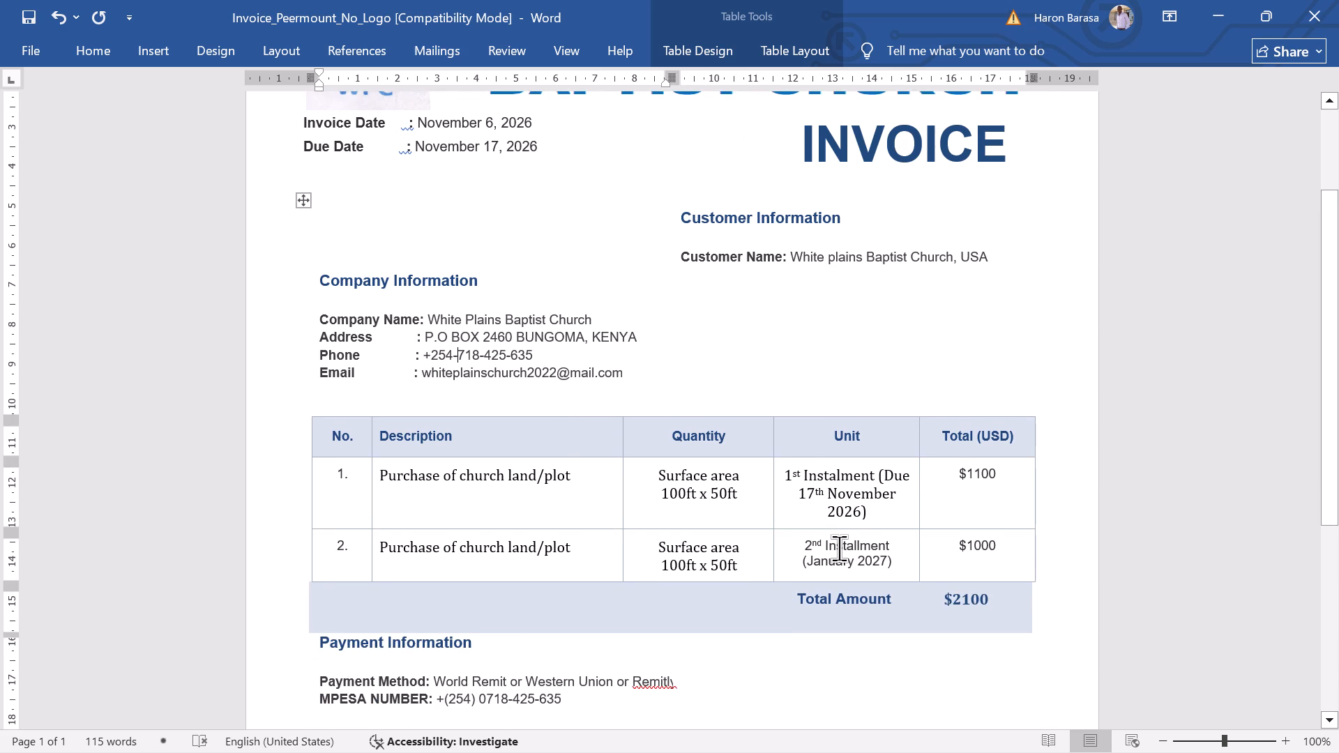
scroll(839, 548, up, 5)
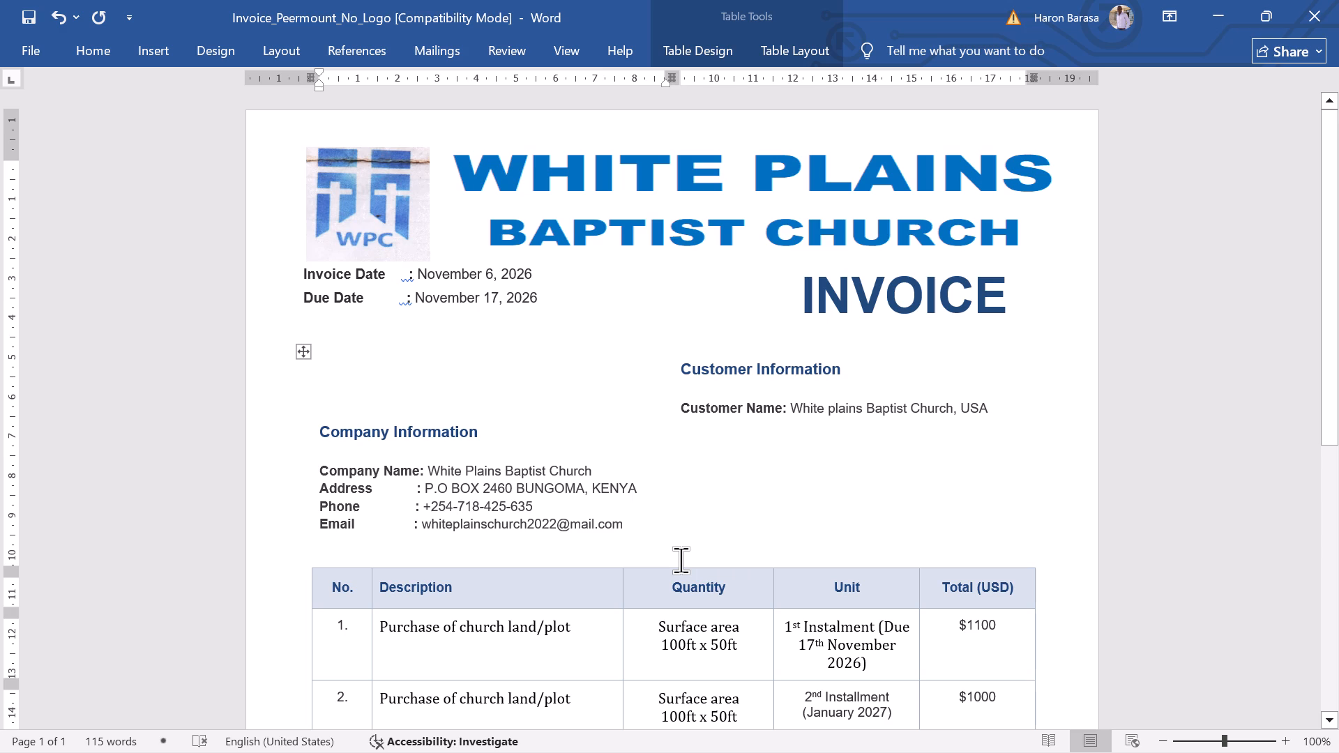
scroll(723, 540, down, 8)
scroll(723, 540, up, 10)
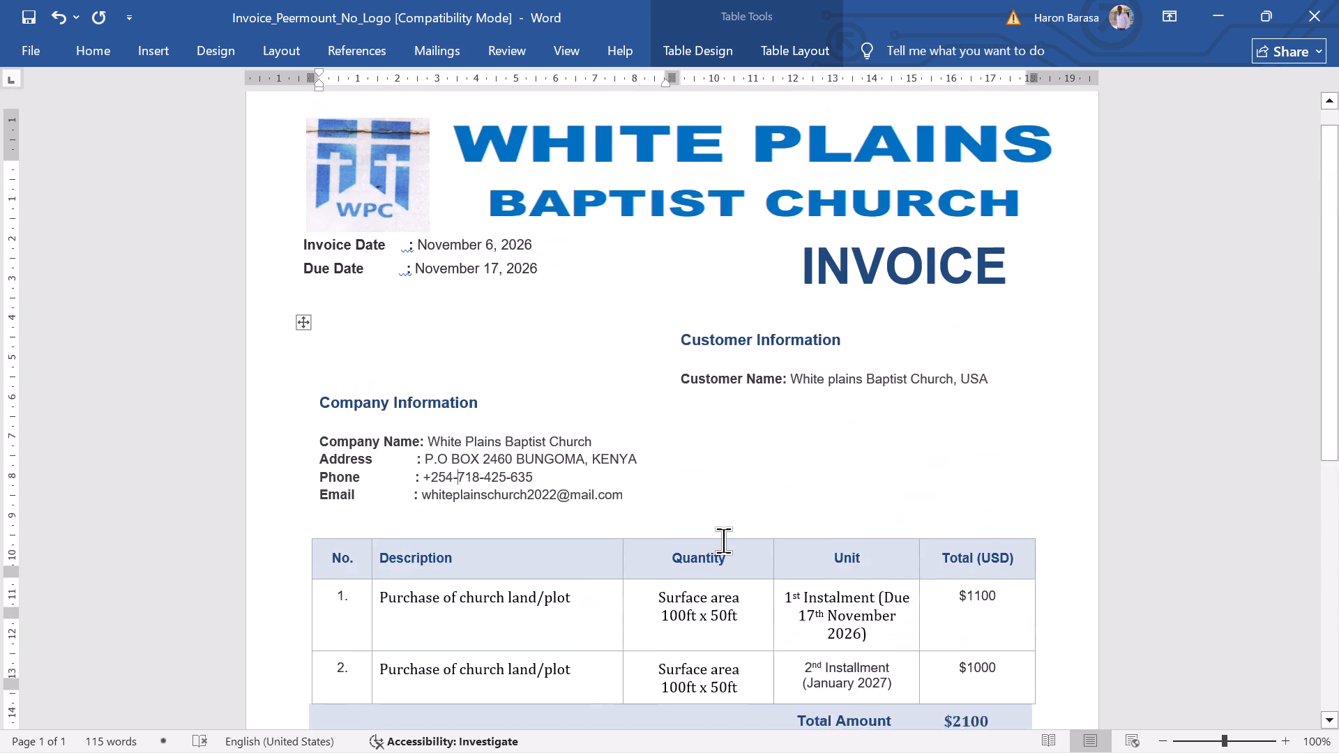
scroll(723, 541, down, 3)
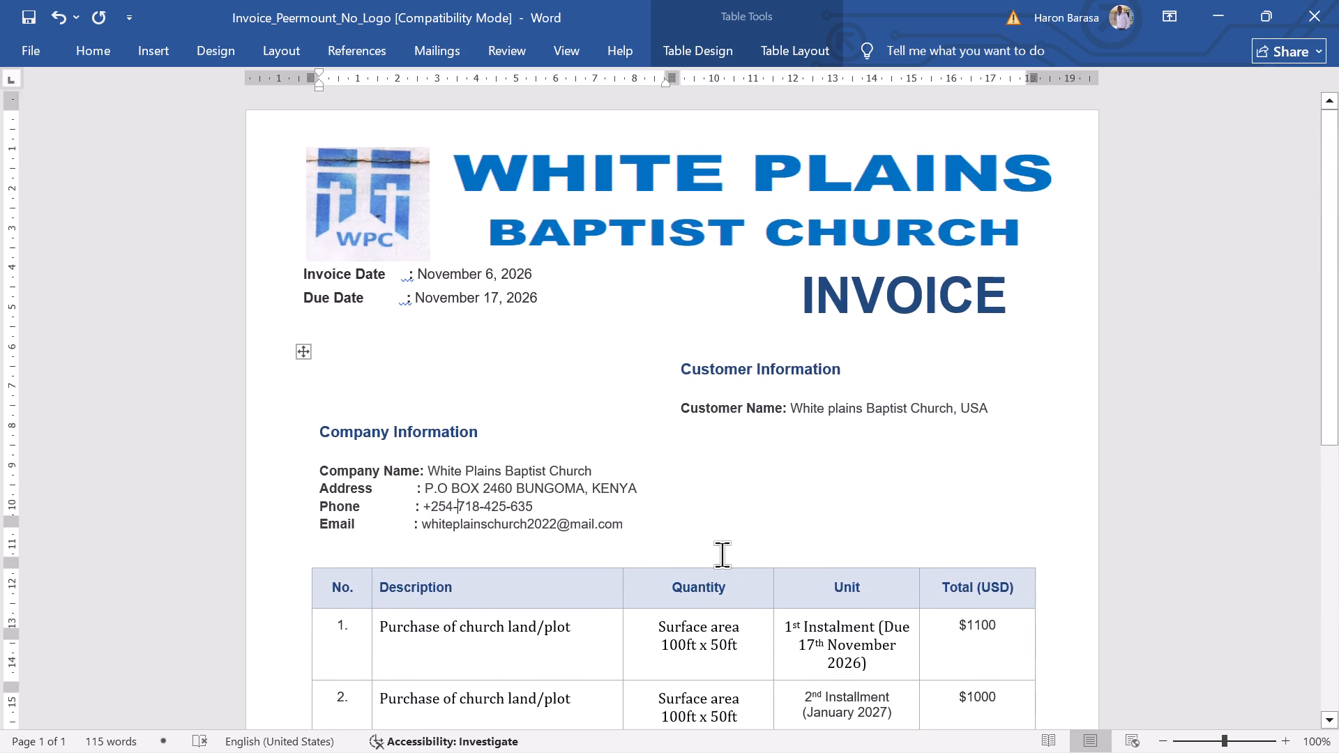
scroll(722, 554, down, 17)
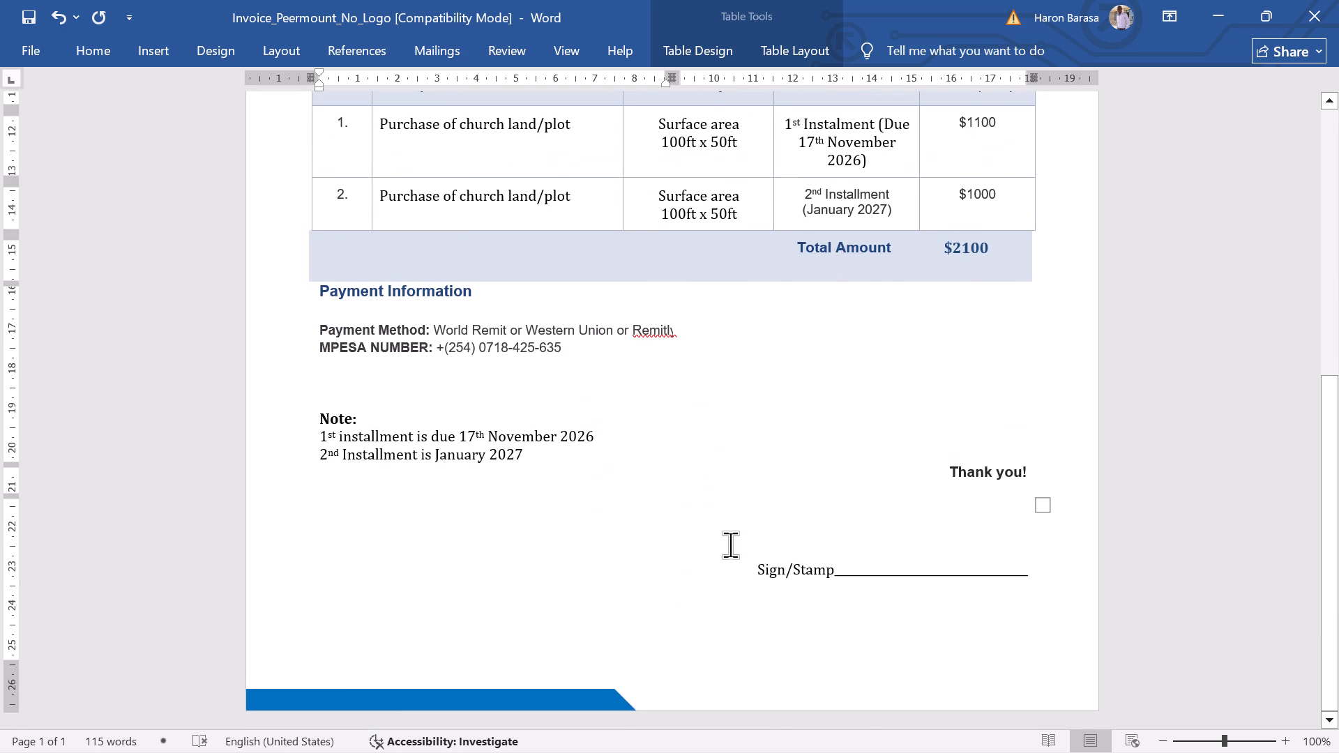
Remove the empty paragraphs below the Sign/Stamp line so the blue footer band moves up.
click(686, 353)
click(502, 530)
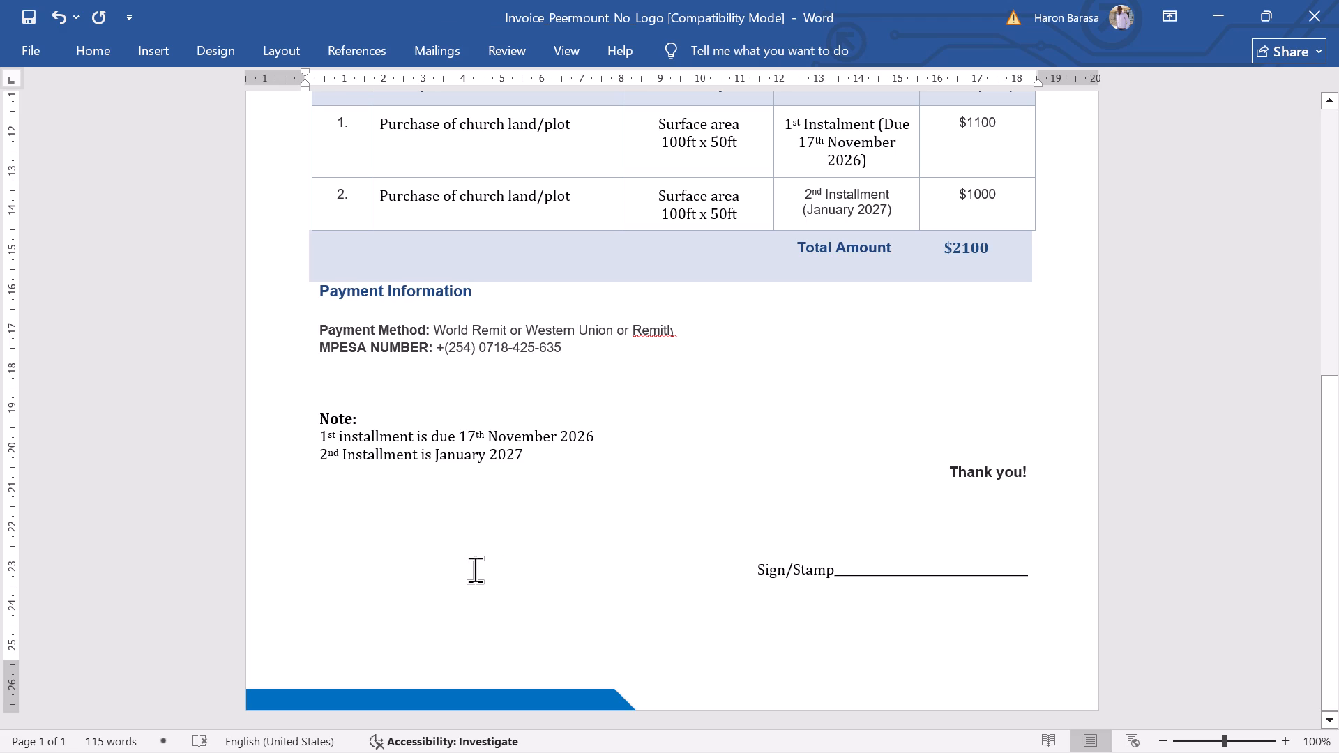
key(Delete)
key(Down)
key(Down)
key(Down)
scroll(475, 570, up, 1)
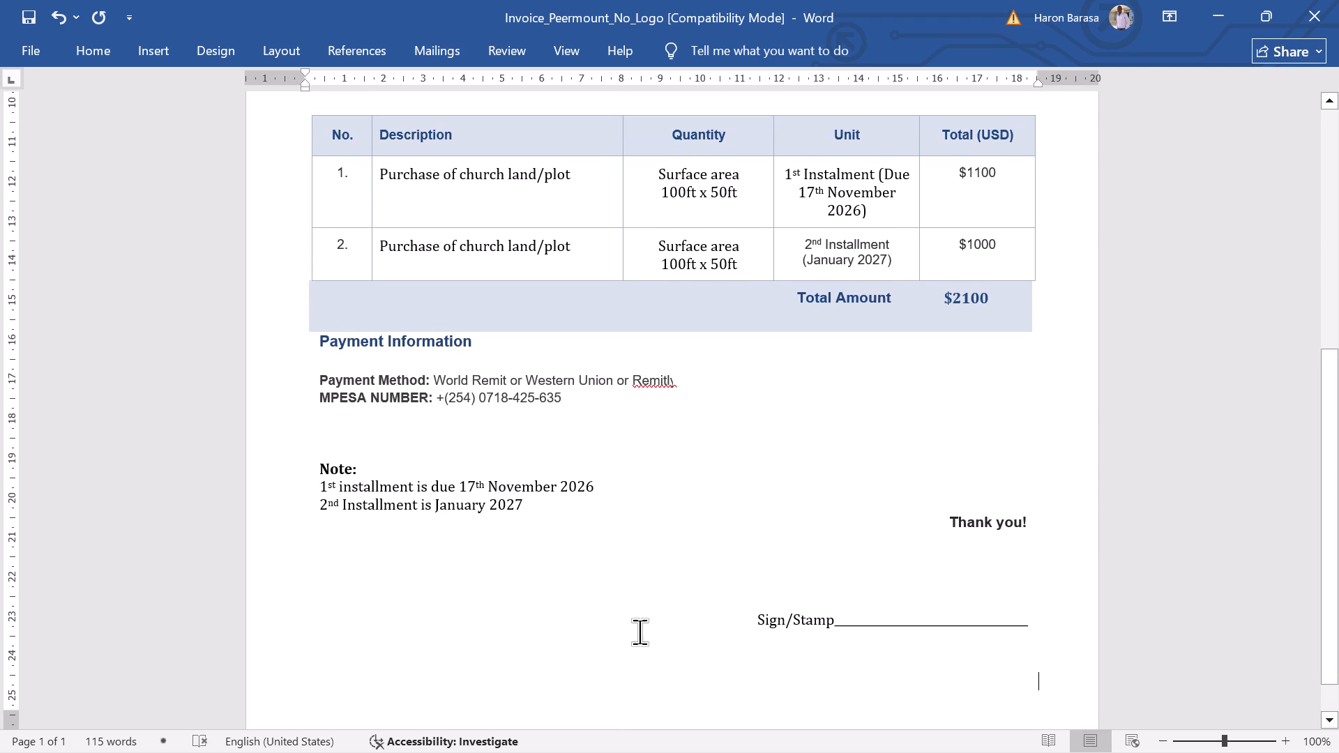
scroll(643, 633, down, 6)
key(BackSpace)
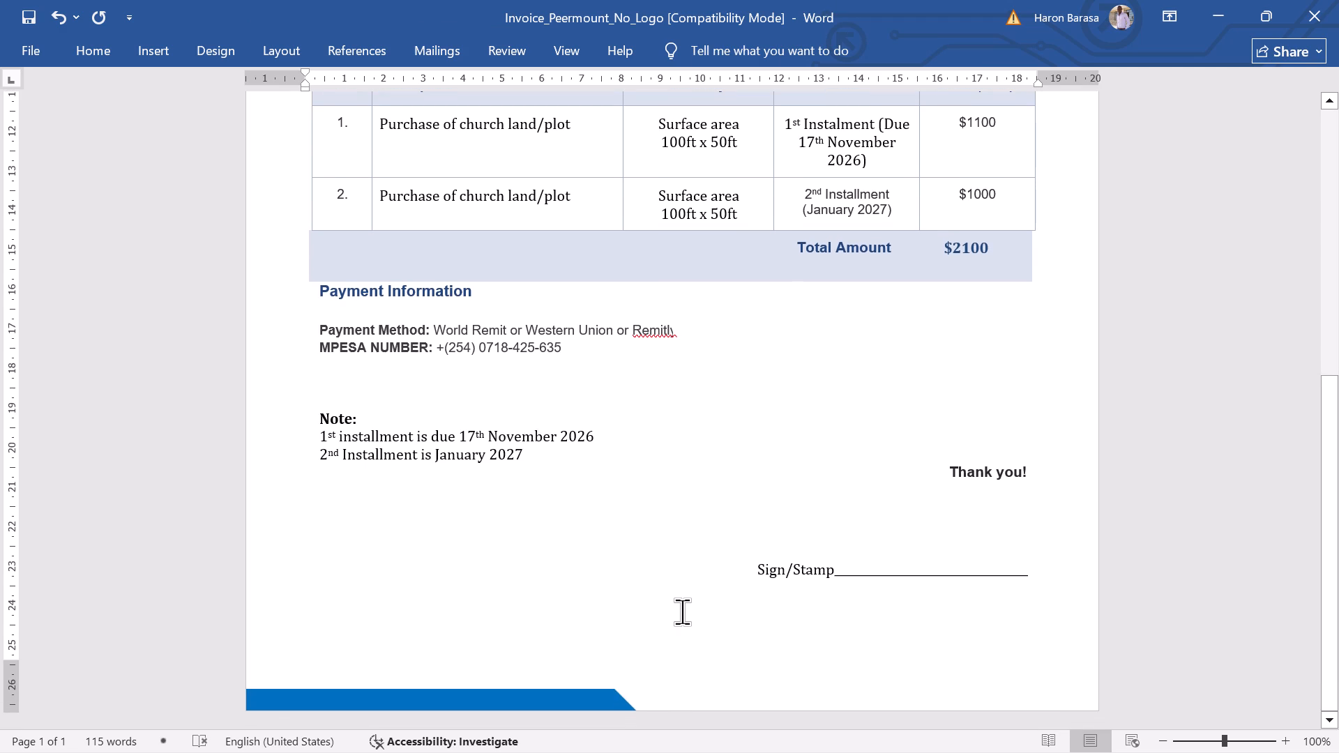
key(BackSpace)
key(BackSpace)
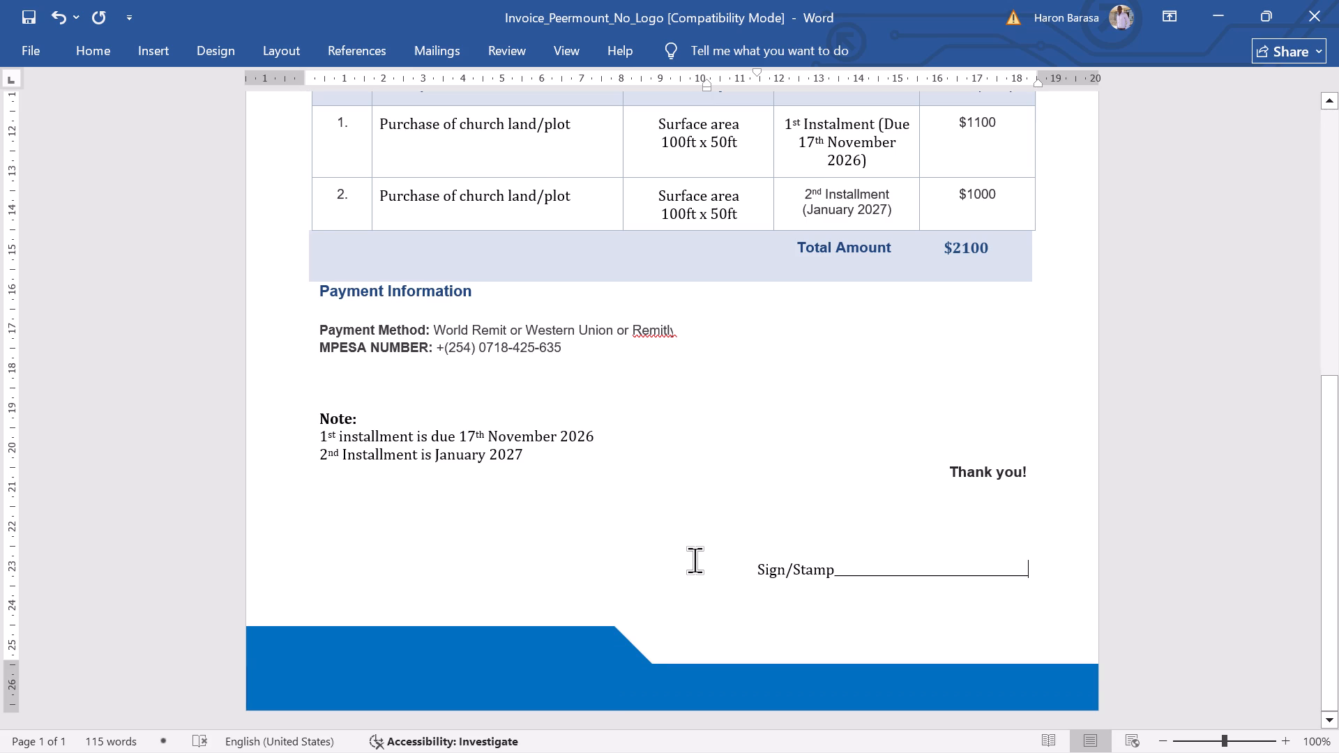
Export the invoice as a PDF named Invoice_White Plains Church in the White Plains folder.
scroll(696, 558, up, 15)
scroll(740, 506, up, 7)
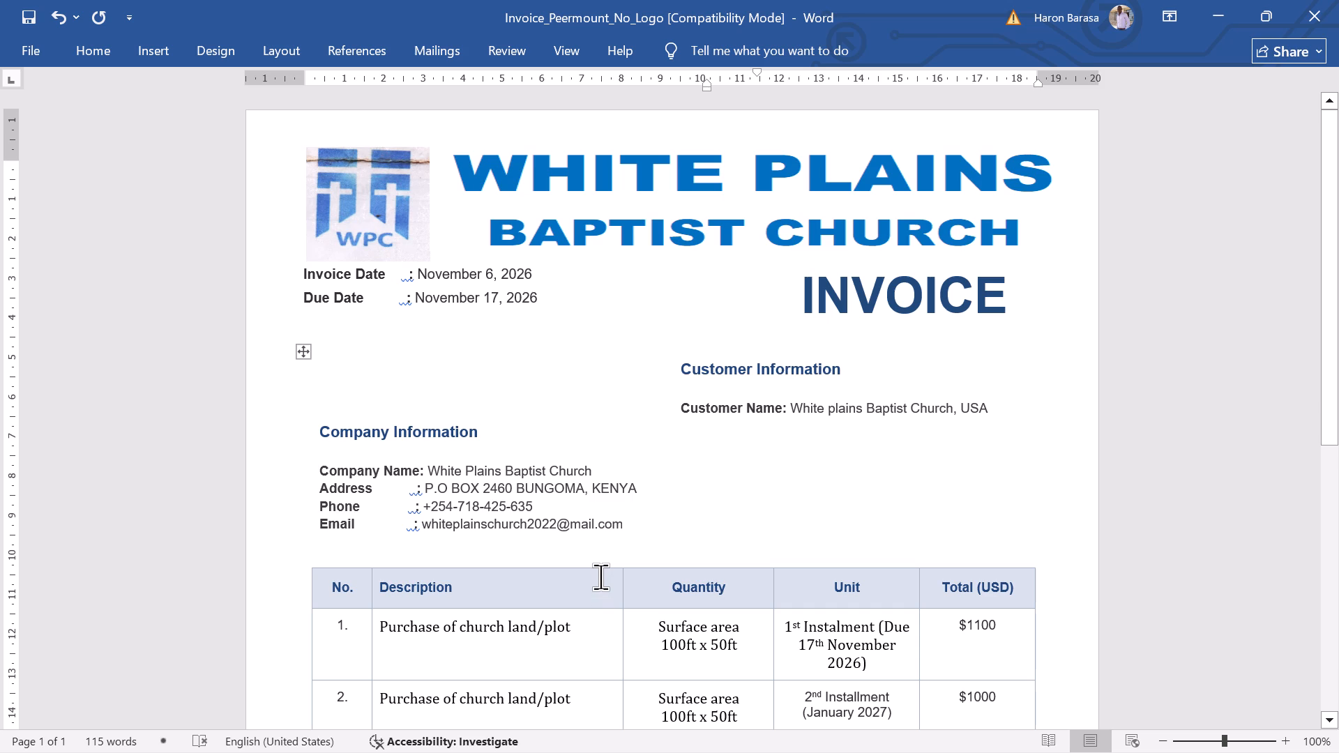
click(30, 61)
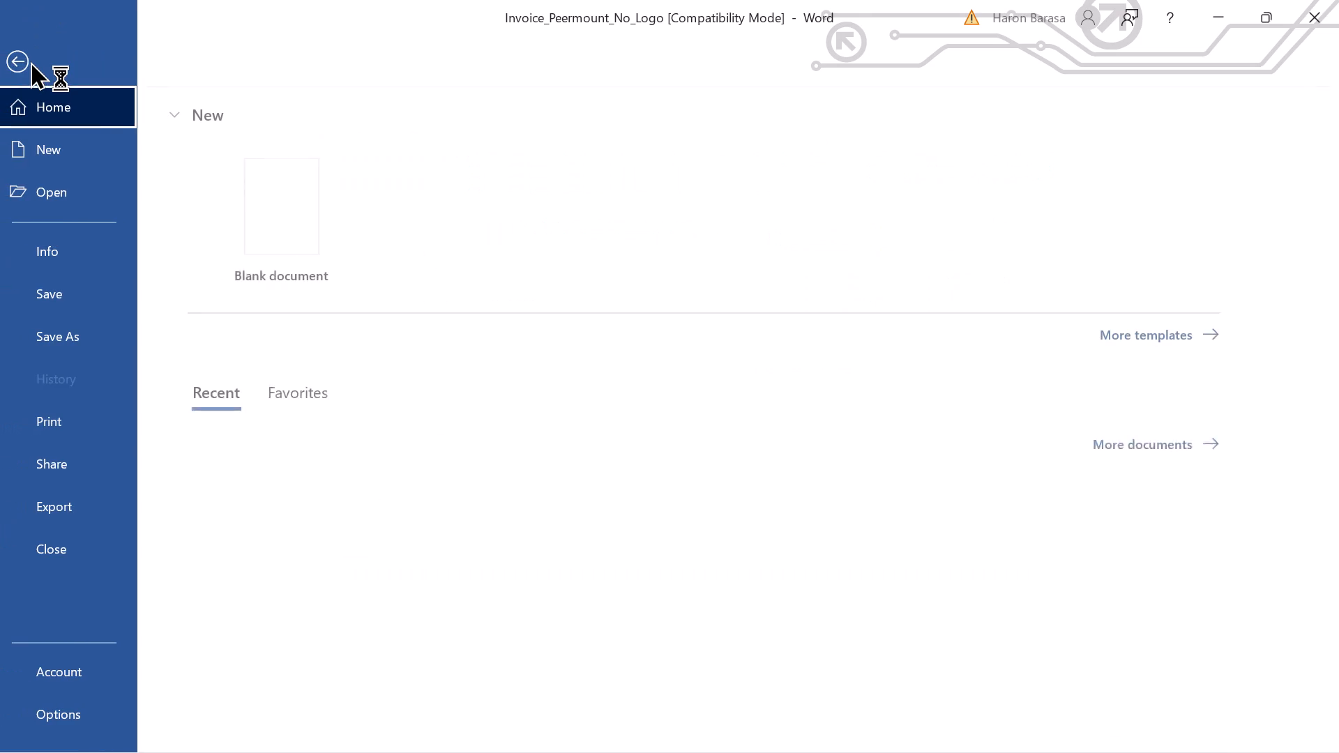
click(72, 510)
click(609, 308)
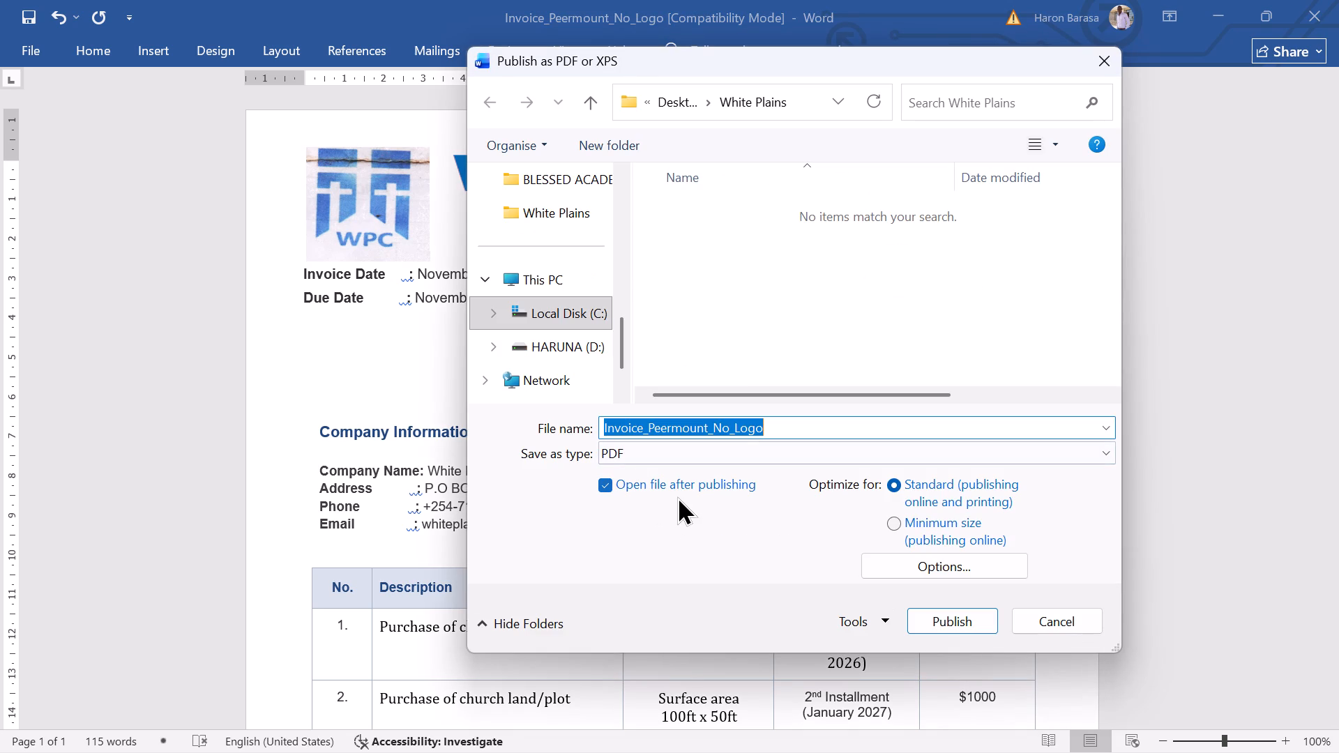
click(780, 428)
key(BackSpace)
key(BackSpace)
key(BackSpace)
key(BackSpace)
key(BackSpace)
key(BackSpace)
key(BackSpace)
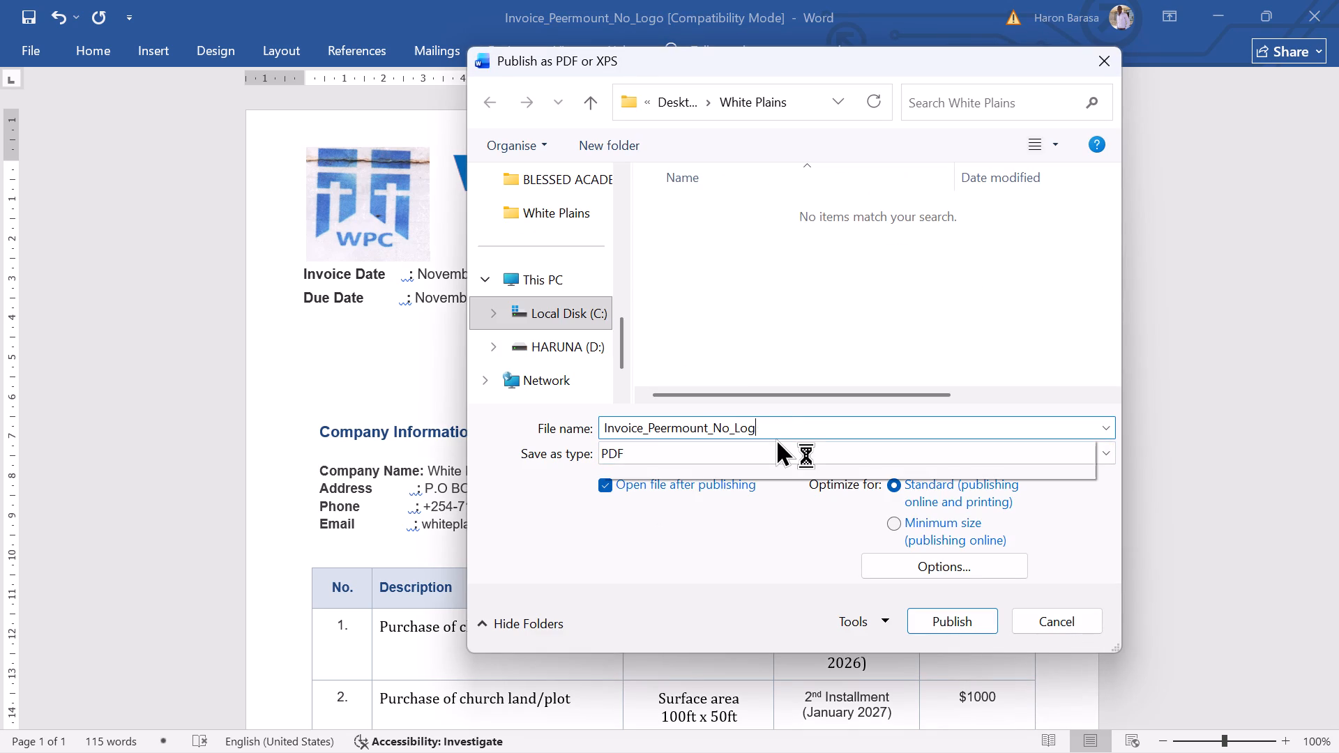
key(BackSpace)
key(BackSpace)
key(BackSpace)
key(BackSpace)
key(BackSpace)
key(BackSpace)
key(BackSpace)
key(BackSpace)
key(BackSpace)
key(BackSpace)
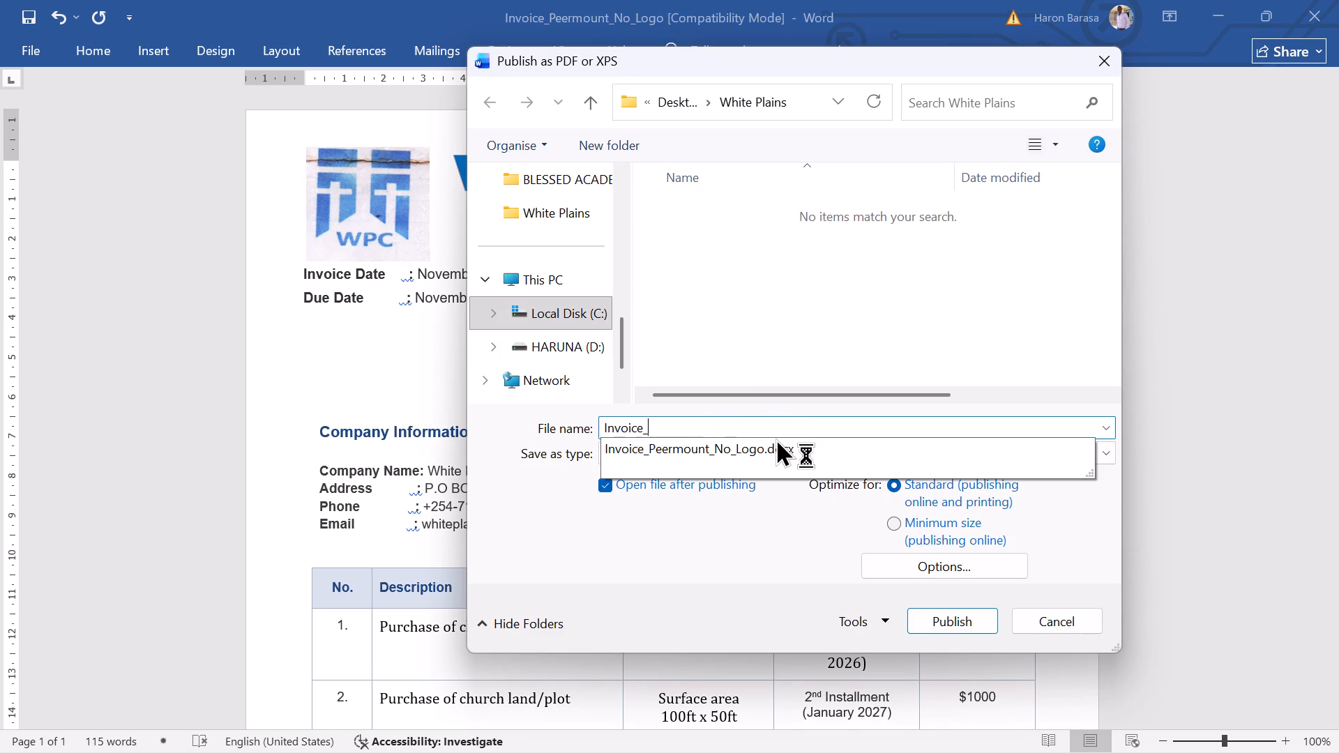
key(w)
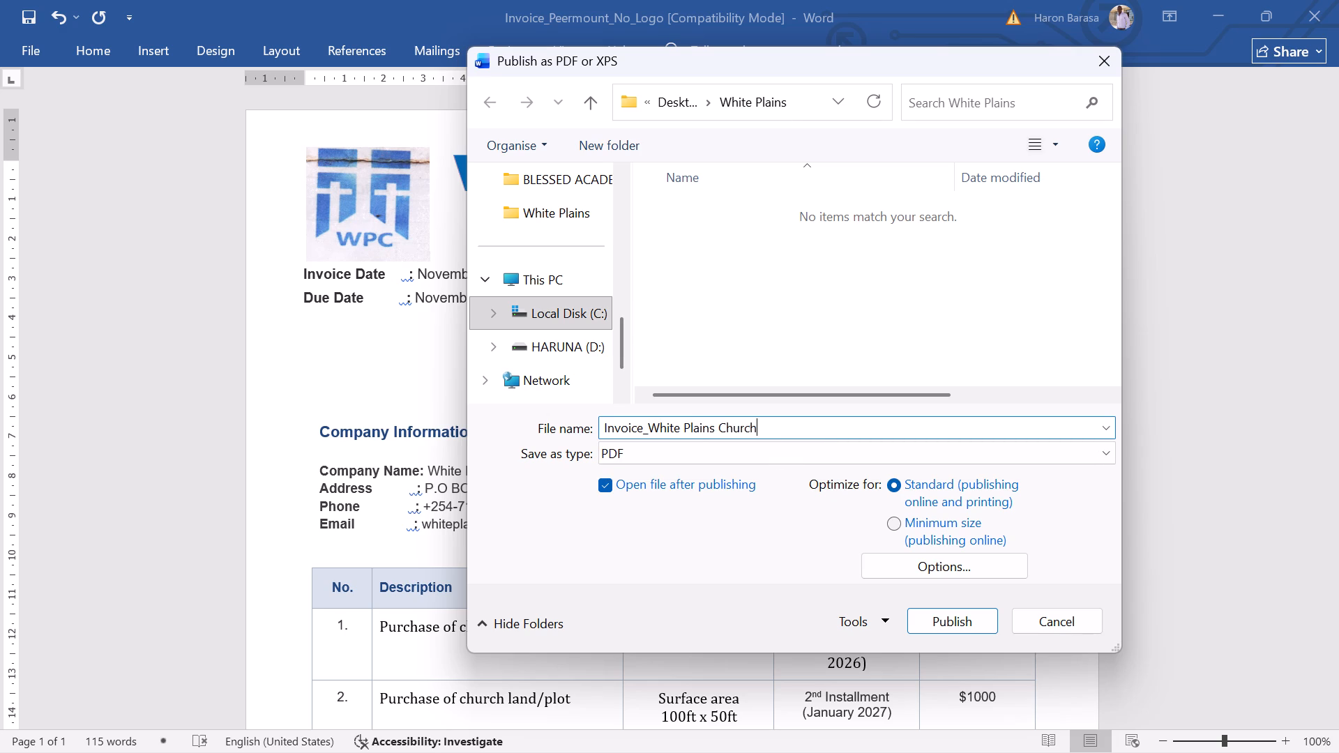
click(941, 611)
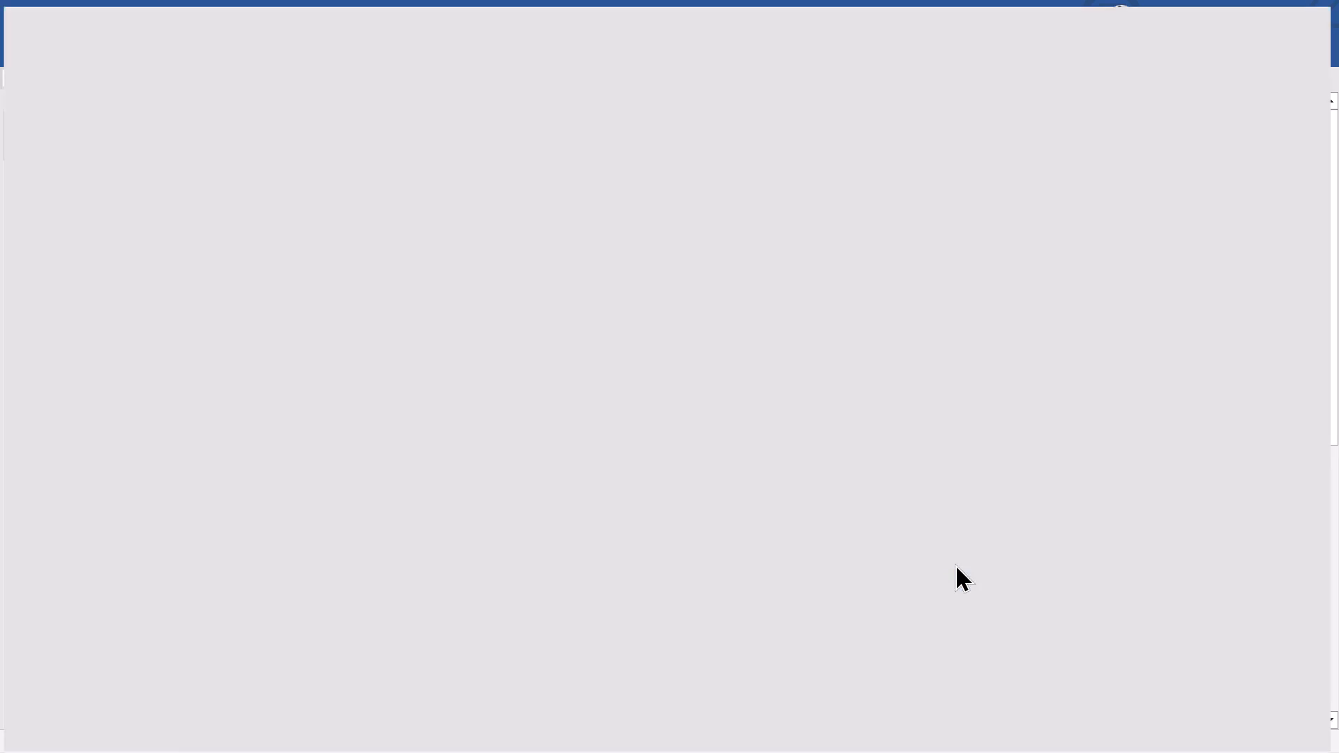
Review the exported PDF in the browser from the header to the footer at a reduced zoom.
scroll(756, 455, down, 6)
scroll(756, 455, up, 1)
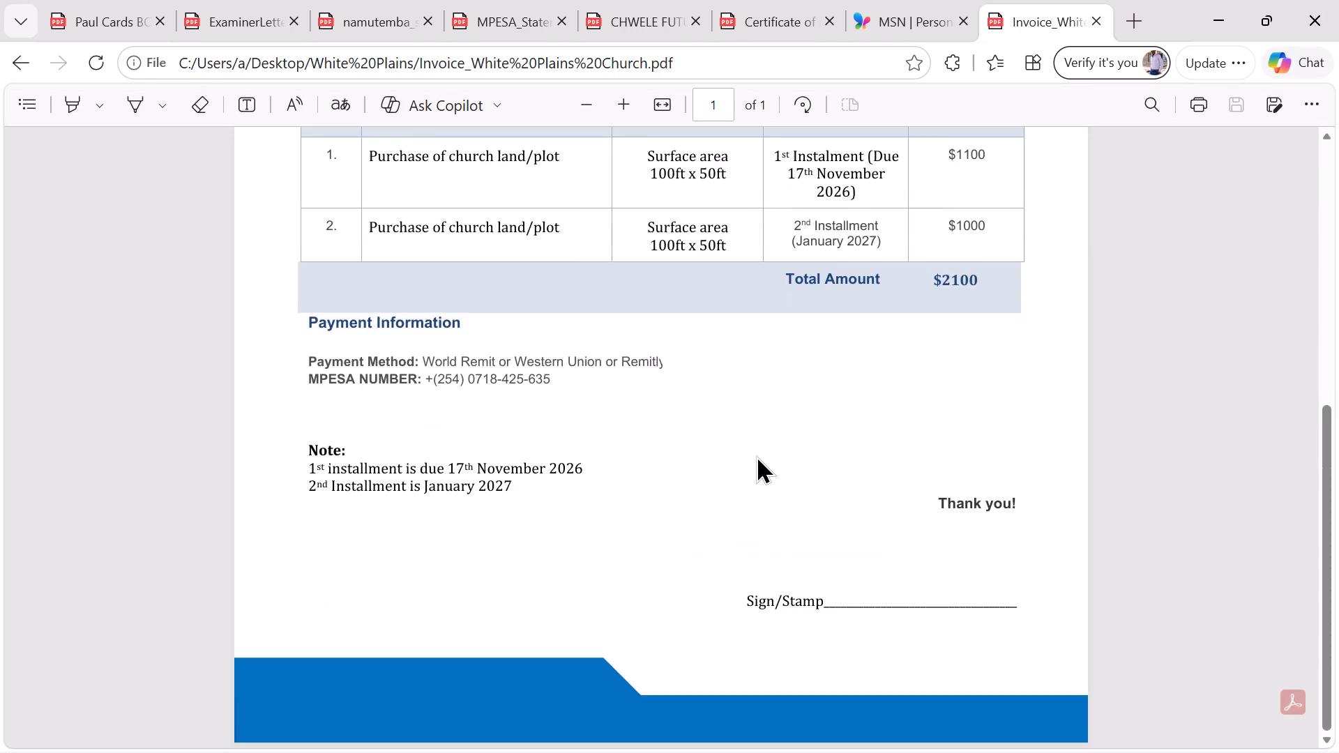
scroll(756, 455, up, 3)
click(591, 114)
click(591, 114)
scroll(742, 473, down, 8)
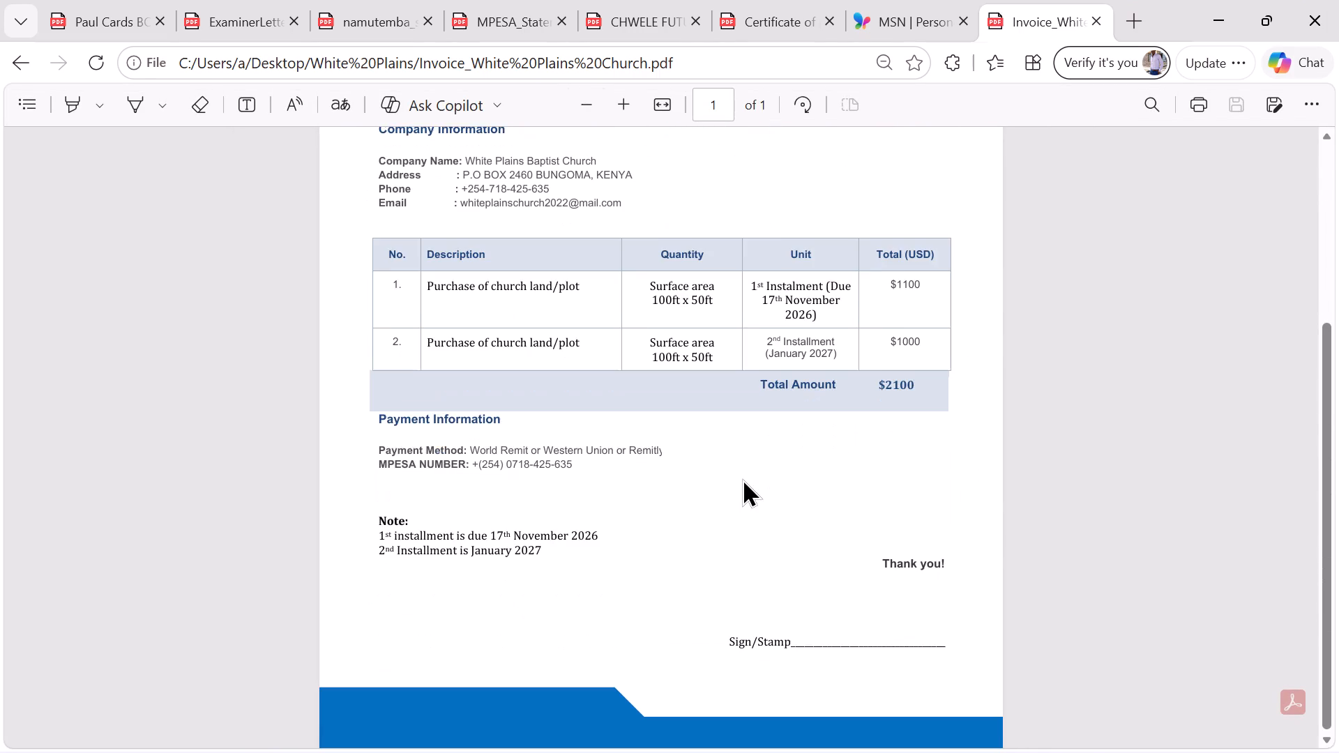
scroll(742, 478, up, 9)
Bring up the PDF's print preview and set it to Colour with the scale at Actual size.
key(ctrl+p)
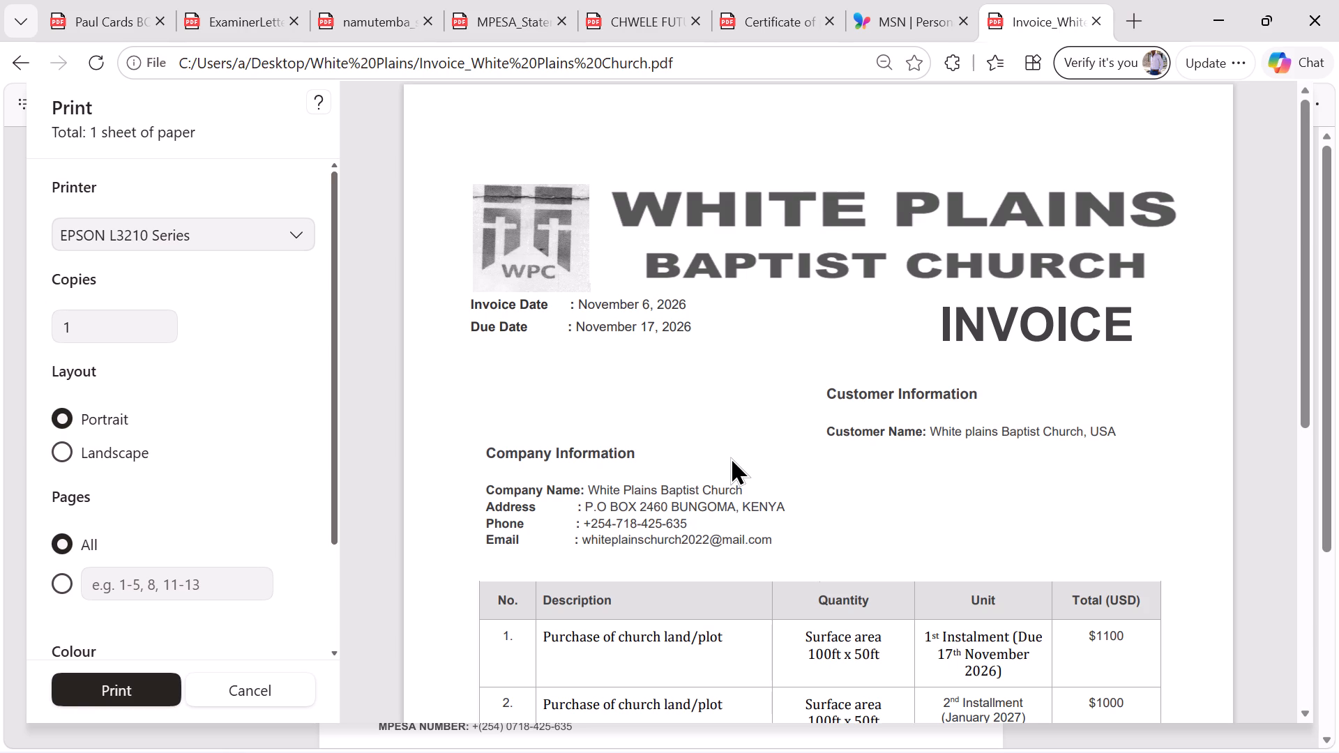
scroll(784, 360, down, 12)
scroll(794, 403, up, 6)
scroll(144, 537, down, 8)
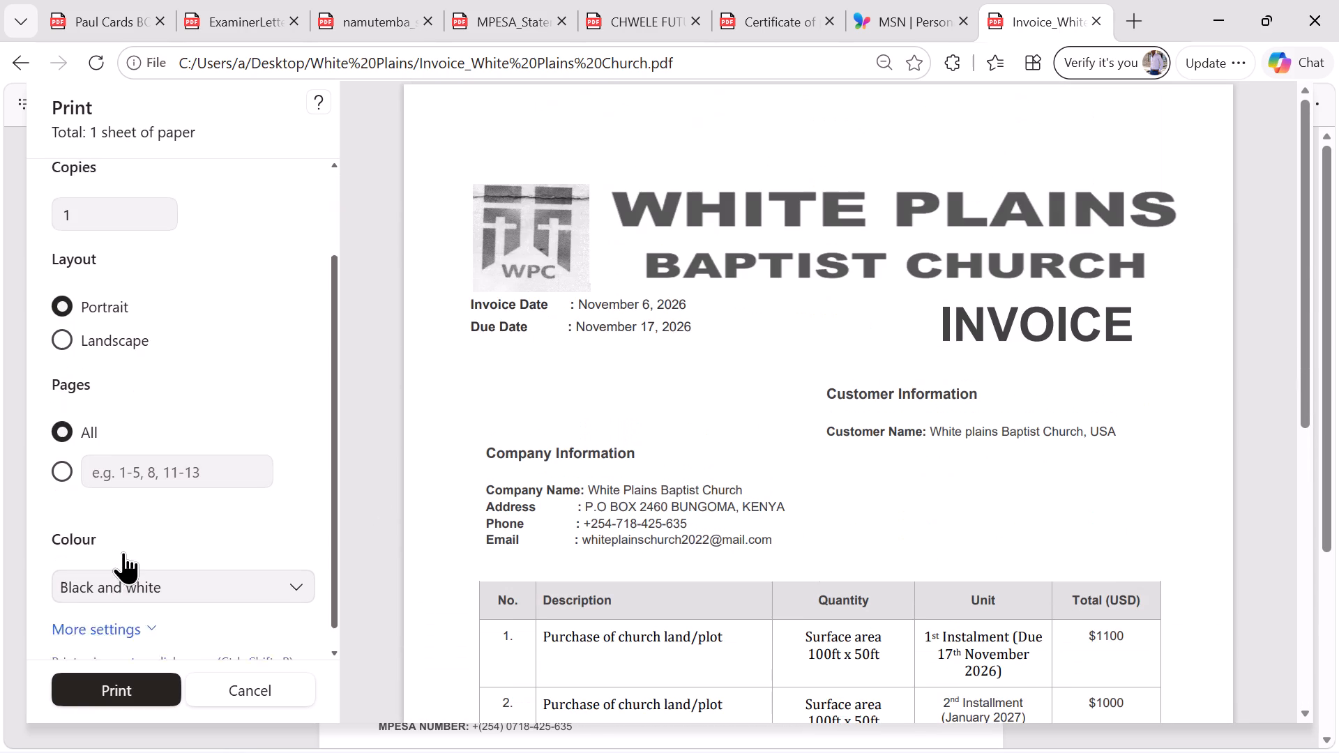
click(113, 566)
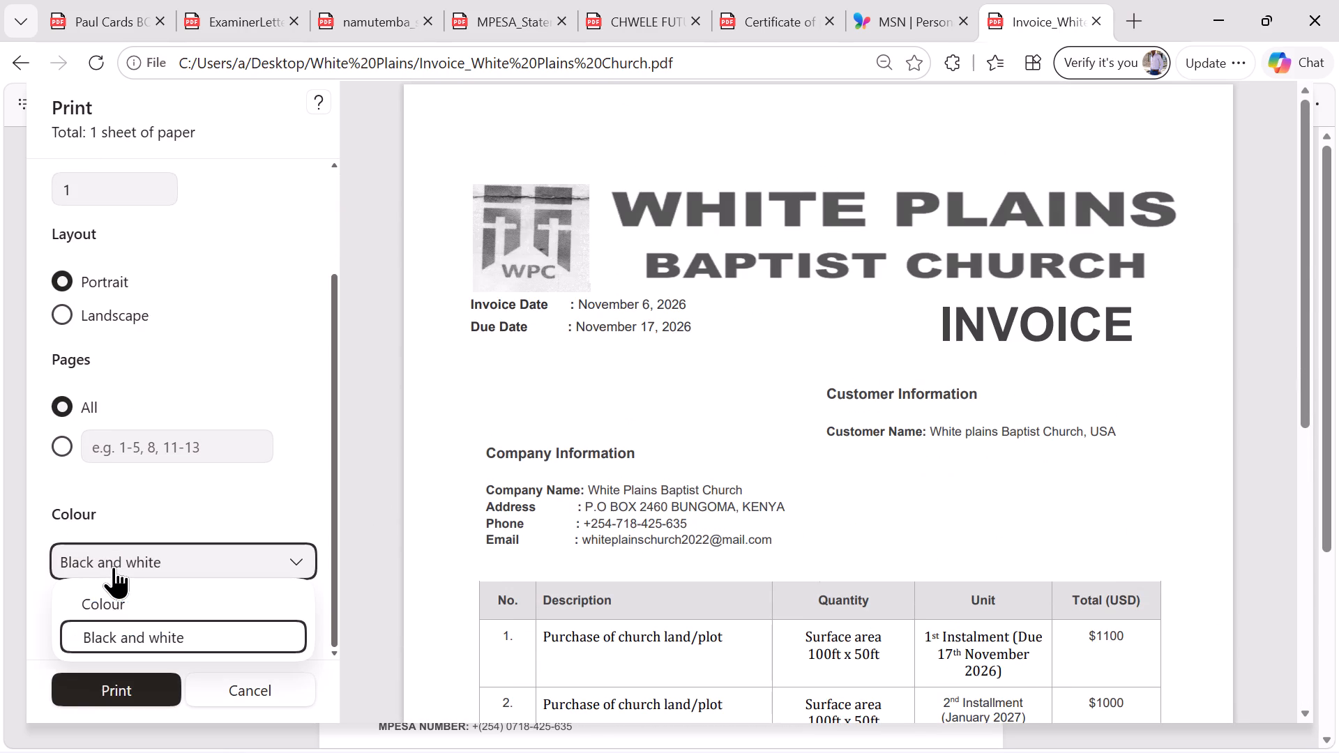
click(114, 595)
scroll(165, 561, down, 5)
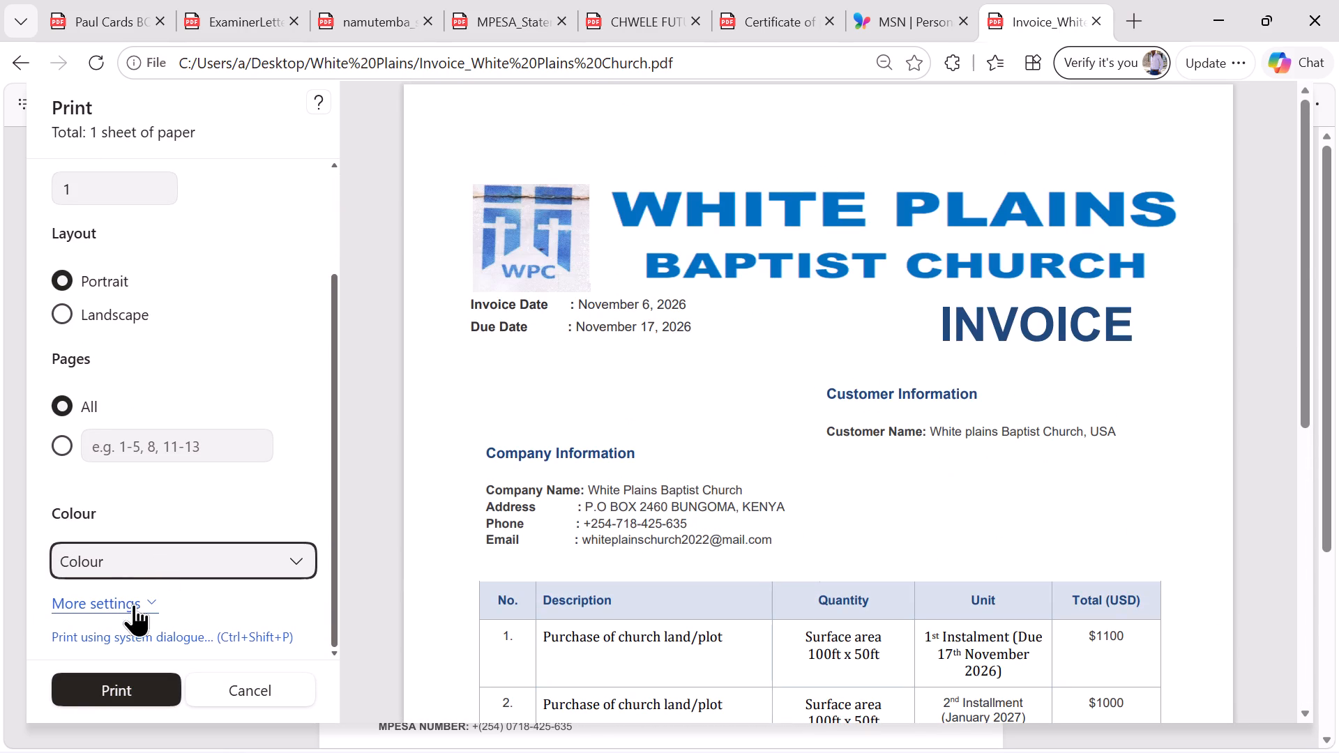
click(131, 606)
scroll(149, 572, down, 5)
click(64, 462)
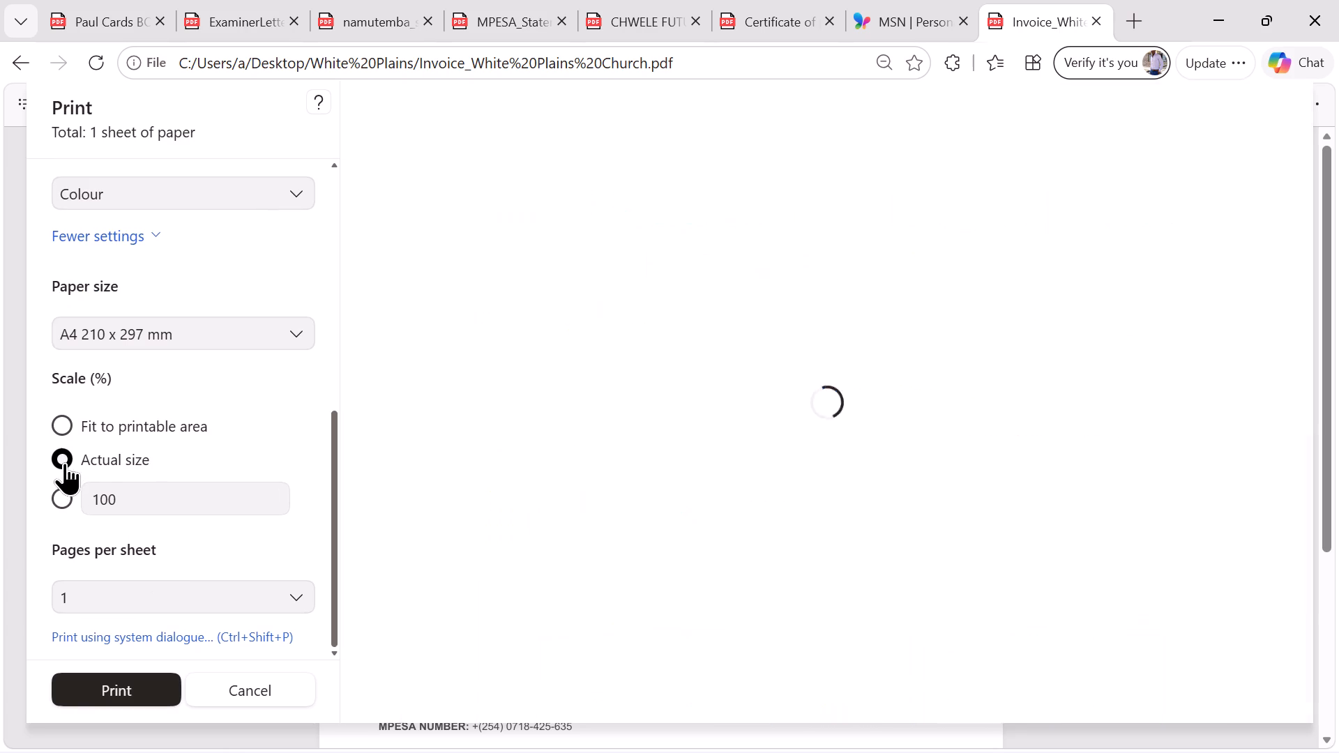
Examine the print preview down to the page's bottom edge, leave without printing, and recheck the PDF page.
scroll(670, 494, down, 8)
scroll(749, 476, down, 6)
scroll(748, 482, up, 1)
scroll(749, 487, down, 2)
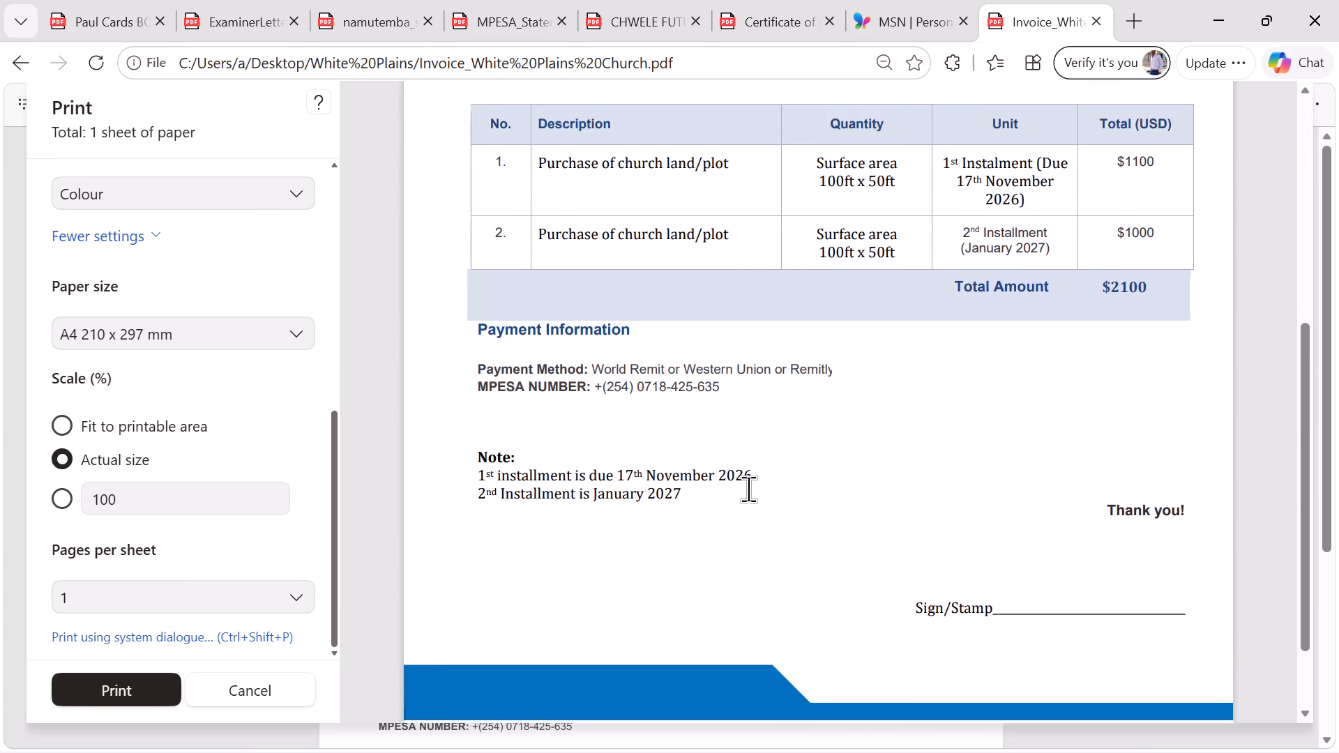
scroll(748, 489, down, 8)
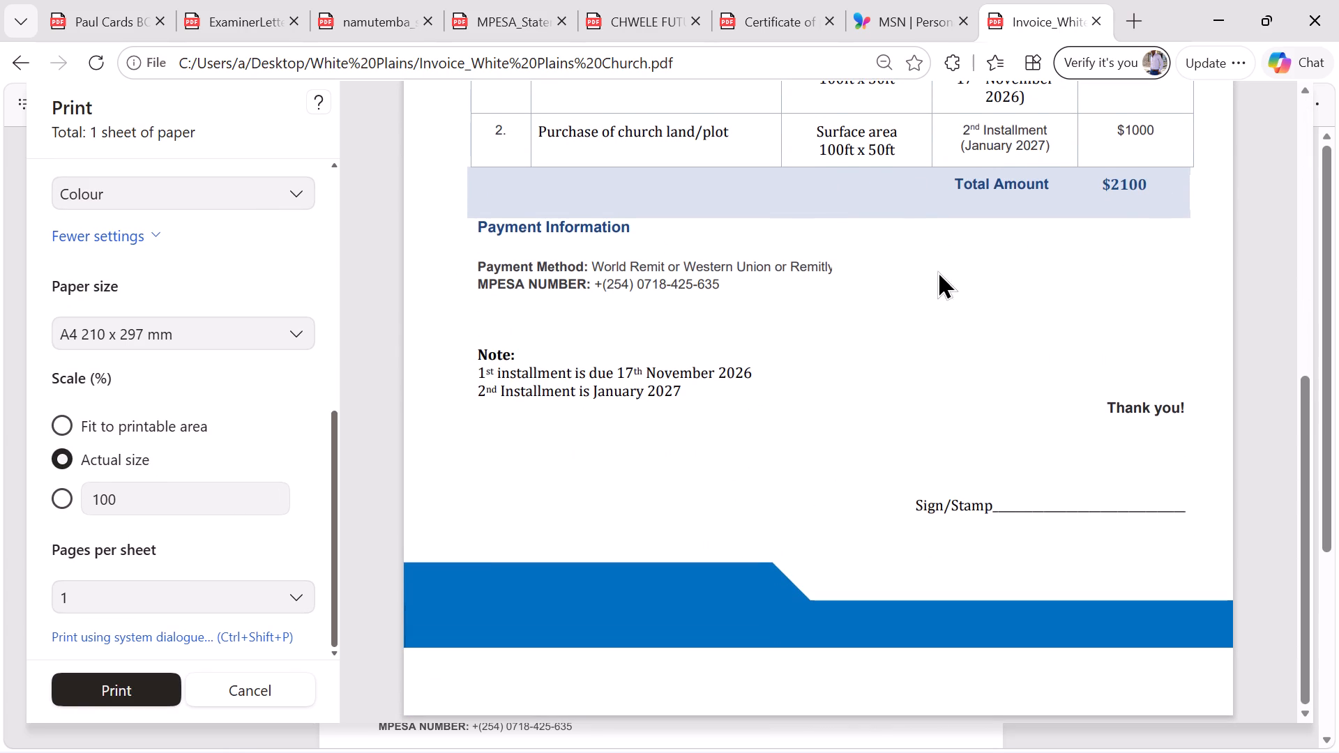
scroll(937, 271, up, 6)
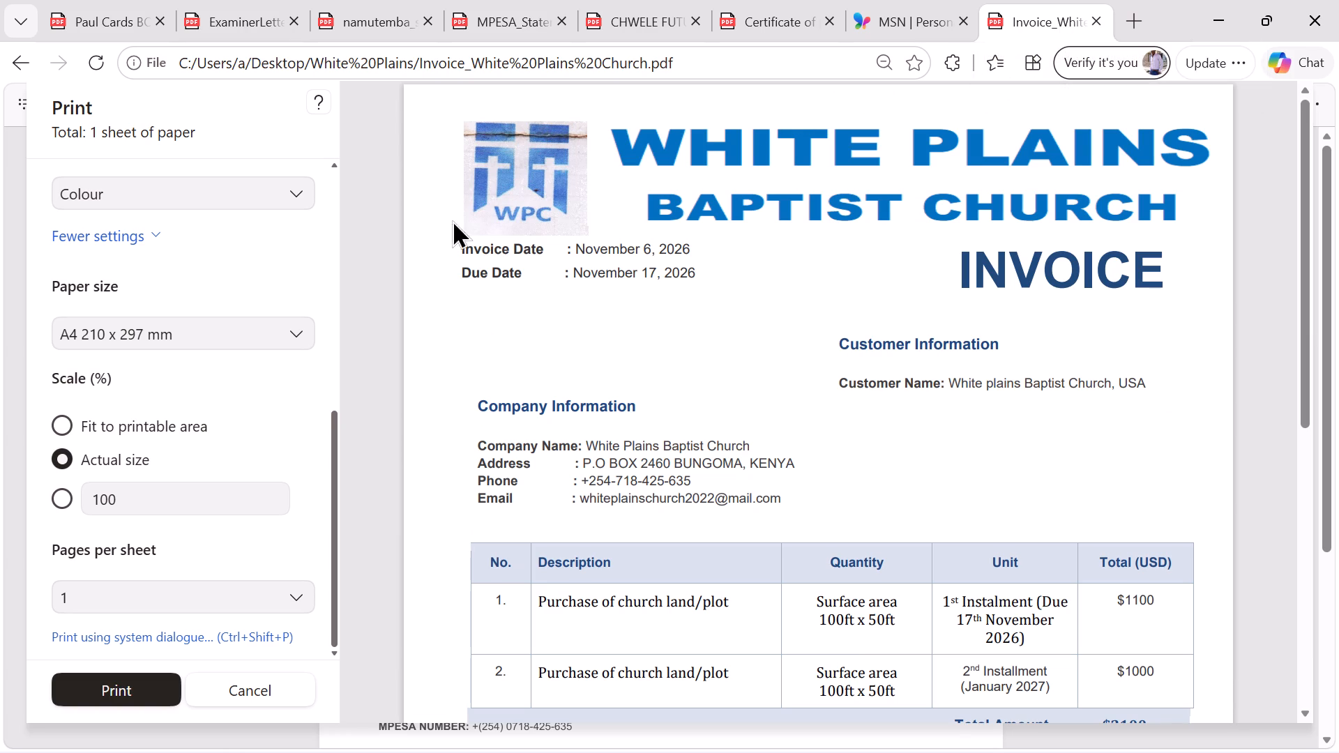
click(268, 678)
scroll(602, 504, down, 8)
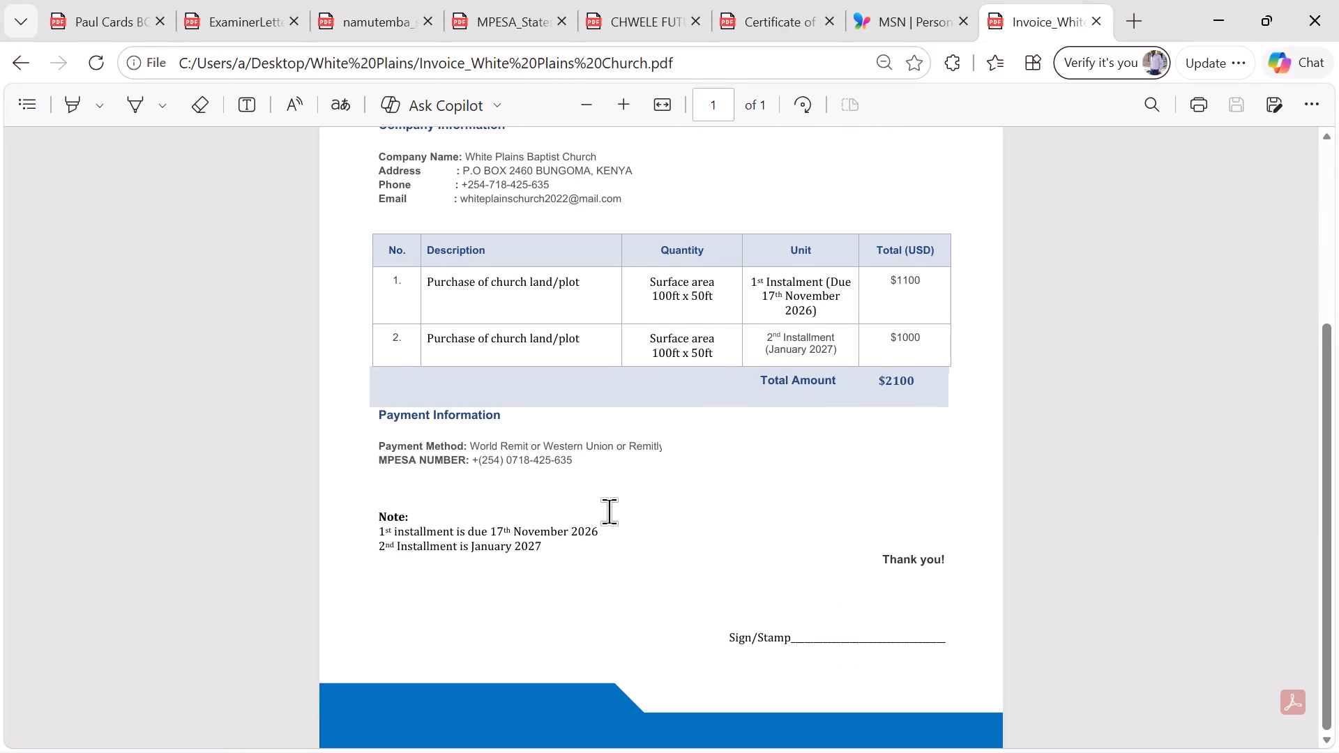
scroll(609, 511, up, 6)
Return to the invoice in Word and set its paper size to A4 210 x 297 mm.
click(1224, 17)
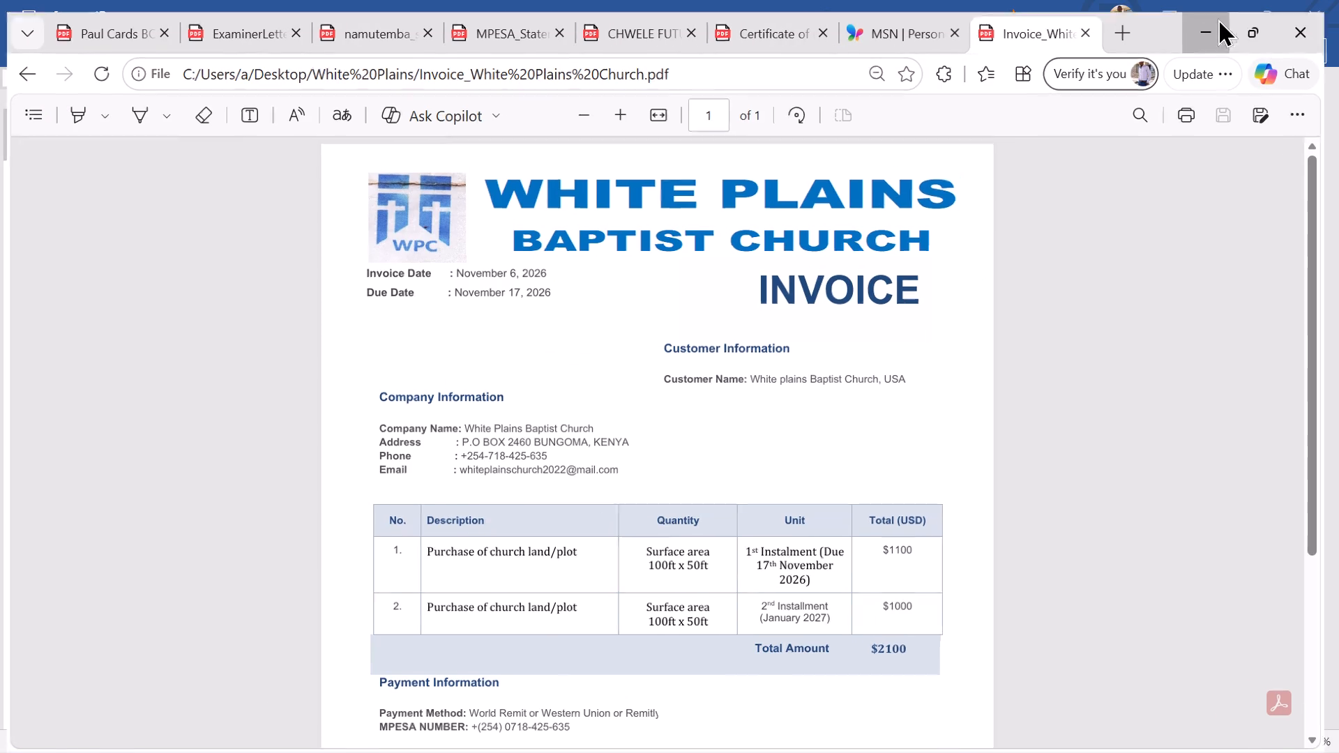
click(286, 40)
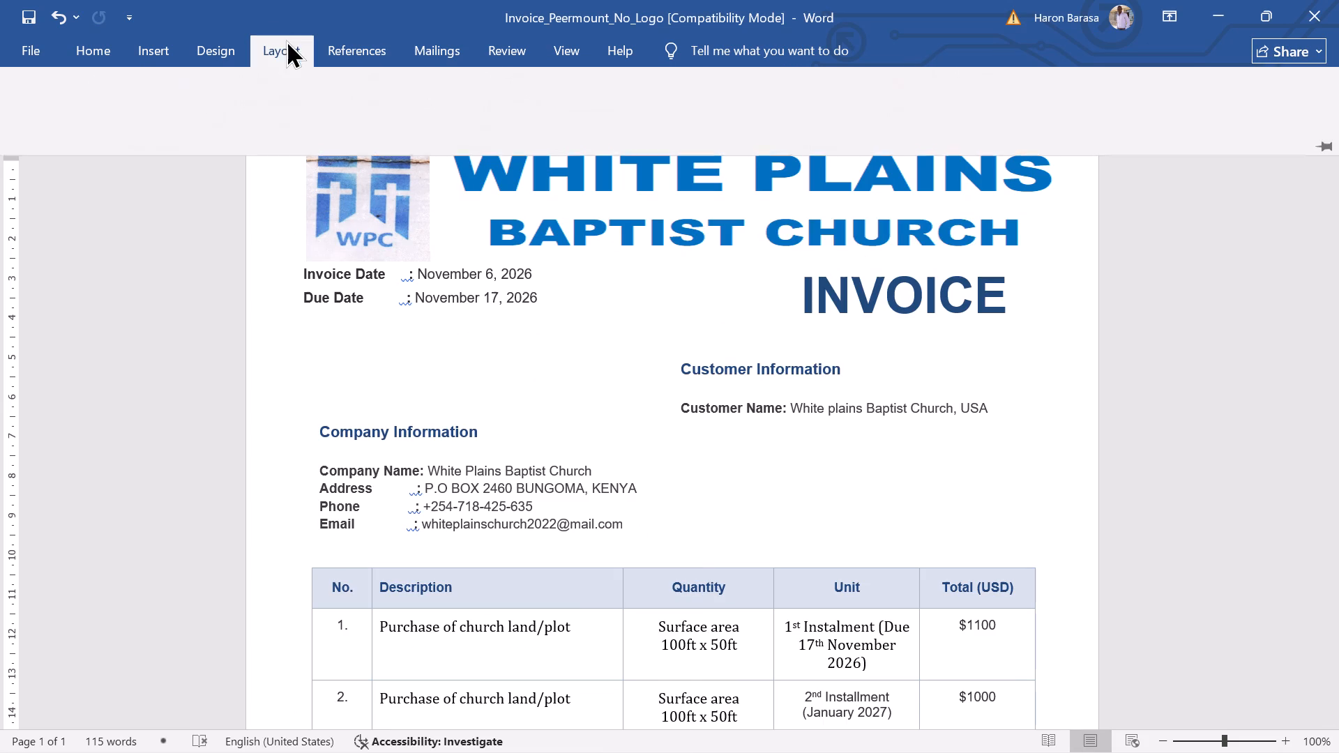
click(146, 127)
scroll(297, 365, up, 10)
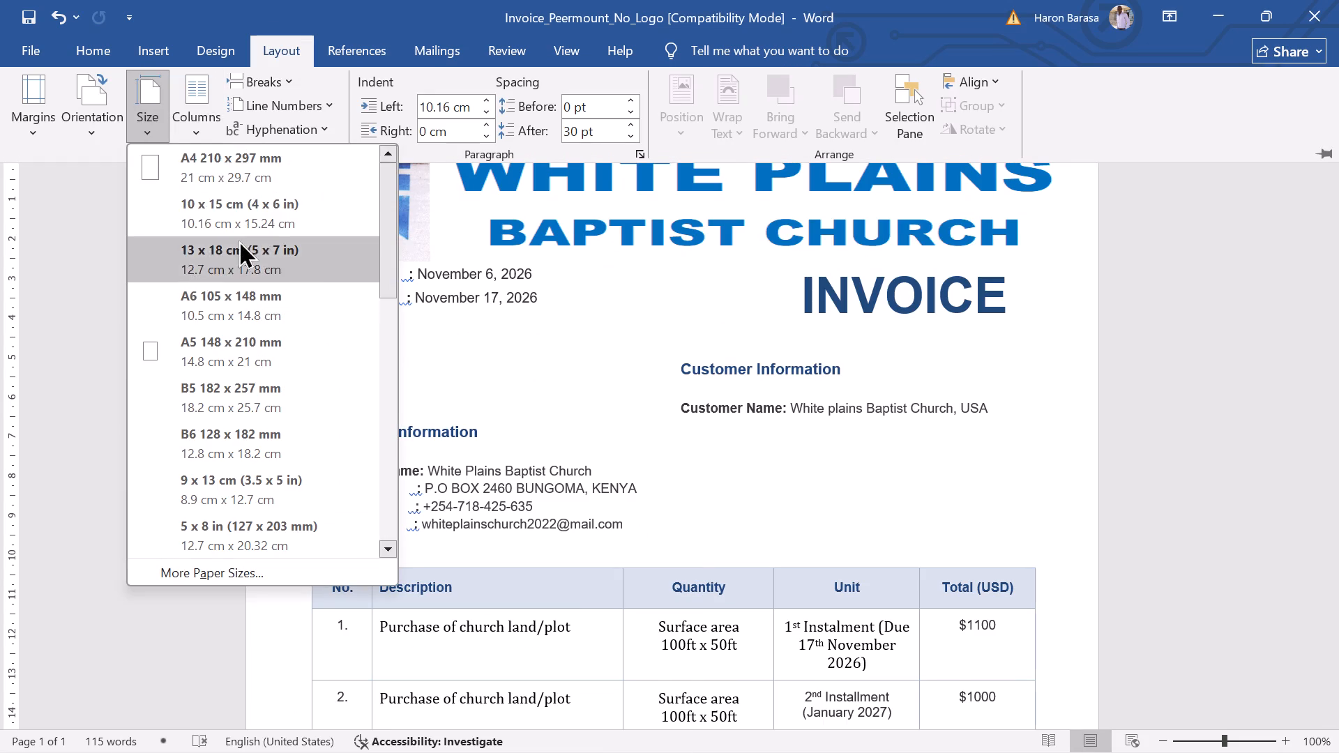
click(229, 166)
Delete the overflowing underscores from the end of the Sign/Stamp line and add an empty line below it.
scroll(680, 459, down, 7)
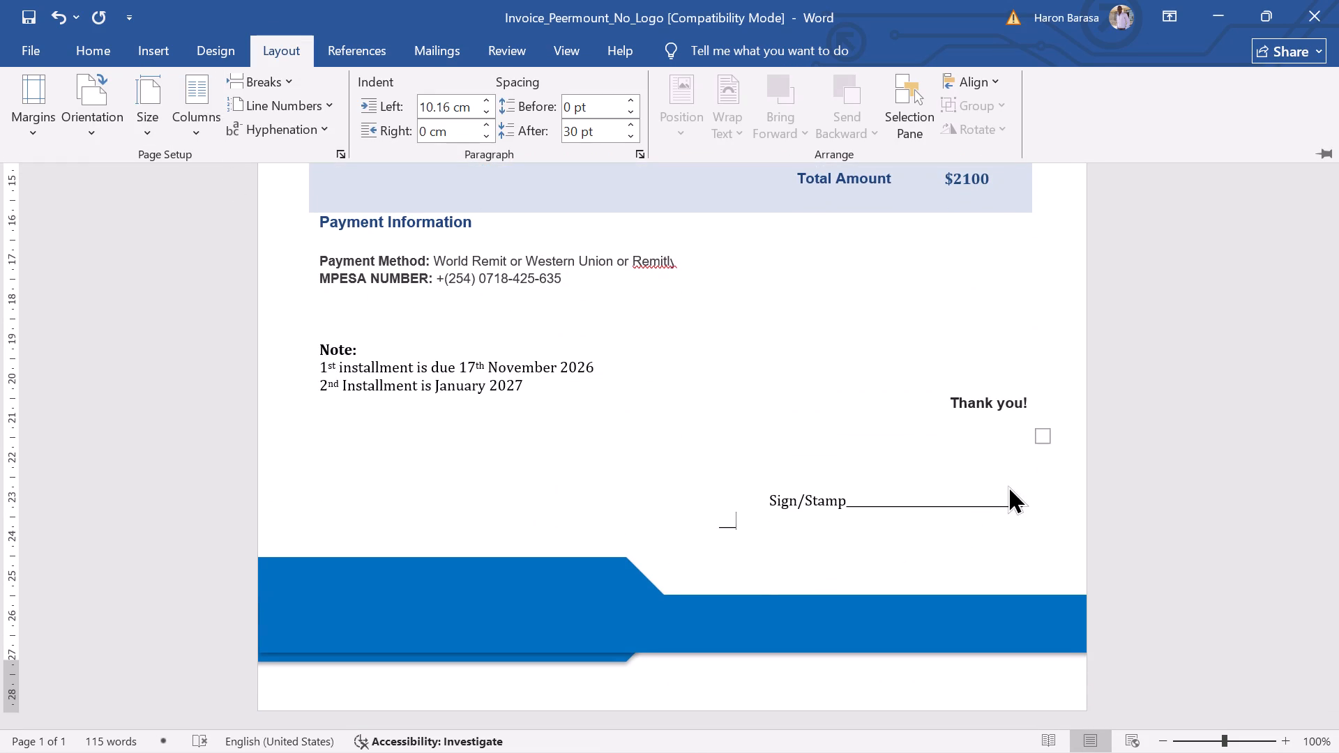
key(BackSpace)
key(BackSpace)
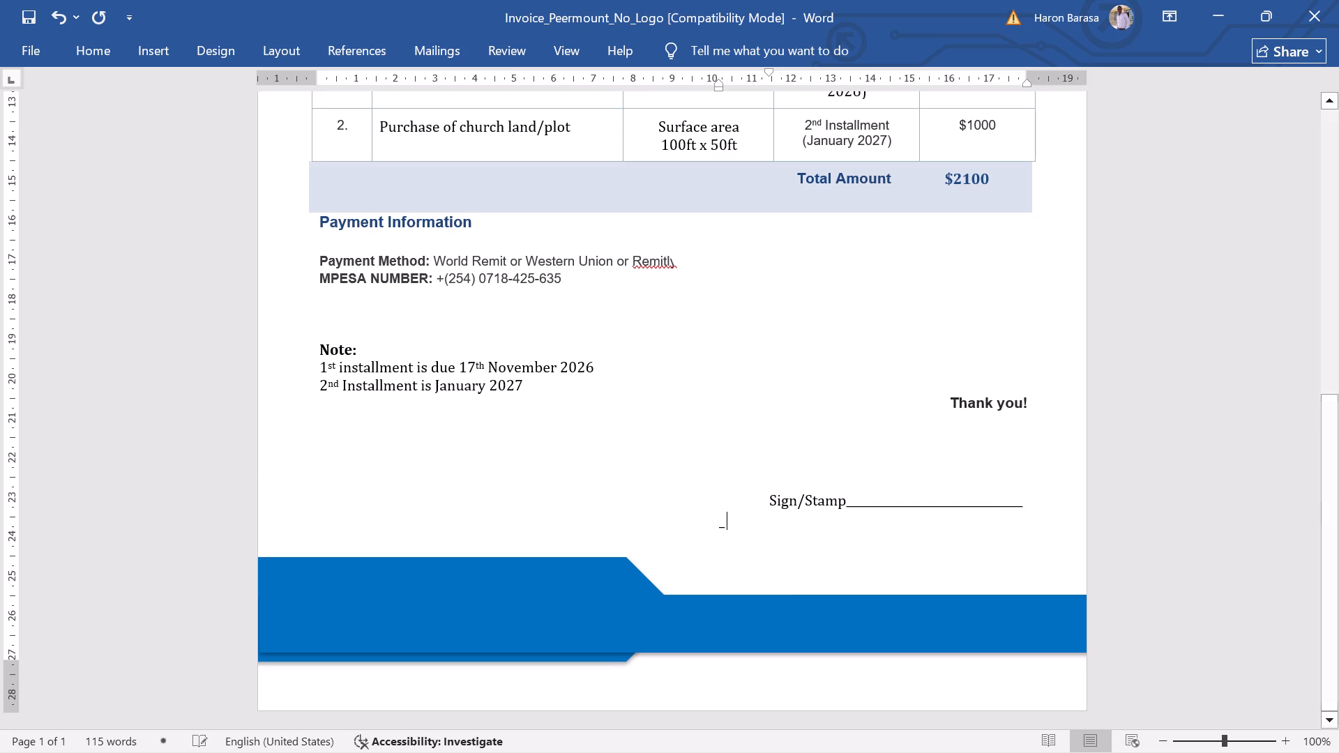
key(BackSpace)
key(Return)
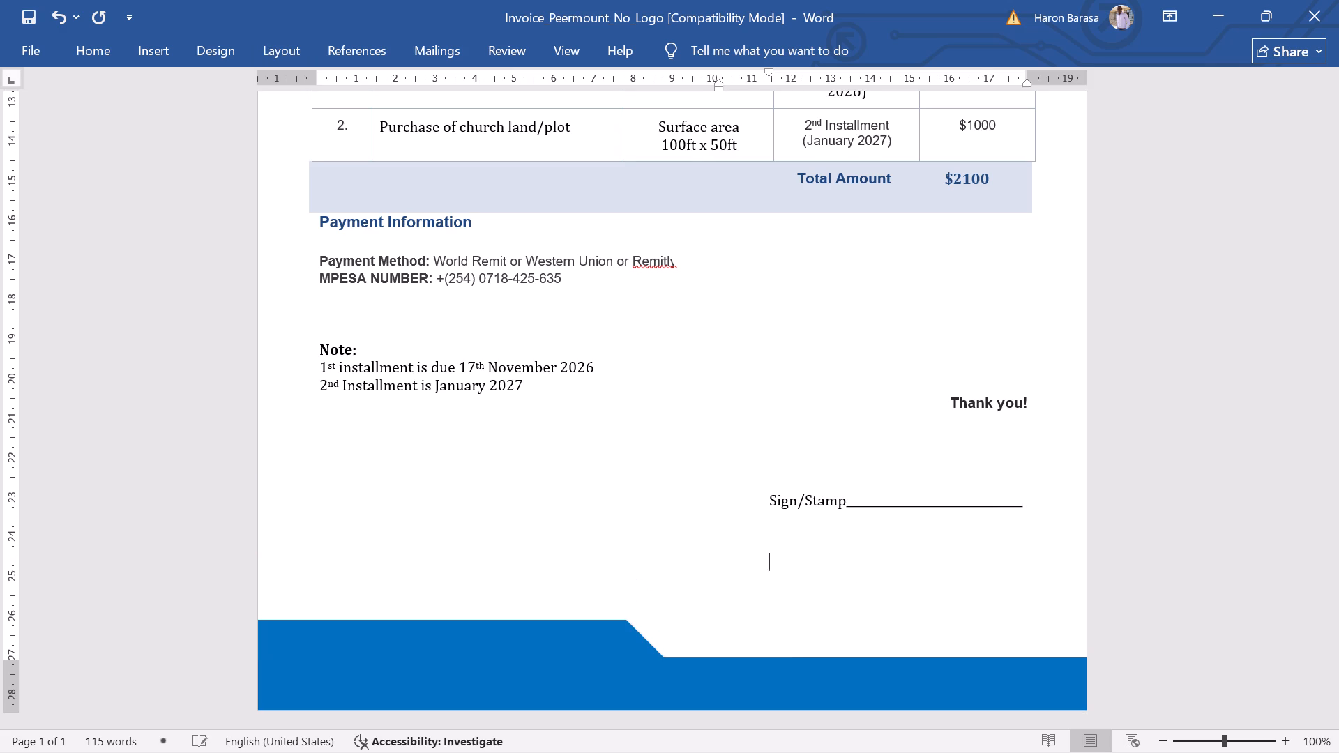
Review the A4 invoice from the church header through the item table to the signature line.
scroll(797, 501, up, 12)
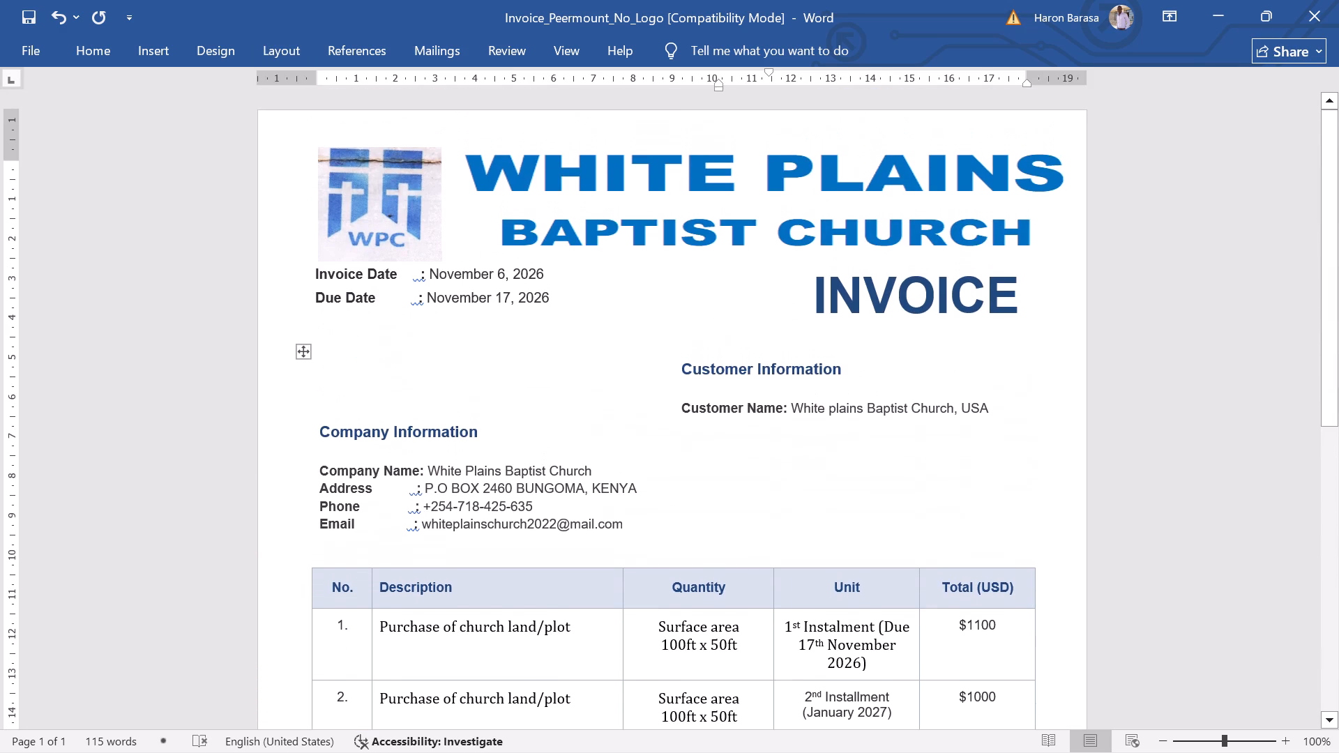
scroll(787, 588, down, 3)
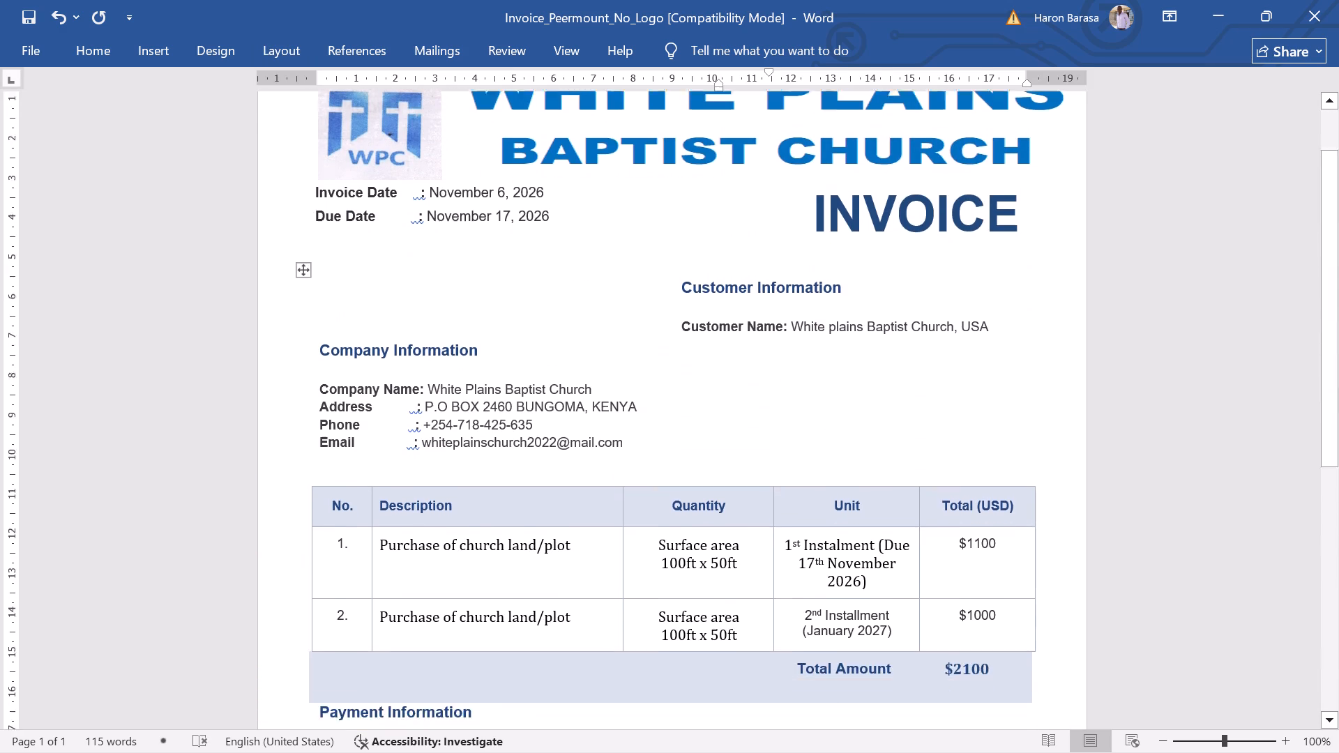
scroll(787, 588, down, 5)
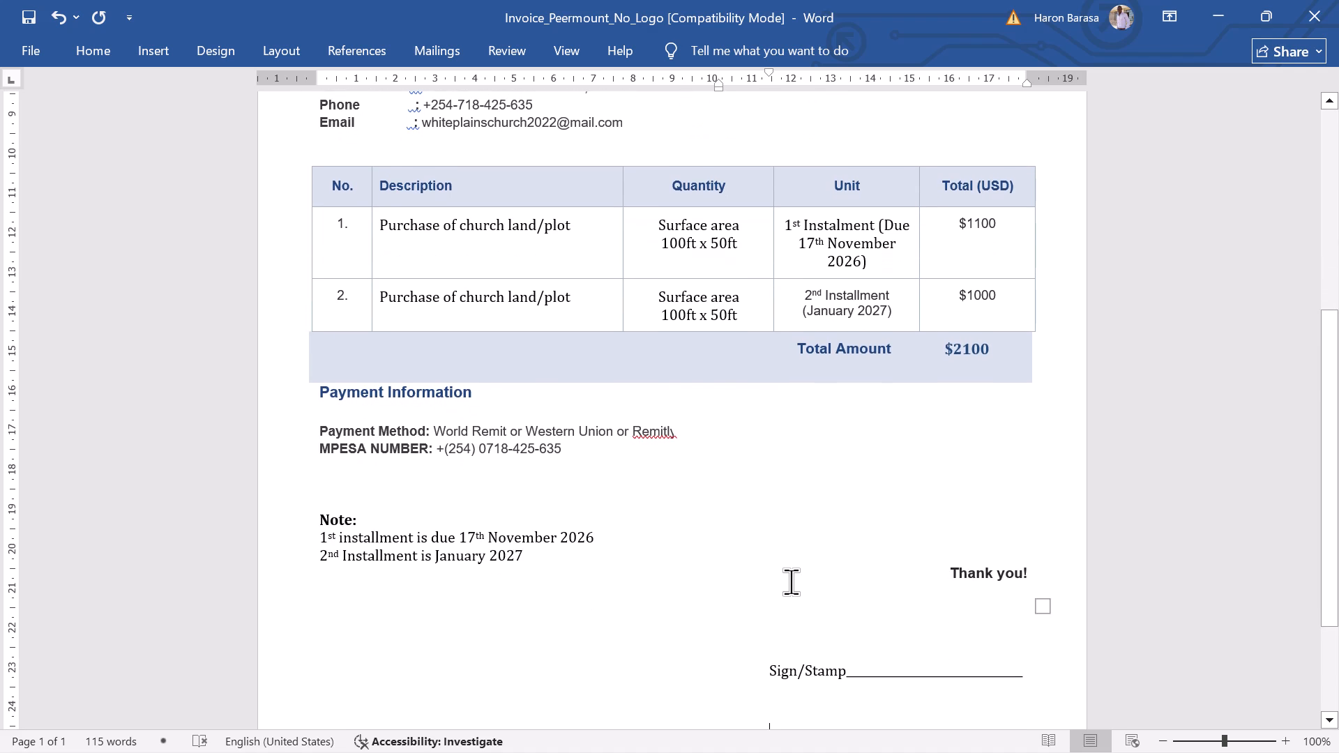
scroll(791, 584, down, 6)
scroll(789, 588, up, 7)
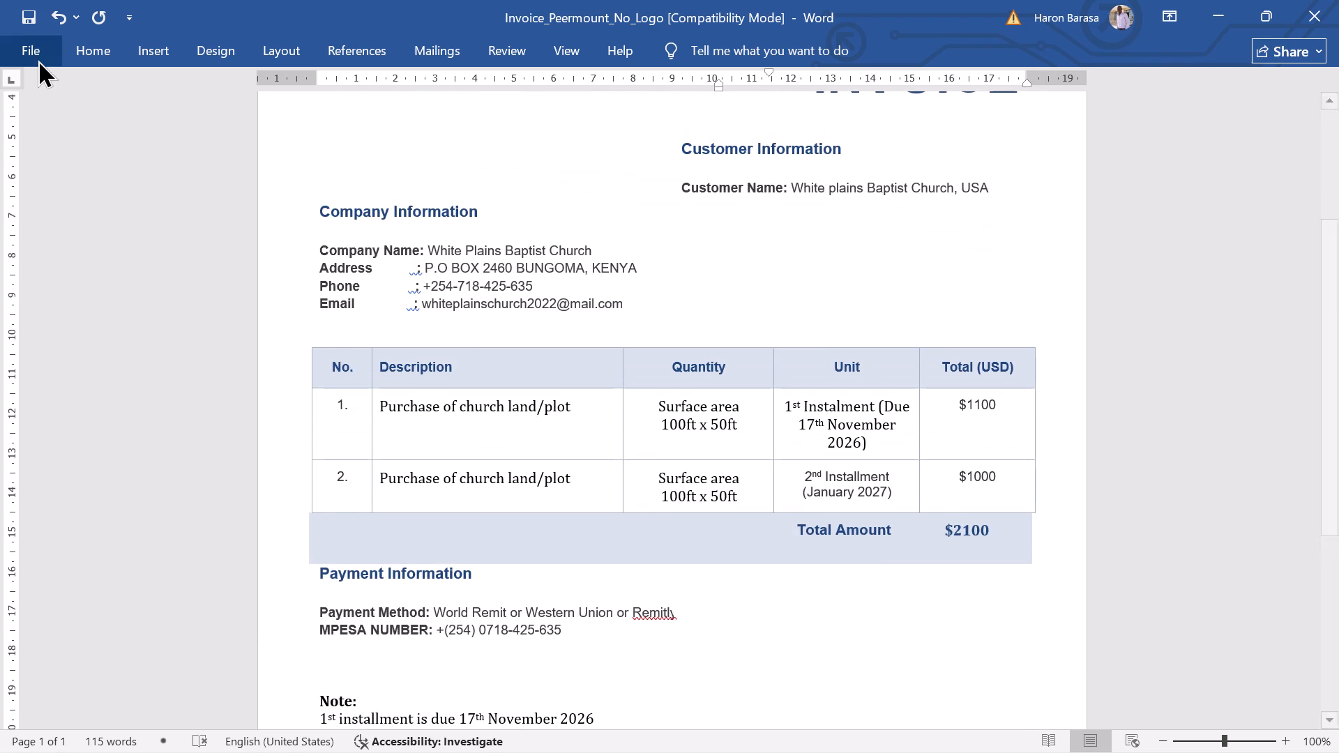
Export the A4 invoice as a PDF named Invoice_White Plains Church, replacing the existing file in the White Plains folder.
click(38, 59)
click(80, 508)
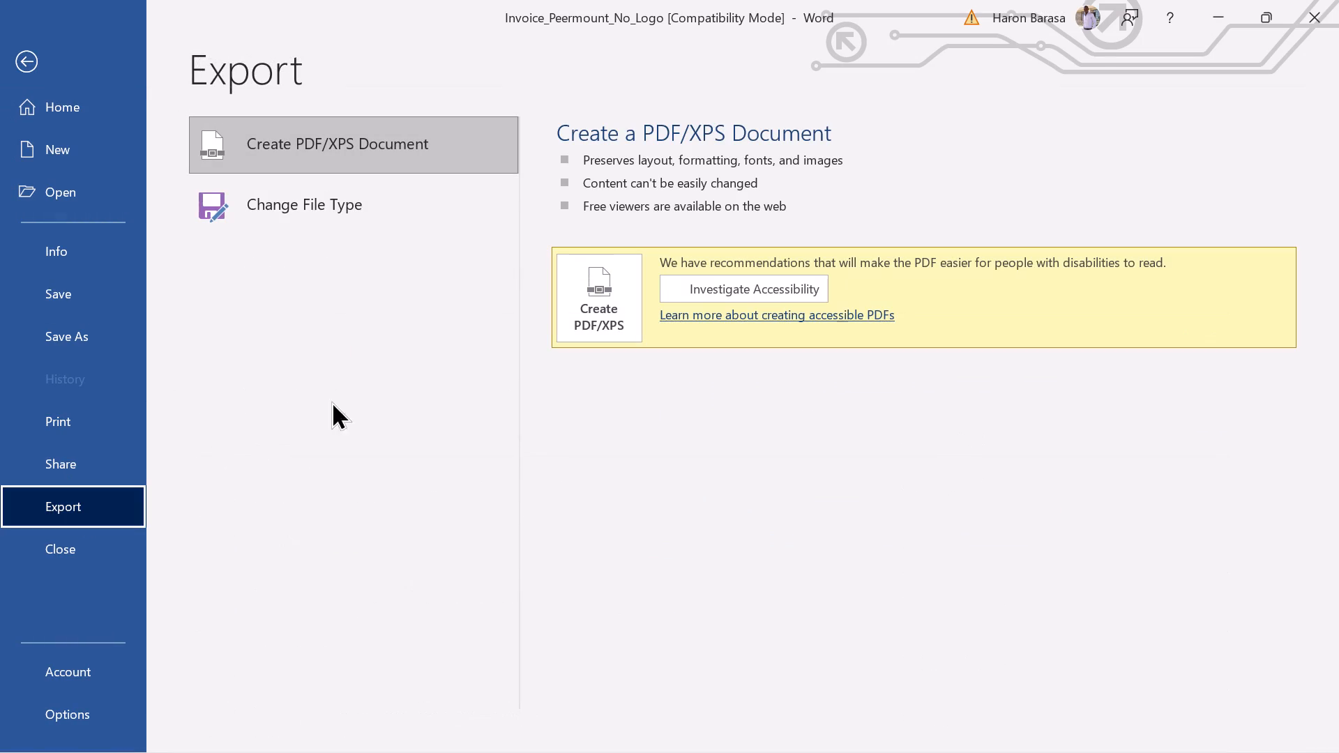
click(586, 314)
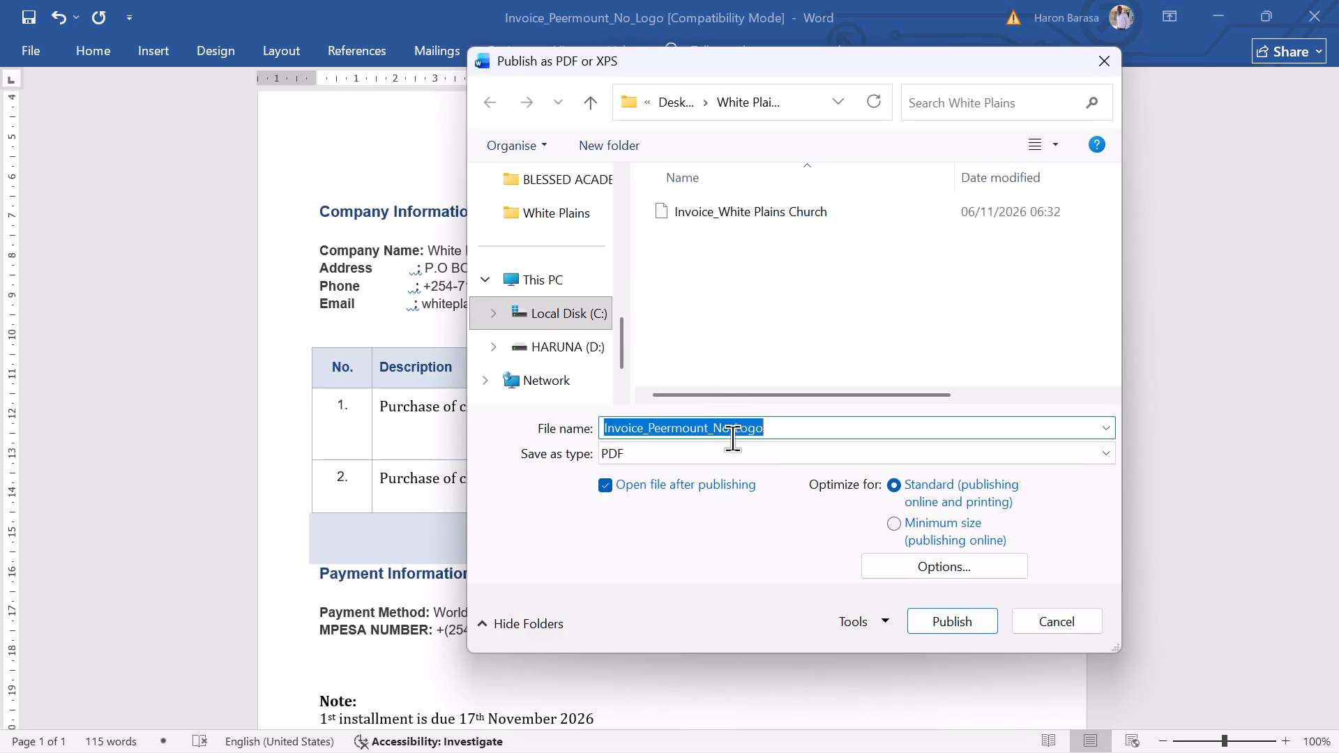
click(789, 213)
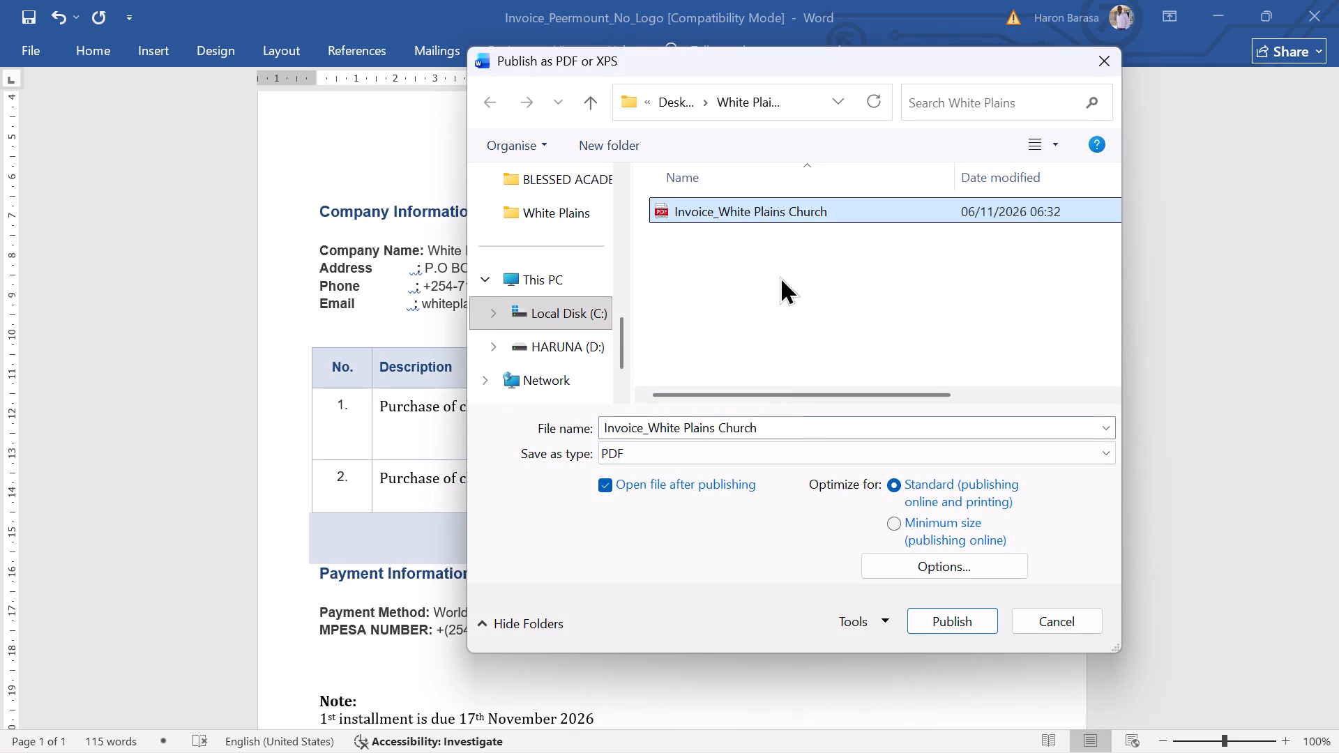
click(970, 624)
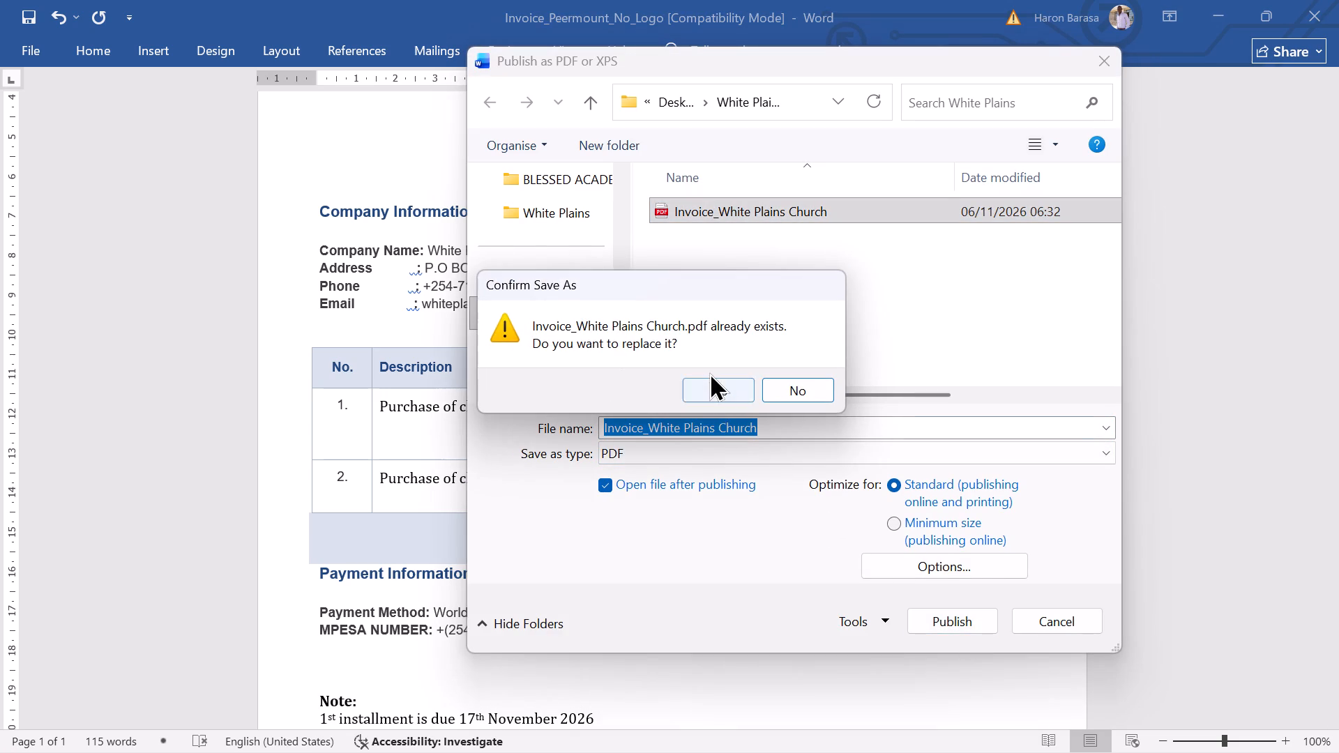
click(709, 372)
click(721, 391)
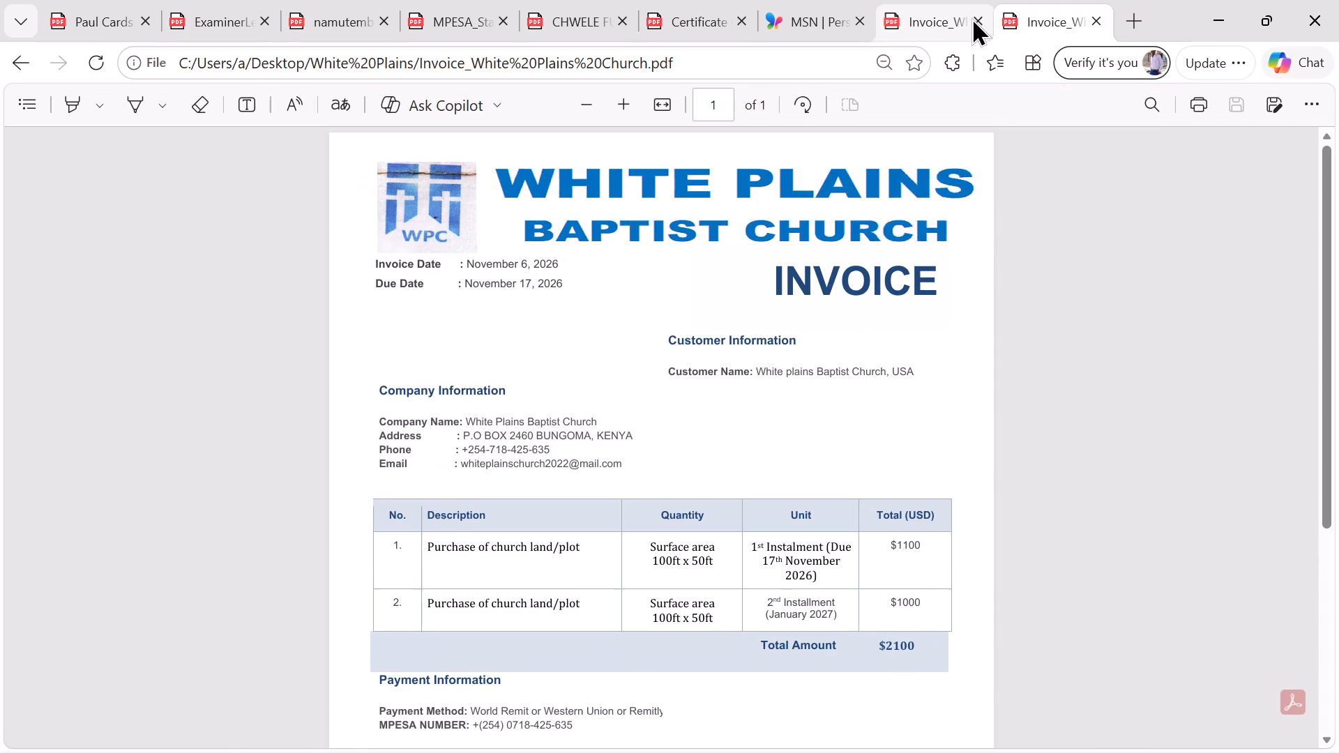
Close the duplicate tab holding the earlier invoice PDF and look over the newly published page.
click(973, 17)
scroll(654, 494, down, 9)
scroll(644, 508, up, 10)
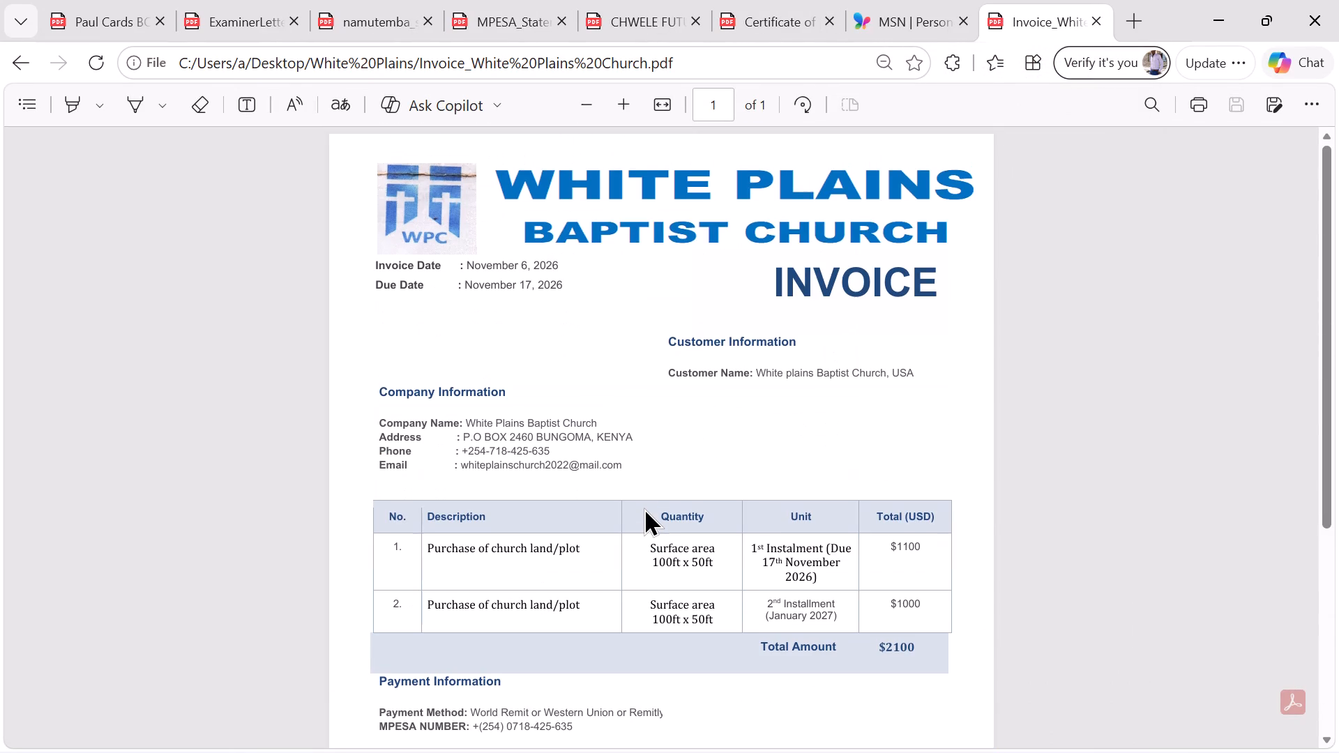
Open the print preview of the invoice PDF, set the scale to Actual size, and check the footer.
key(ctrl+p)
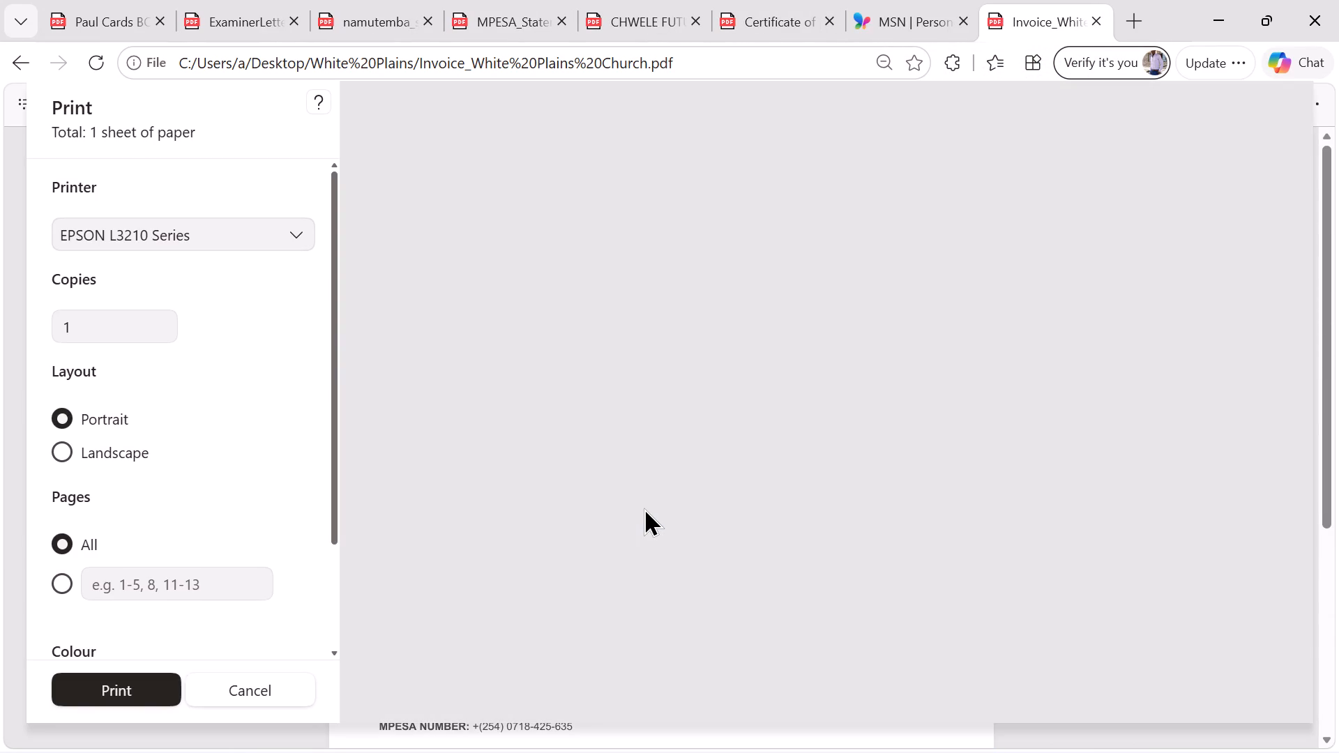
scroll(217, 504, down, 7)
scroll(733, 497, down, 6)
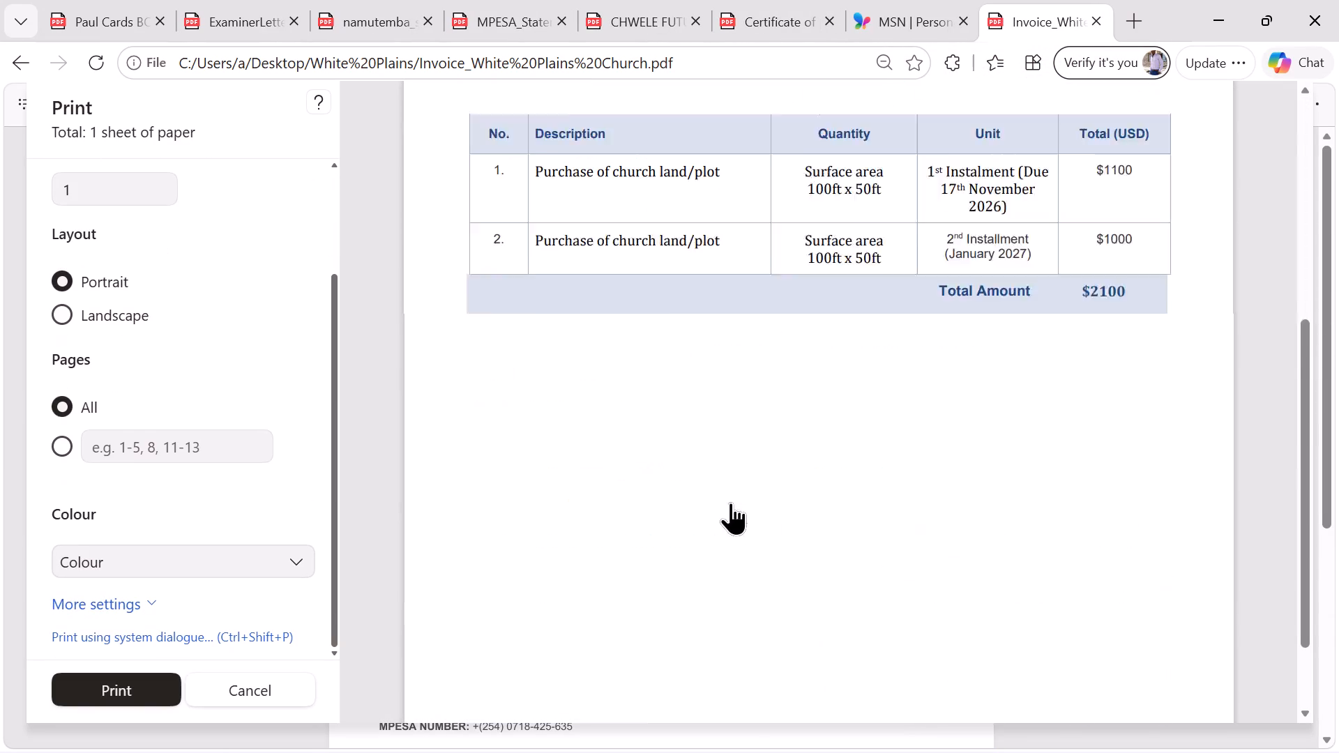
click(95, 562)
click(95, 562)
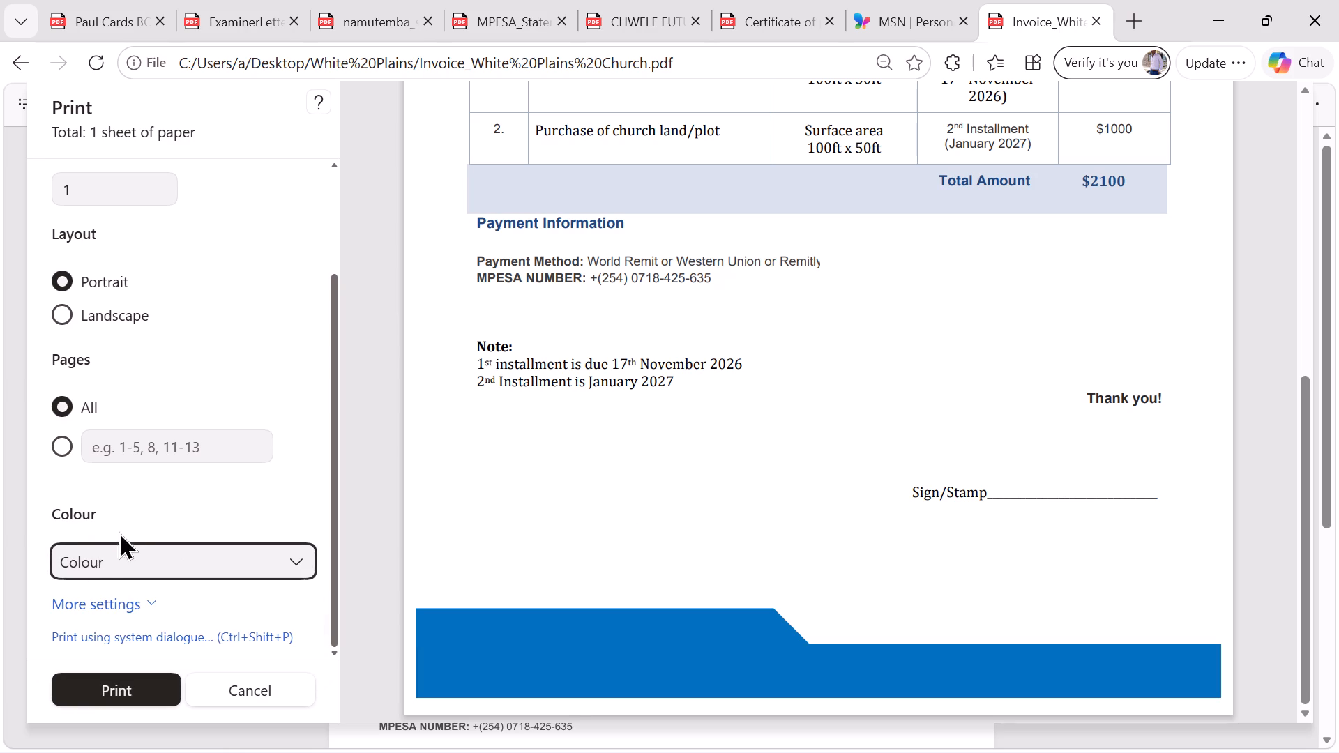
scroll(127, 489, down, 12)
click(130, 595)
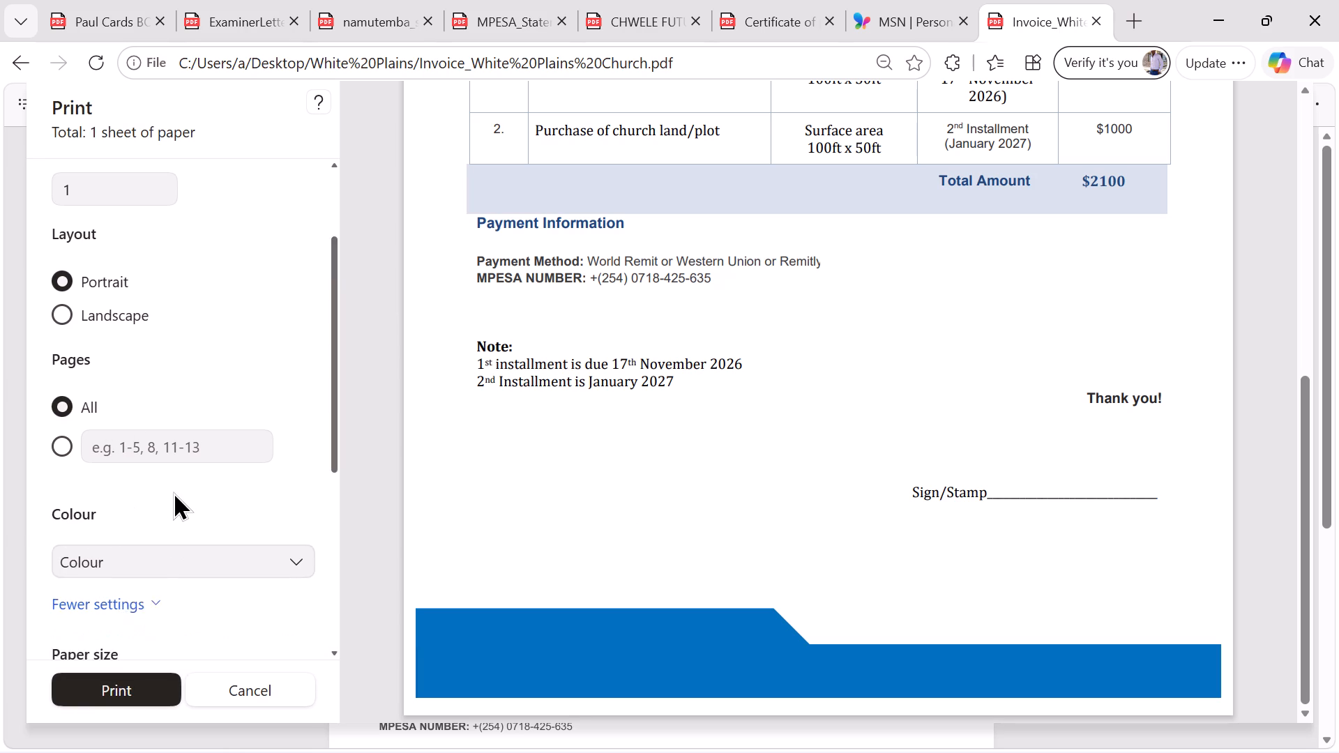
scroll(175, 484, down, 8)
click(104, 464)
scroll(626, 467, down, 8)
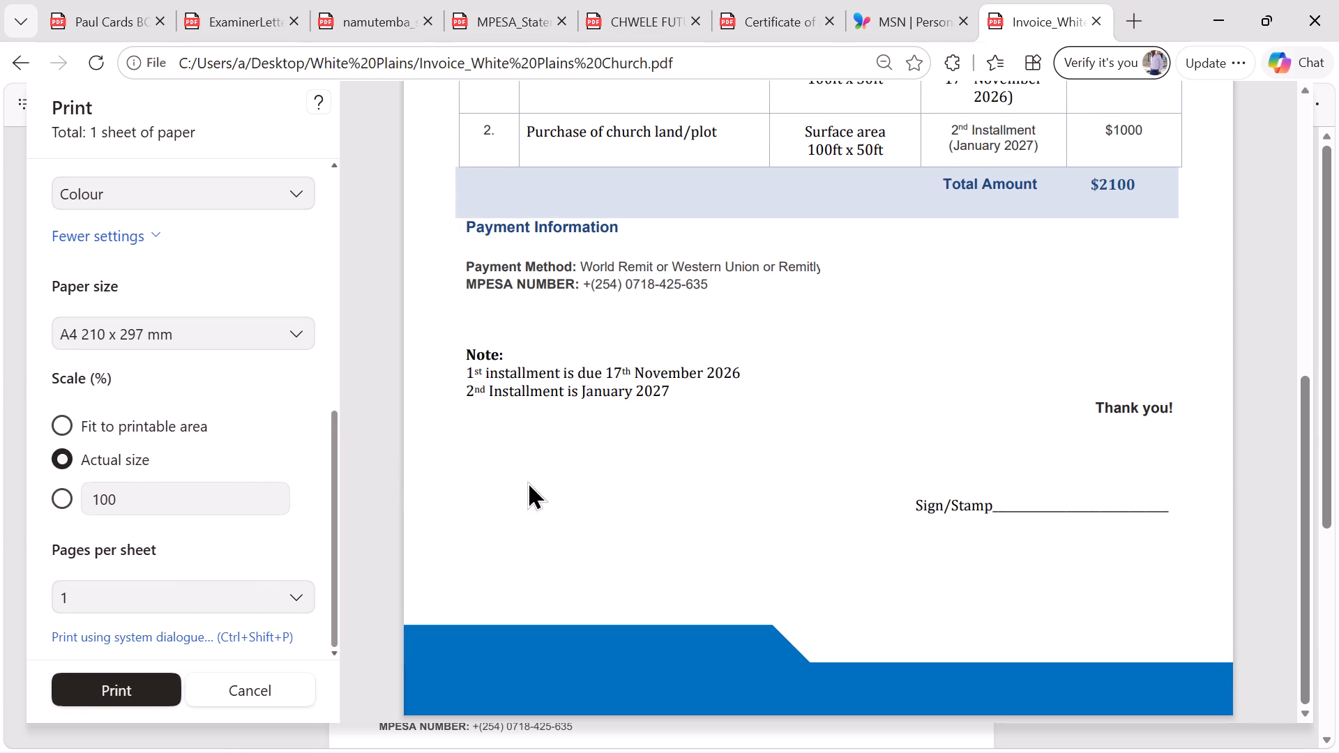
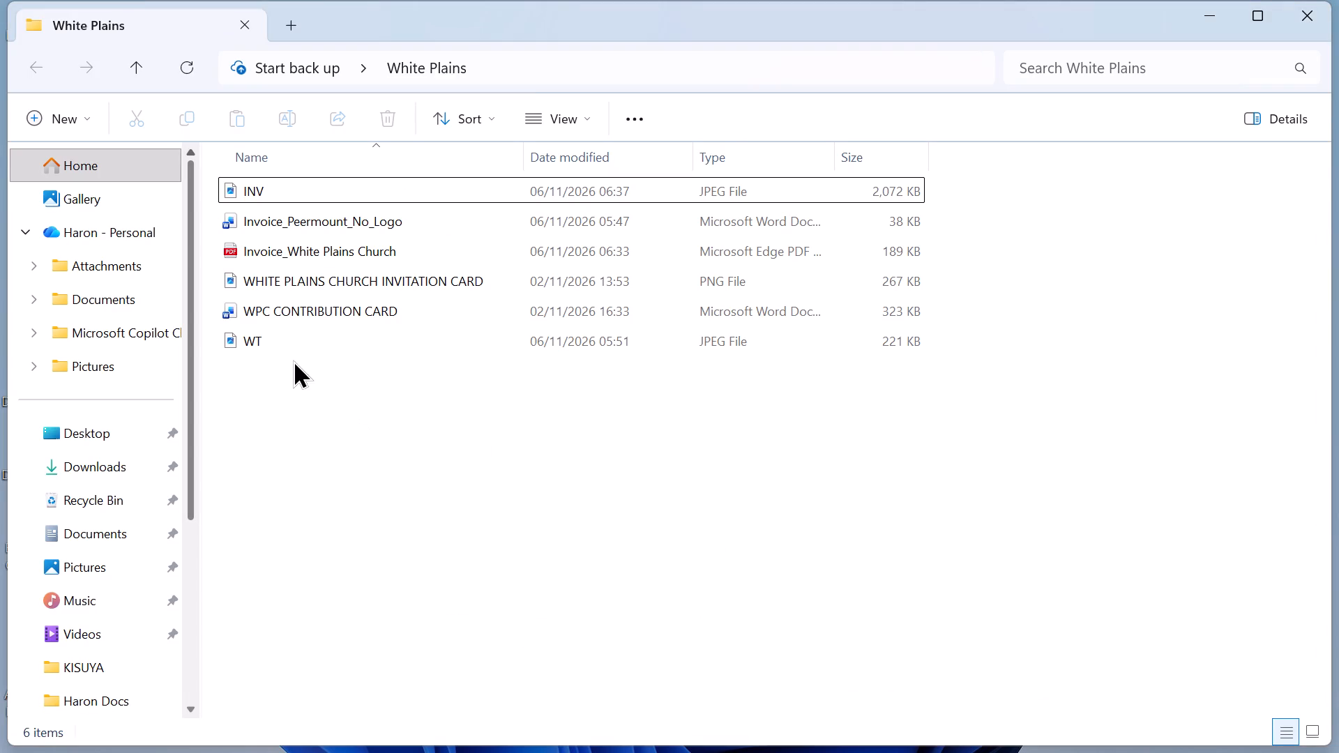
Copy the INV scan image from the White Plains folder and paste it into a new blank Word document.
click(275, 220)
click(278, 190)
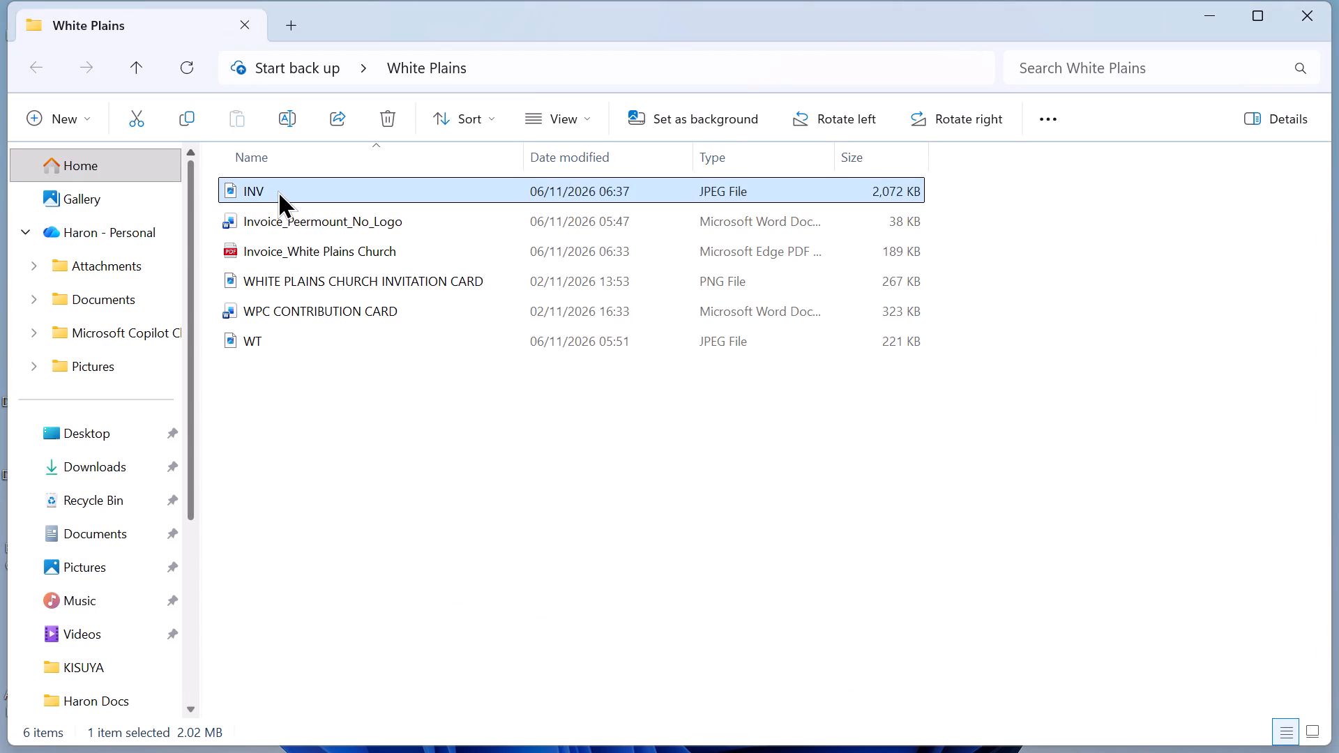
key(ctrl+c)
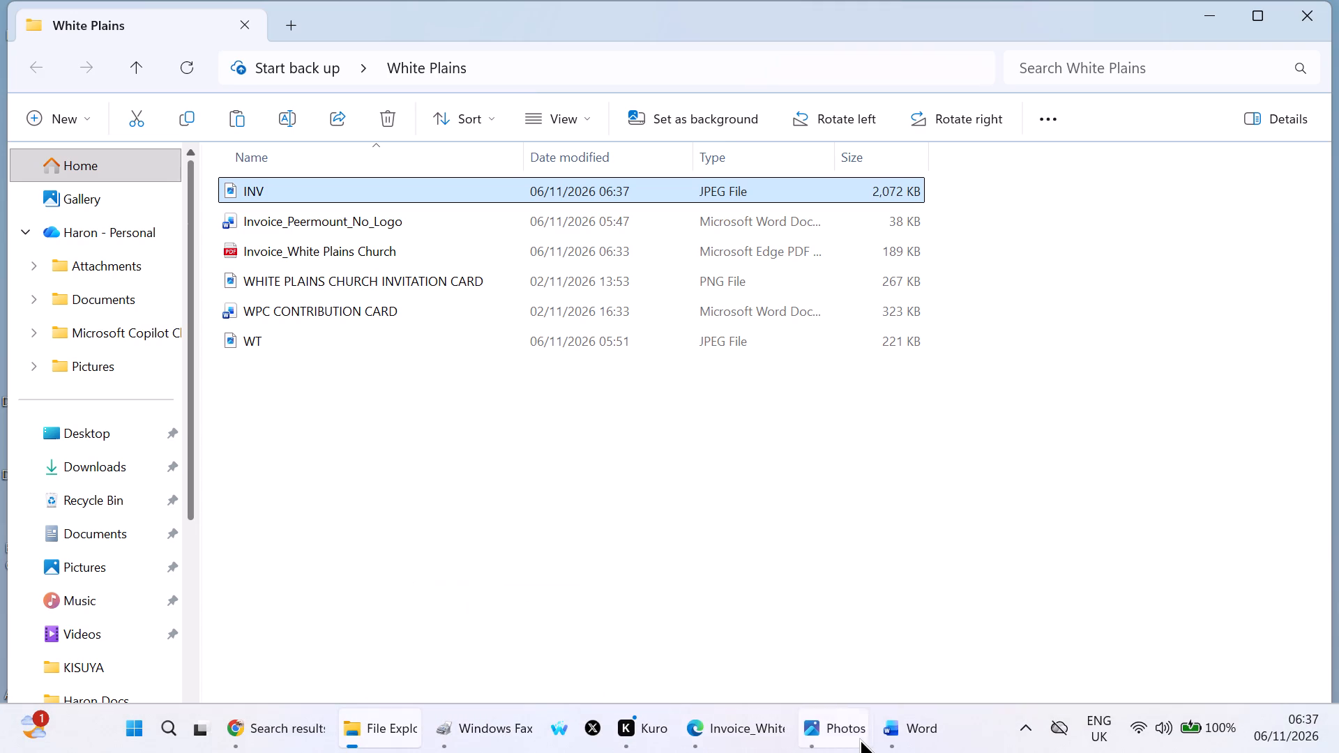
click(892, 727)
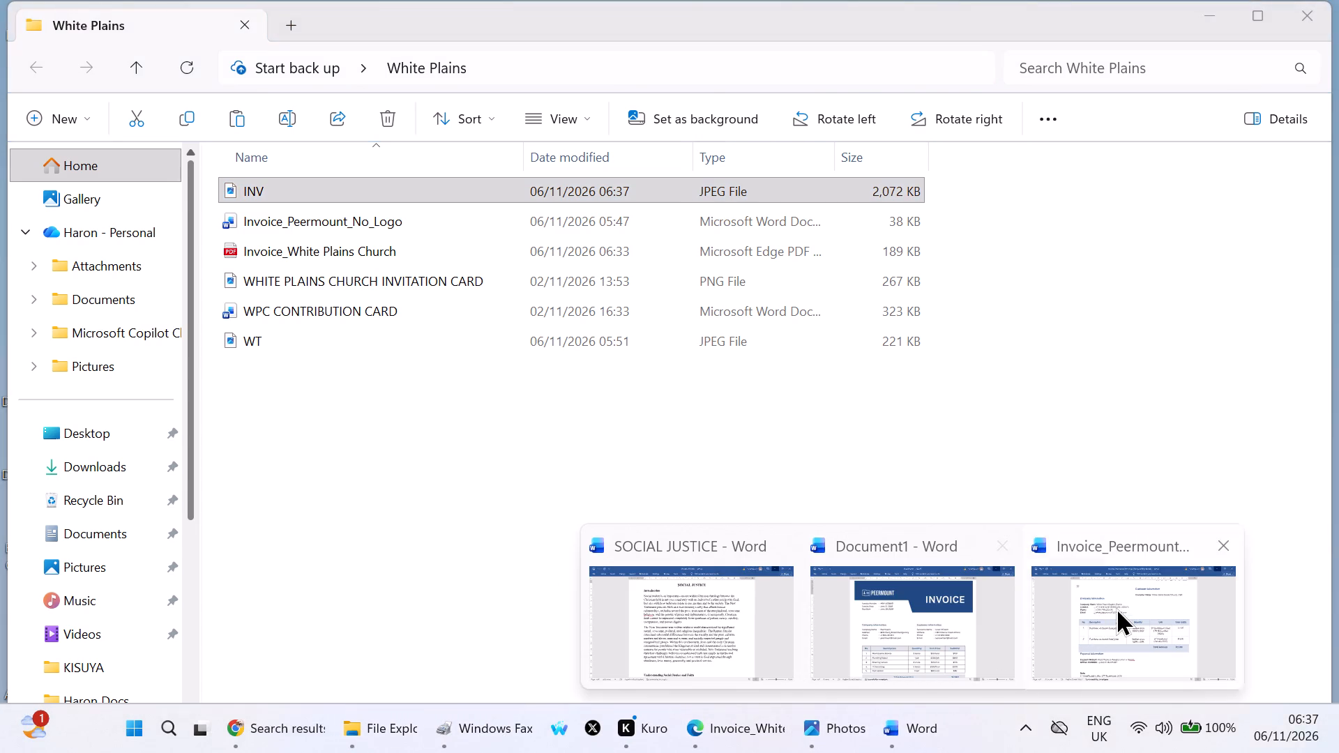
click(1116, 607)
click(54, 52)
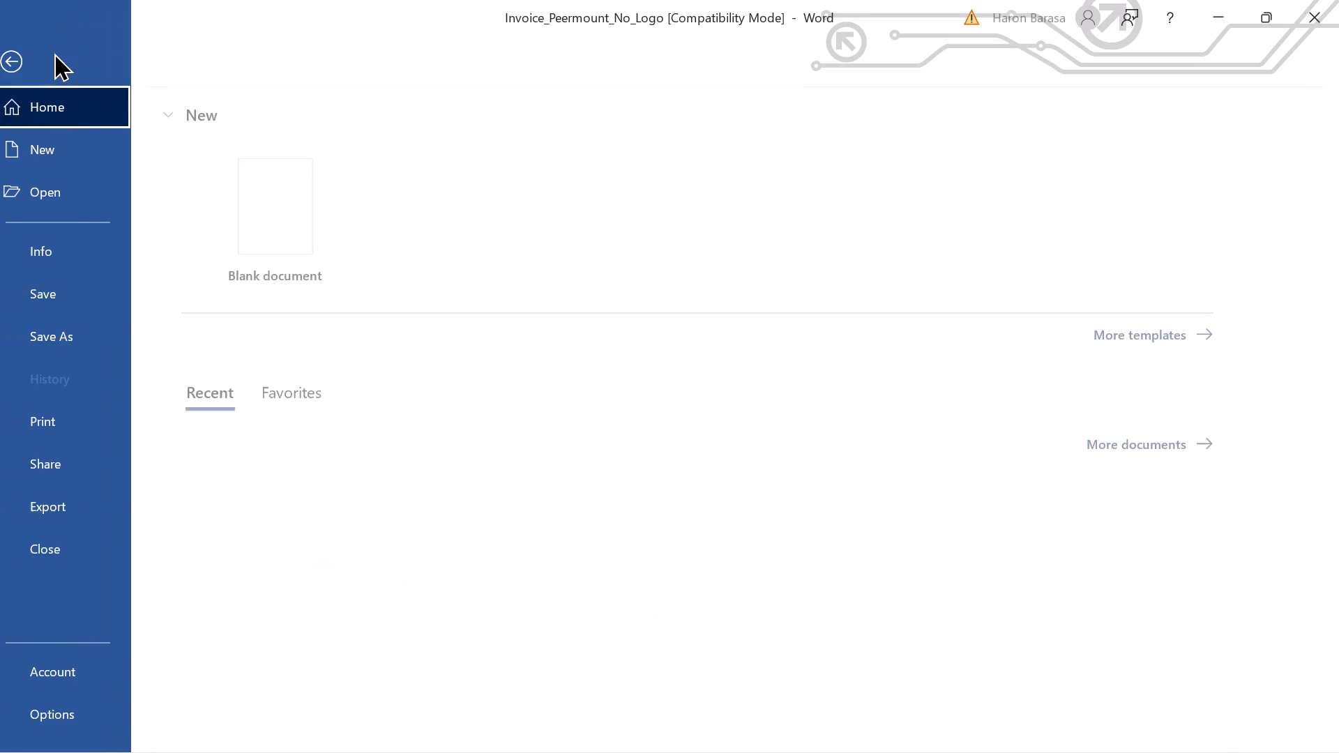
click(265, 190)
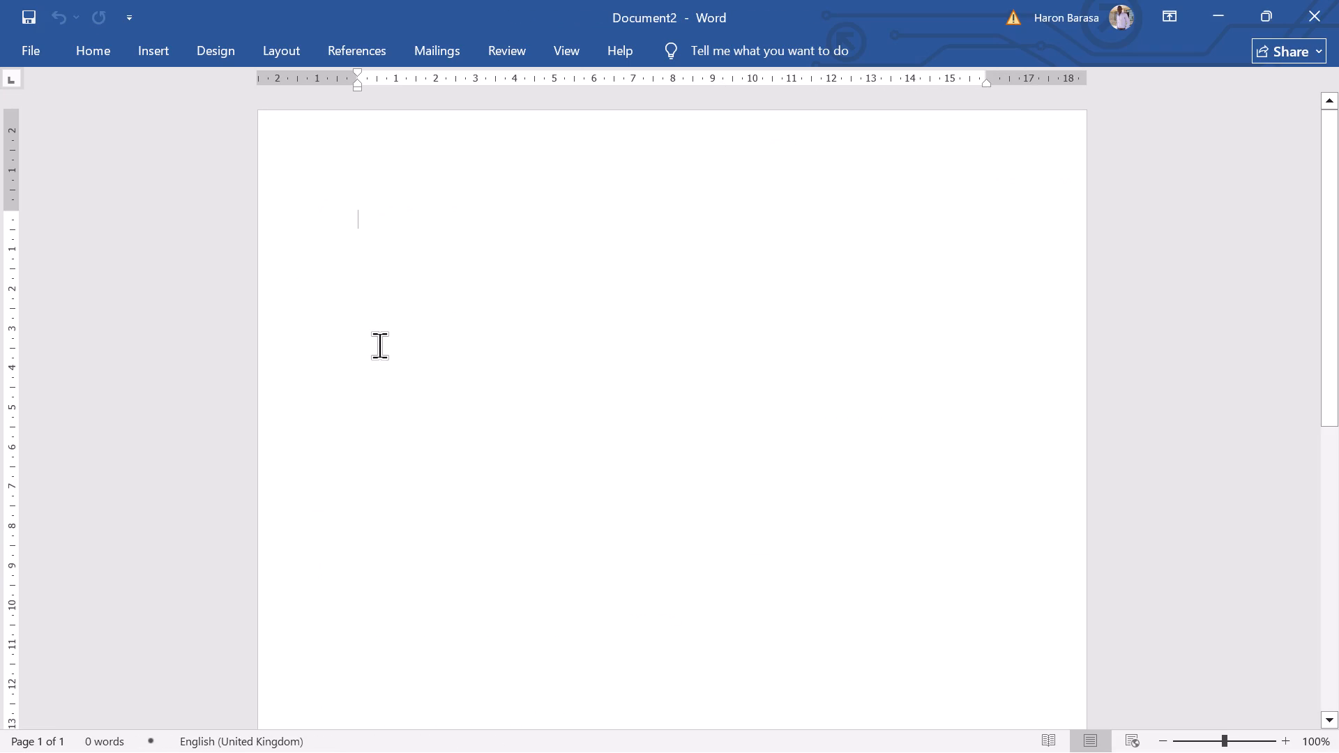
key(ctrl+v)
scroll(583, 423, up, 8)
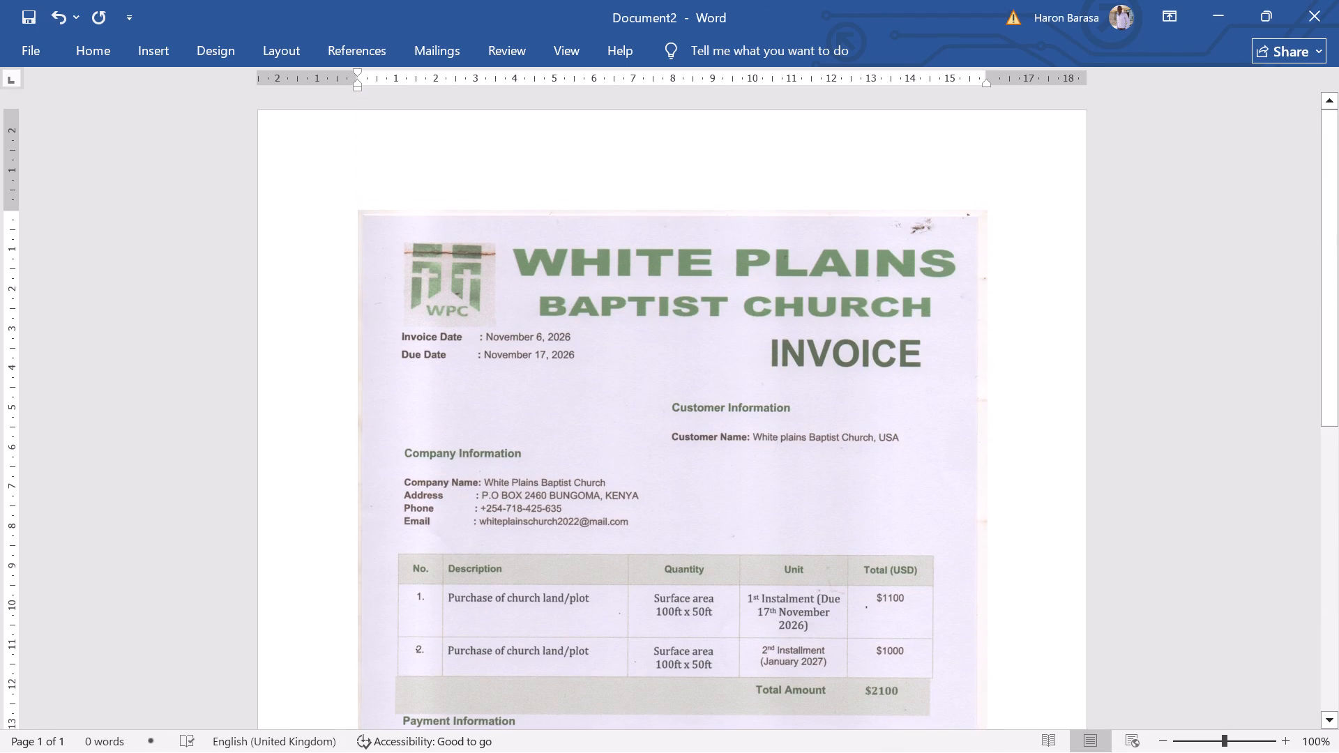
Set the invoice picture's text wrapping to In Front of Text and move it to the page's top-left corner.
click(582, 388)
click(1011, 225)
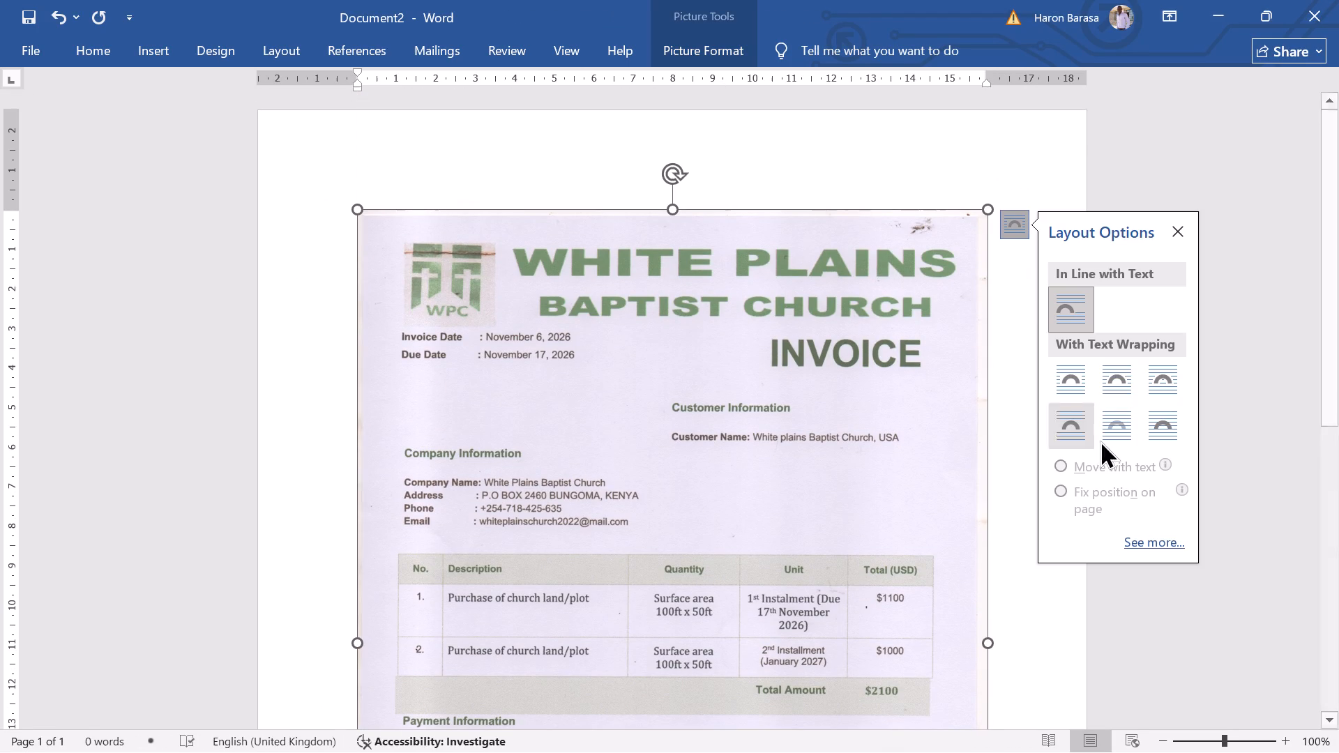
click(1163, 423)
drag(666, 456, 595, 388)
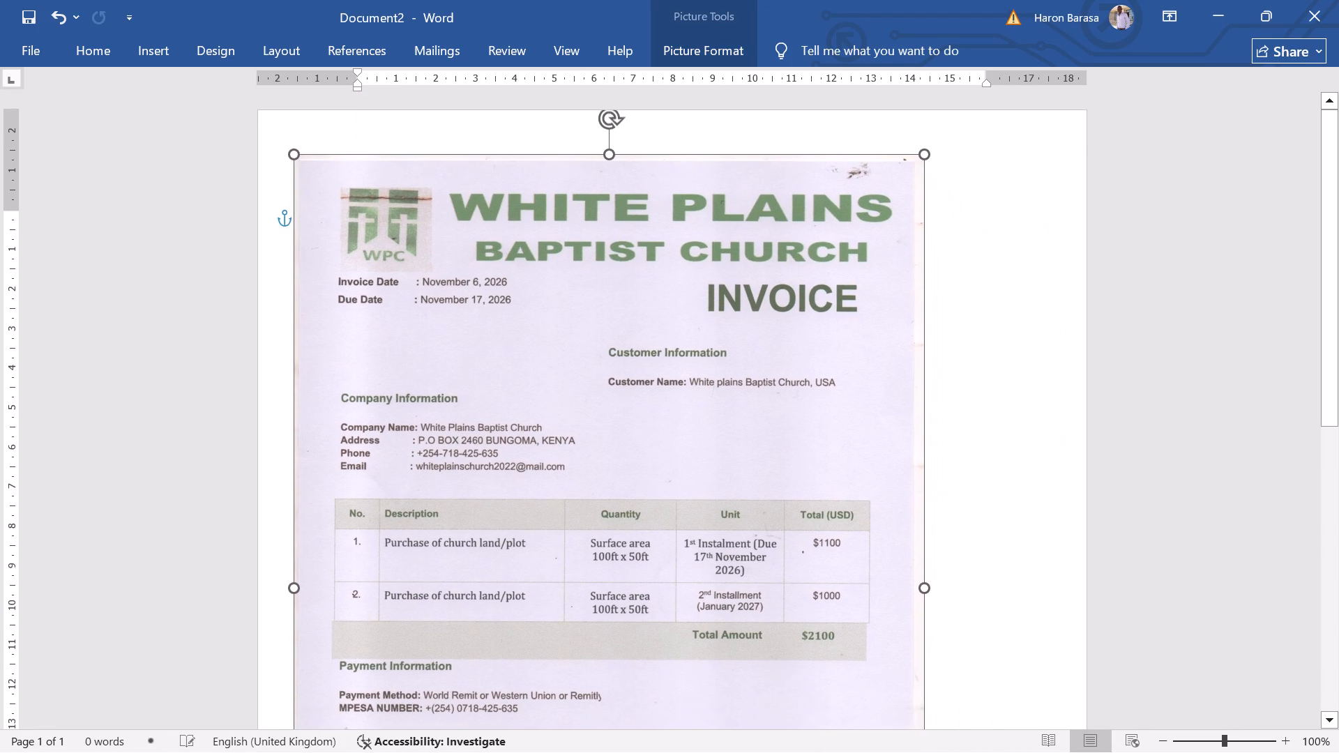
drag(595, 388, 562, 349)
Enlarge the invoice picture proportionally from its bottom-right corner until it reaches the page's right and bottom edges.
scroll(626, 407, down, 17)
drag(882, 404, 969, 523)
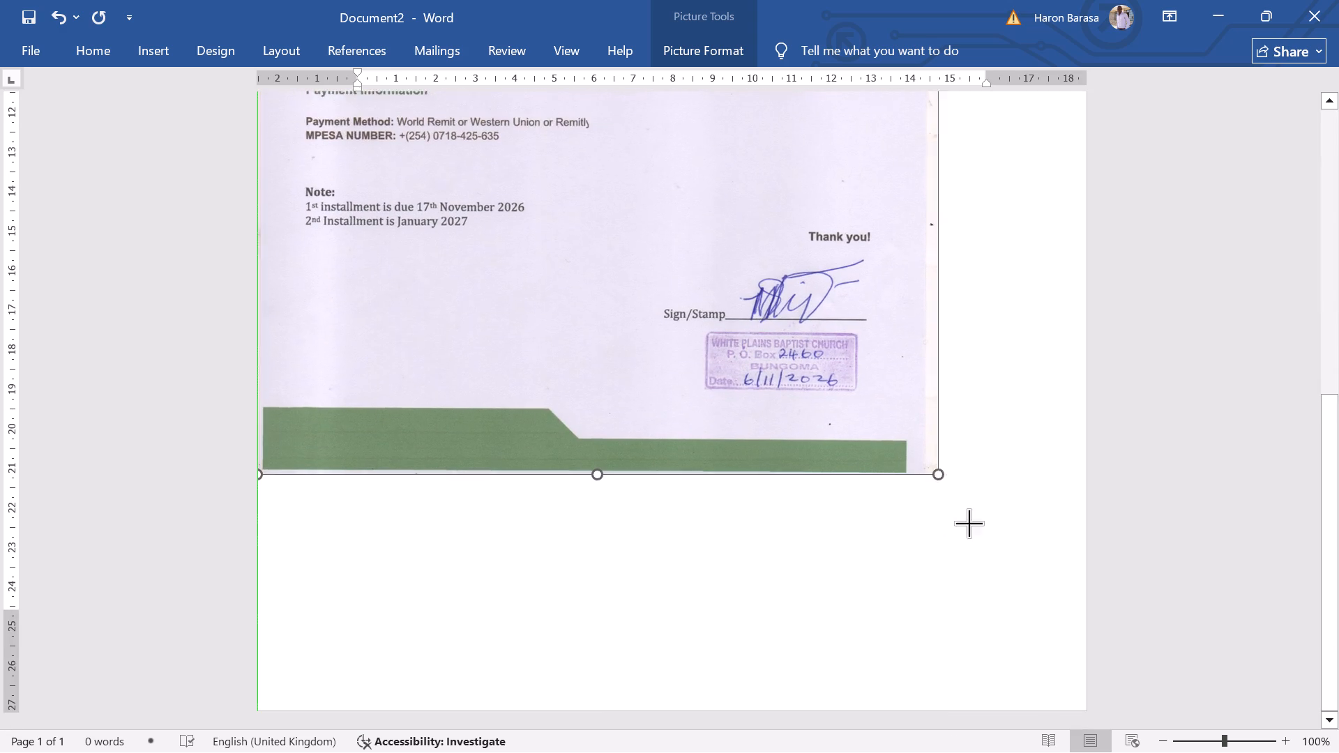
drag(969, 523, 1077, 714)
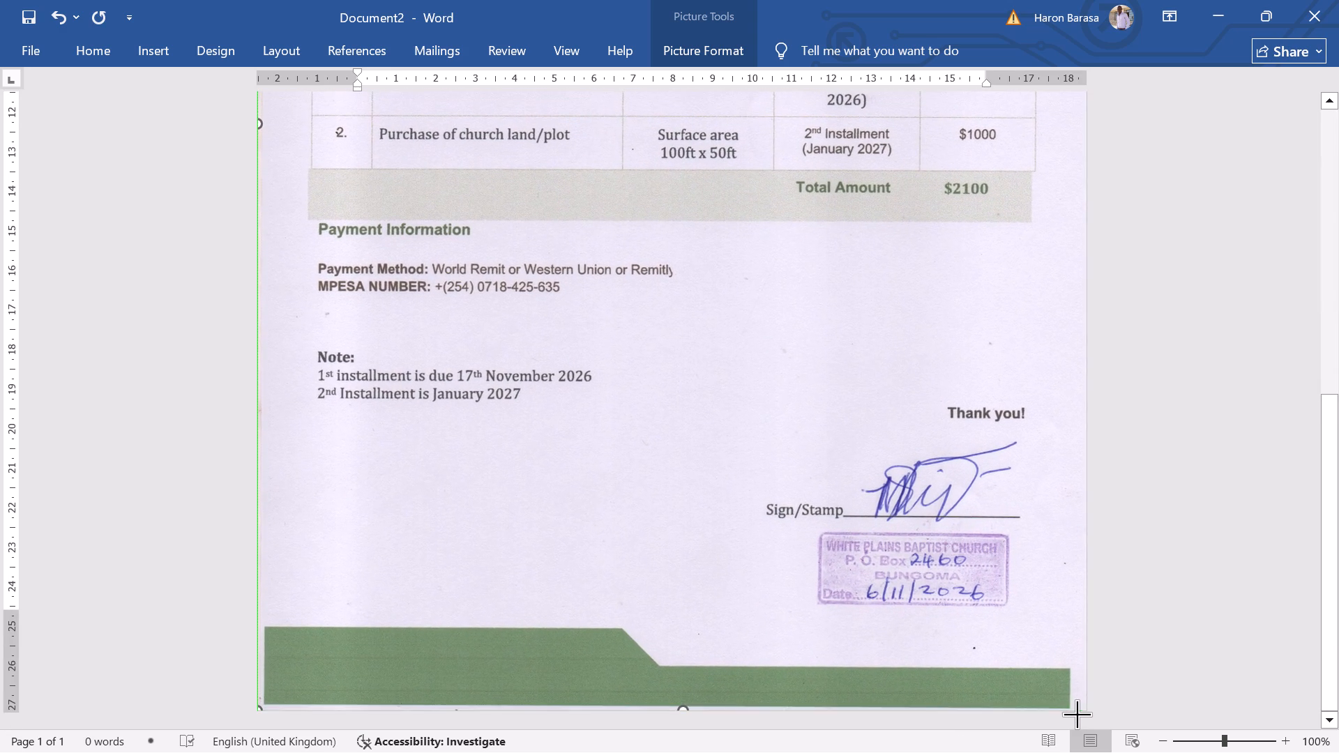
drag(1077, 714, 1095, 733)
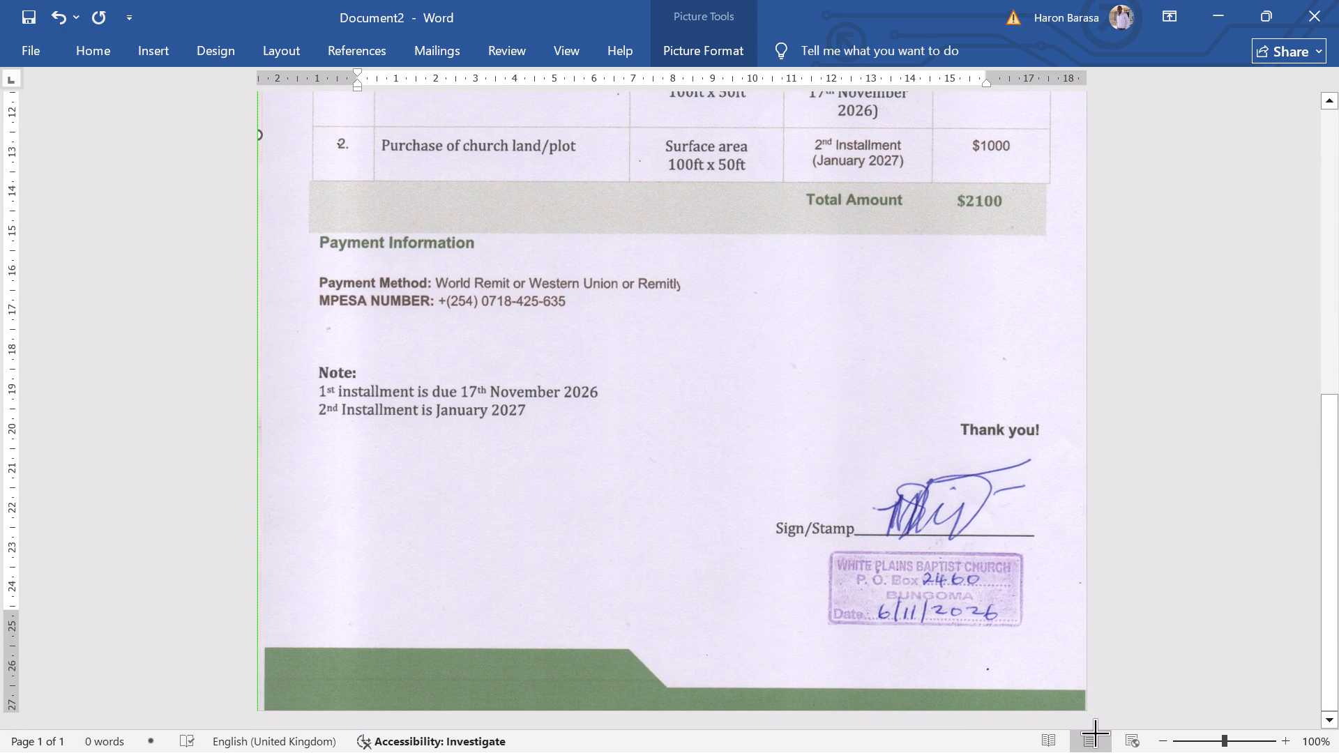
drag(1095, 733, 1093, 732)
Shift the invoice picture up and left so the scan's dark top and left borders fall outside the page.
scroll(593, 526, up, 10)
scroll(337, 434, up, 7)
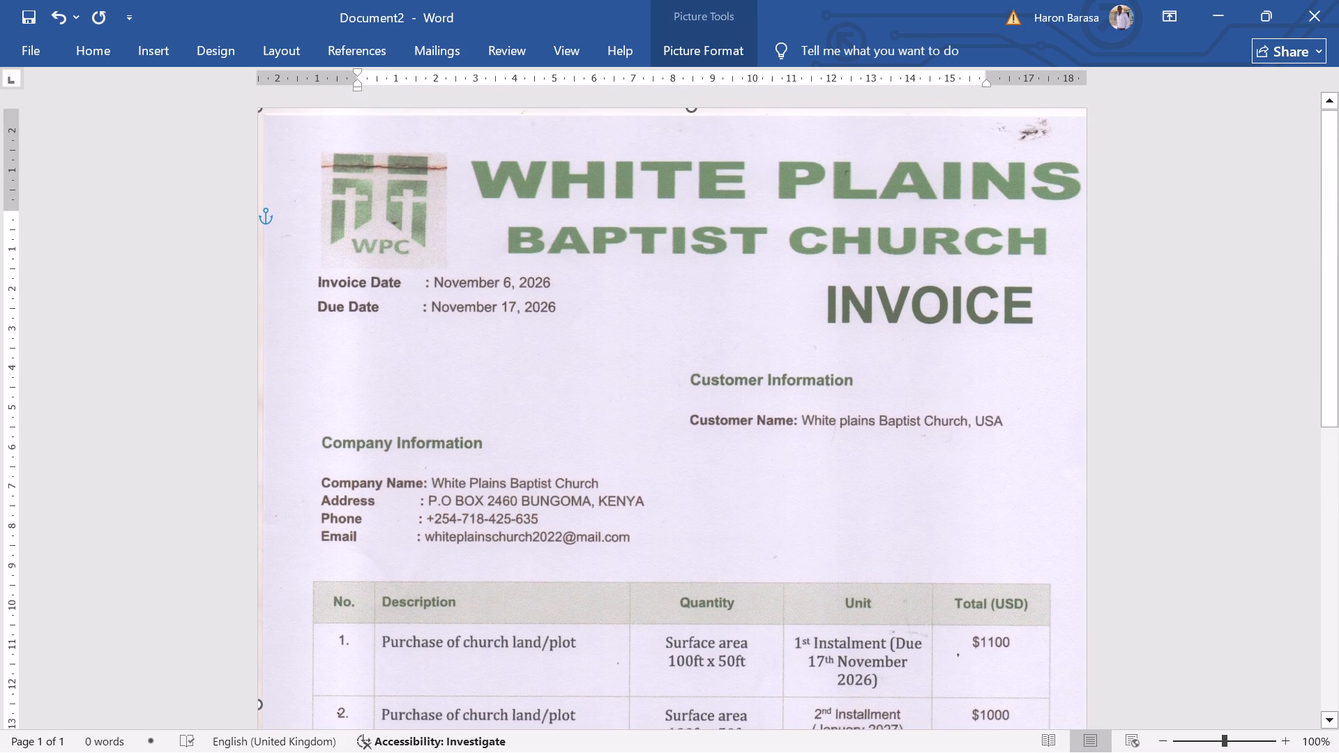
drag(563, 505, 549, 492)
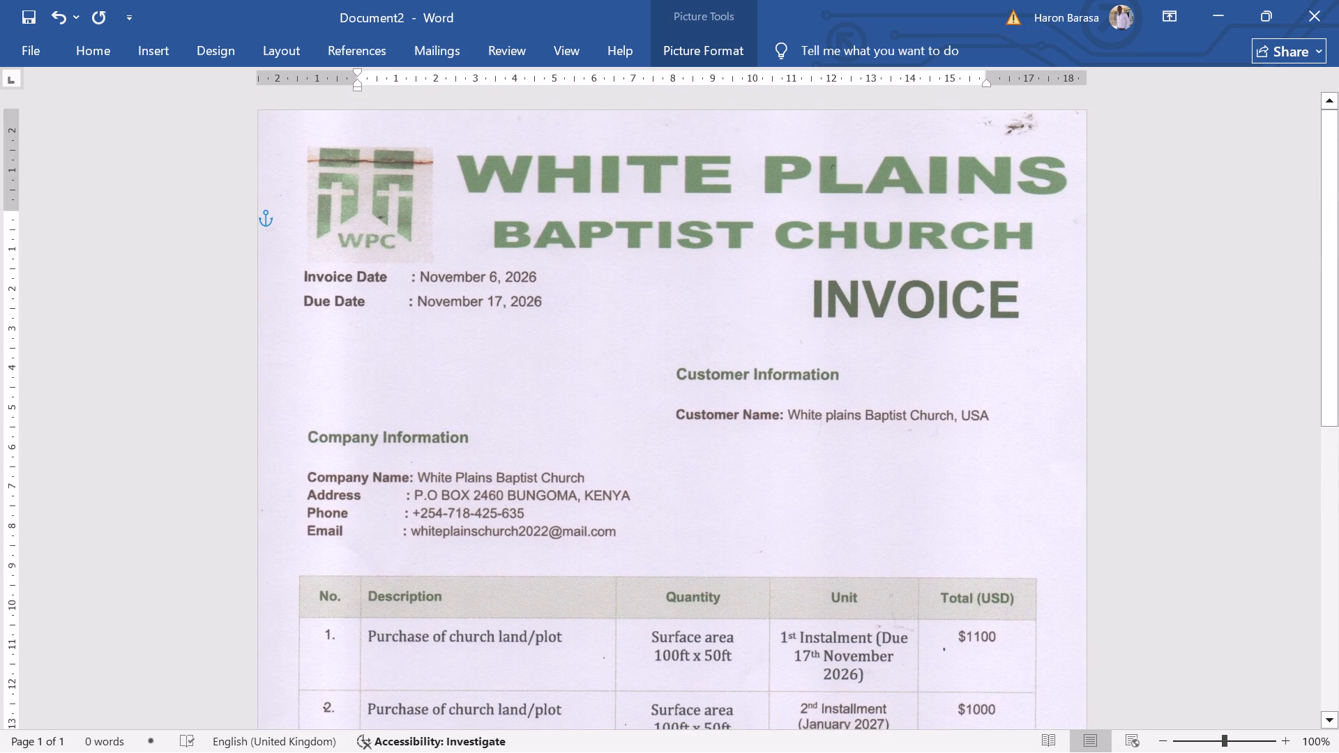
drag(549, 492, 550, 492)
scroll(745, 503, down, 20)
scroll(745, 503, down, 2)
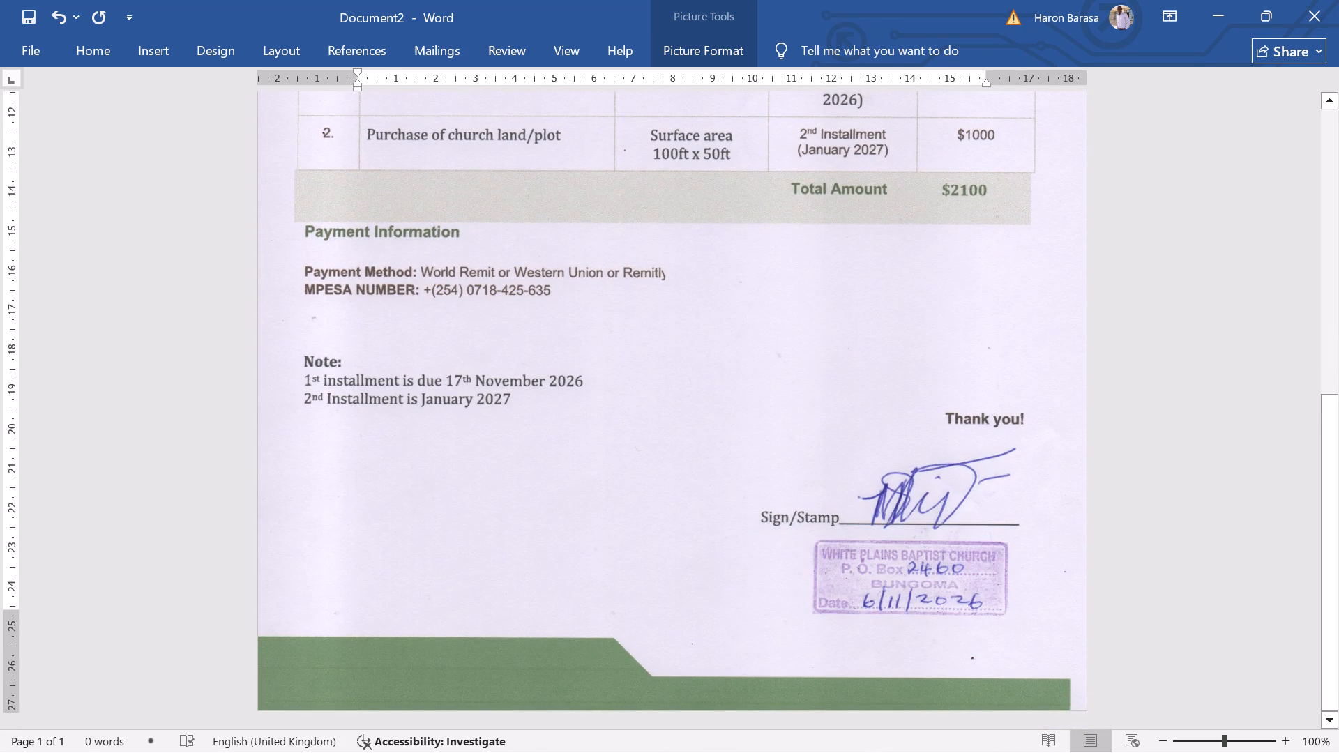
scroll(1031, 593, down, 5)
click(1022, 487)
scroll(797, 494, up, 2)
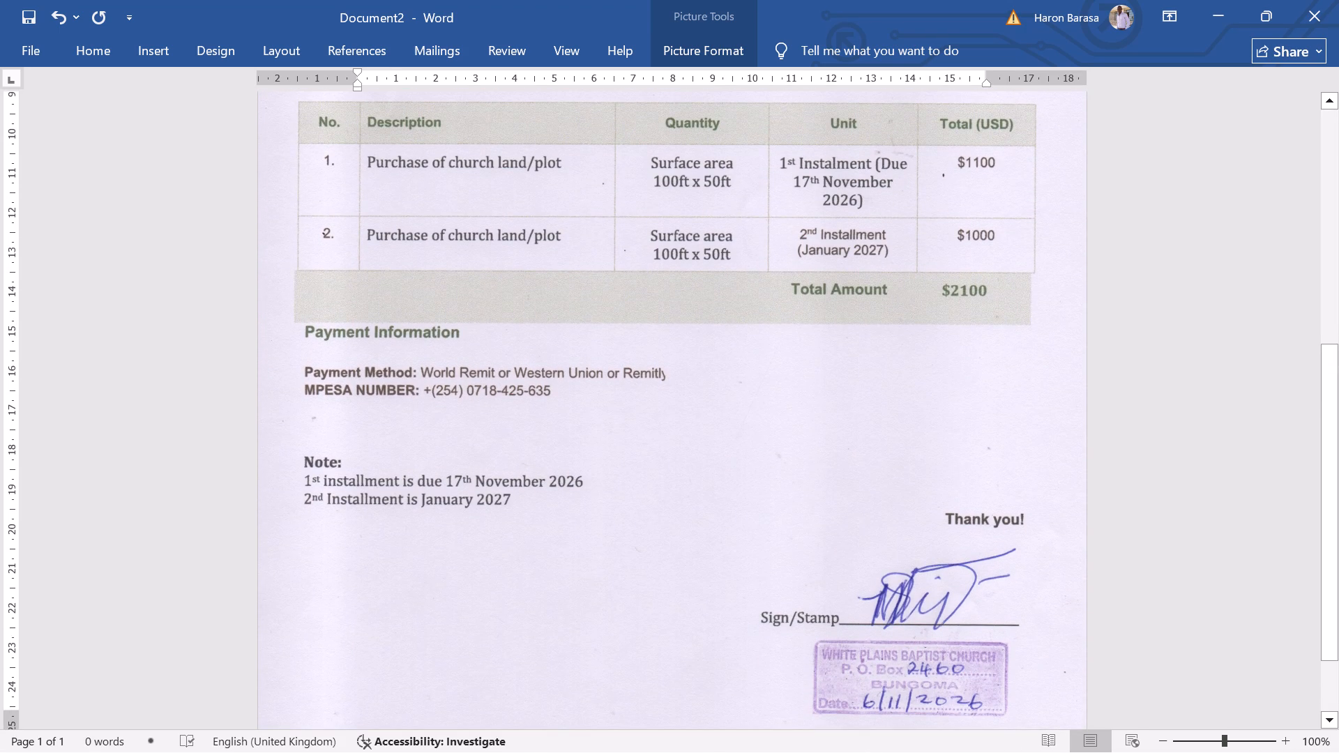
click(863, 509)
scroll(863, 509, up, 6)
drag(877, 516, 835, 500)
Enlarge the invoice picture slightly from its bottom-right corner to cover the white strip along the page's right edge.
scroll(887, 495, down, 7)
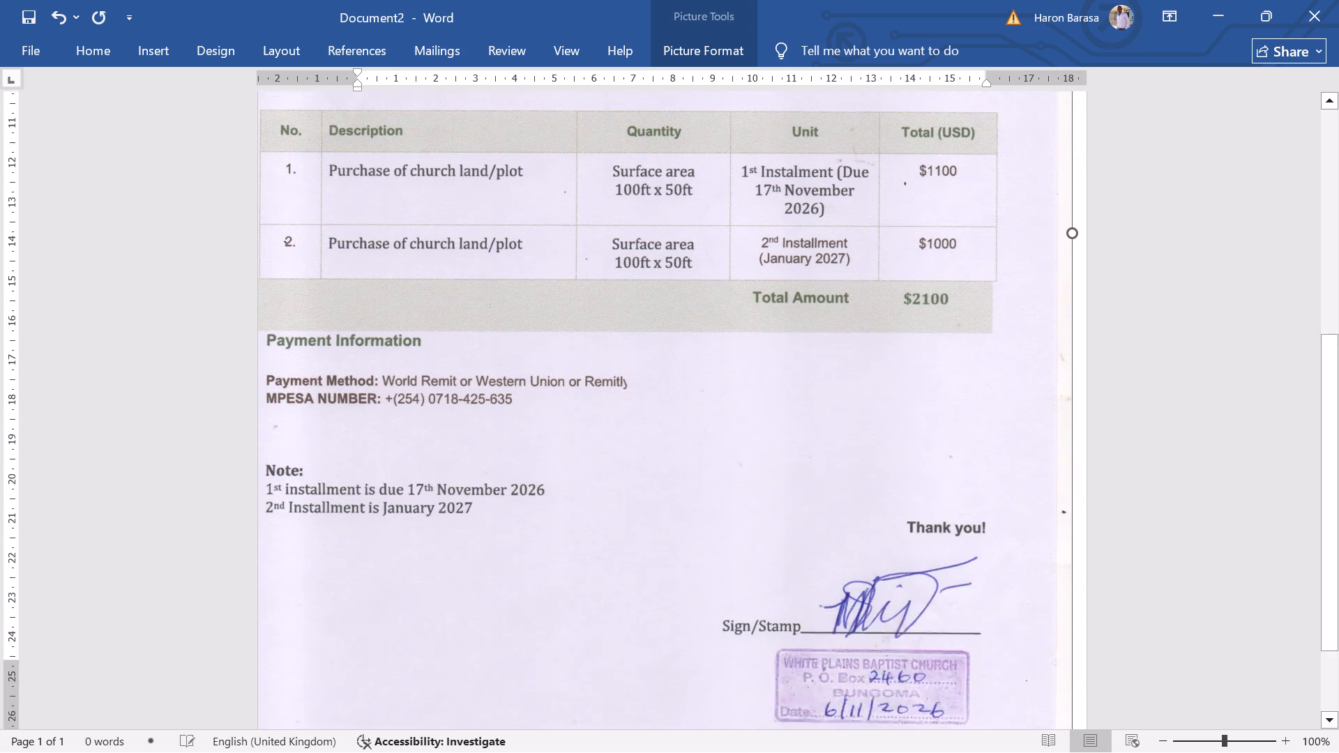
scroll(940, 505, down, 8)
scroll(1020, 538, down, 7)
scroll(1027, 554, up, 1)
scroll(1051, 505, down, 7)
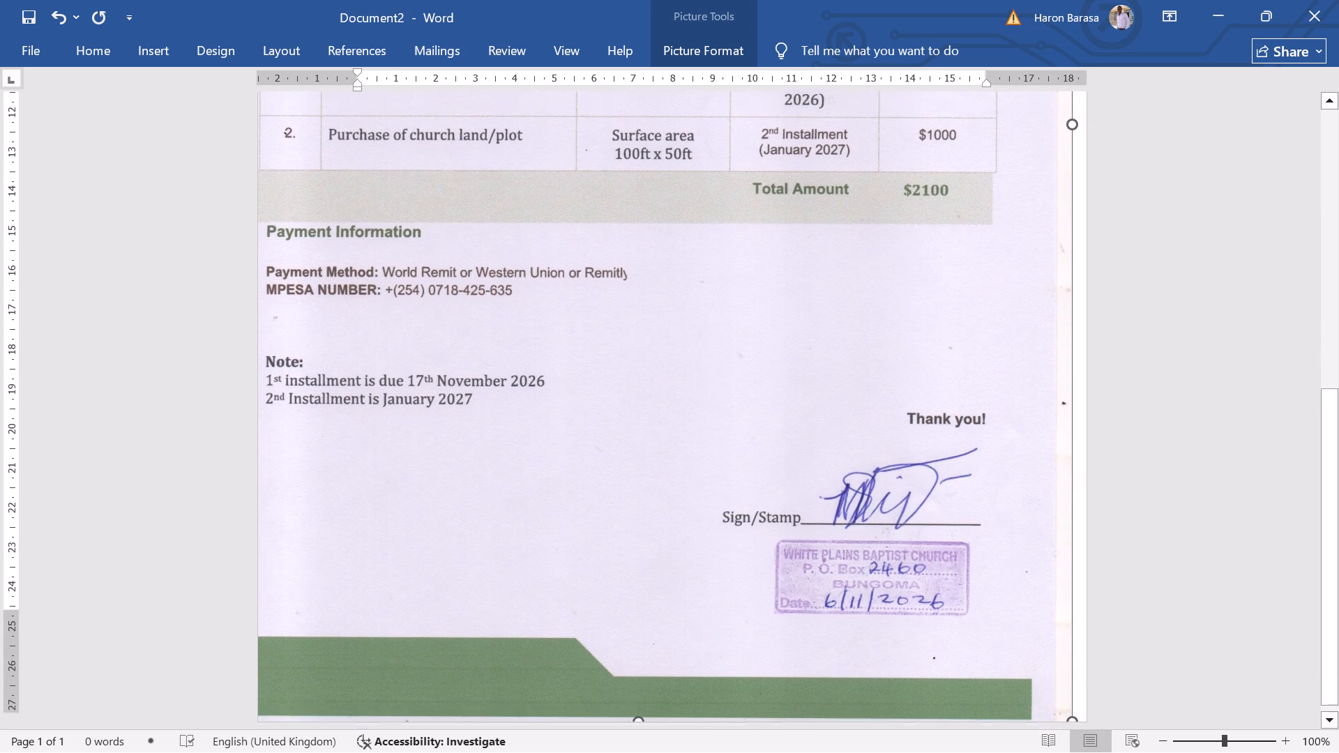
scroll(1047, 517, up, 9)
scroll(1071, 403, up, 14)
scroll(1061, 418, down, 20)
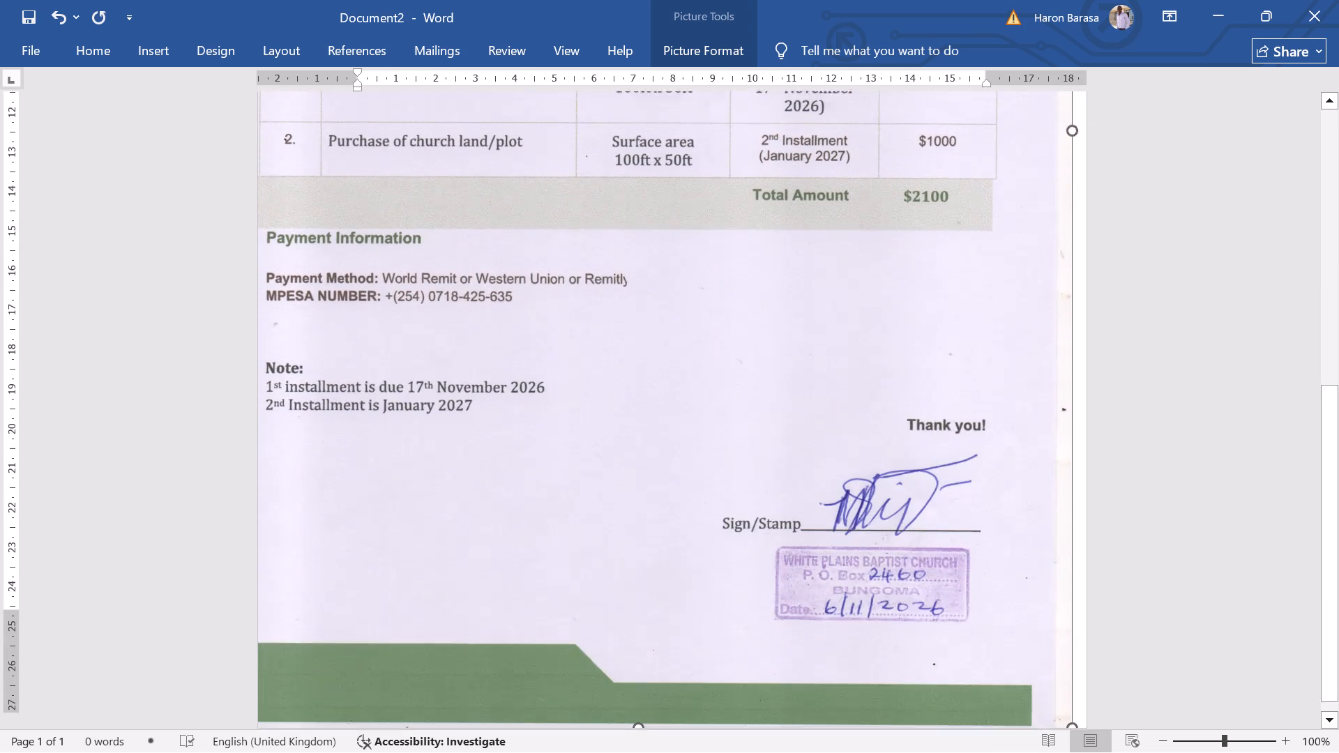
scroll(1030, 549, down, 7)
drag(1068, 706, 1076, 710)
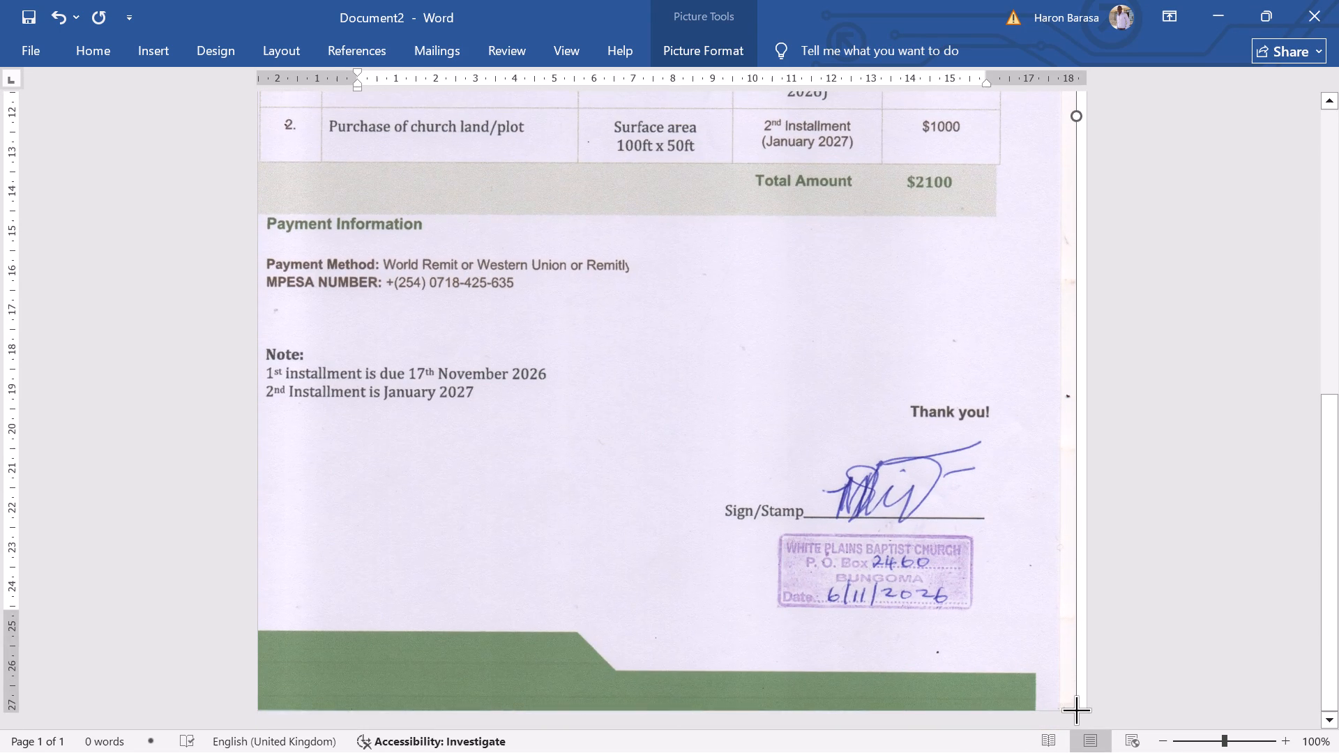
drag(1076, 710, 1090, 720)
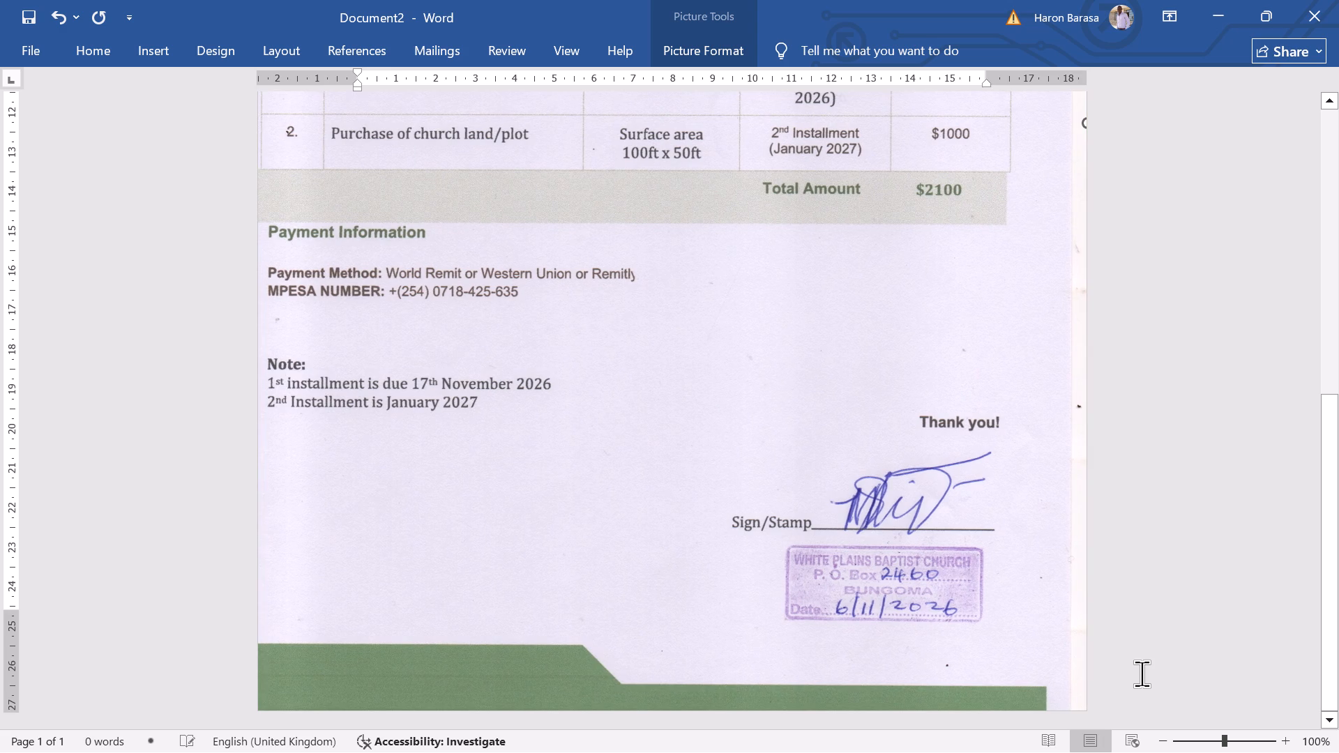
Nudge the invoice picture right until the scan's right border runs off the page and the content sits more centrally.
key(Right)
key(Right)
key(Right)
key(Right)
key(Right)
key(Right)
key(Right)
key(Right)
key(Right)
key(Right)
key(Right)
key(Right)
key(Right)
key(Right)
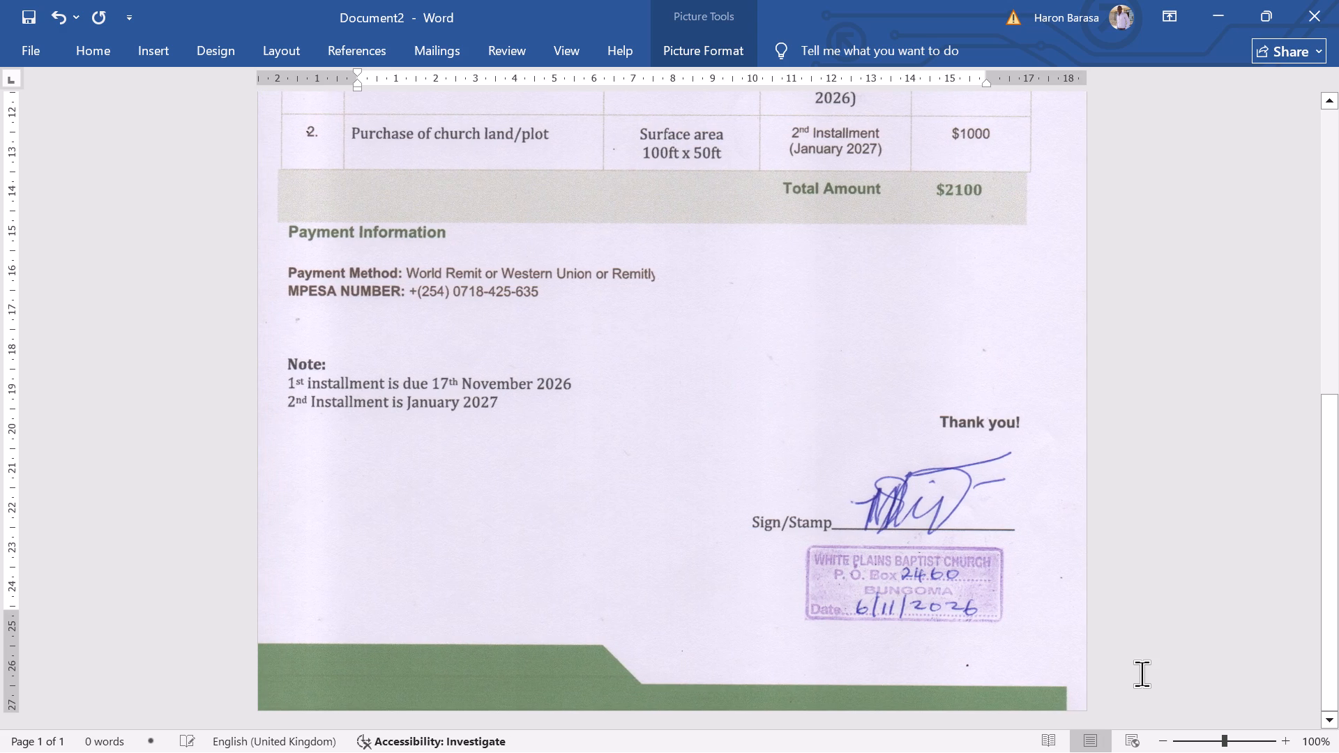
key(Right)
key(Right)
key(Right)
key(Right)
key(Right)
key(Right)
key(Right)
key(Right)
key(Right)
key(Right)
key(Right)
key(Right)
key(Right)
key(Right)
key(Right)
key(Right)
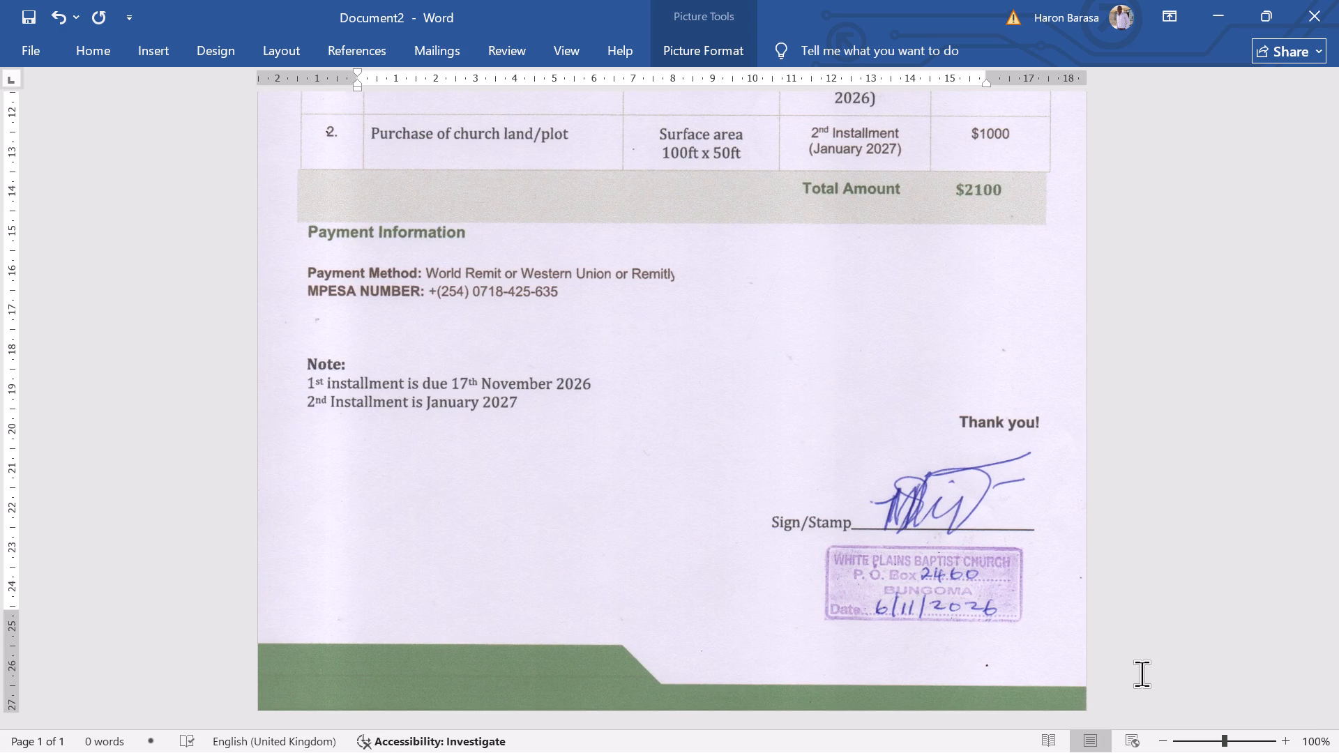
scroll(1141, 672, up, 9)
scroll(895, 593, up, 6)
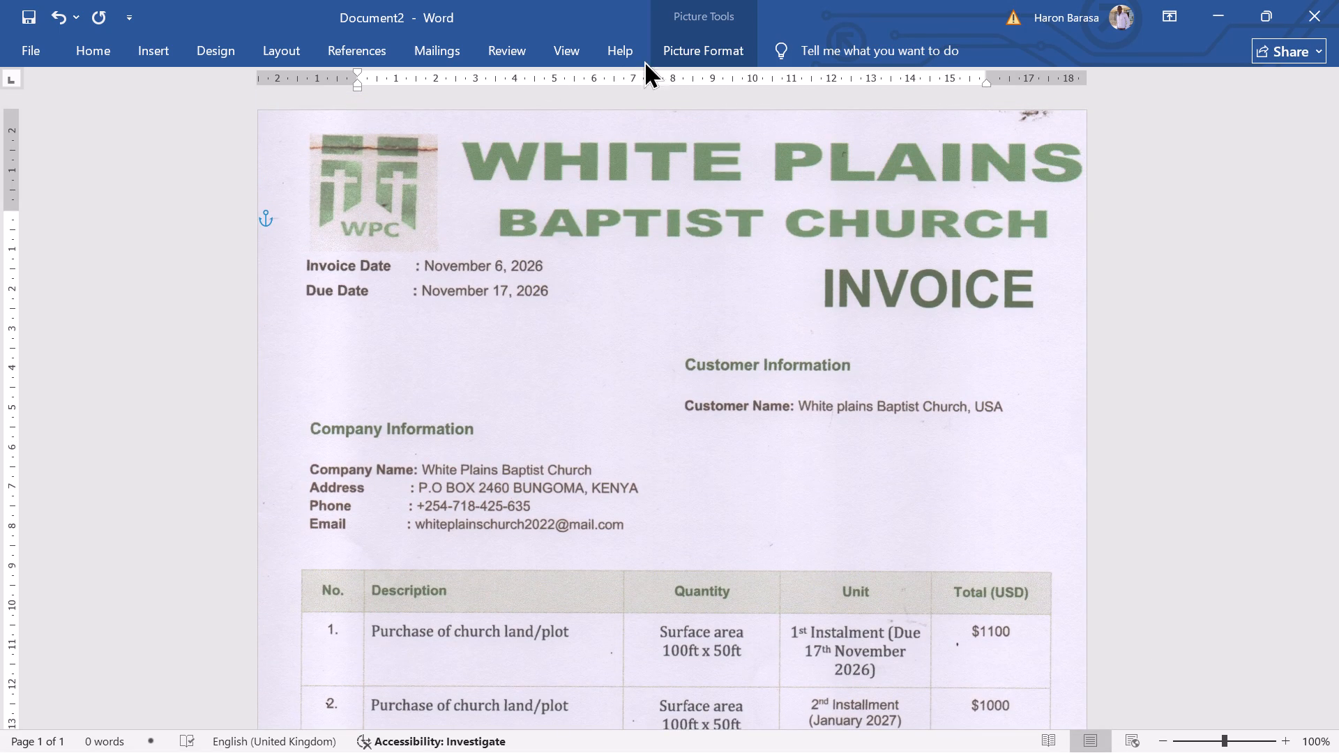
Apply a brighter, higher-contrast Brightness/Contrast correction to the invoice picture to whiten its lilac background.
click(683, 46)
click(124, 120)
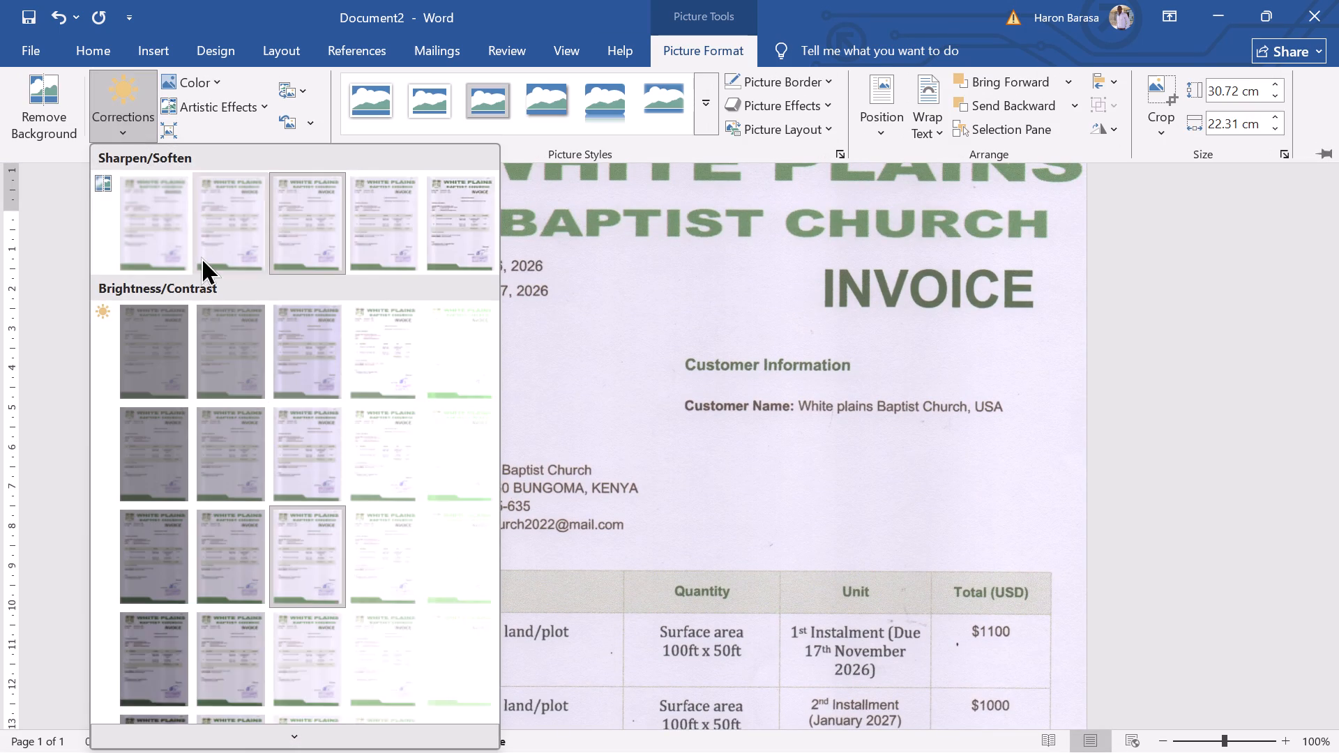
scroll(223, 353, down, 9)
click(316, 678)
scroll(711, 457, down, 5)
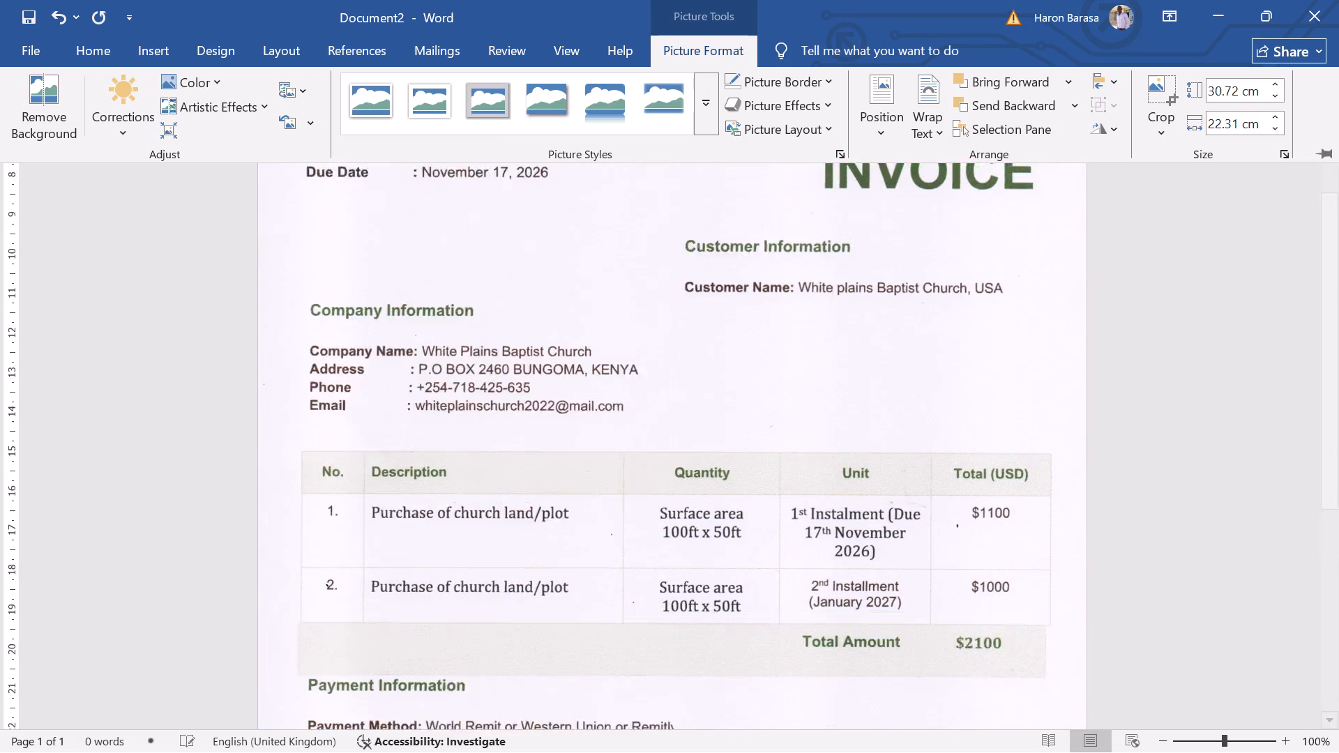
scroll(711, 457, down, 12)
scroll(724, 457, up, 20)
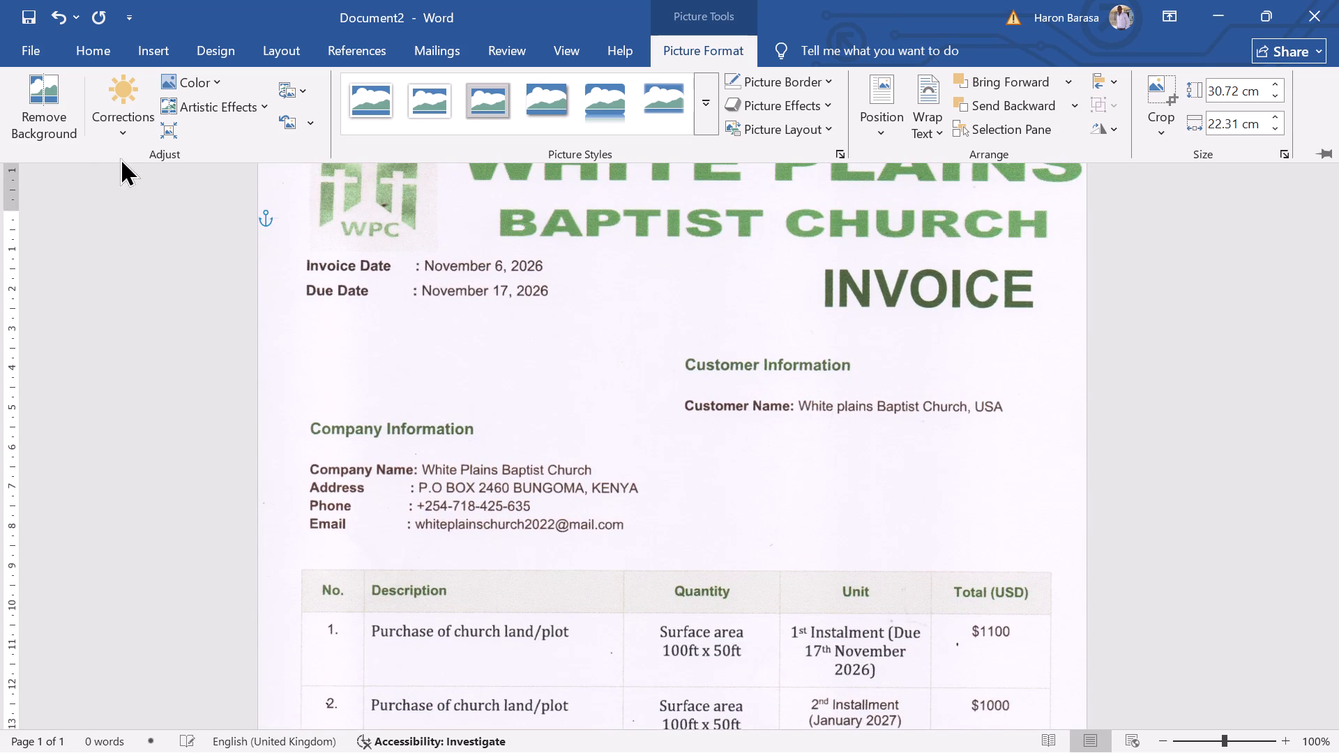
Apply the milder sharpening correction to the invoice picture, deselect it, and check the whole page.
click(123, 102)
click(396, 201)
click(1200, 363)
scroll(1195, 386, up, 7)
scroll(861, 496, down, 16)
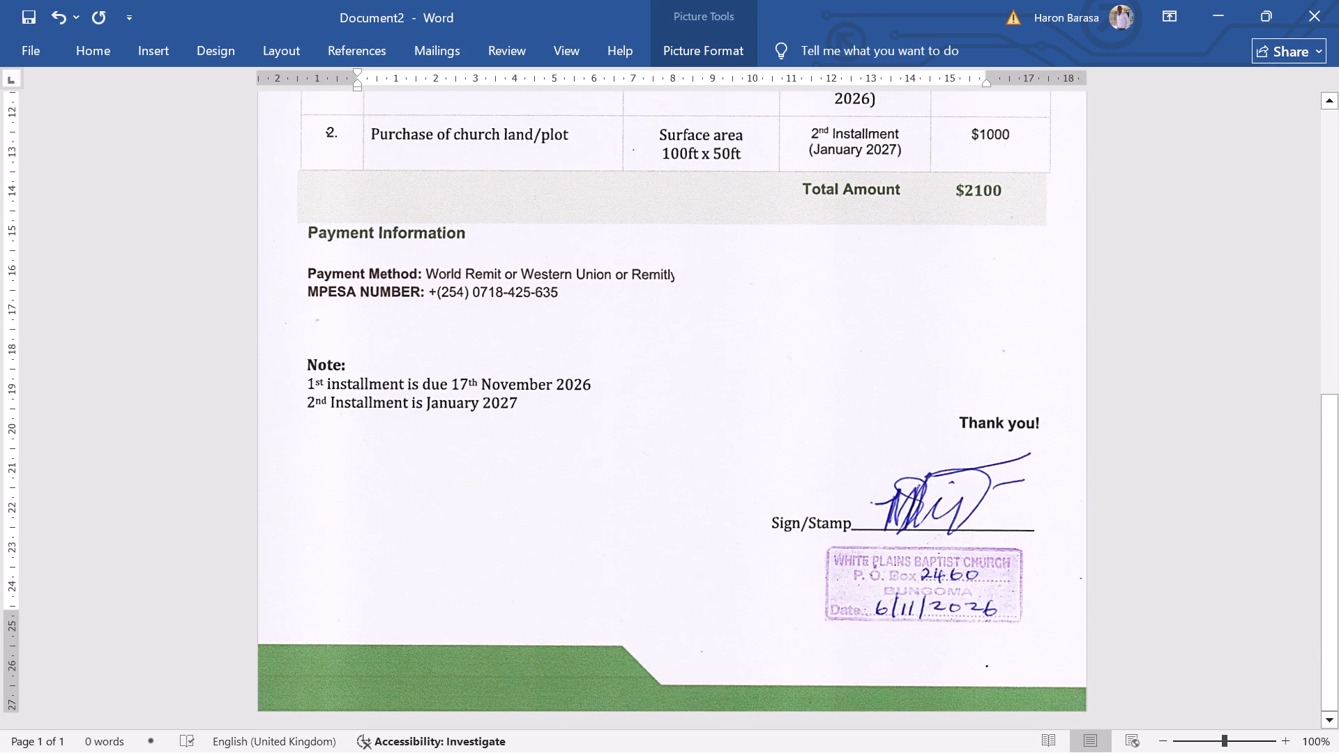
scroll(559, 539, up, 8)
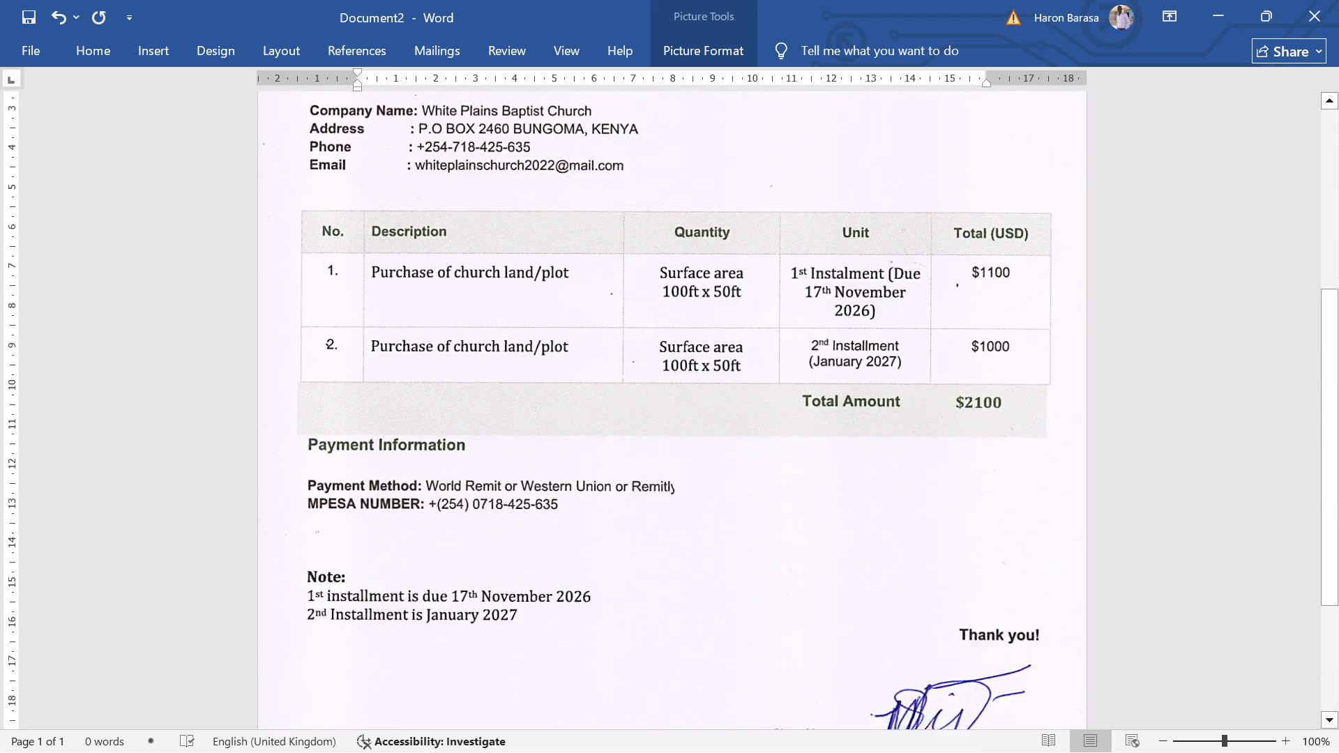
scroll(556, 538, up, 9)
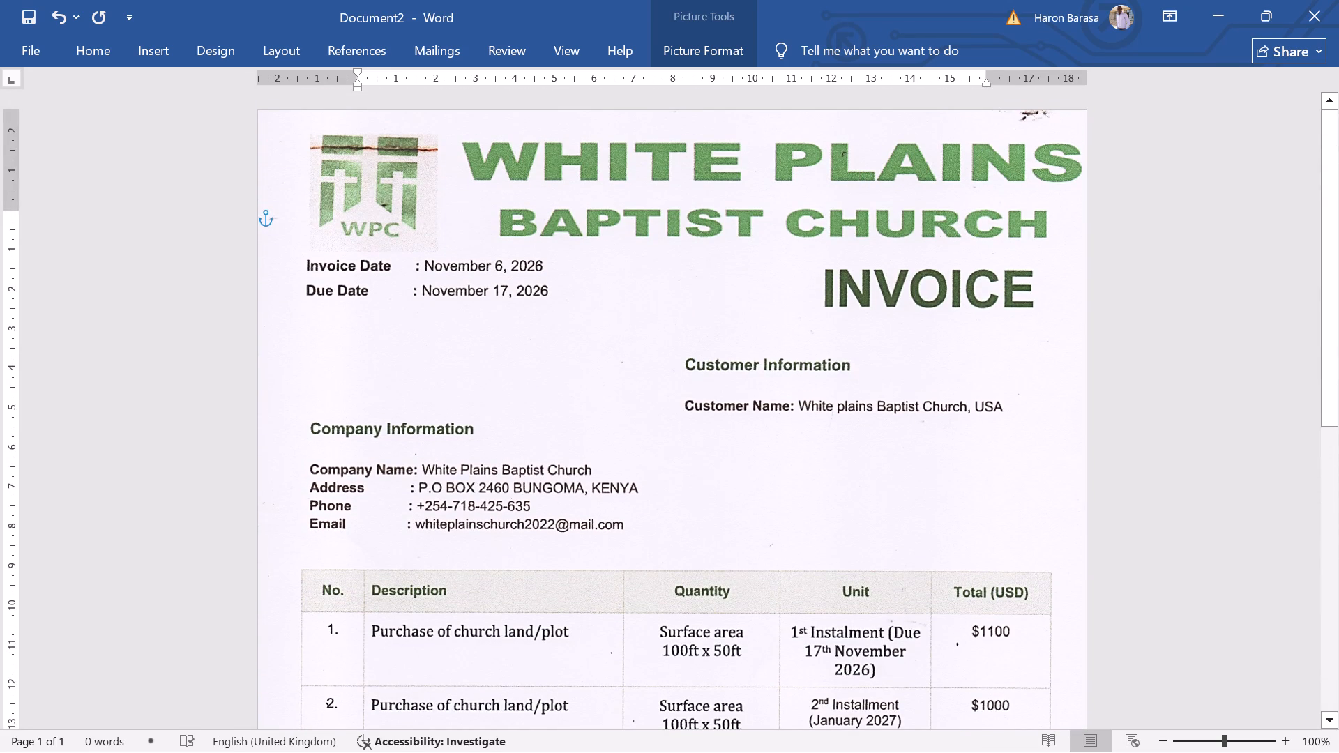
Open the export options for the cleaned-up invoice document.
click(44, 51)
click(73, 505)
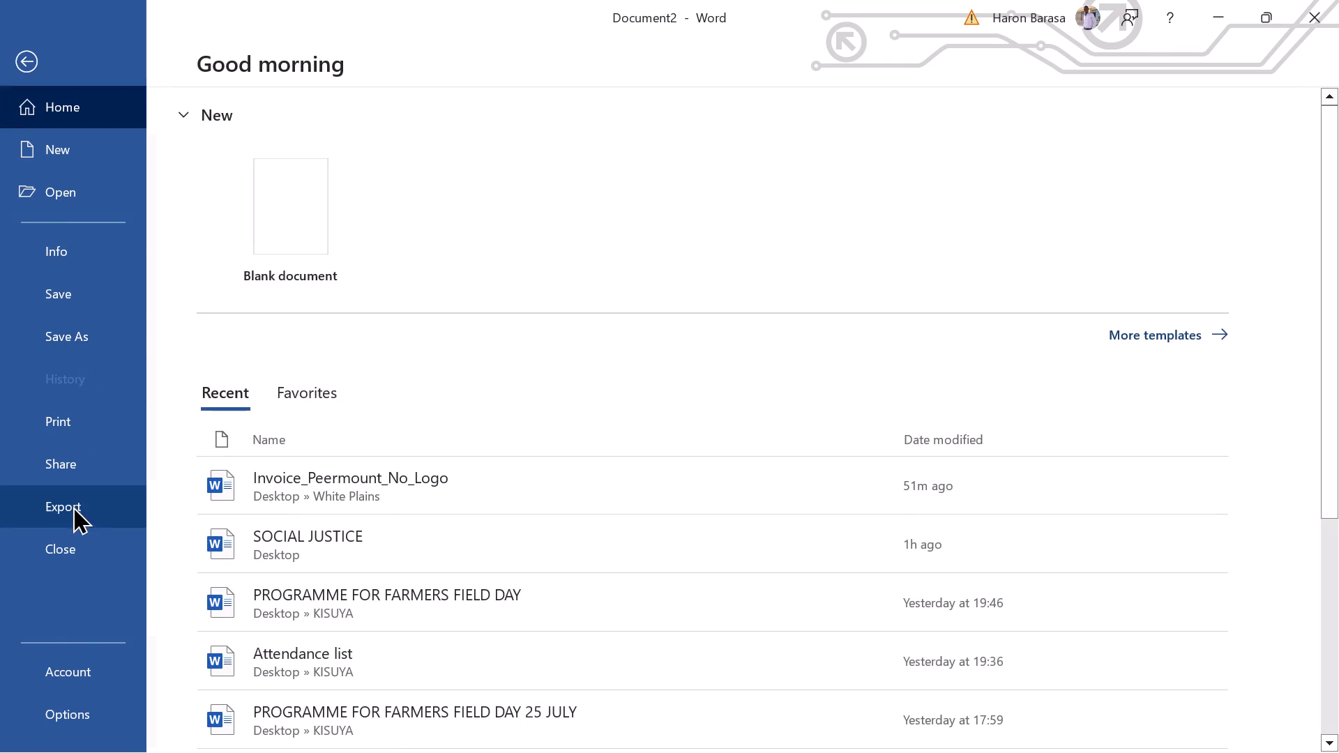
Publish the invoice as a PDF named "Invoice_White Plains Church Signed" in the White Plains folder, basing the name on the existing invoice PDF.
click(597, 305)
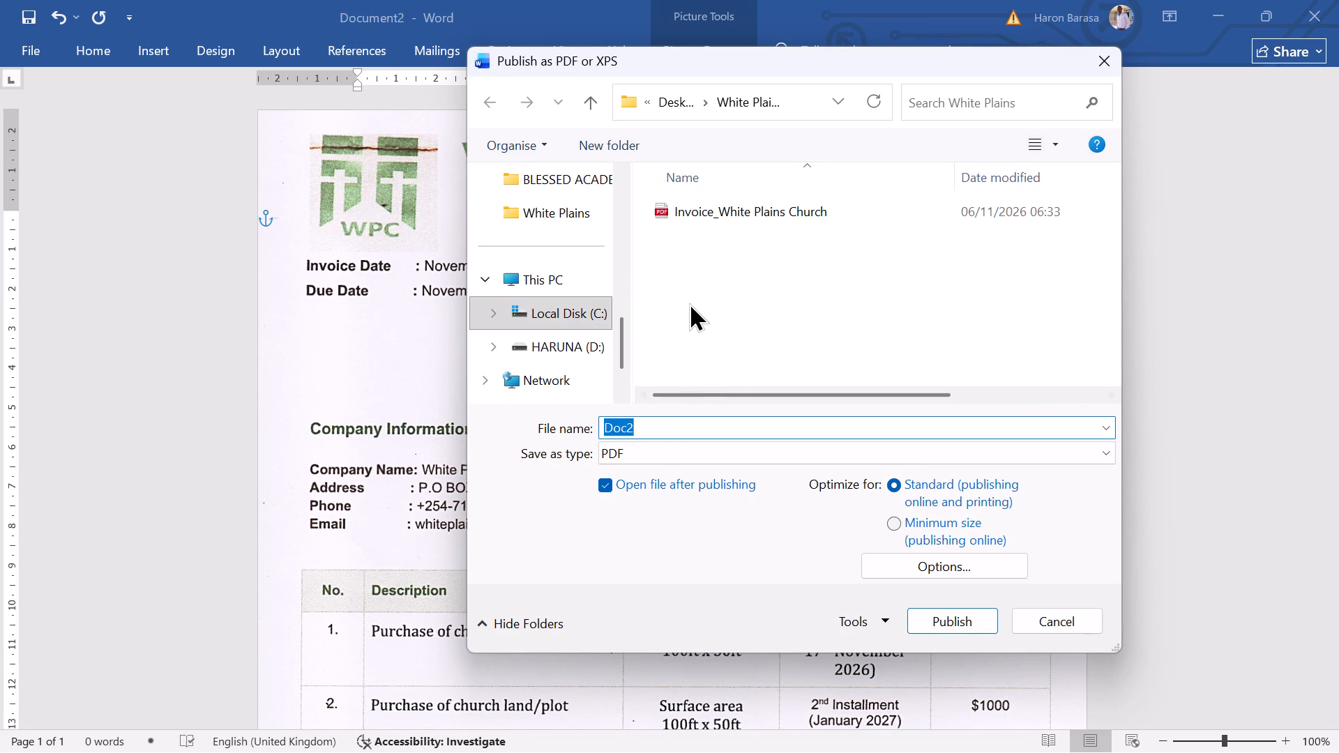
click(718, 212)
click(773, 427)
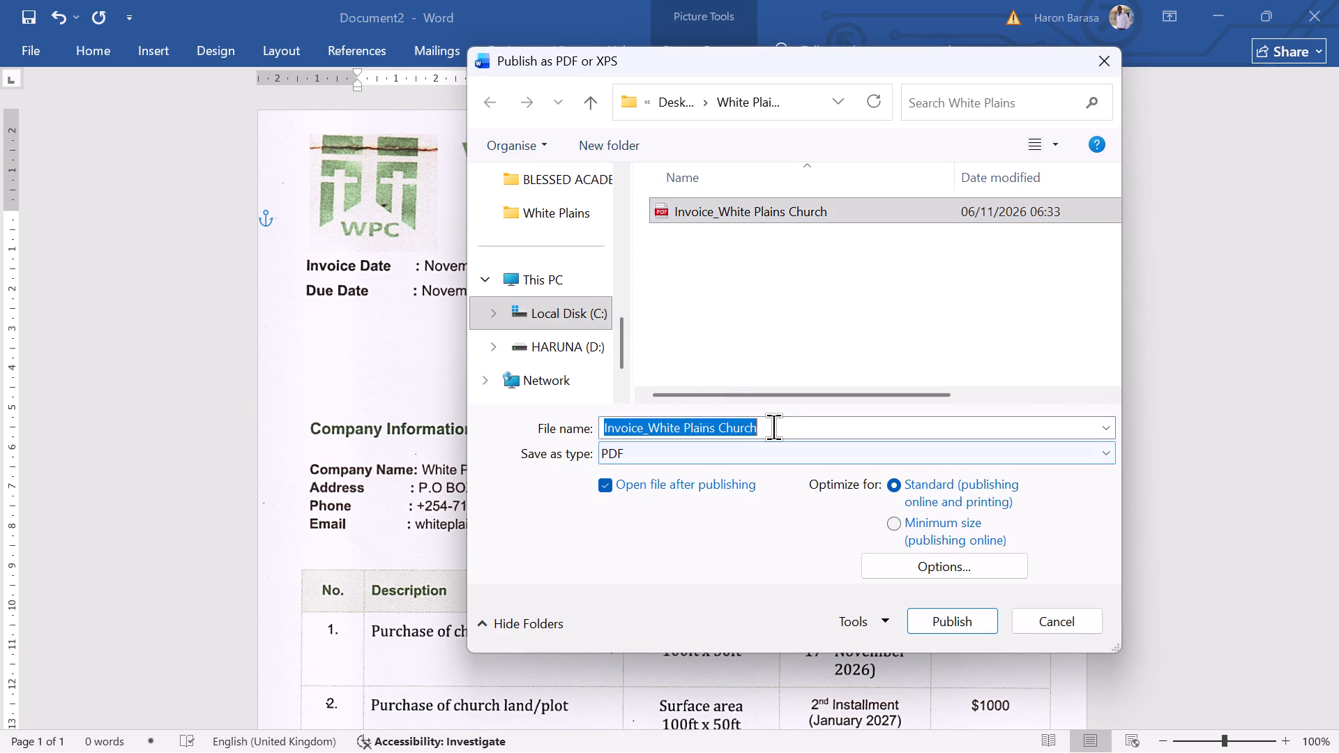
click(773, 427)
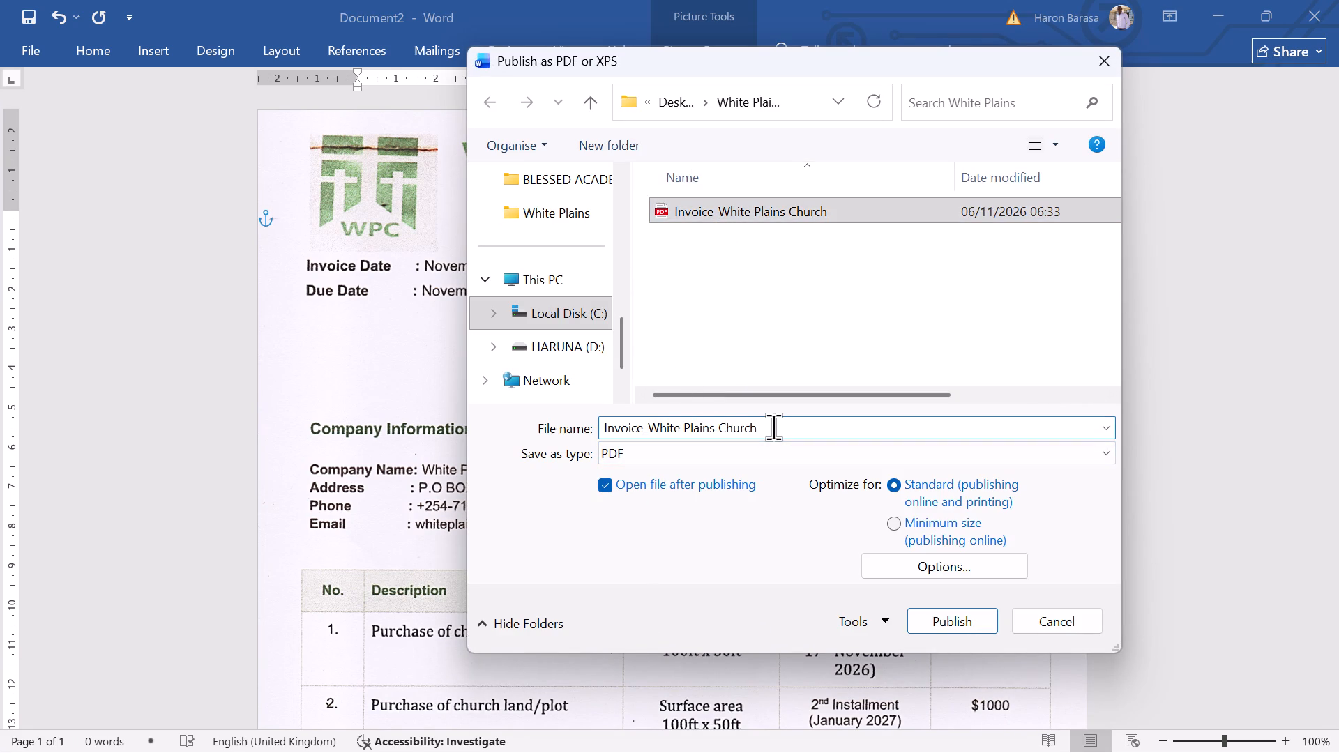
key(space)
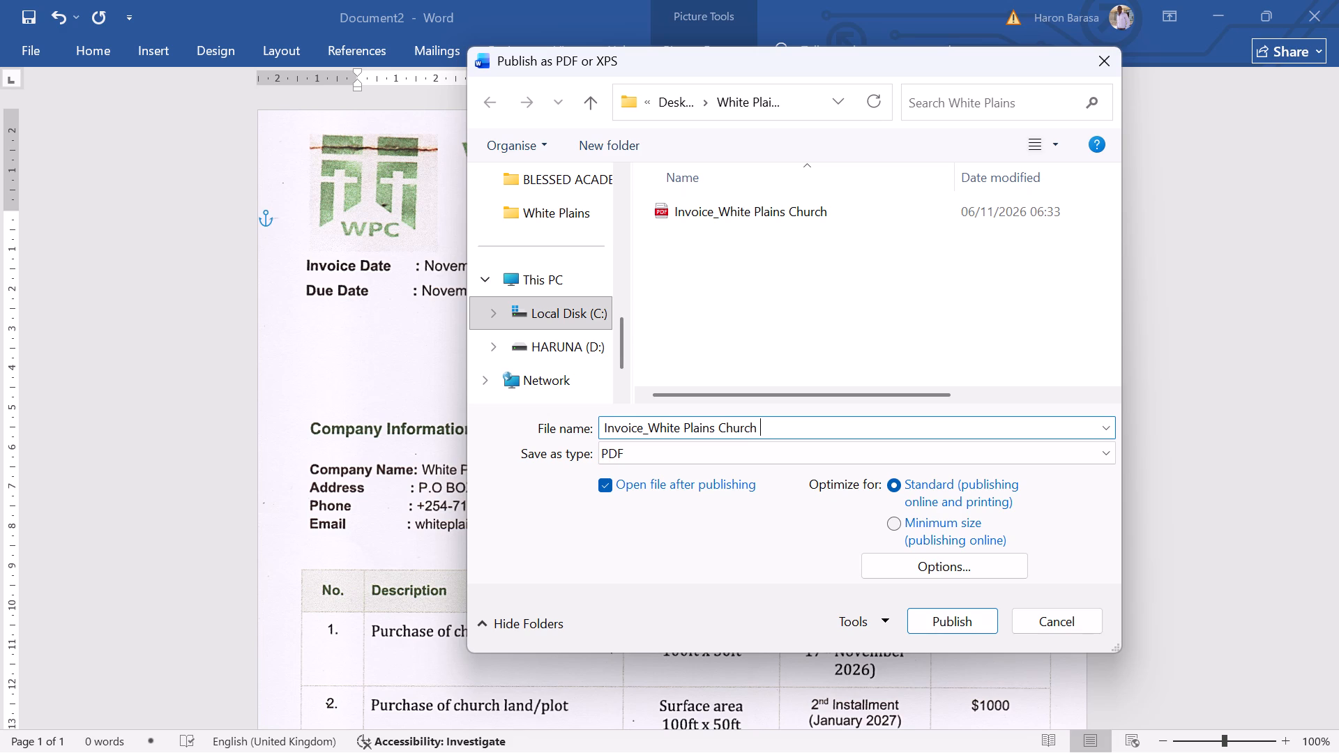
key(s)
key(Return)
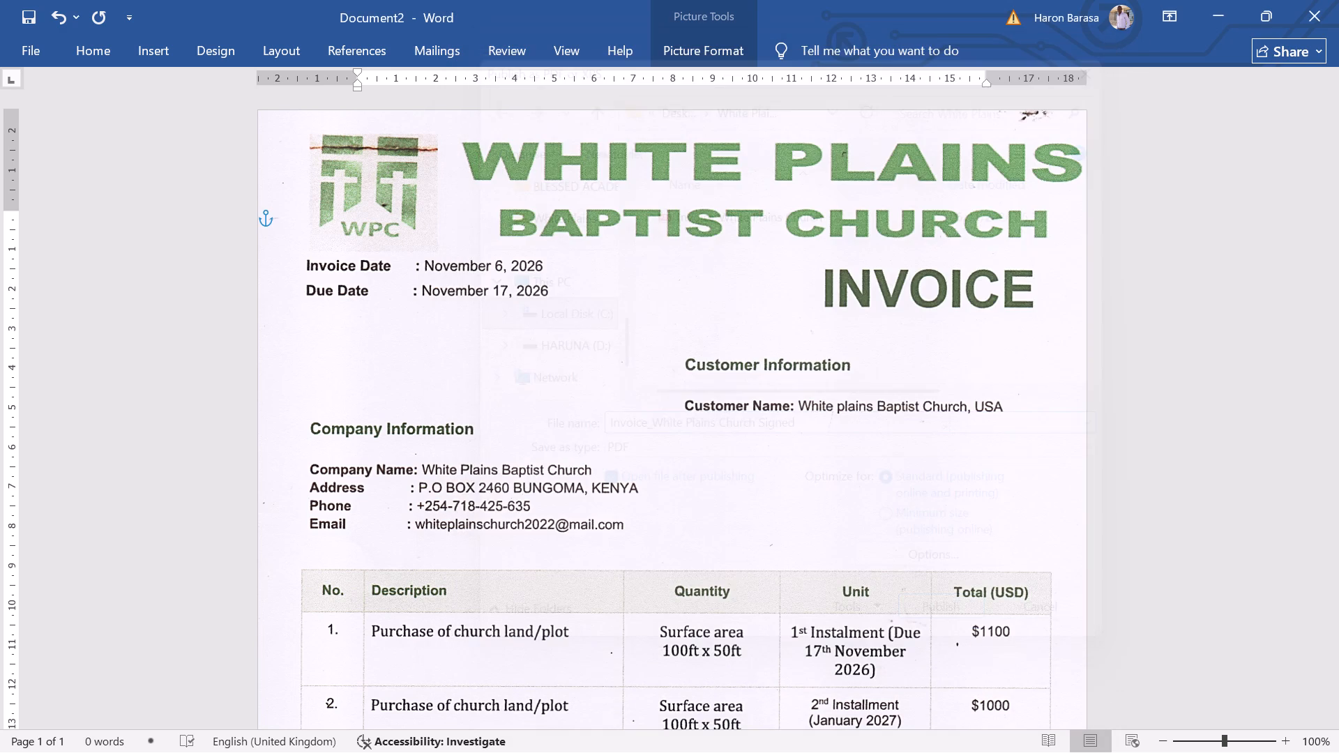
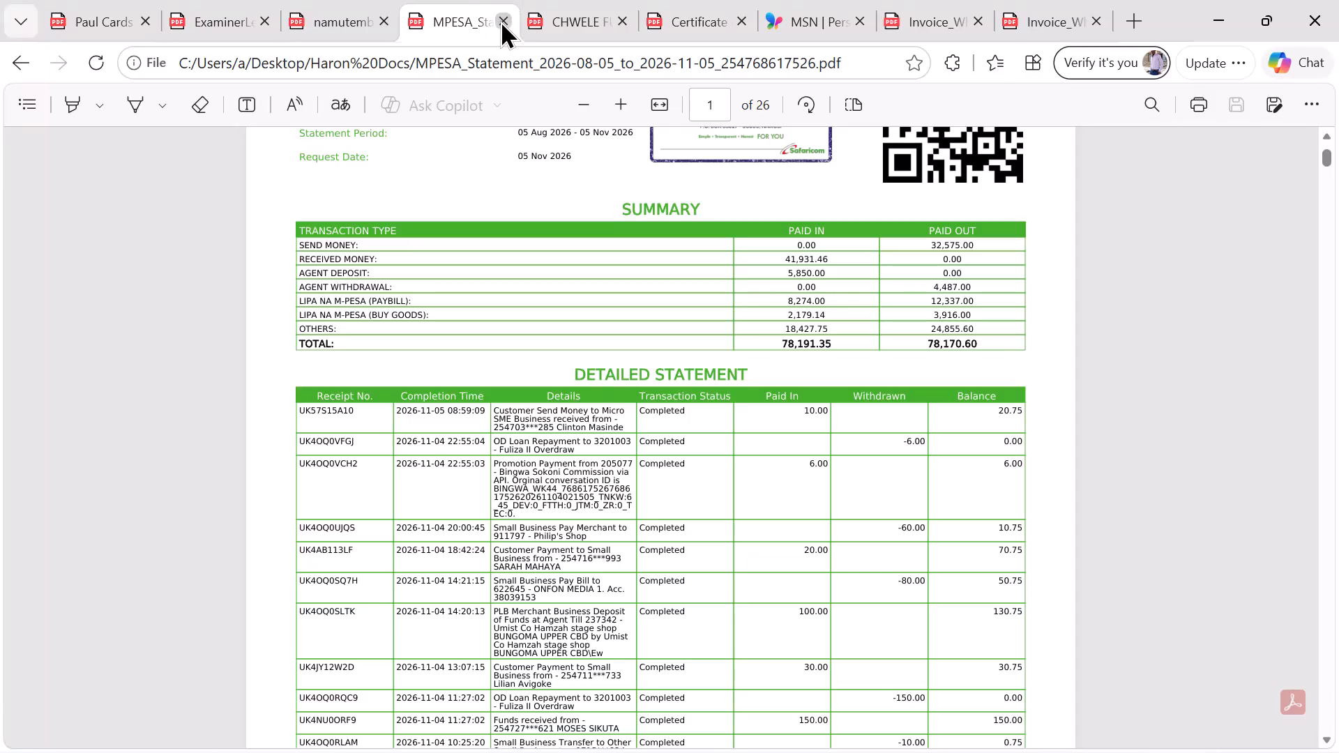
Close the unrelated browser tabs, including the M-PESA statement, CHWELE file, certificate and farm receipt, and bring up the examiner letter.
click(501, 20)
click(501, 20)
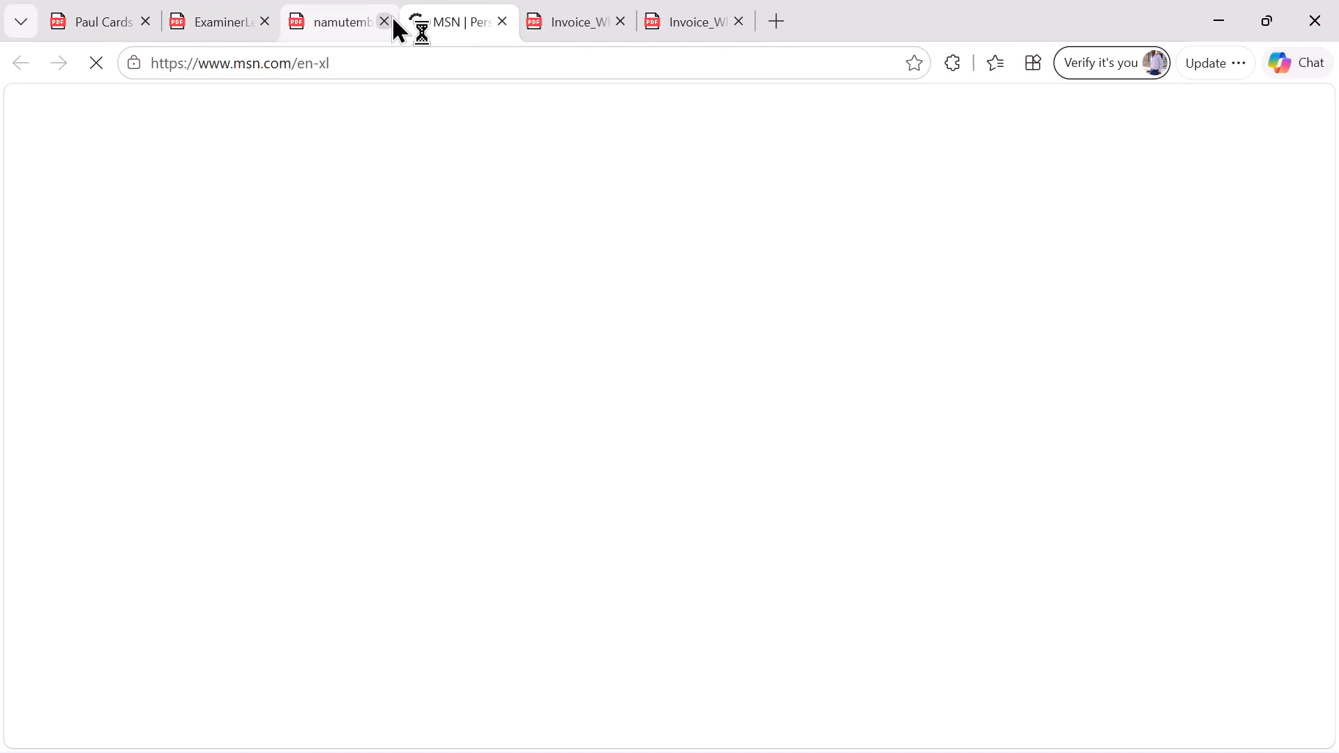
click(351, 13)
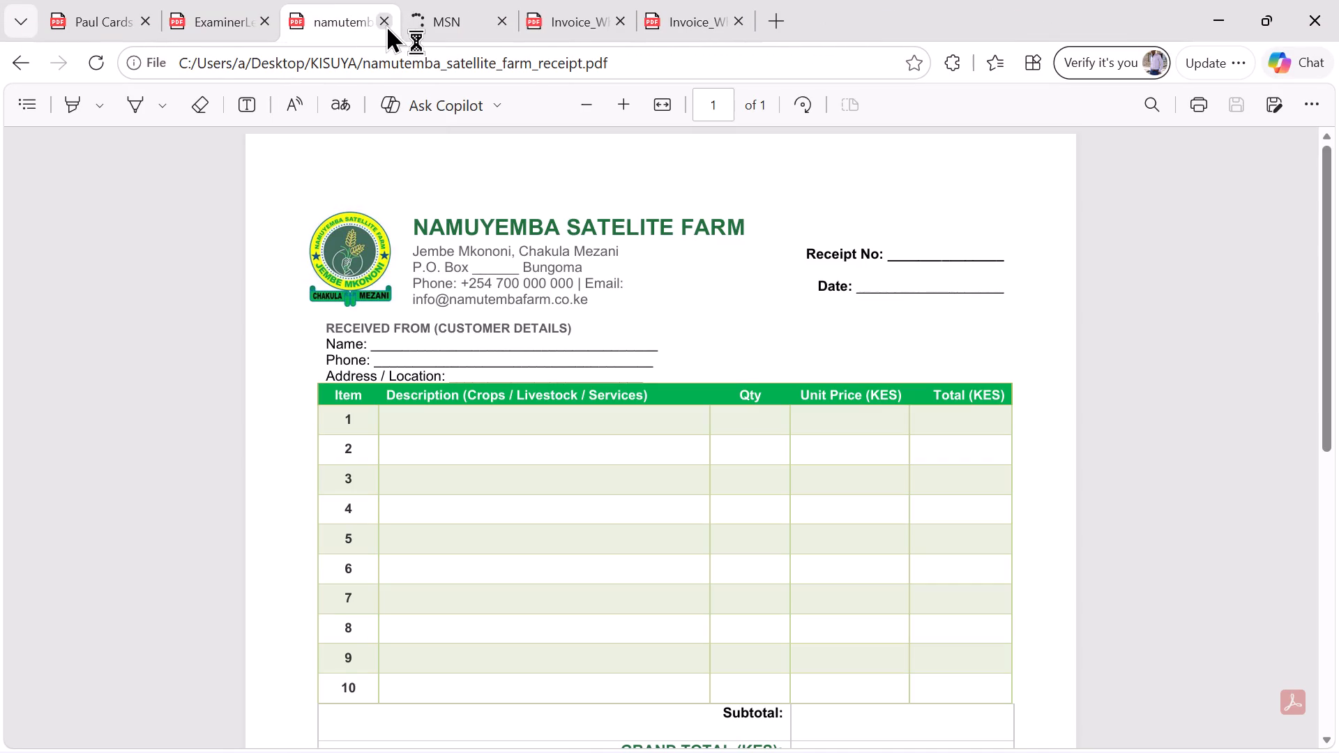
click(386, 22)
click(244, 15)
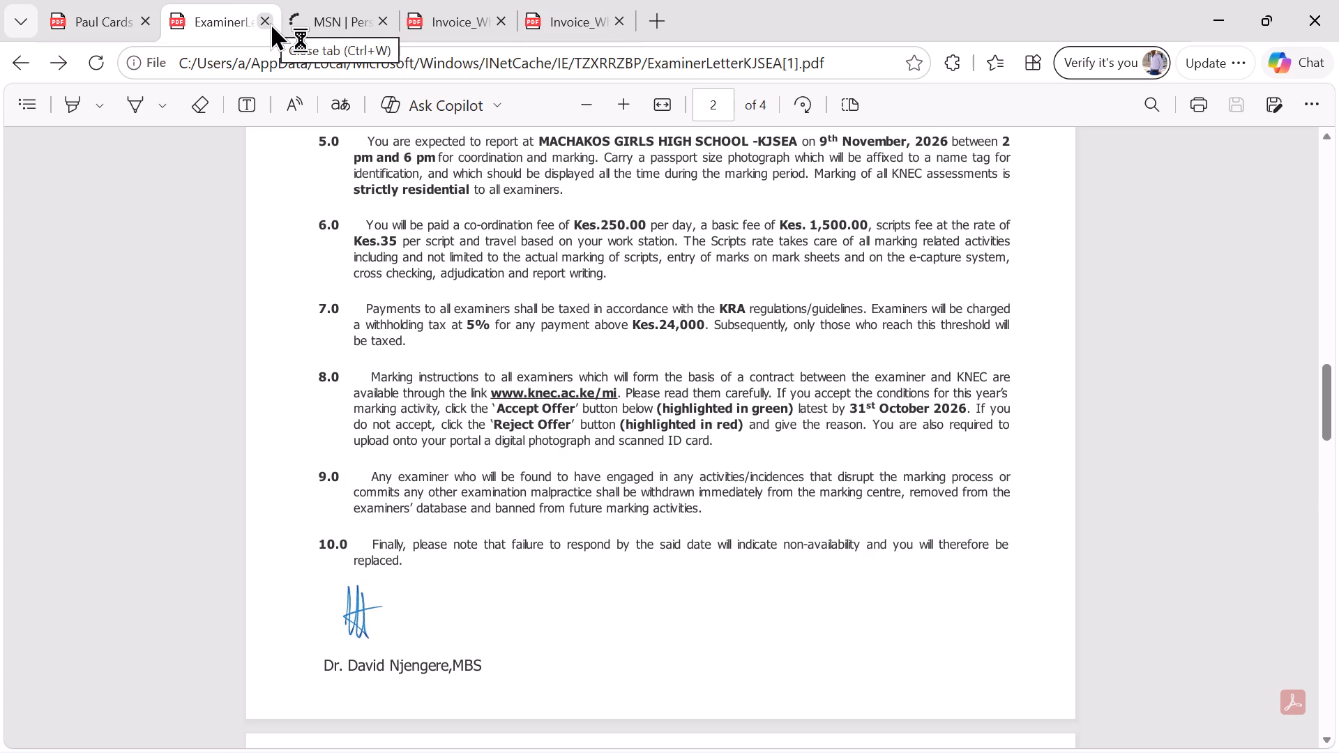
In Microsoft Edge, close the examiner letter, the cards PDF and the MSN page, keeping only the two White Plains Church invoice PDFs open.
click(270, 22)
click(146, 24)
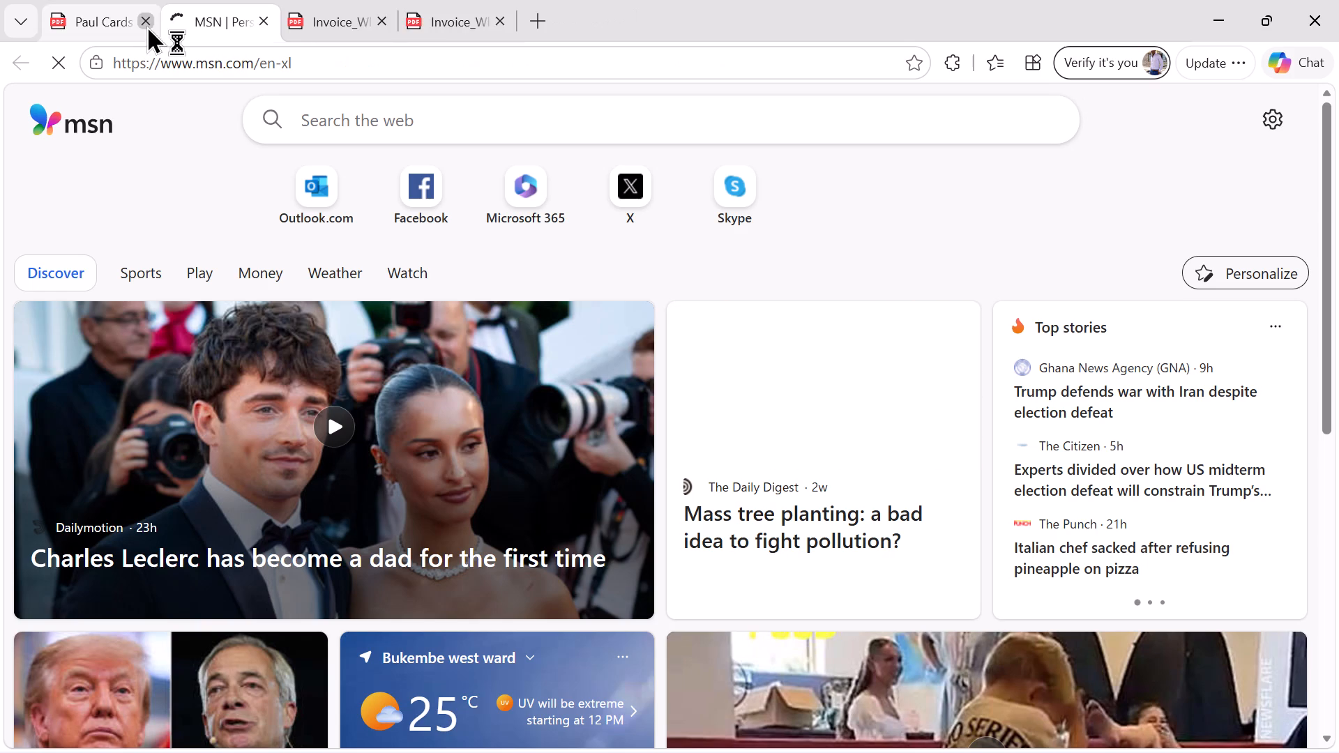
scroll(454, 405, down, 6)
scroll(453, 418, up, 9)
click(276, 23)
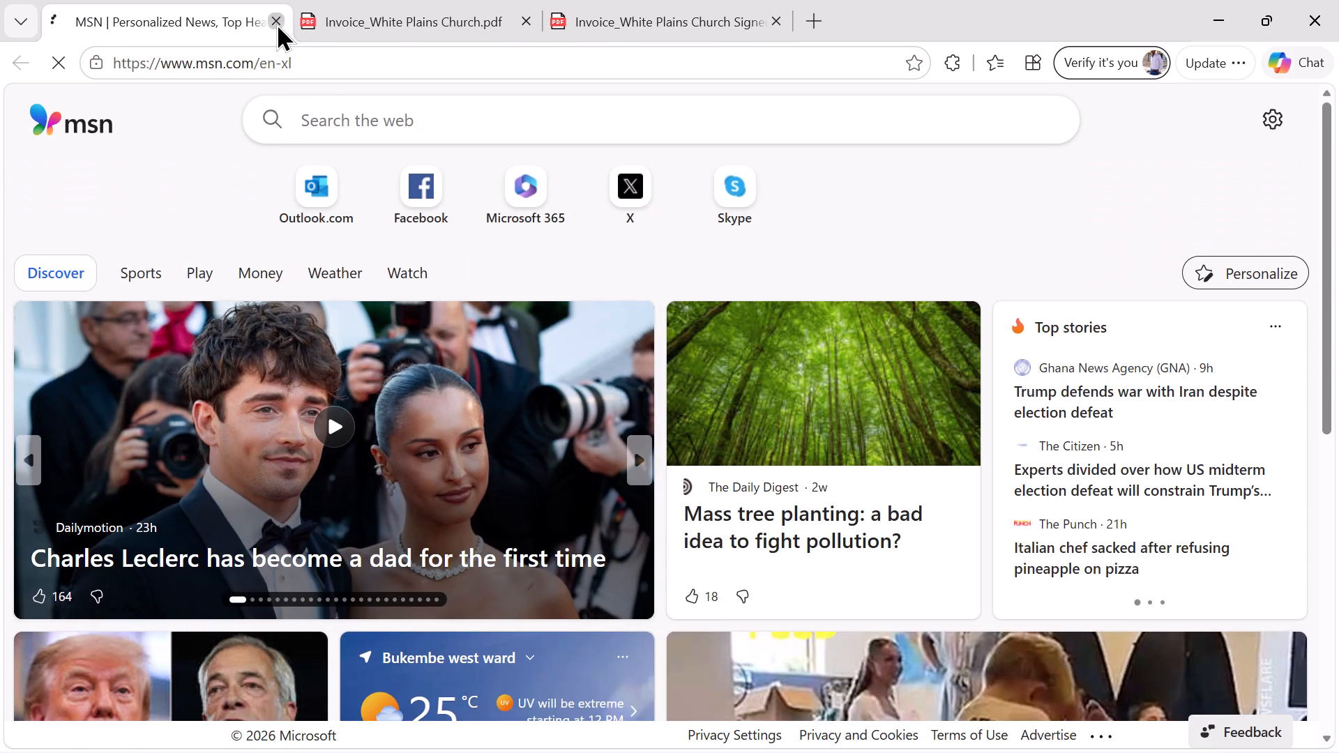
Review the unsigned White Plains Church invoice PDF and the signed version, checking the signed page from its header down to the signature and stamp.
scroll(555, 326, down, 7)
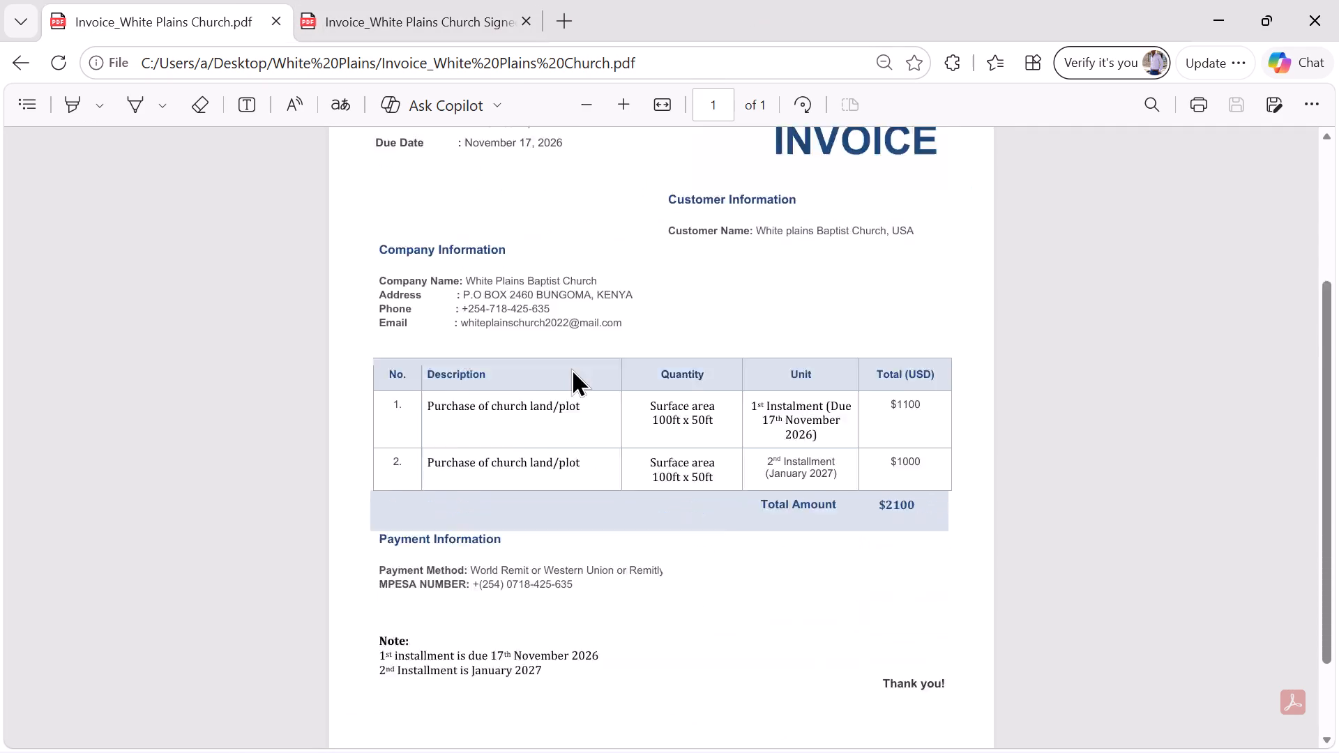
scroll(566, 380, up, 7)
click(379, 9)
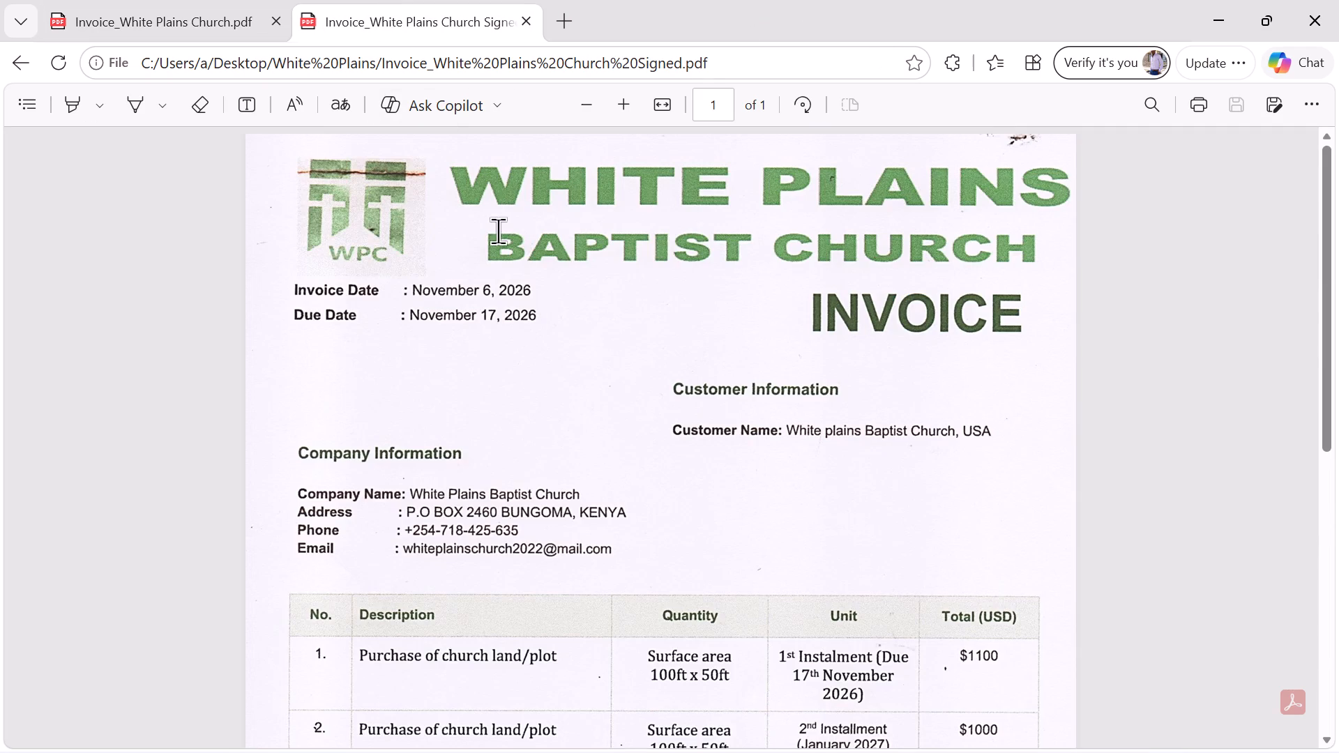
scroll(566, 450, up, 2)
scroll(566, 458, down, 9)
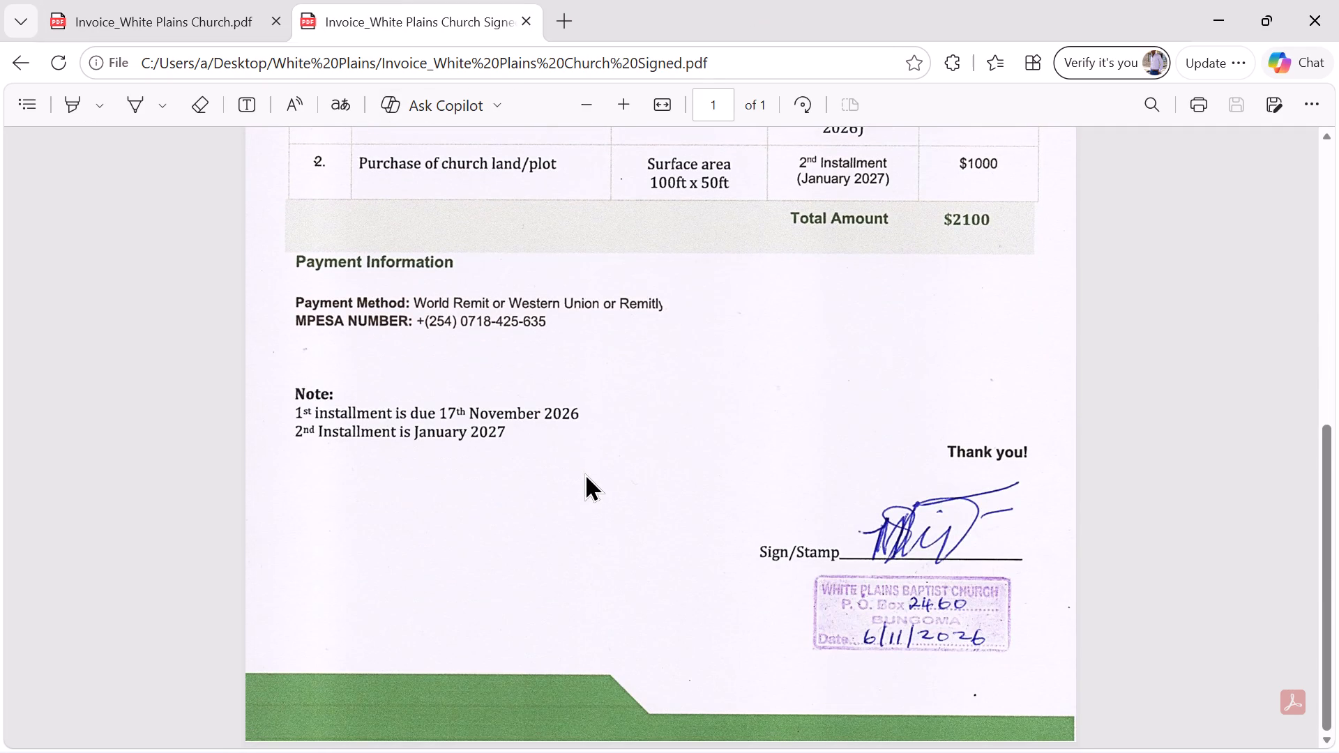